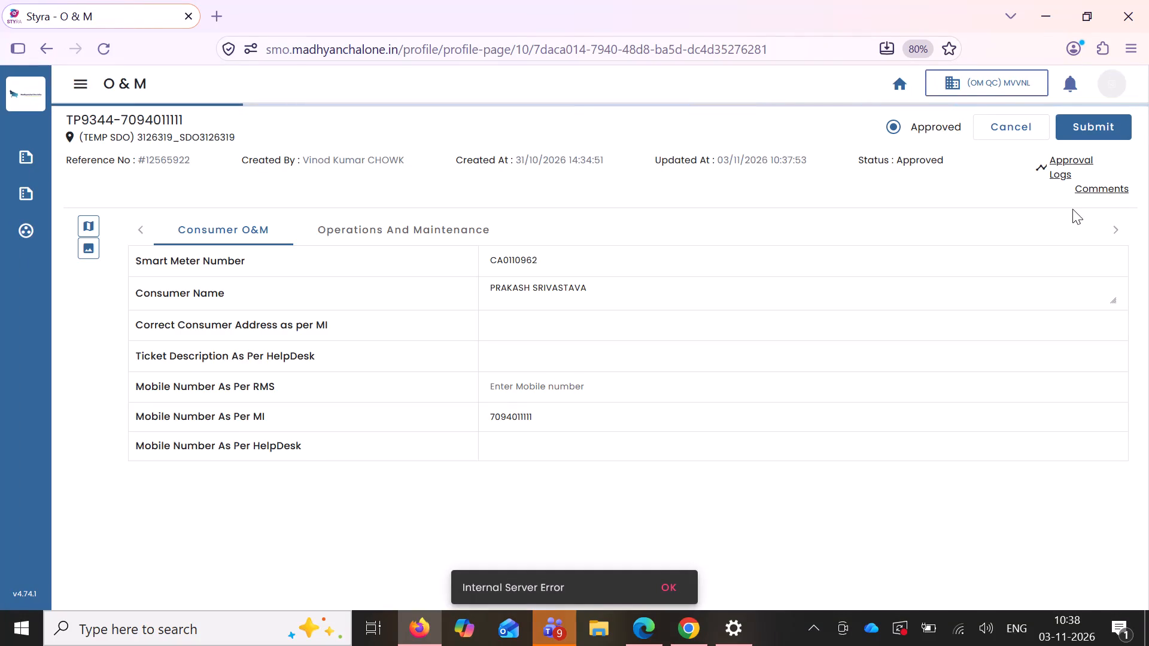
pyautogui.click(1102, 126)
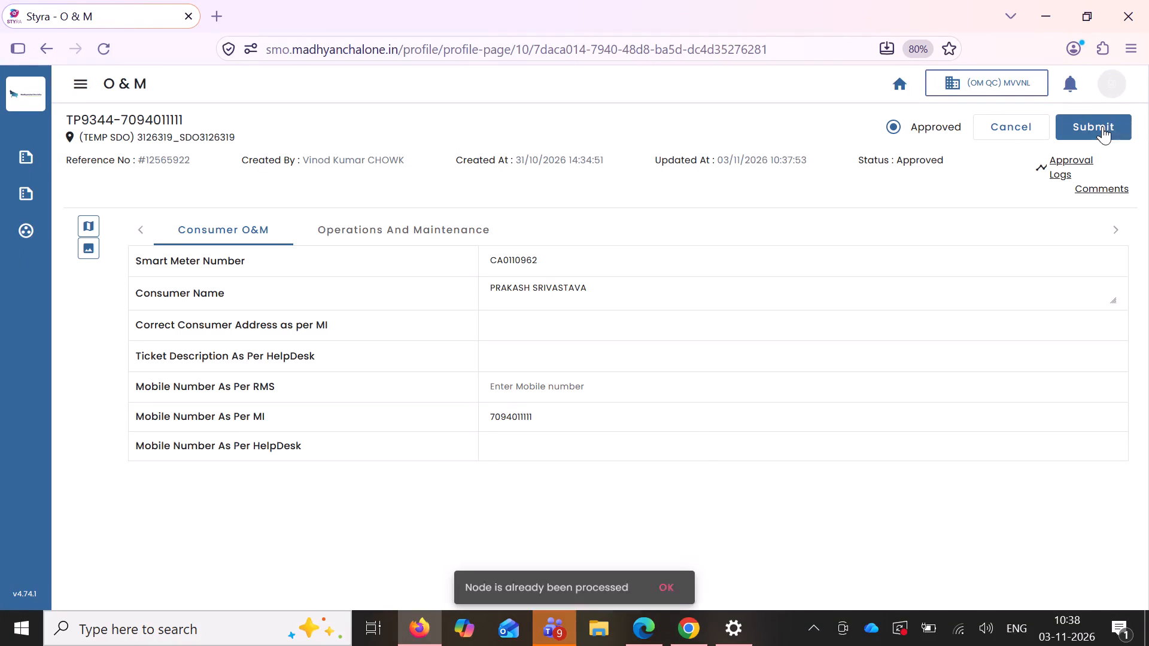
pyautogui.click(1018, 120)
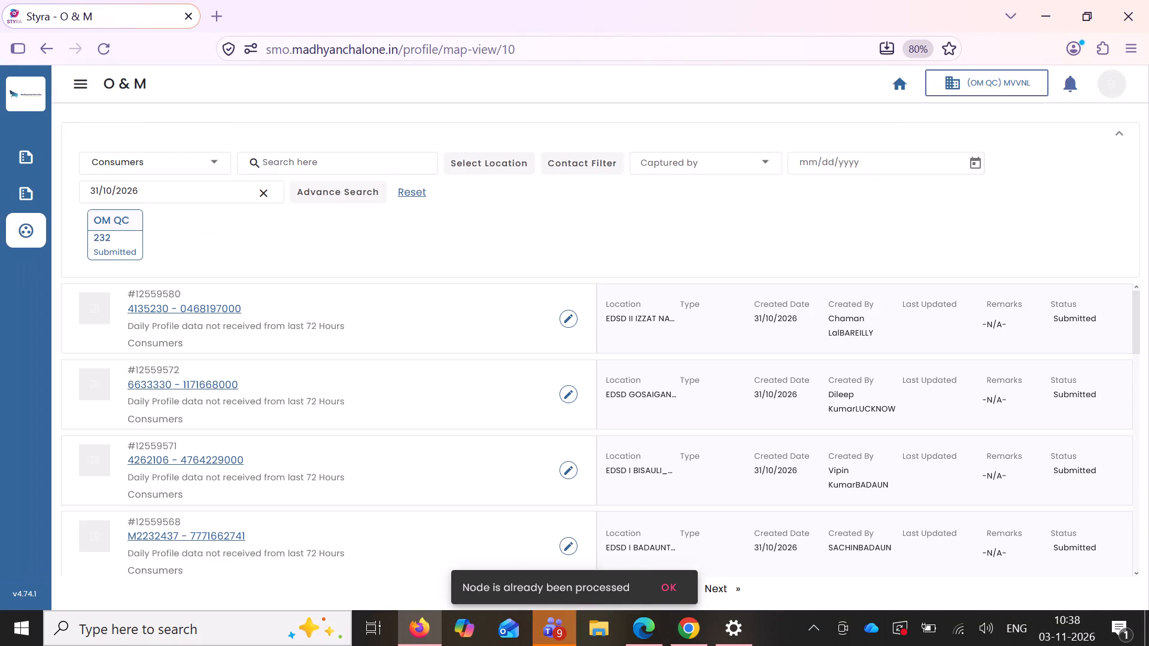
pyautogui.click(122, 239)
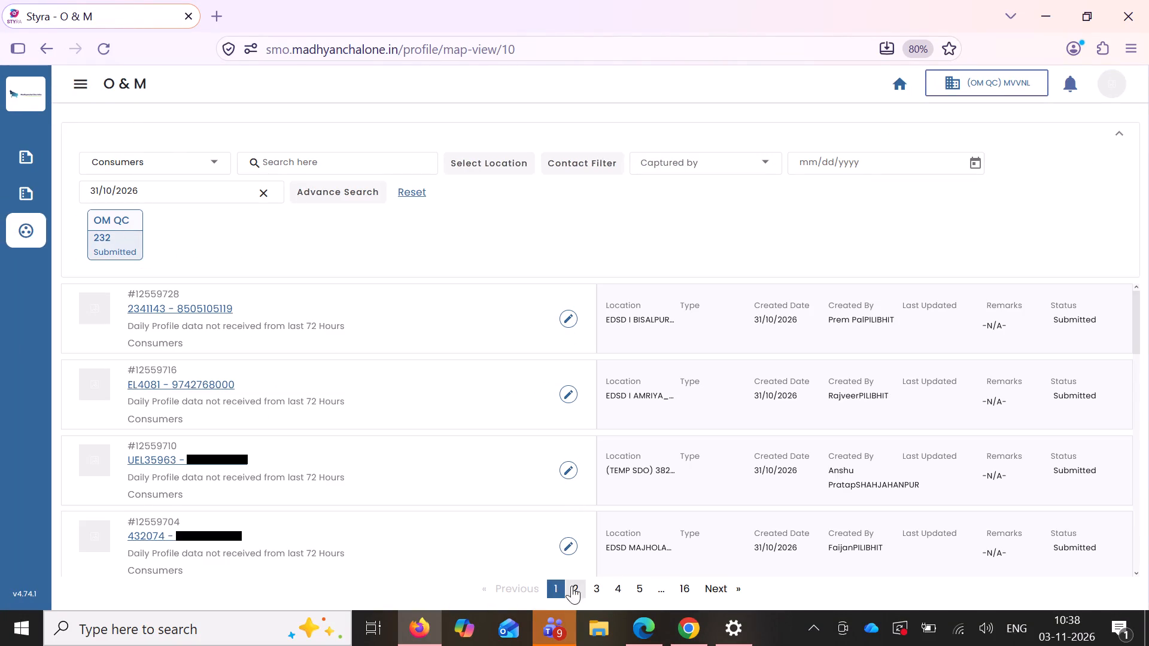
pyautogui.click(572, 587)
pyautogui.click(573, 314)
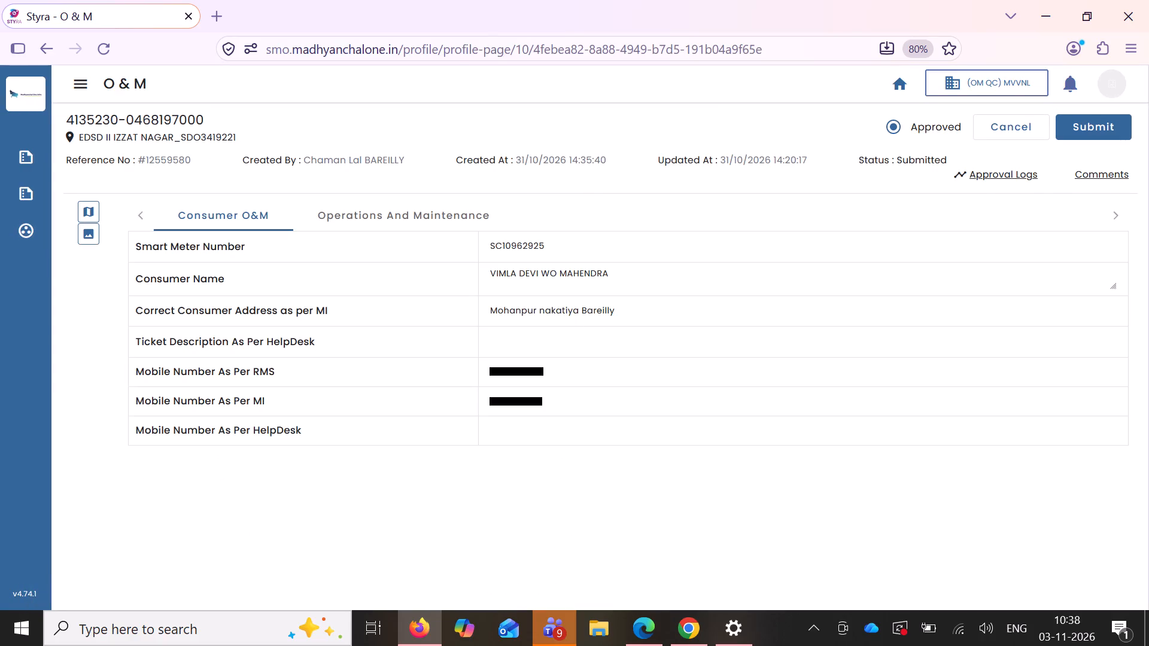
pyautogui.click(1085, 115)
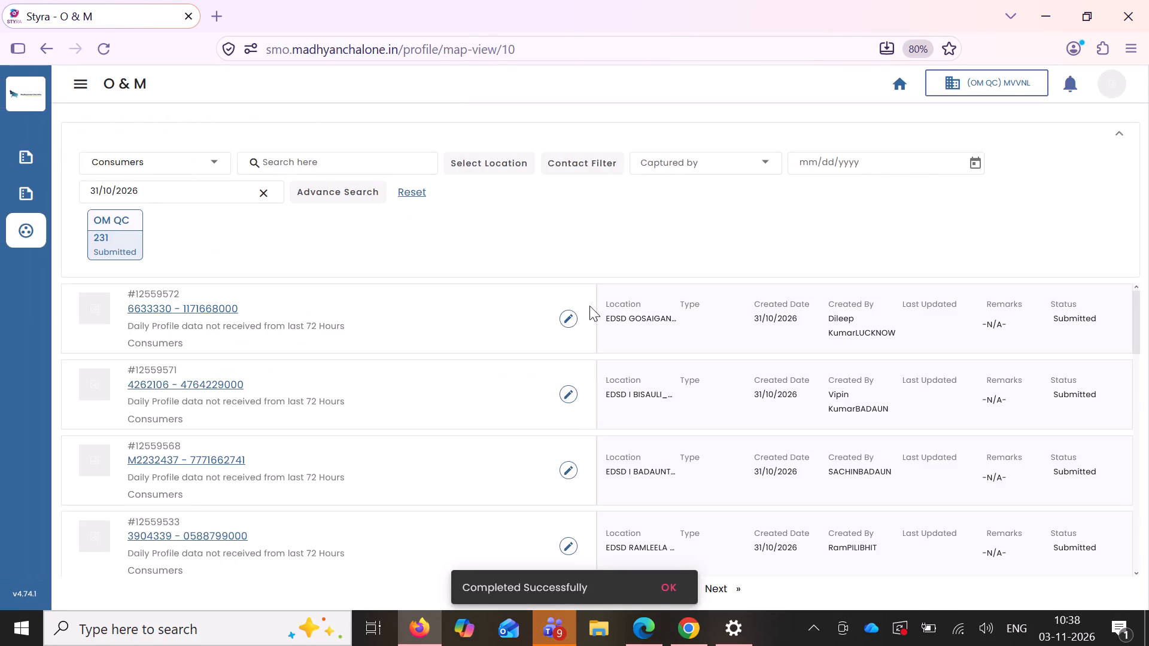
pyautogui.click(567, 310)
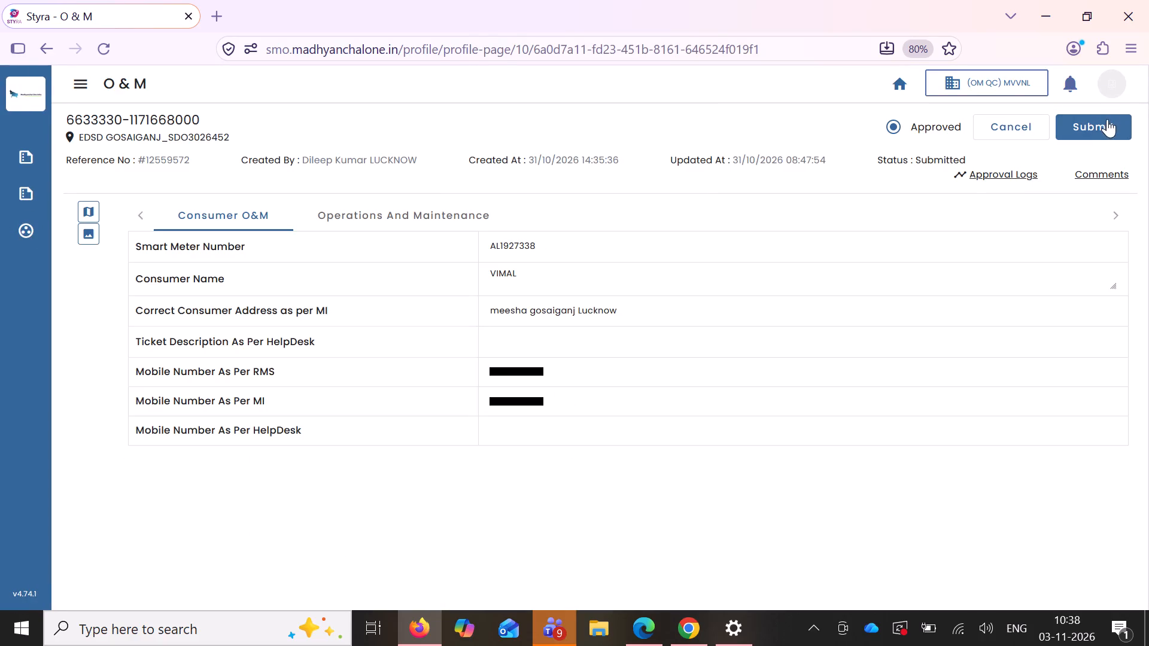
pyautogui.click(1102, 119)
pyautogui.click(561, 316)
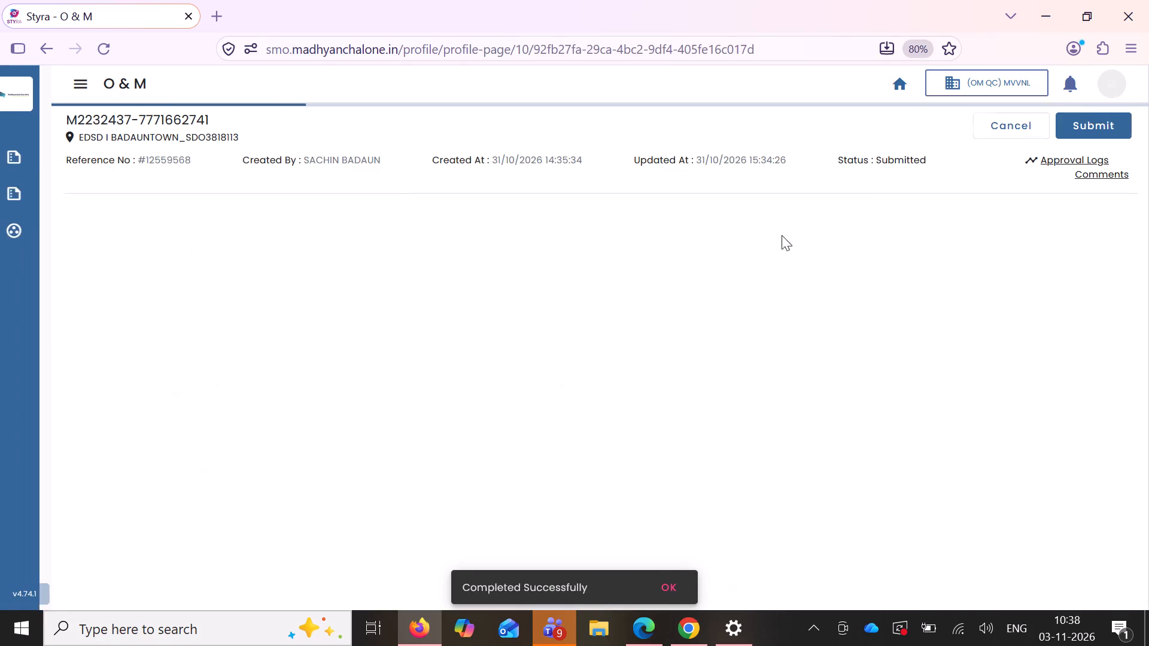
pyautogui.click(1099, 121)
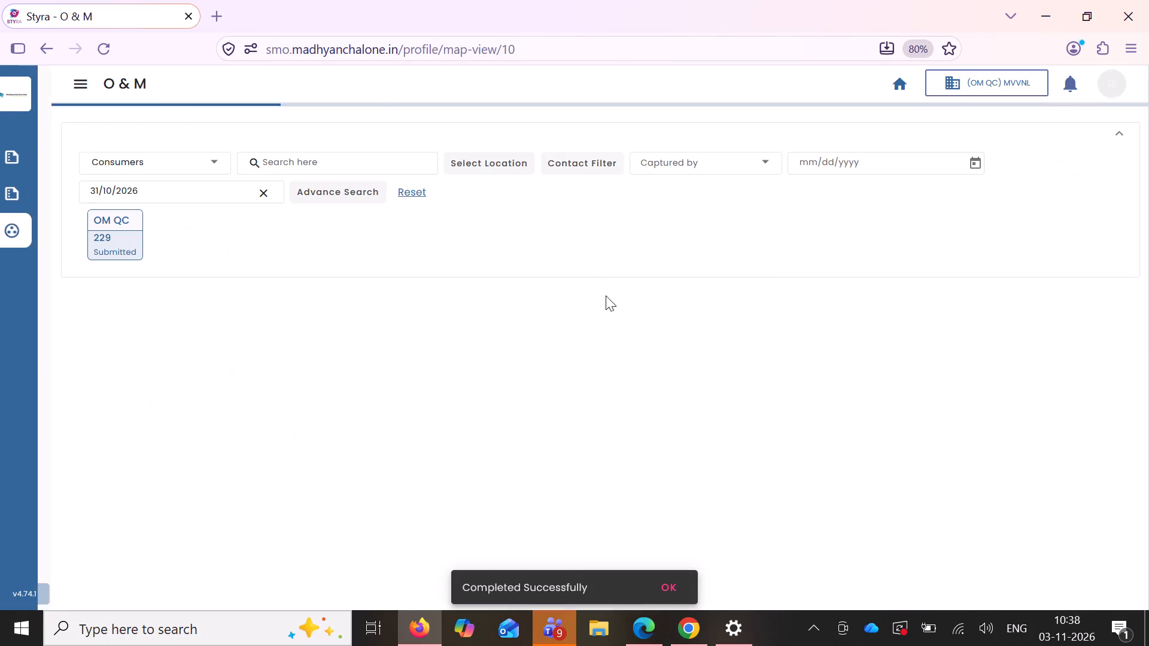
pyautogui.click(566, 321)
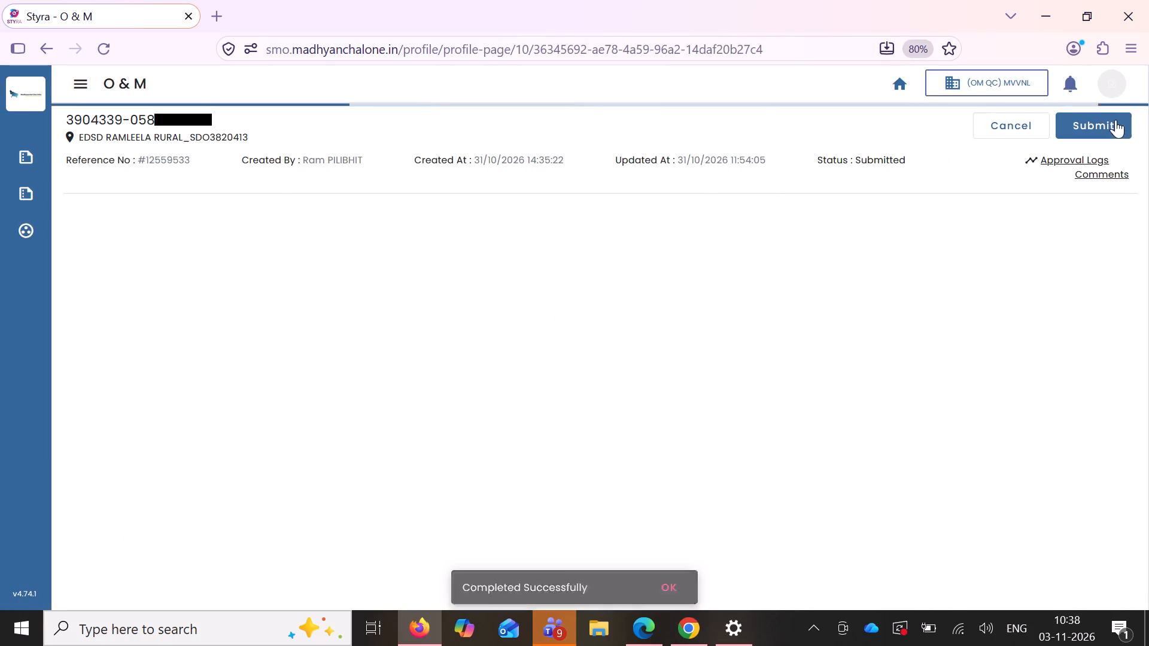
pyautogui.click(1113, 123)
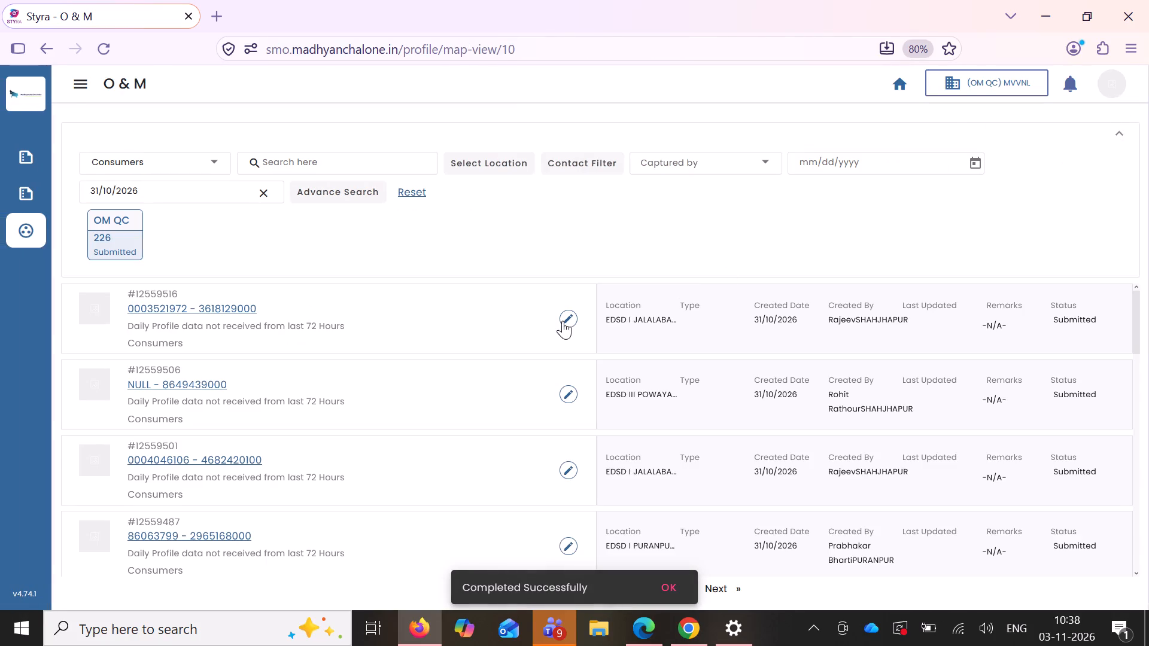
pyautogui.click(562, 321)
pyautogui.click(1104, 120)
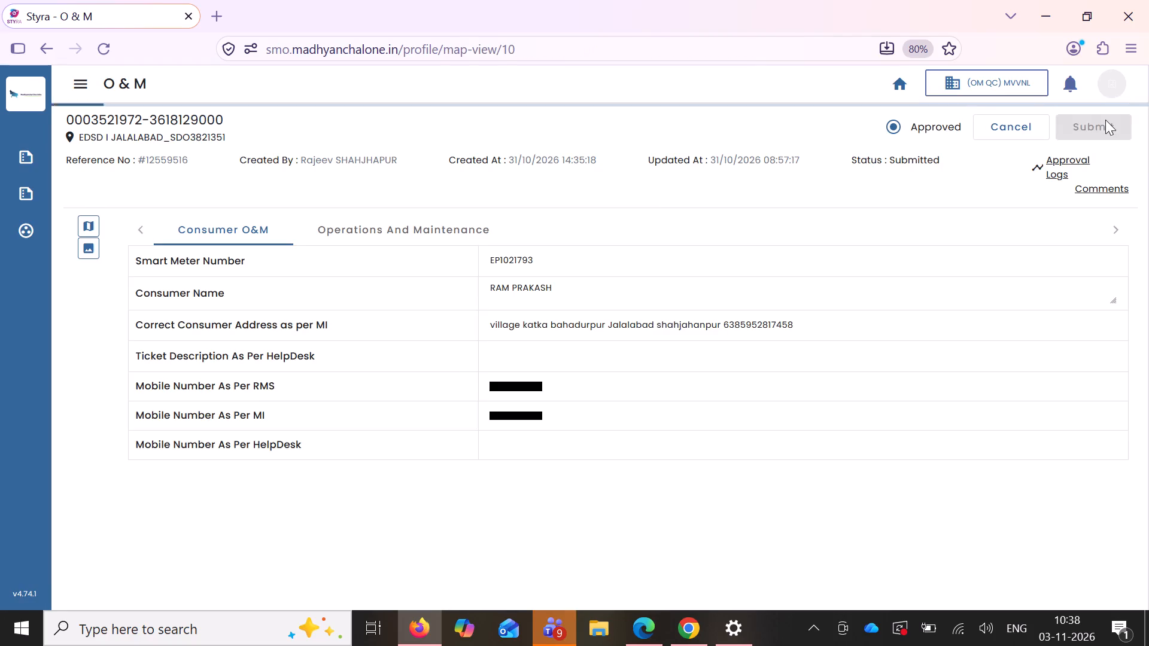
pyautogui.click(571, 324)
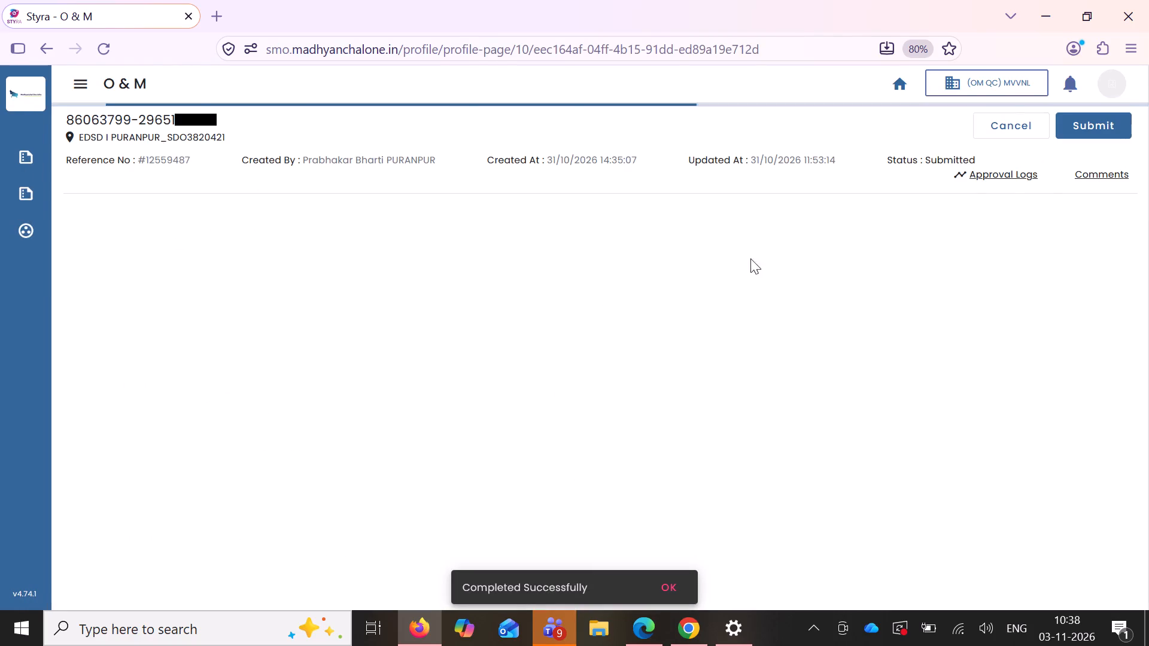
pyautogui.click(1099, 124)
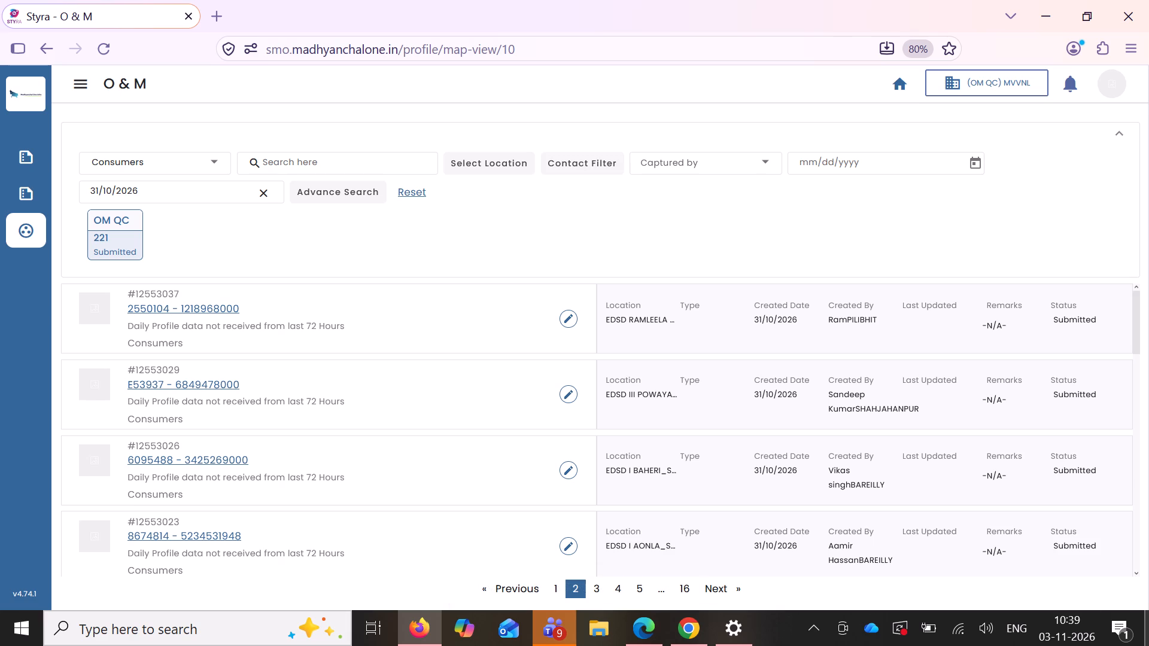
# Toggle Bluetooth in the Windows quick settings and return to the consumer record list.
pyautogui.click(1110, 622)
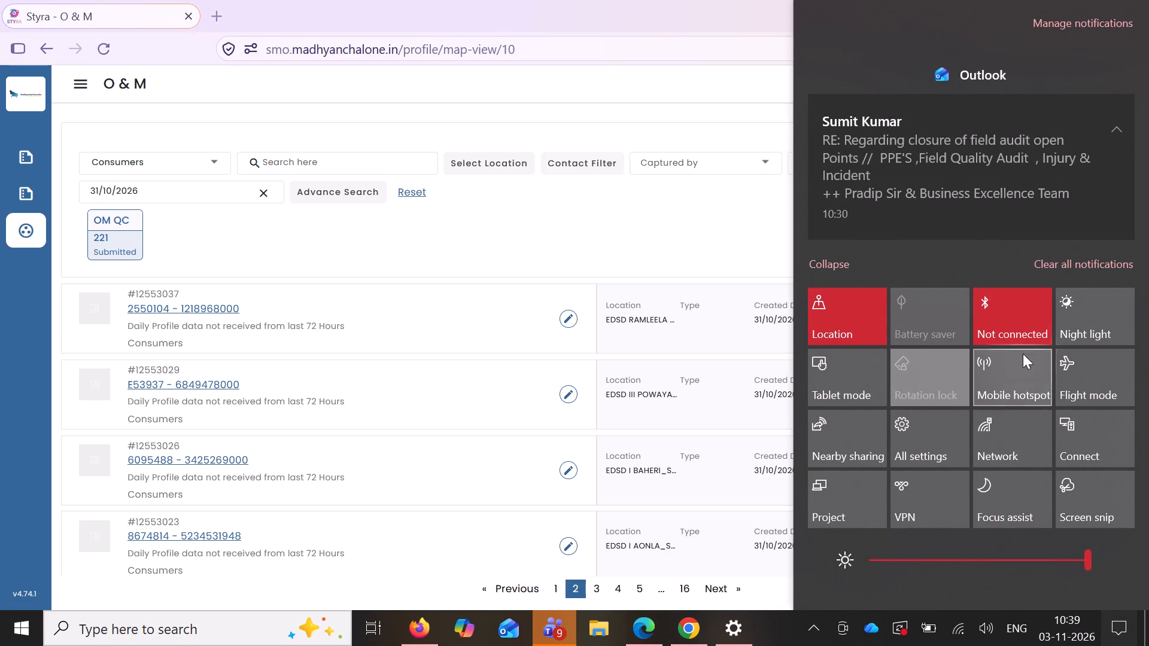
pyautogui.click(1023, 316)
pyautogui.click(643, 217)
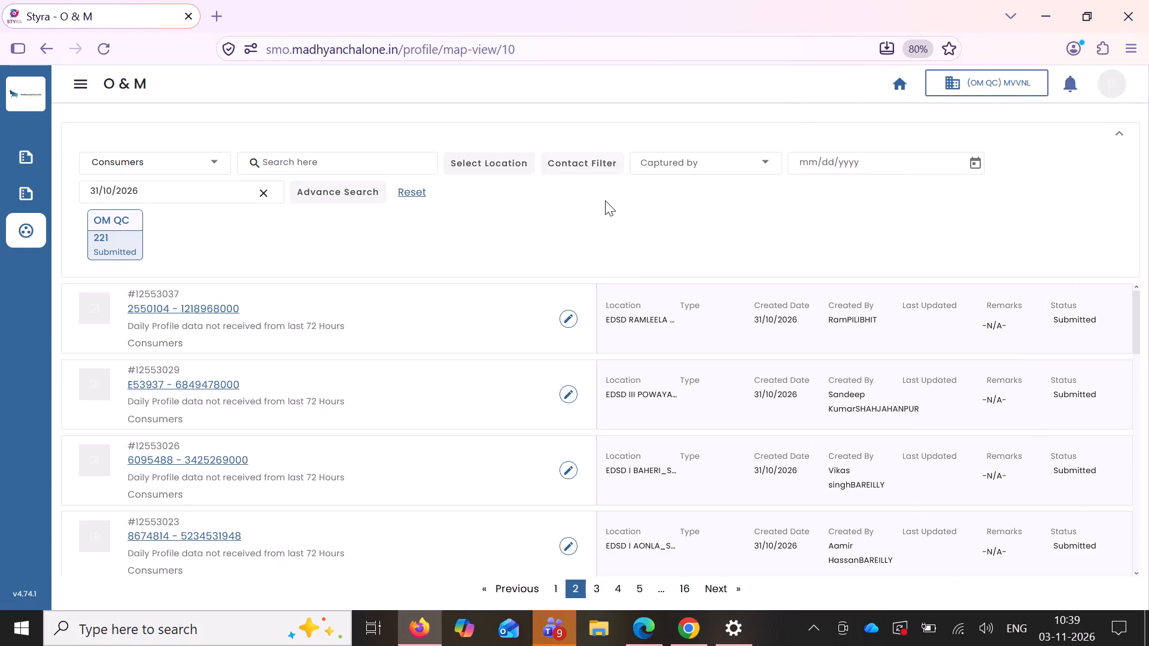
pyautogui.click(566, 319)
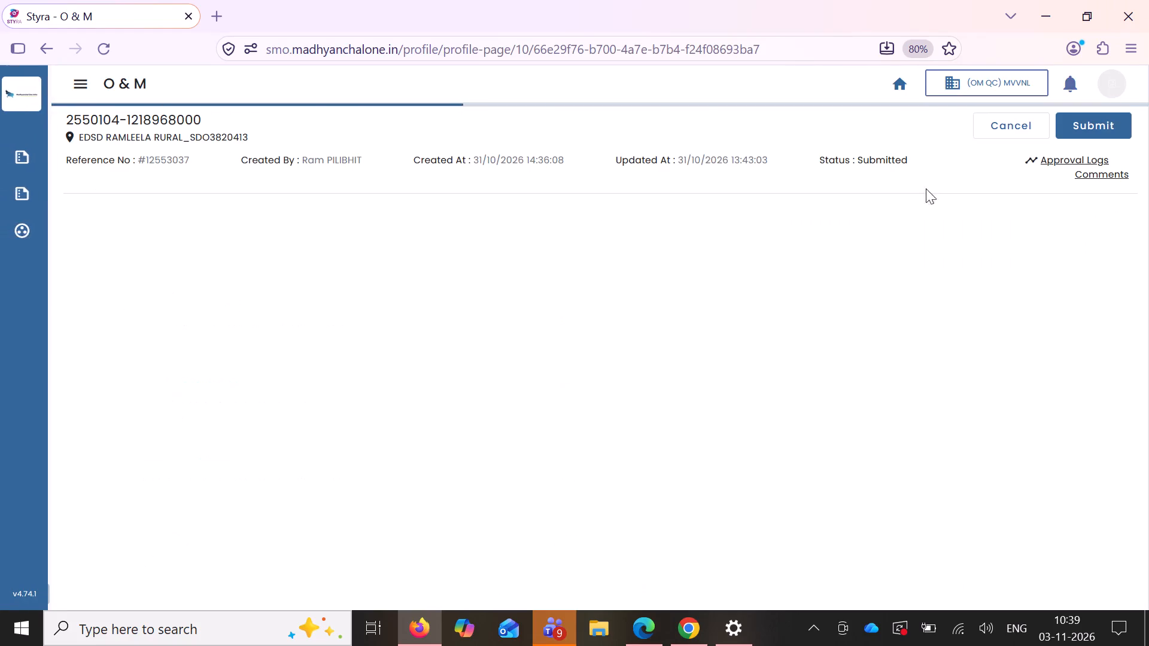
pyautogui.click(1070, 133)
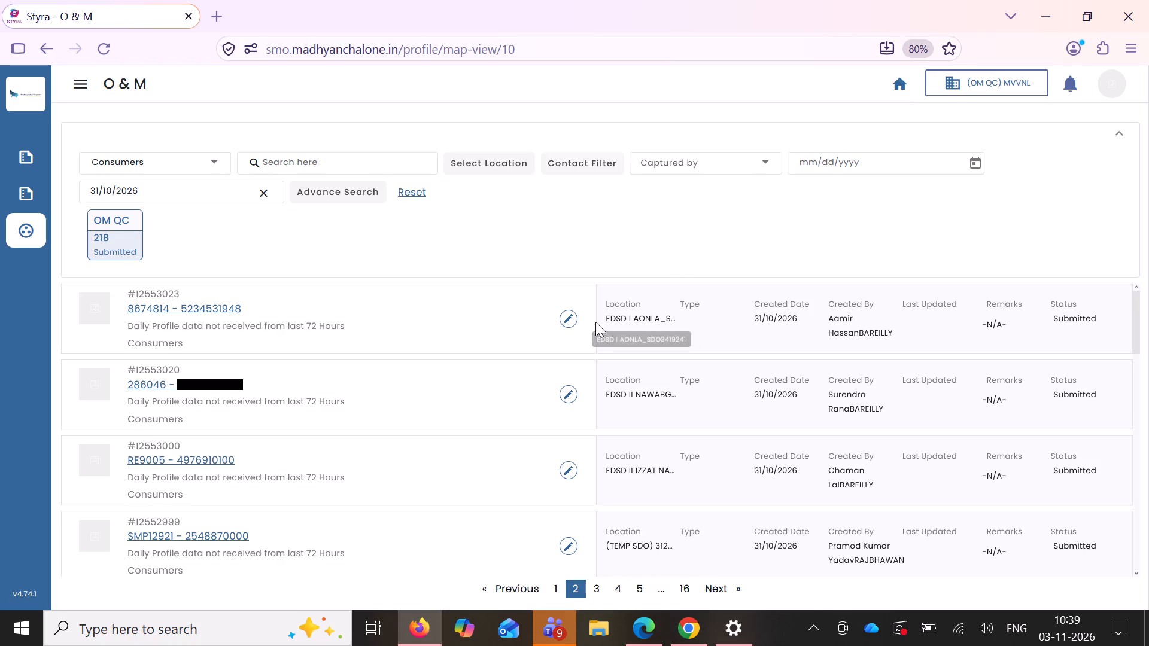
pyautogui.click(574, 321)
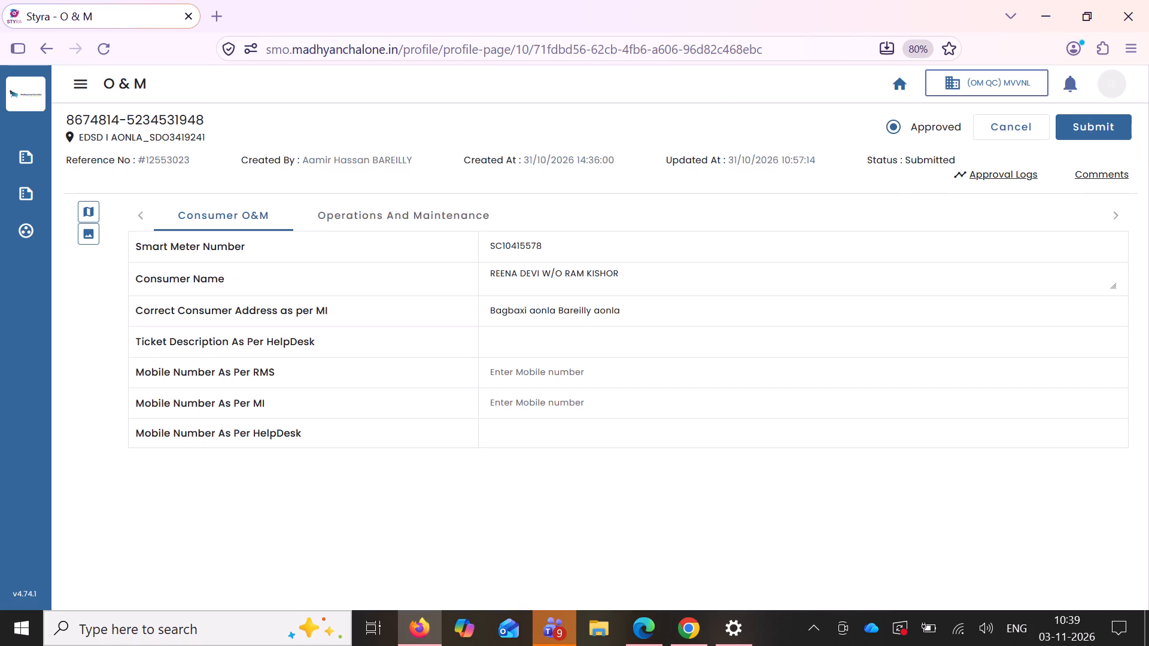
pyautogui.click(1105, 121)
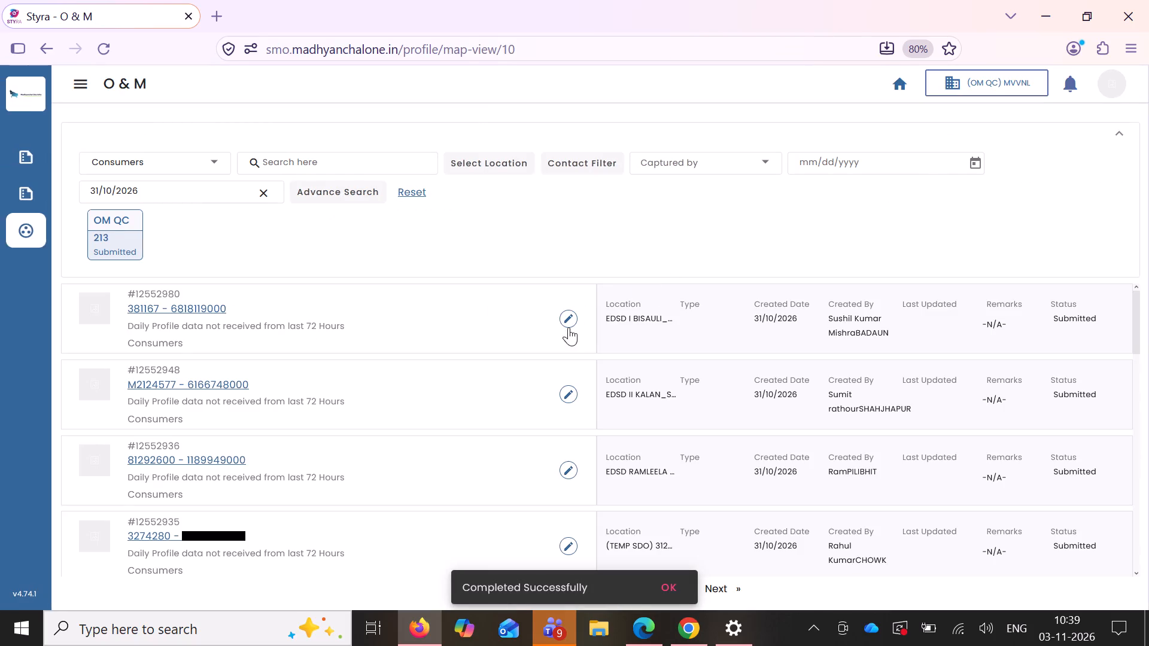
pyautogui.click(569, 327)
pyautogui.click(1104, 124)
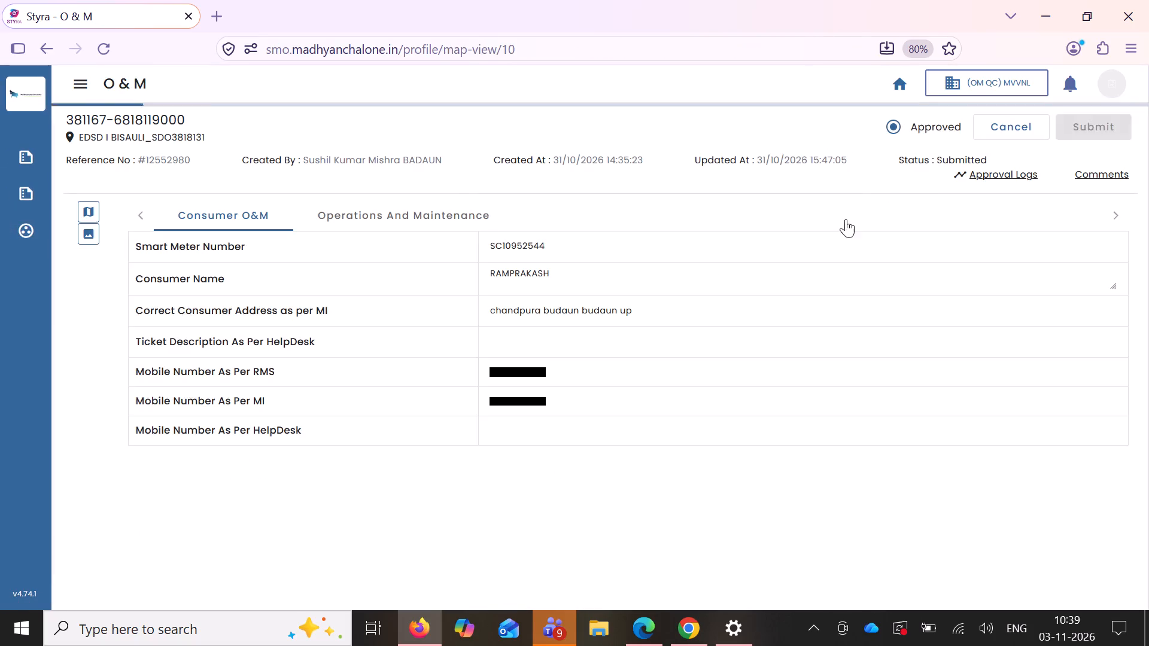
pyautogui.click(573, 315)
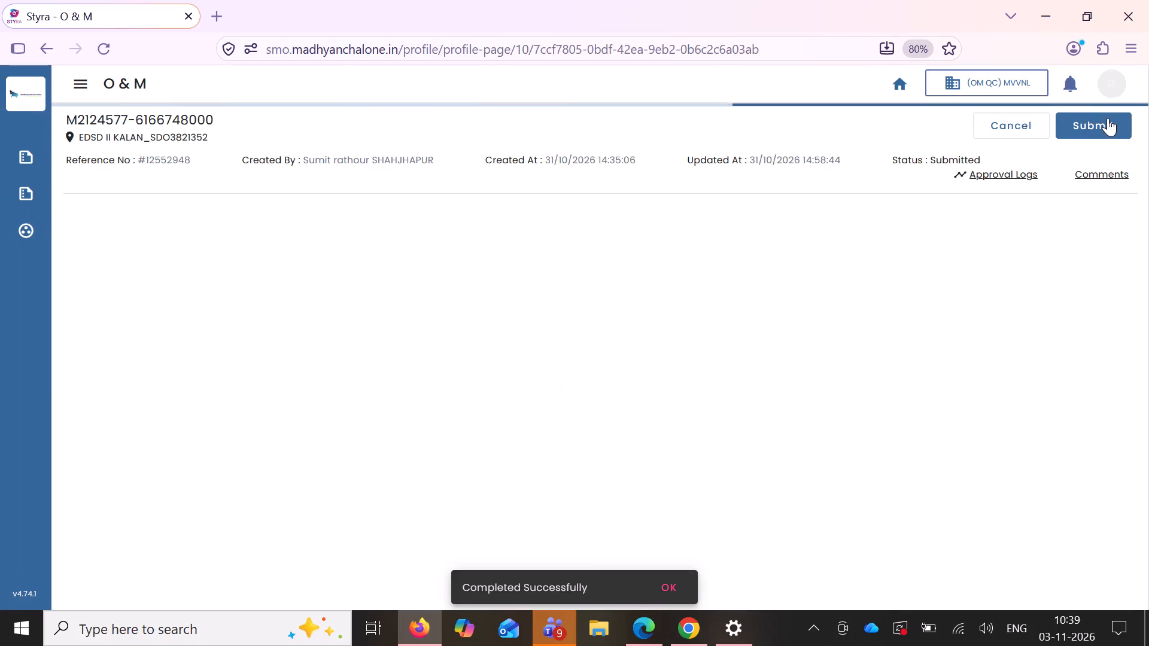
pyautogui.click(1108, 120)
pyautogui.click(578, 317)
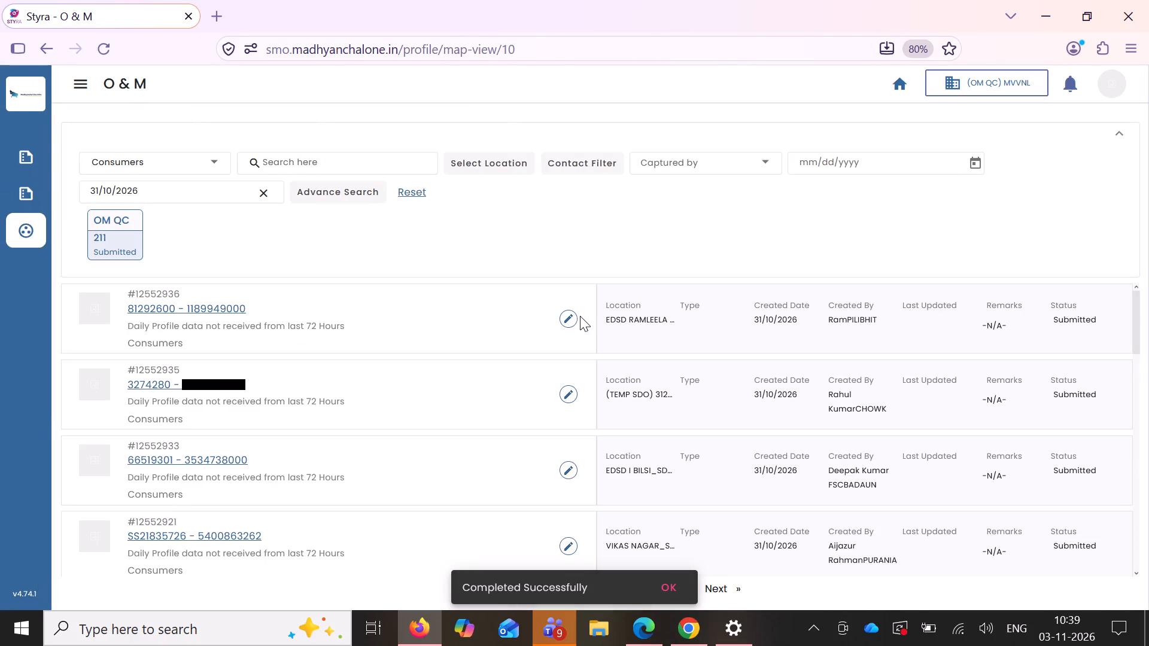
pyautogui.click(573, 317)
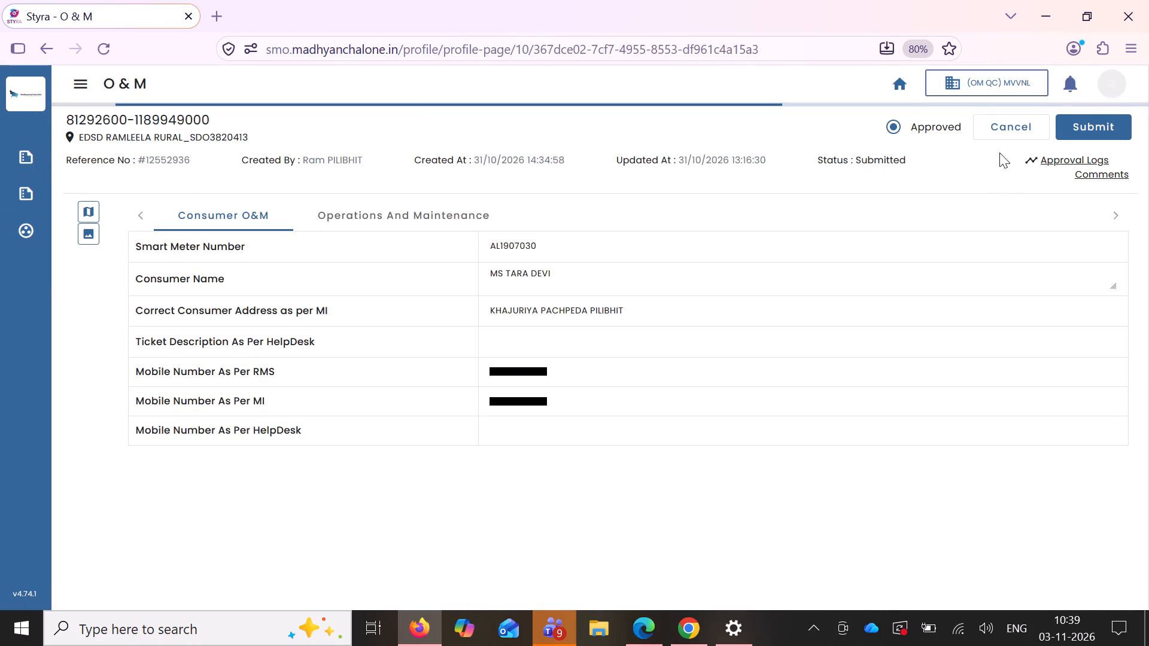
pyautogui.click(1090, 136)
pyautogui.click(572, 318)
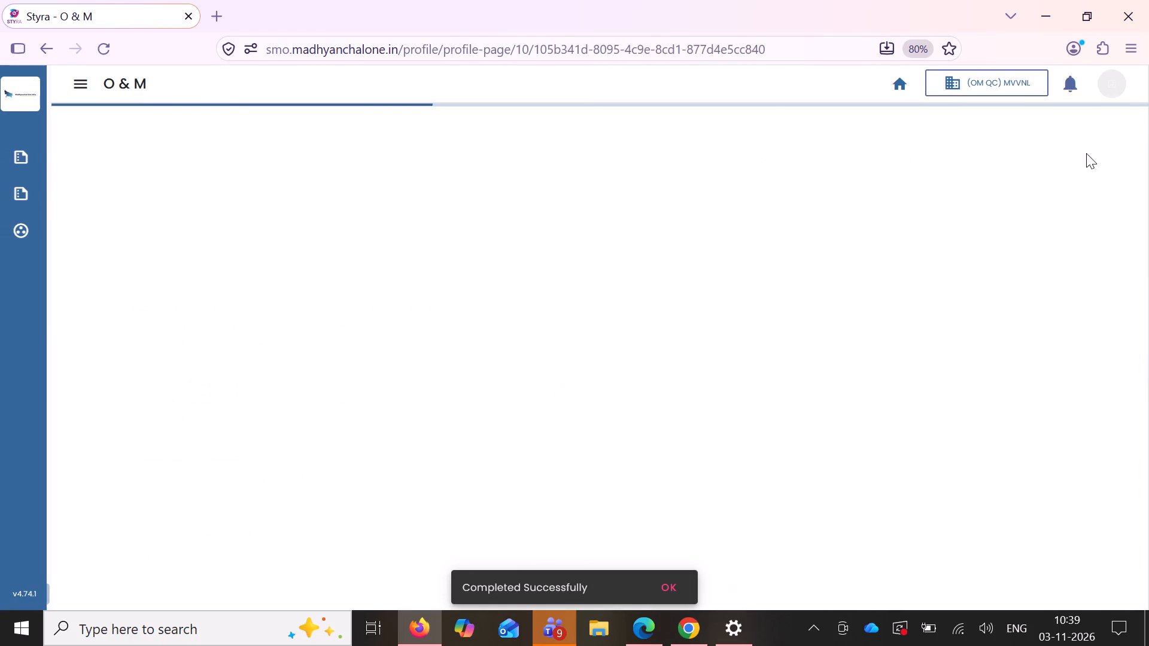
pyautogui.click(1092, 126)
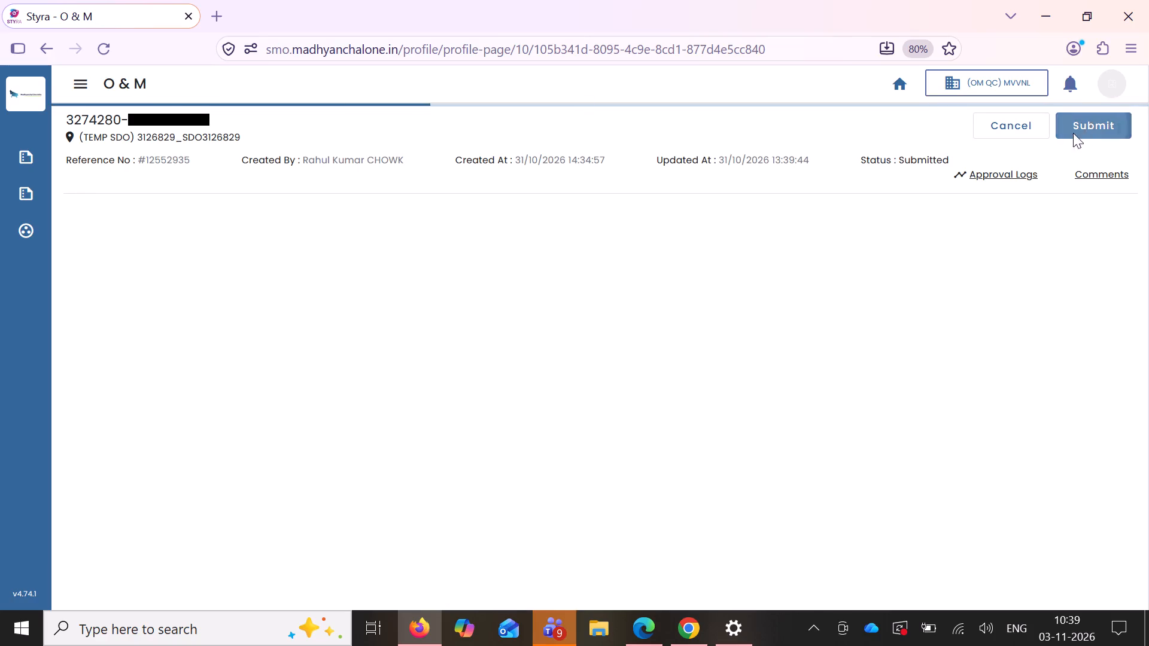
pyautogui.click(565, 322)
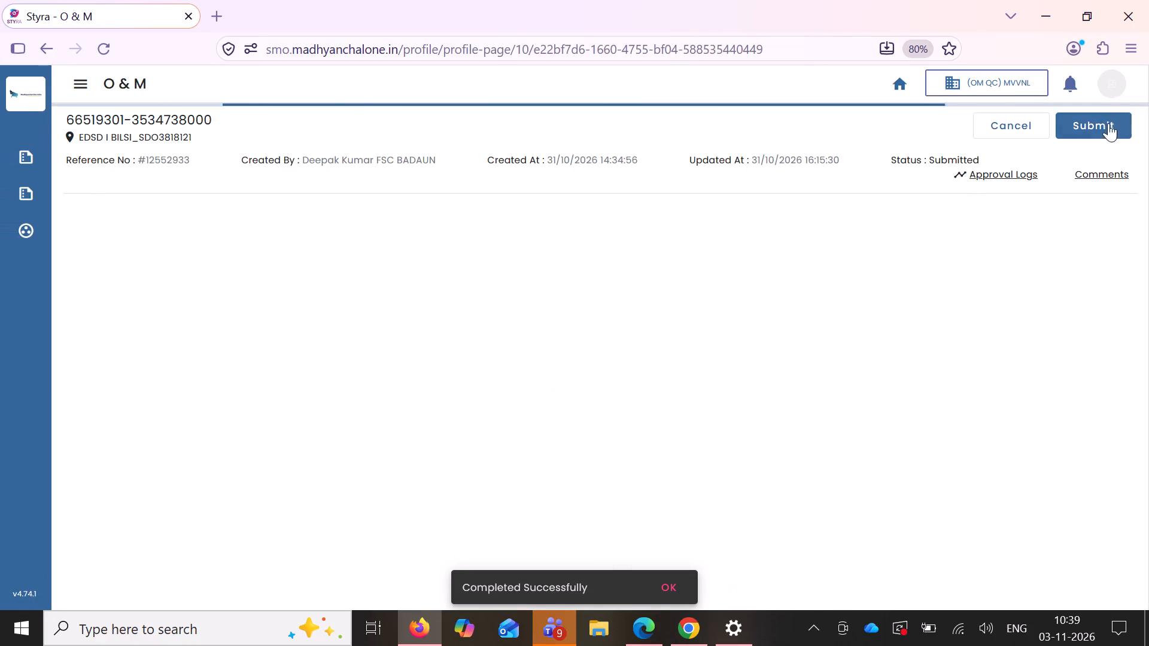
pyautogui.click(1105, 128)
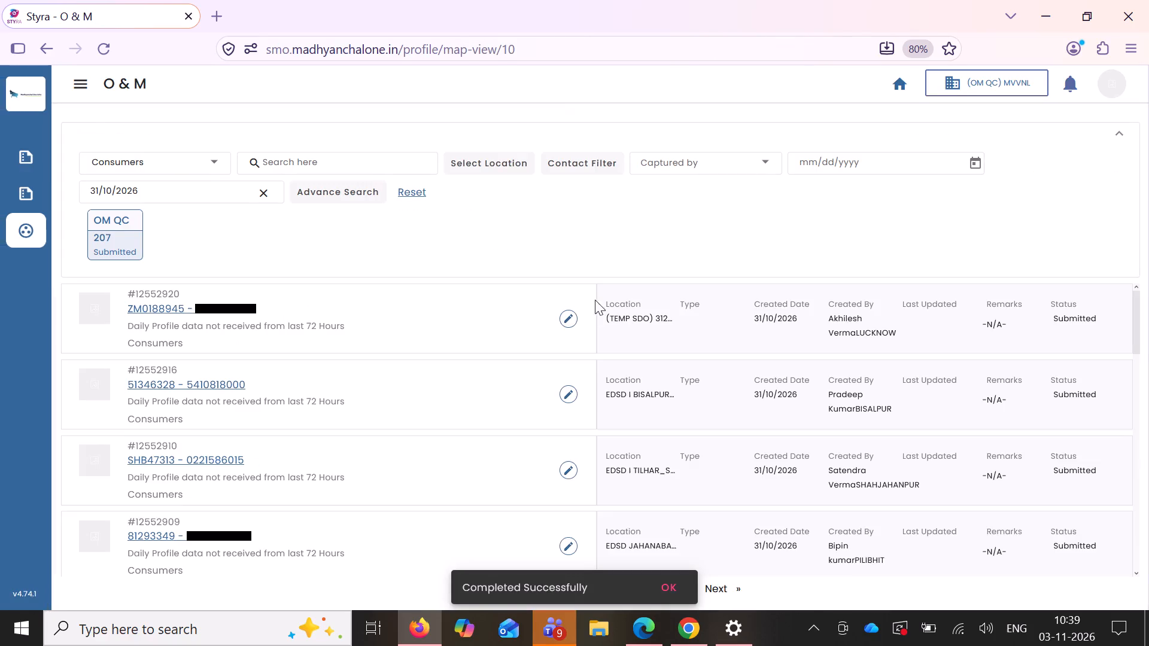
pyautogui.click(570, 321)
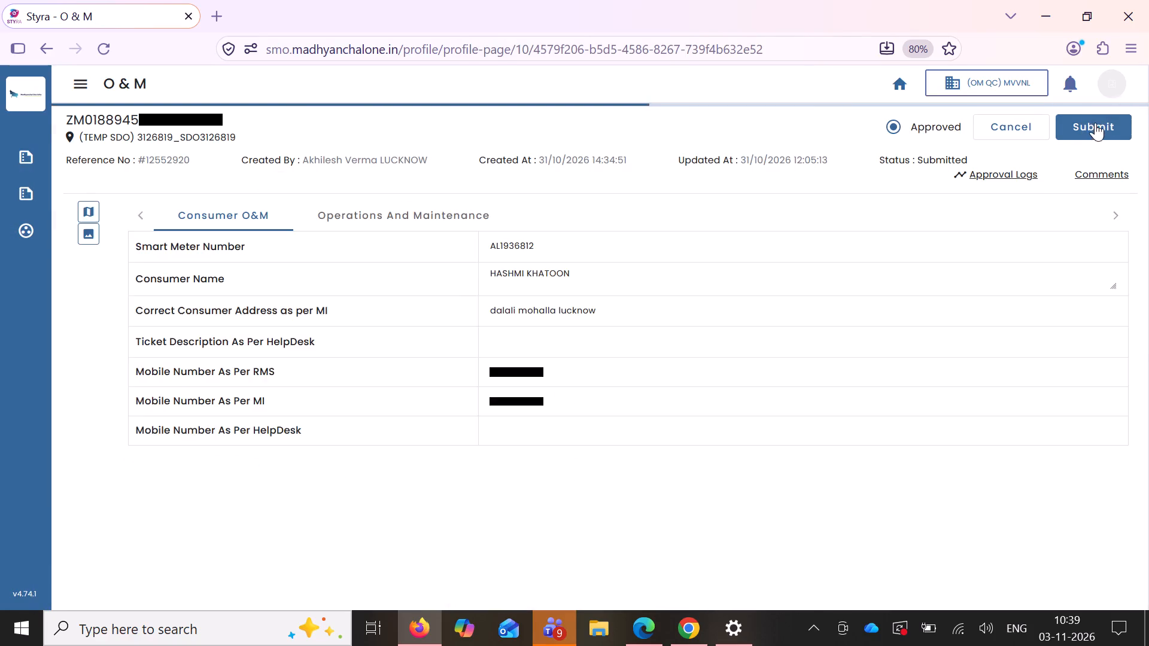
pyautogui.click(1095, 123)
pyautogui.click(563, 313)
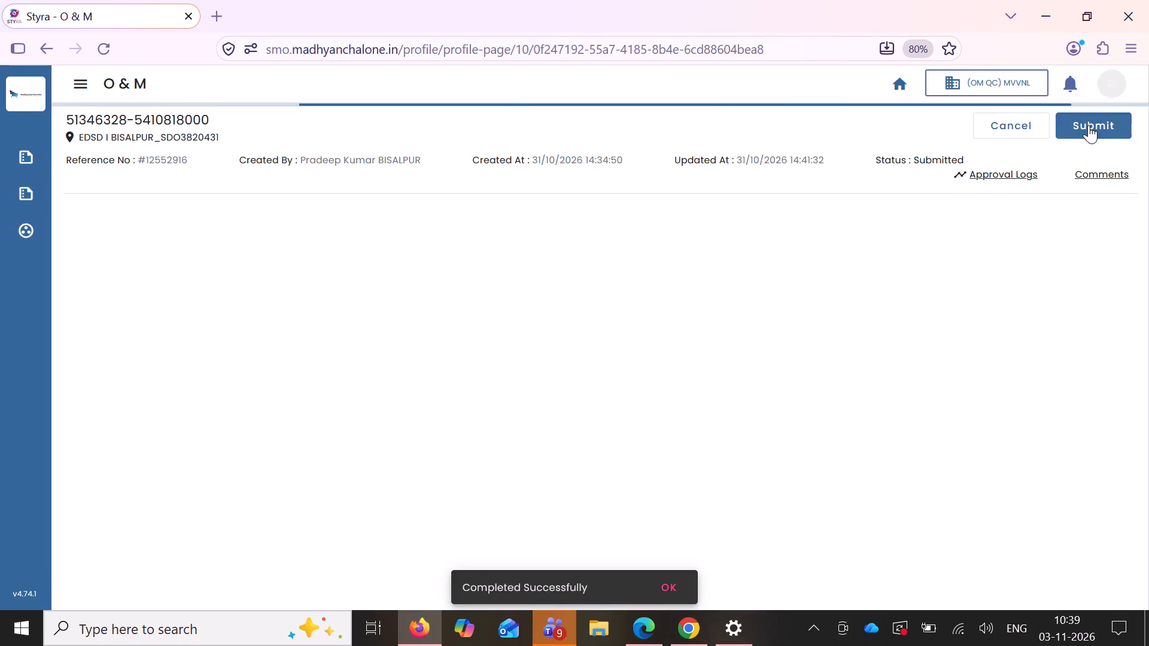
pyautogui.click(1091, 124)
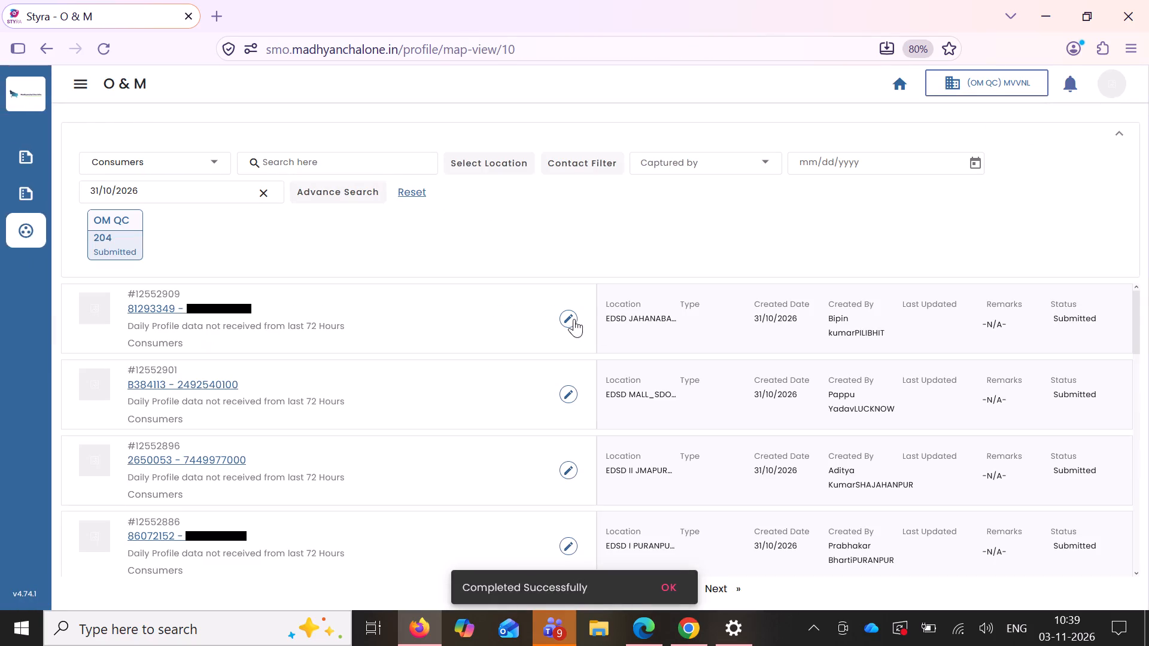
pyautogui.click(574, 319)
pyautogui.click(1089, 117)
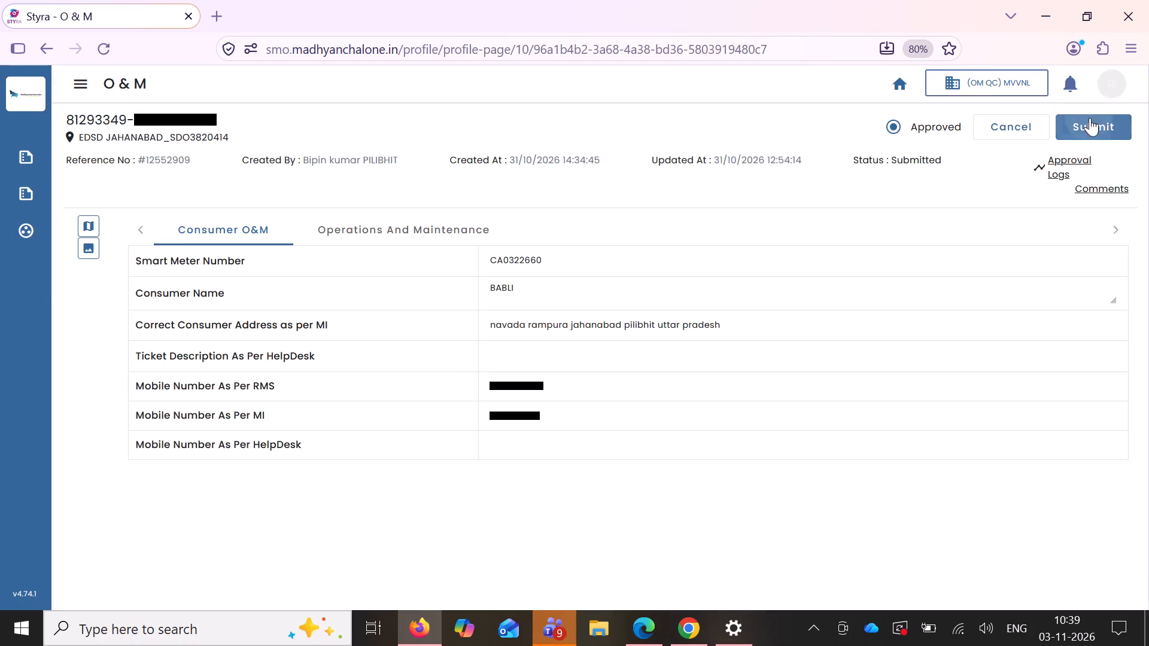
pyautogui.click(571, 322)
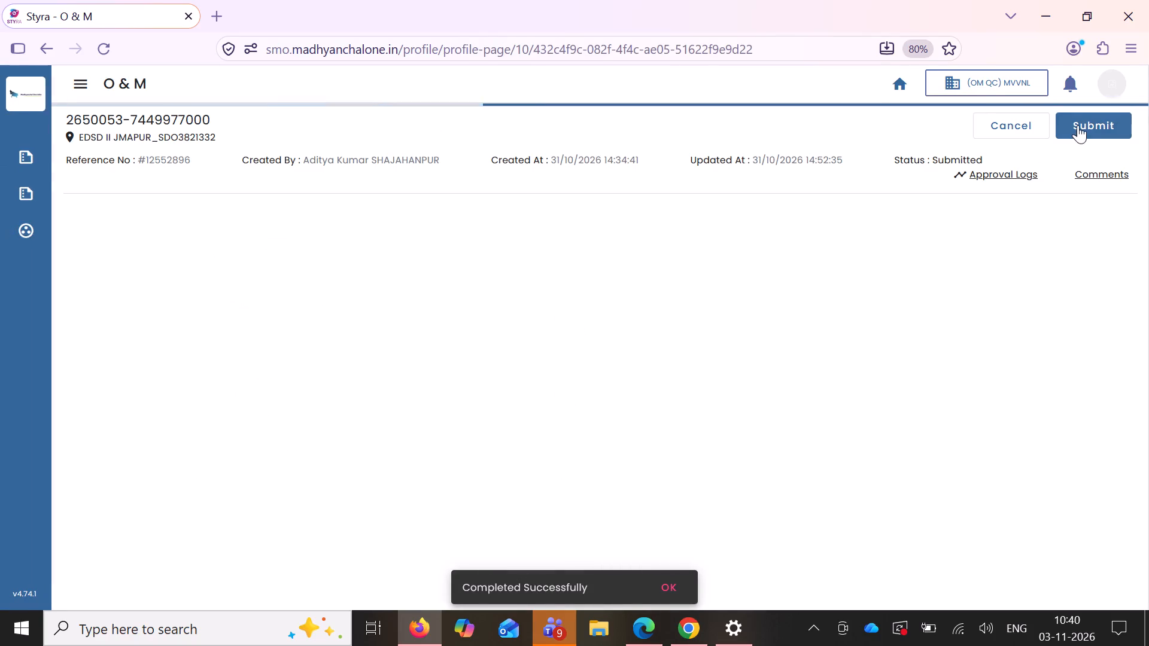
pyautogui.click(1084, 124)
pyautogui.click(572, 313)
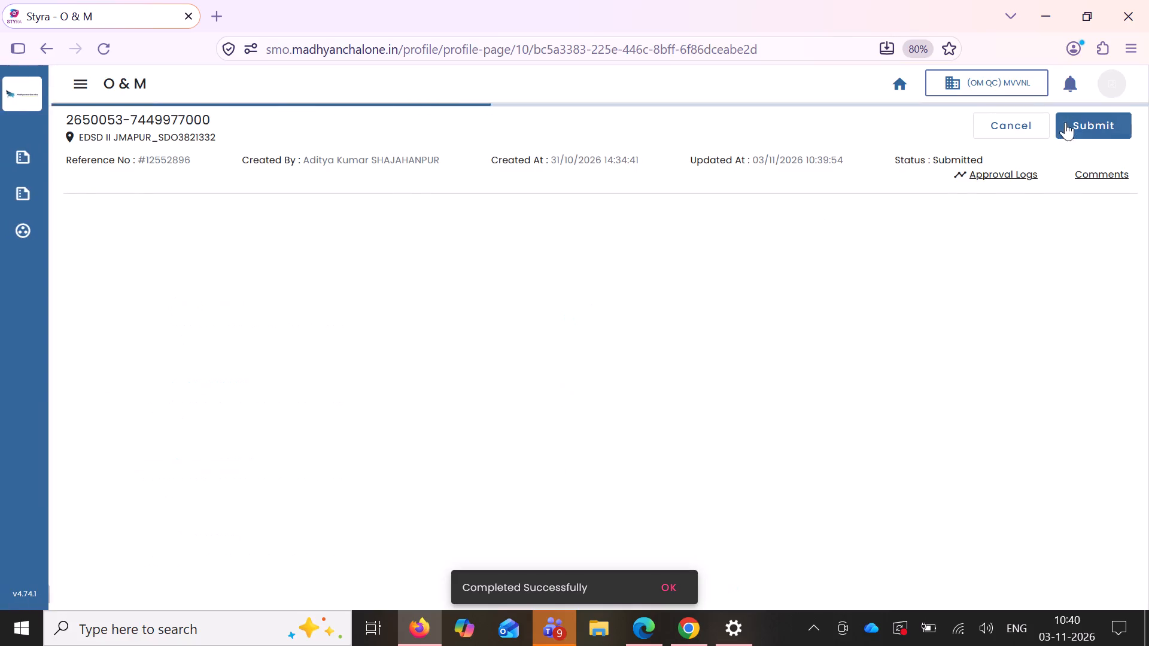
pyautogui.click(1088, 121)
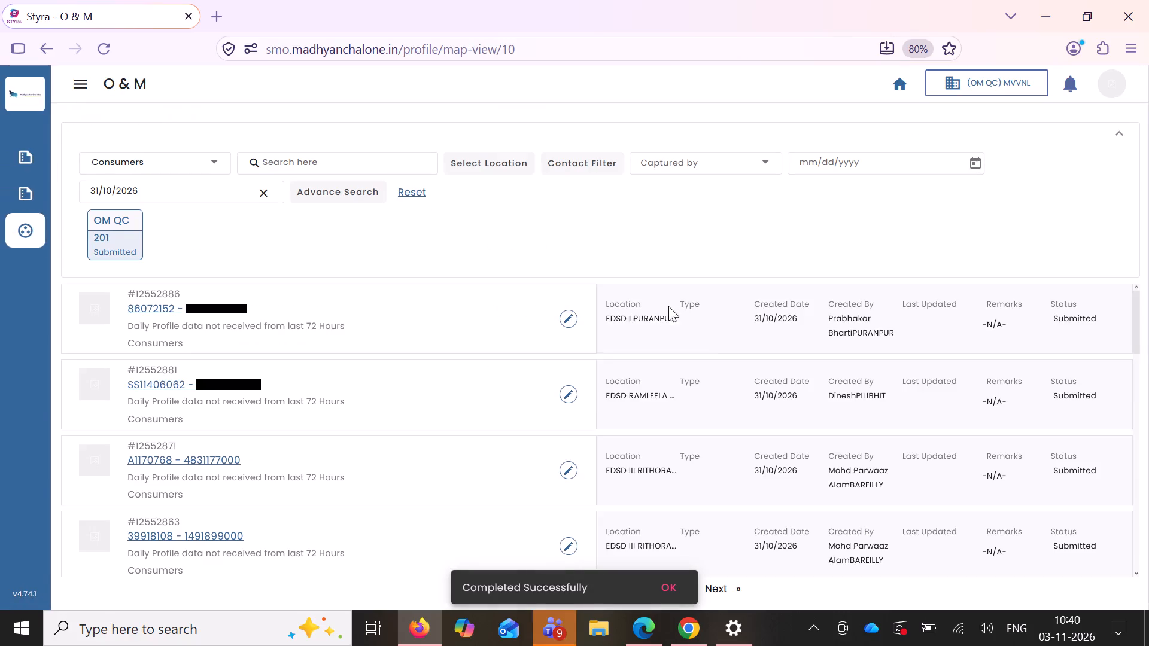
pyautogui.click(574, 316)
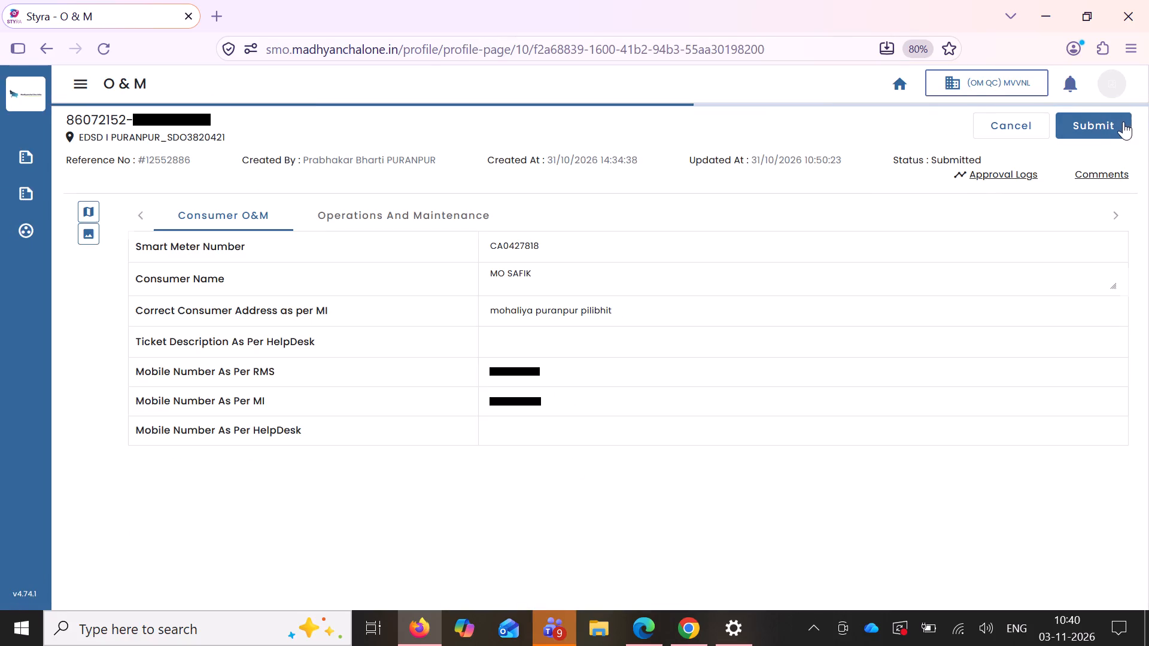
pyautogui.click(1123, 123)
pyautogui.click(562, 322)
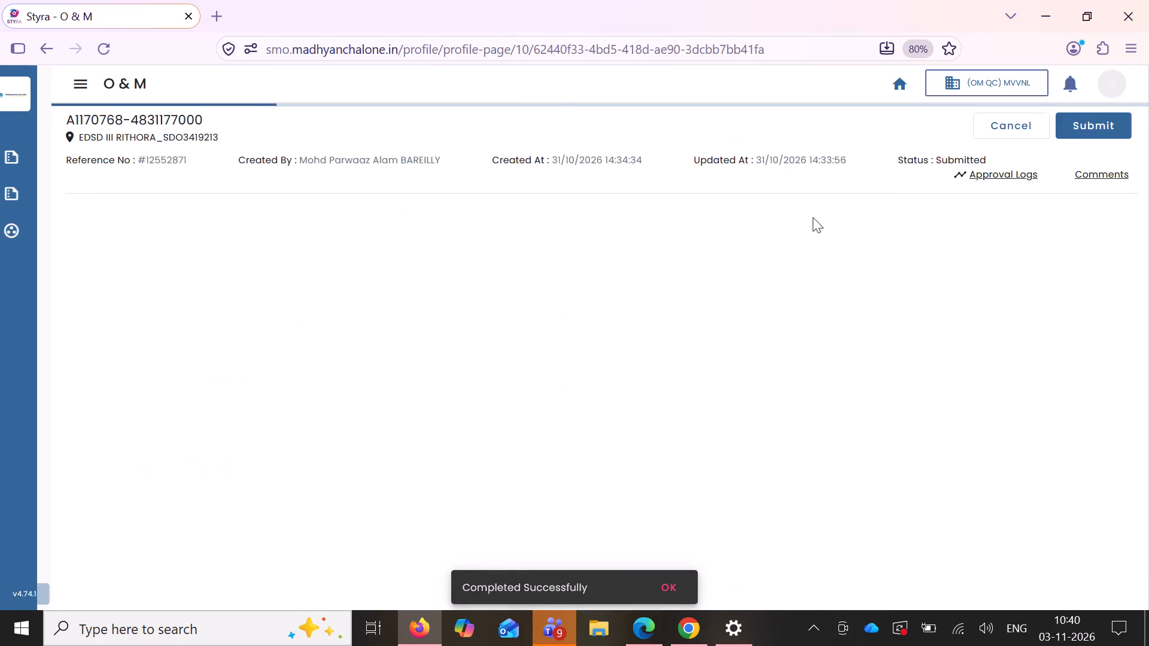
pyautogui.click(1106, 123)
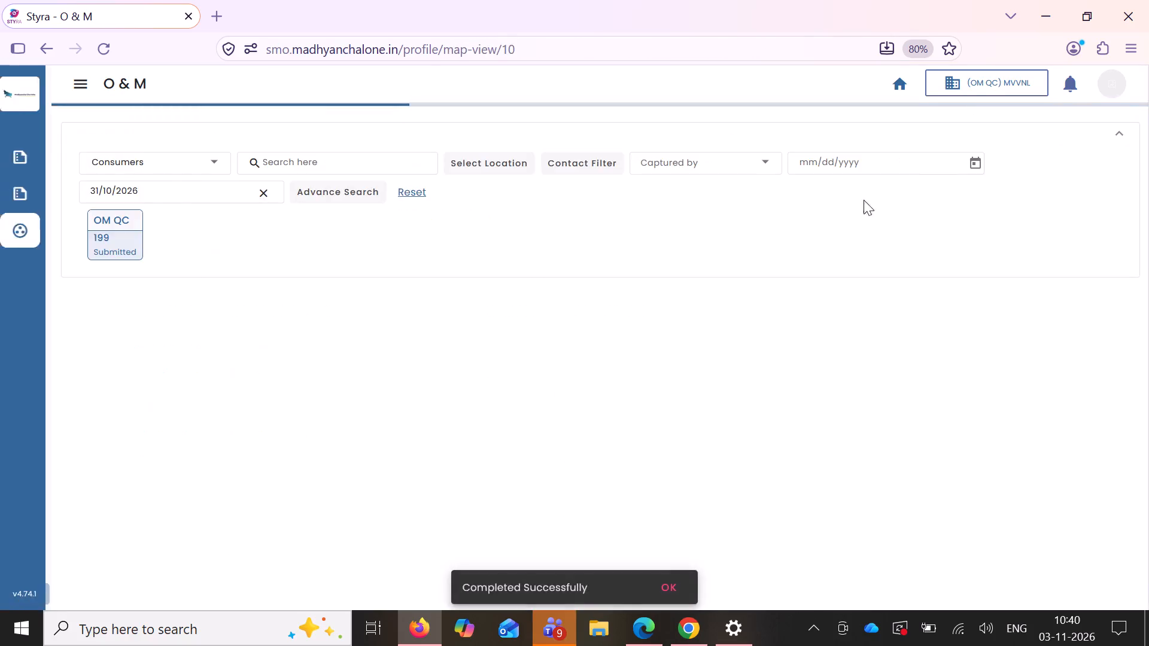
pyautogui.click(566, 320)
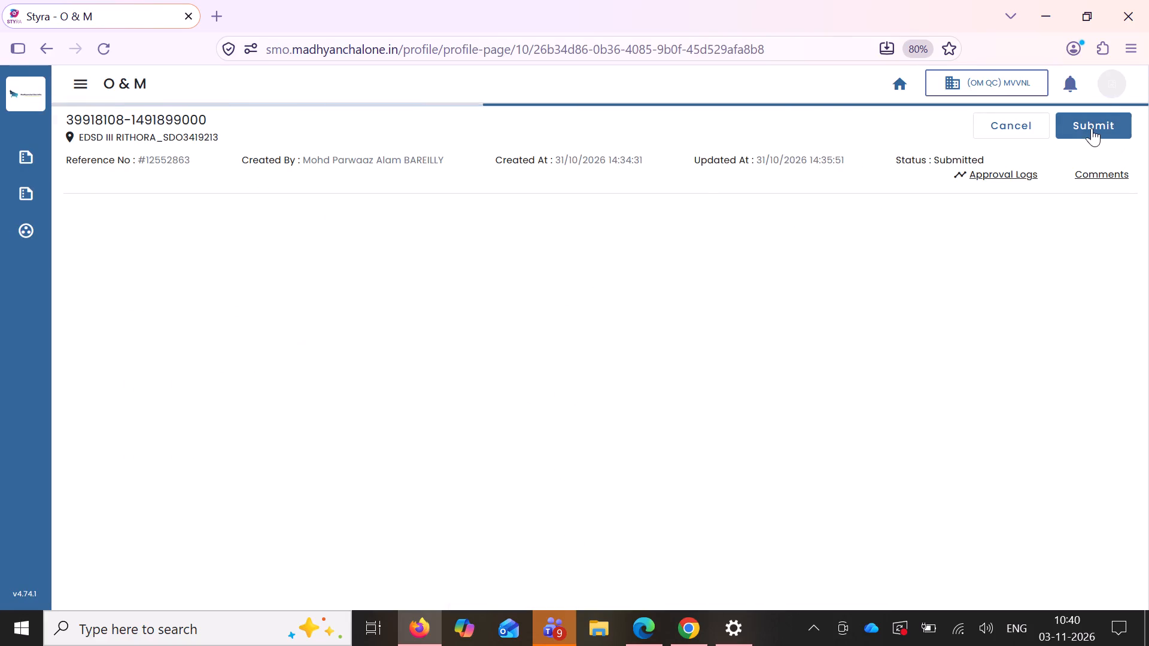
pyautogui.click(1093, 127)
pyautogui.click(557, 315)
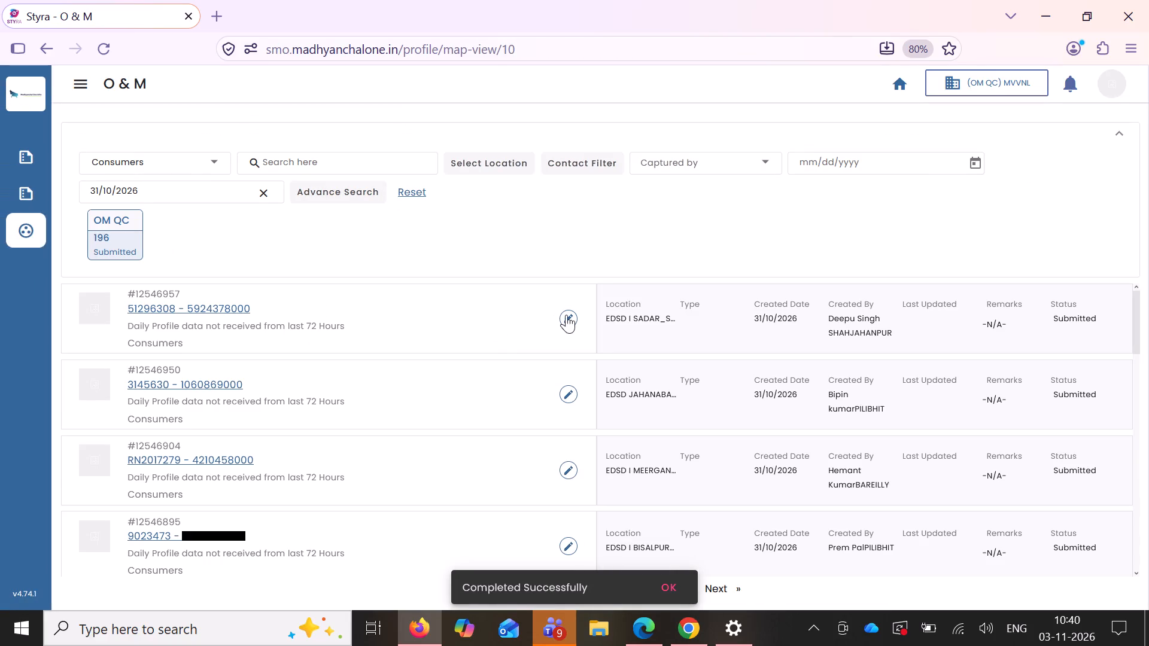
pyautogui.click(566, 315)
pyautogui.click(1096, 125)
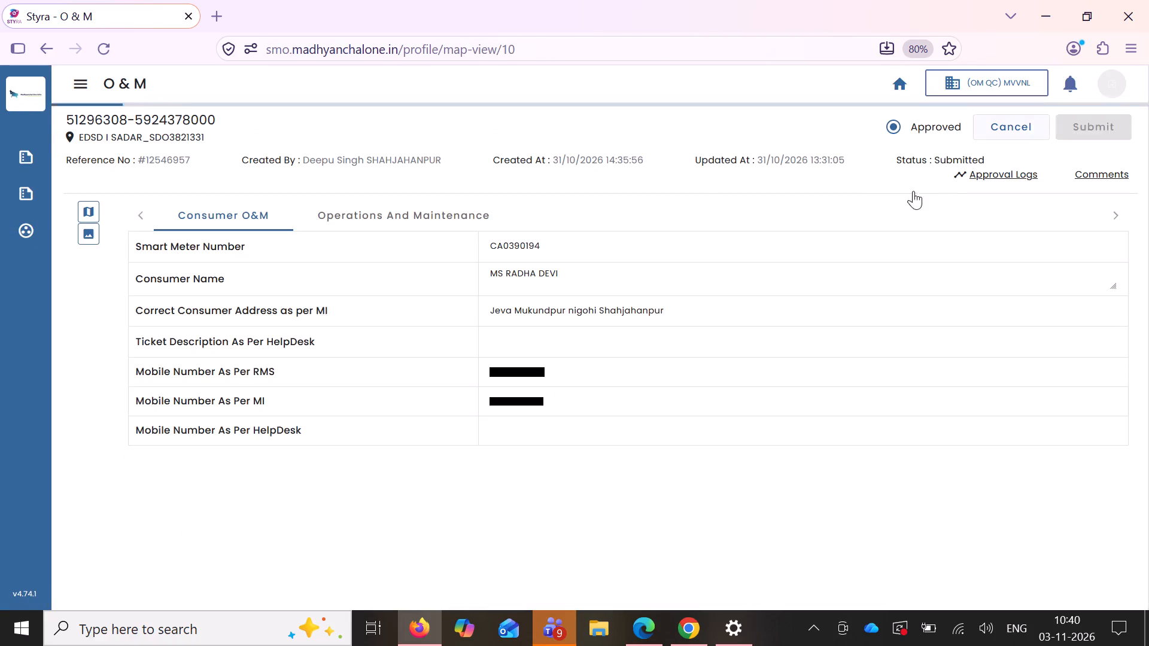
pyautogui.click(569, 318)
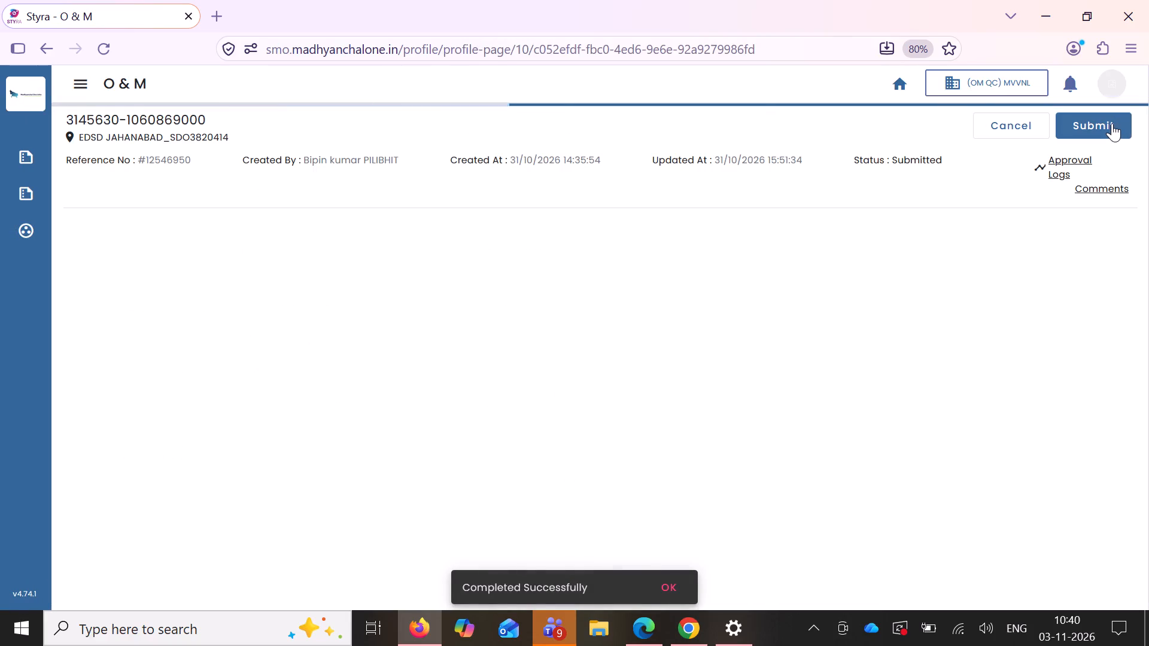
pyautogui.click(1114, 120)
pyautogui.click(570, 313)
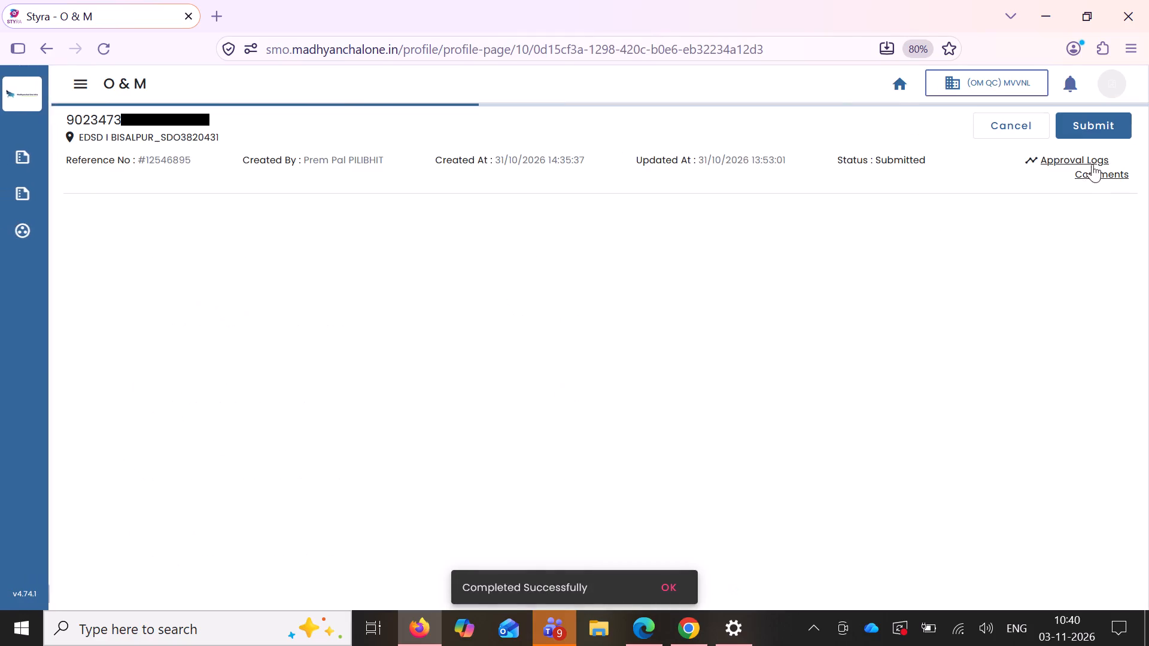
pyautogui.click(1082, 120)
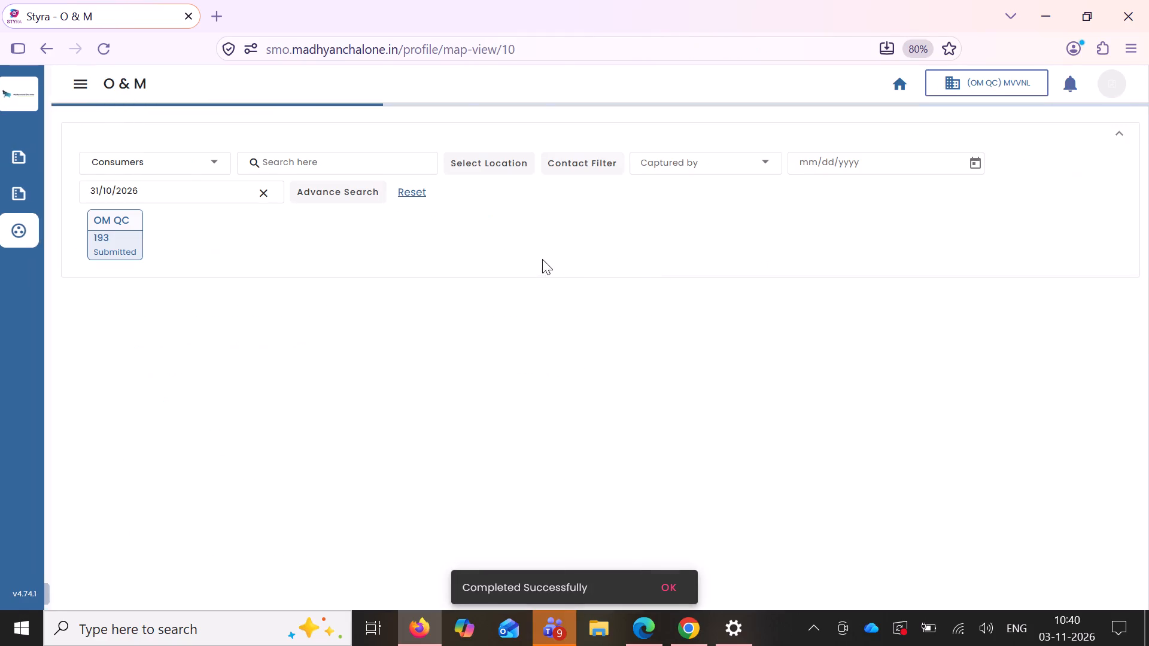
pyautogui.click(585, 318)
pyautogui.click(574, 316)
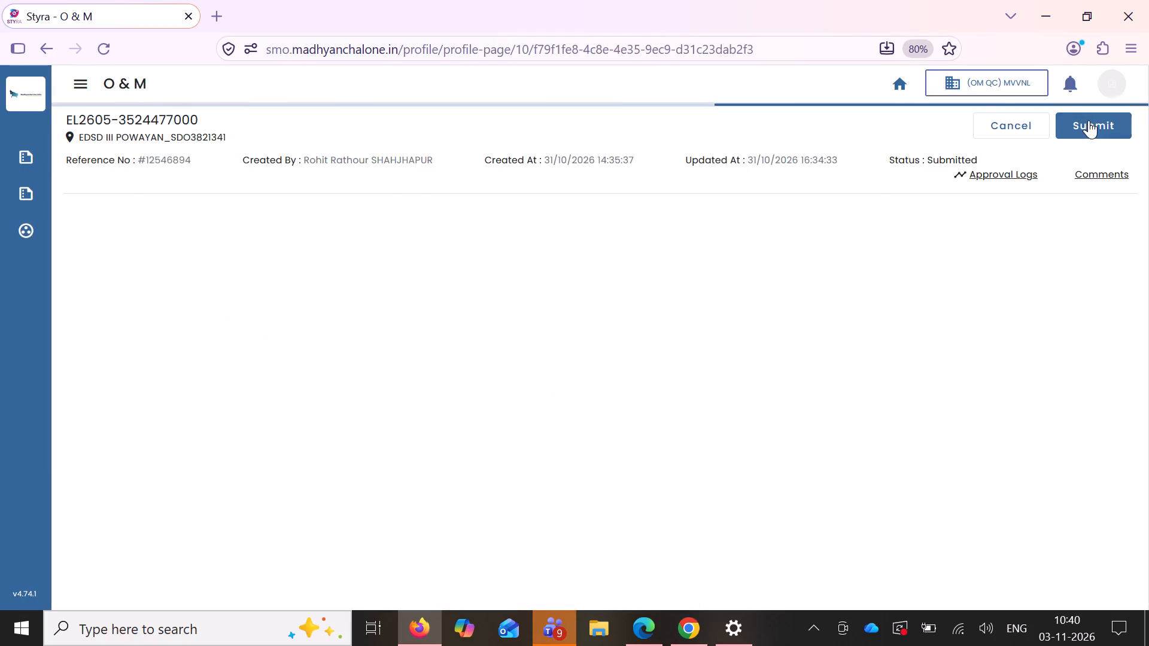
pyautogui.click(1089, 120)
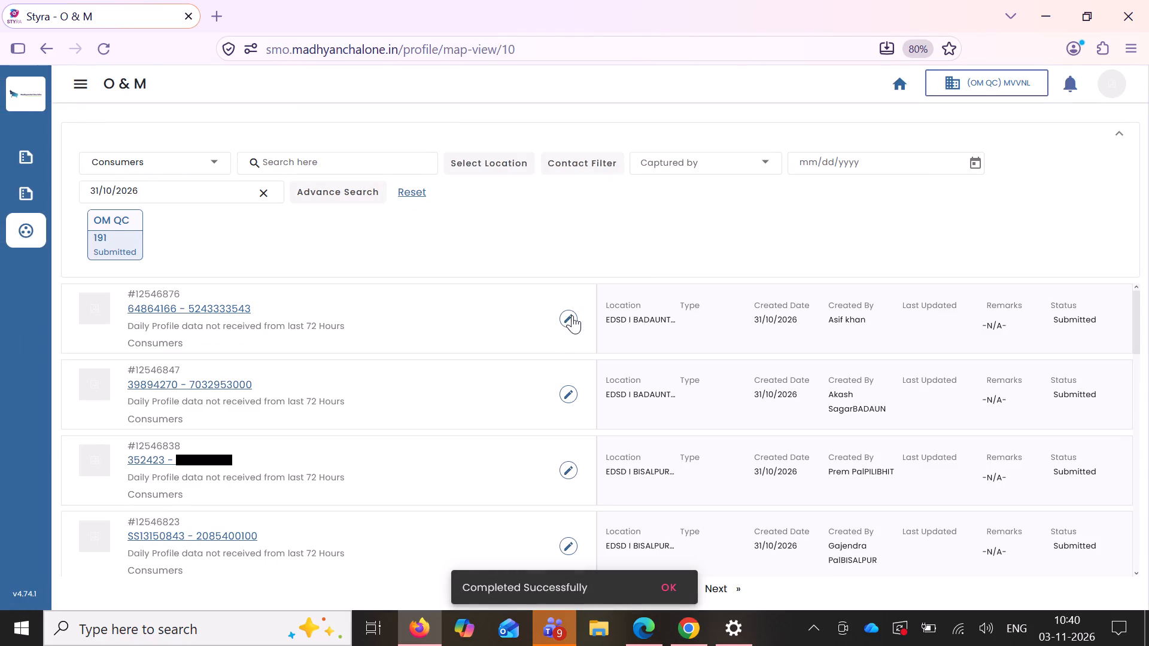
pyautogui.click(572, 315)
pyautogui.click(1100, 124)
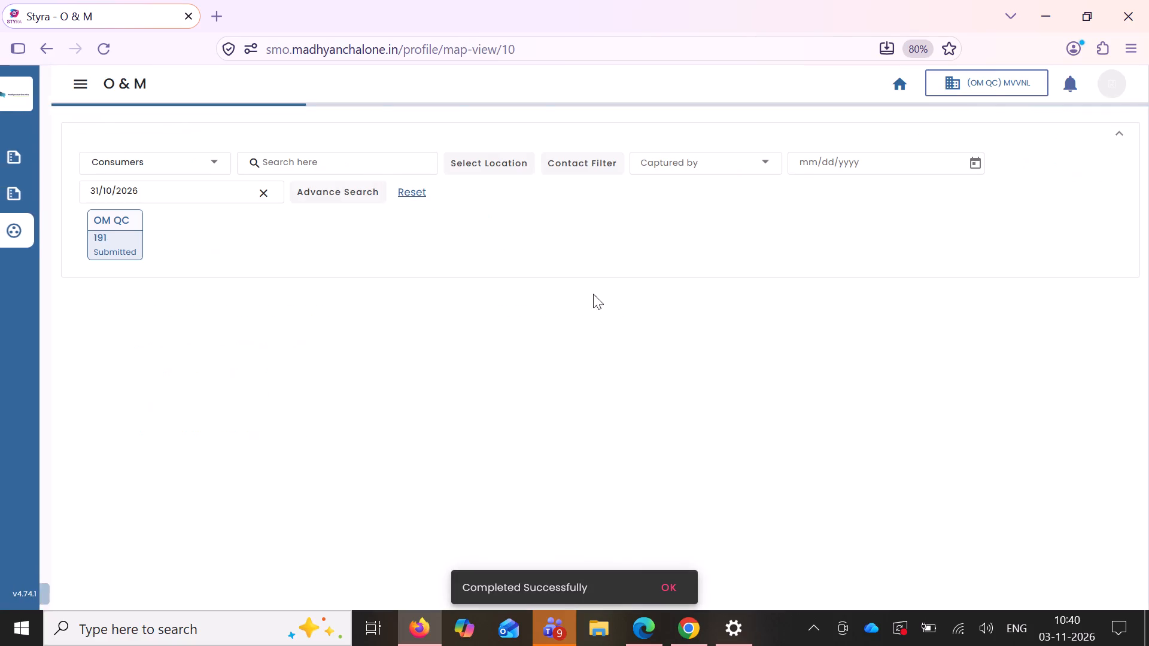
pyautogui.click(572, 319)
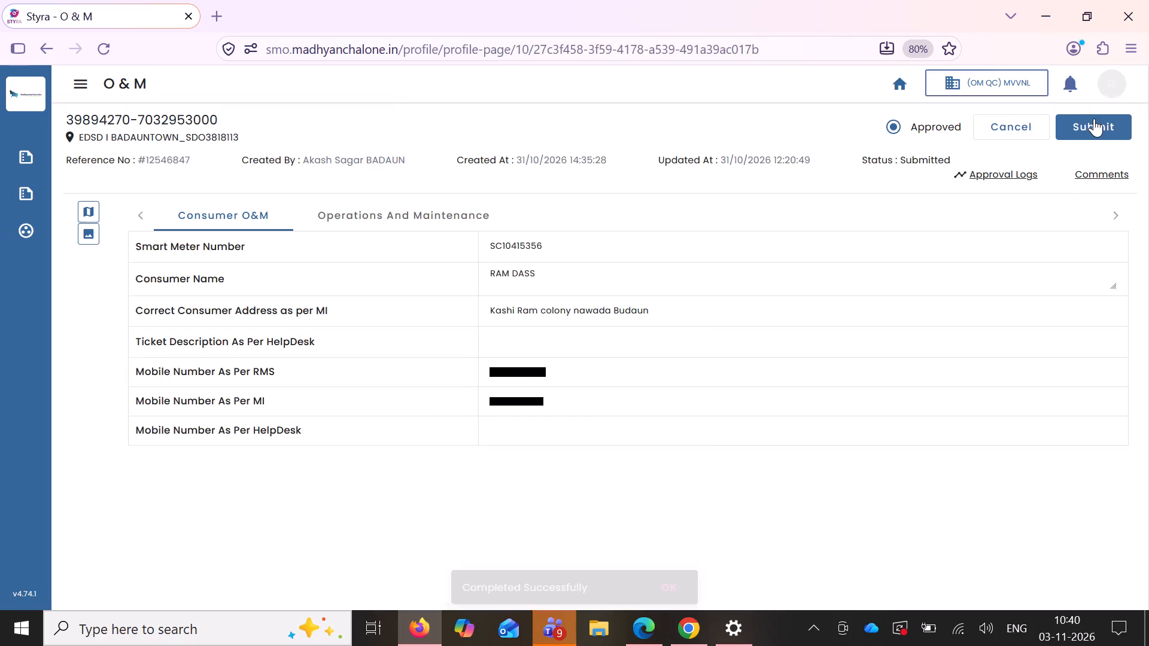
pyautogui.click(1089, 120)
pyautogui.click(572, 326)
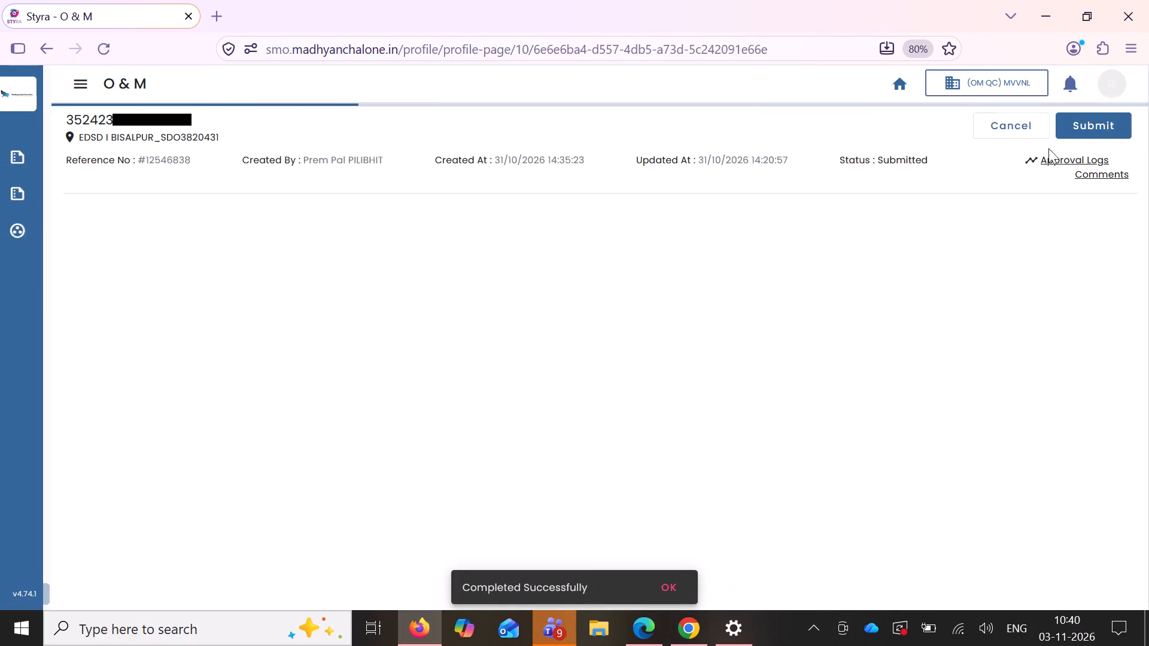
pyautogui.click(1117, 132)
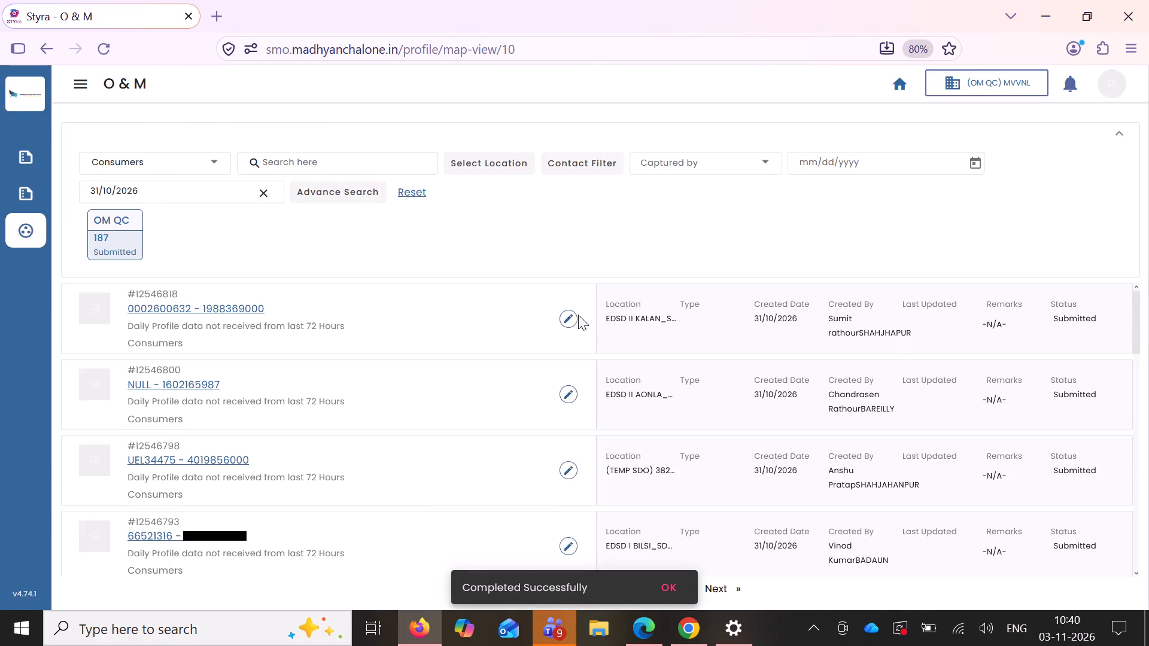
pyautogui.click(562, 318)
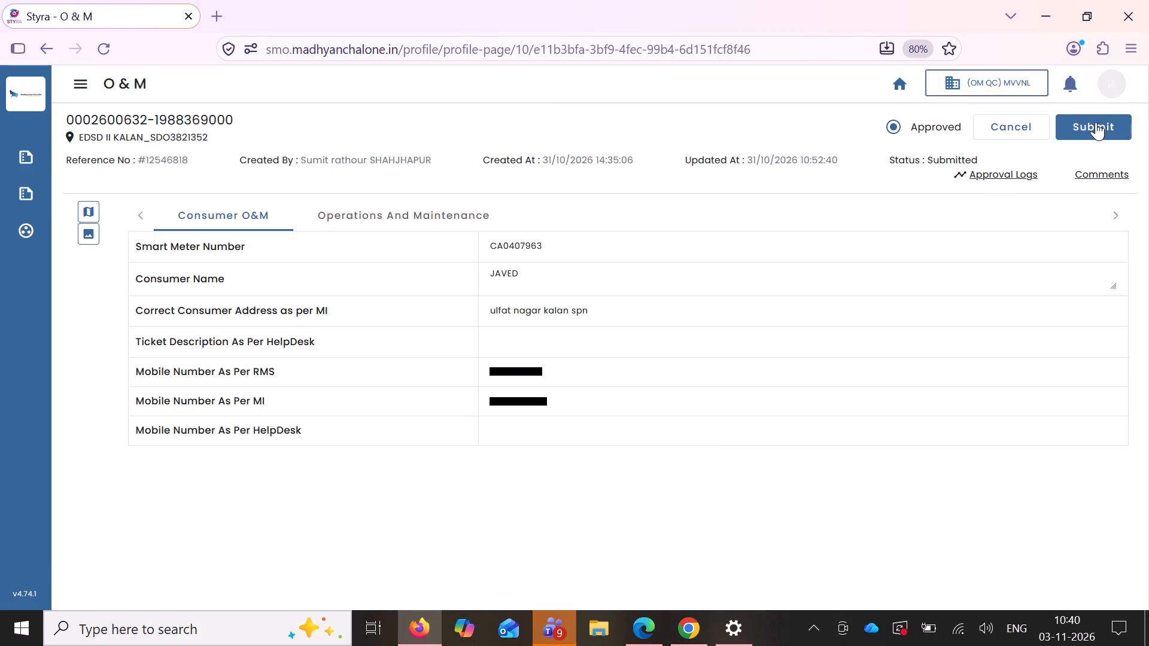
pyautogui.click(1096, 122)
pyautogui.click(572, 311)
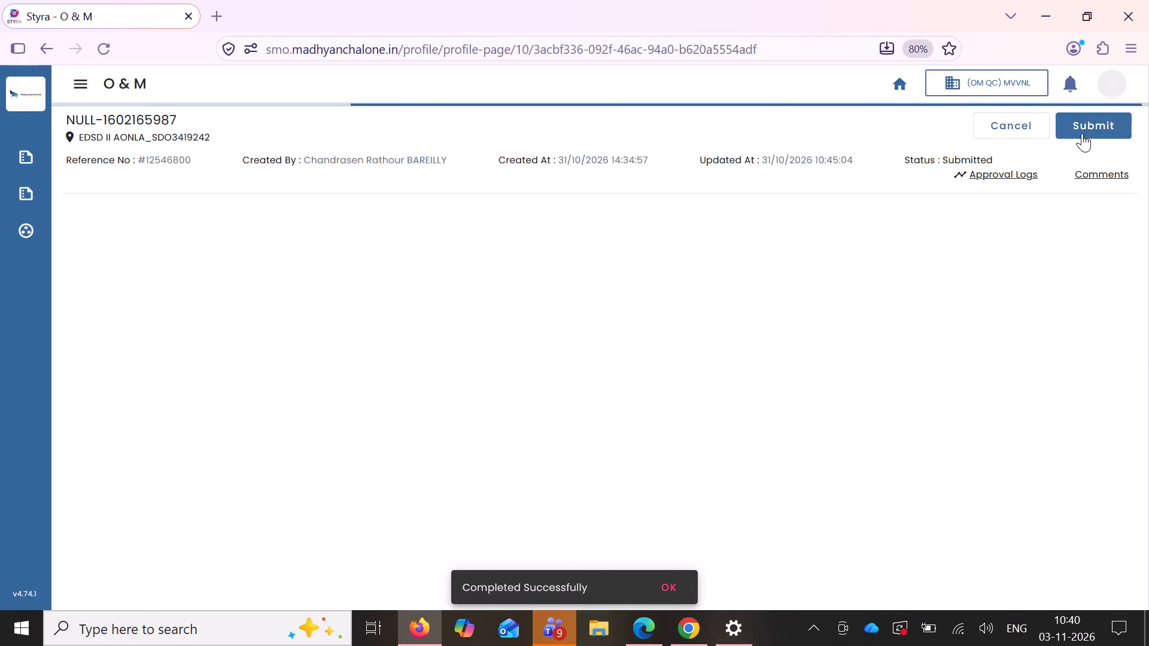
pyautogui.click(1095, 123)
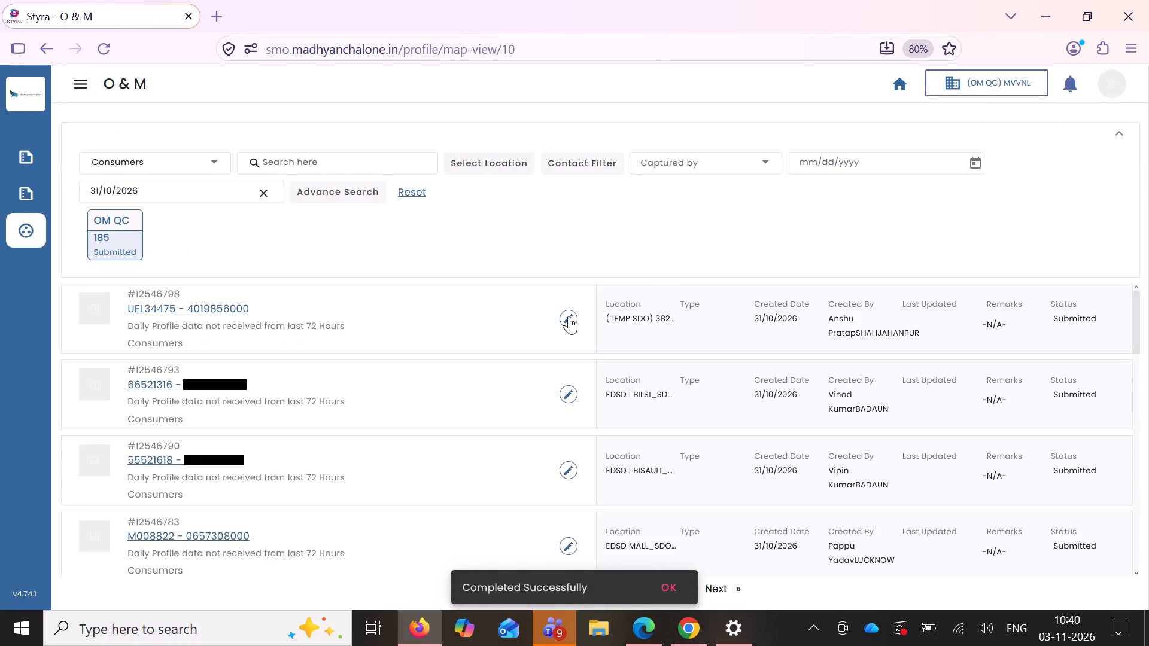
pyautogui.click(569, 316)
pyautogui.click(1104, 123)
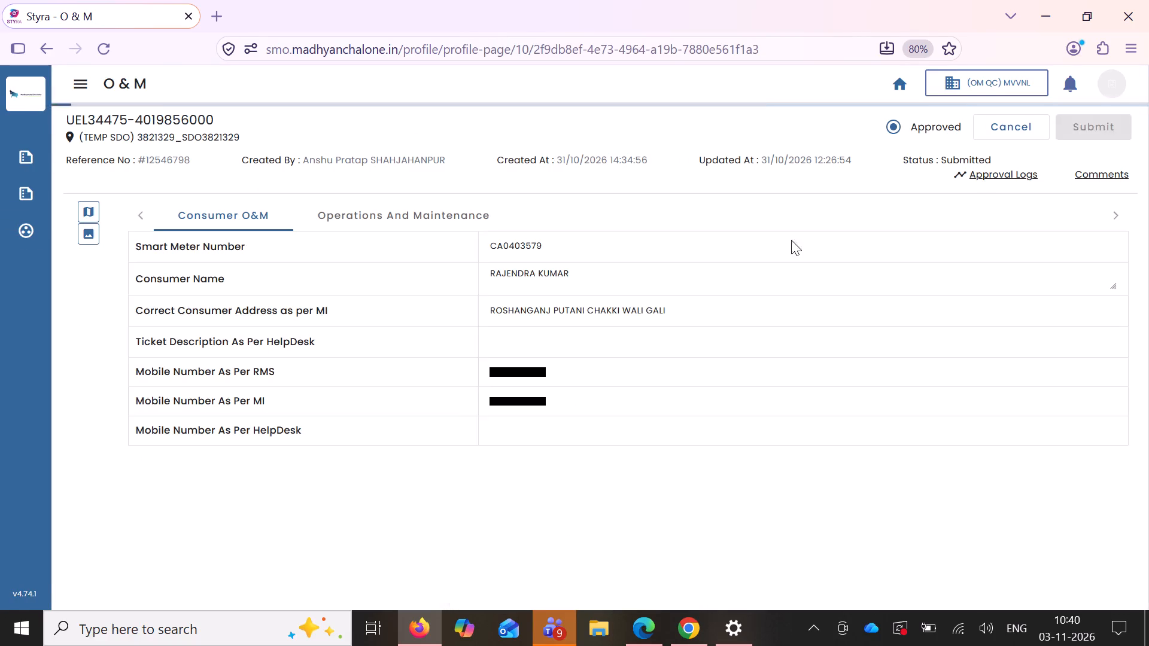
pyautogui.click(577, 315)
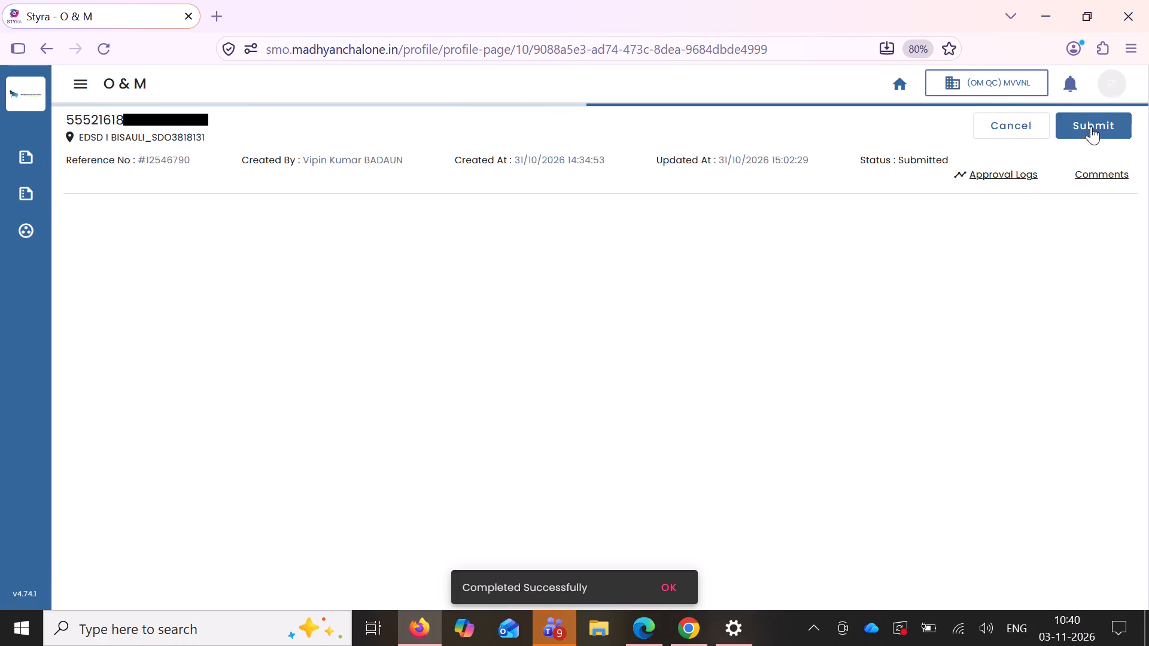
pyautogui.click(1100, 123)
pyautogui.click(567, 320)
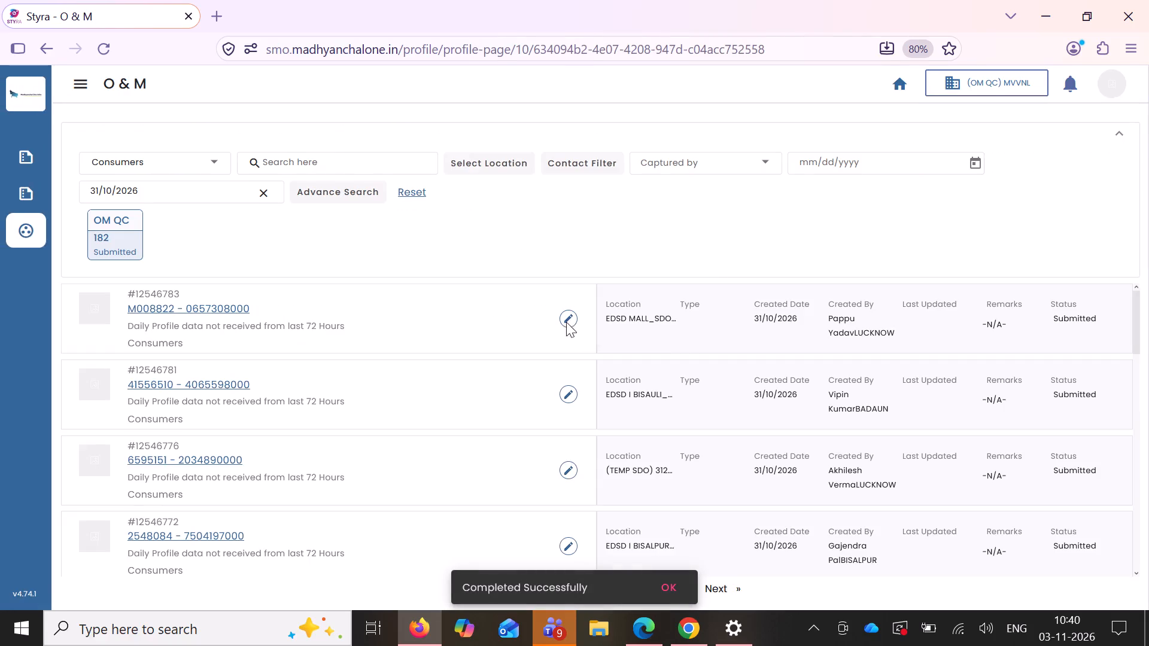
pyautogui.click(1093, 131)
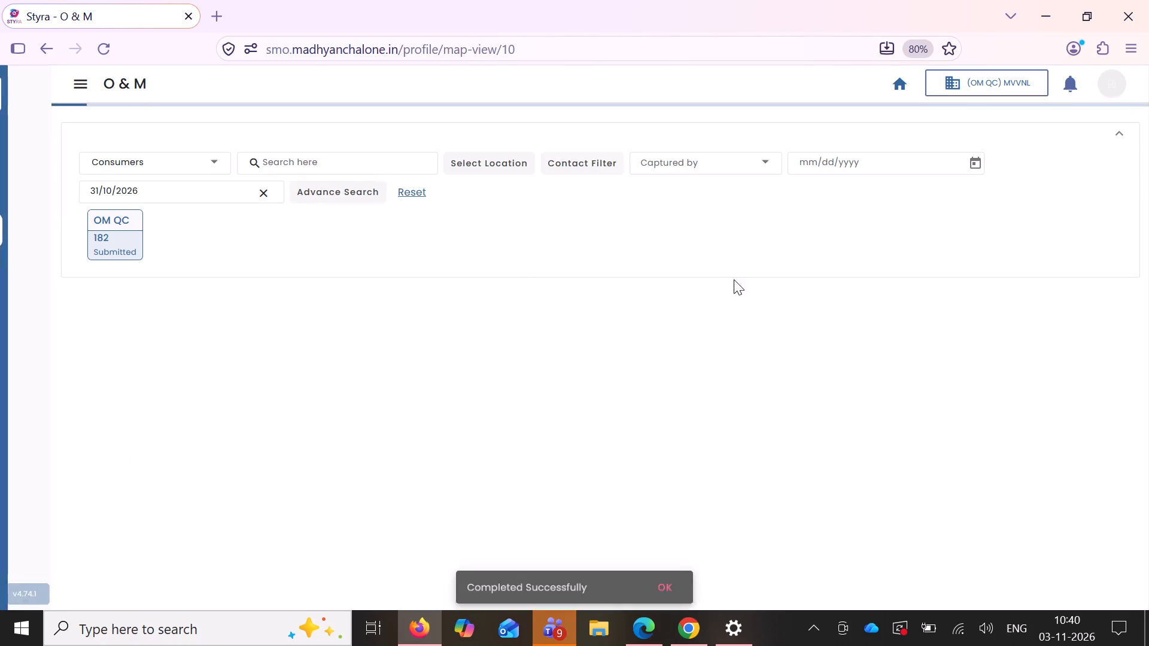
pyautogui.click(562, 316)
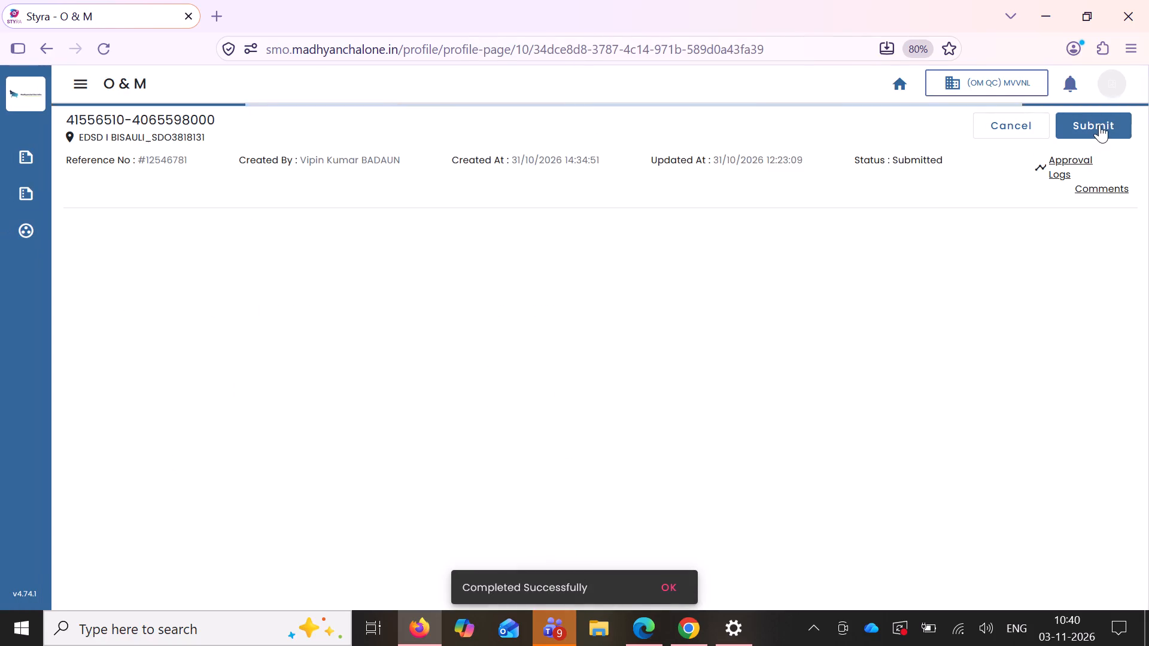
pyautogui.click(1102, 124)
pyautogui.click(577, 318)
pyautogui.click(573, 316)
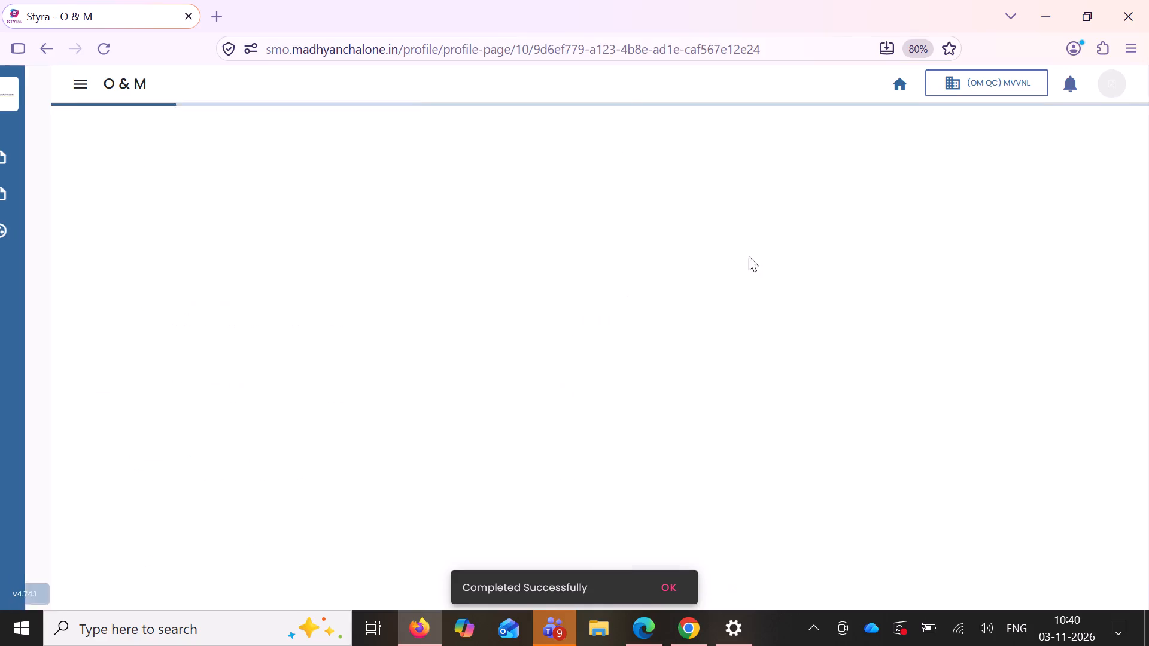
pyautogui.click(1098, 126)
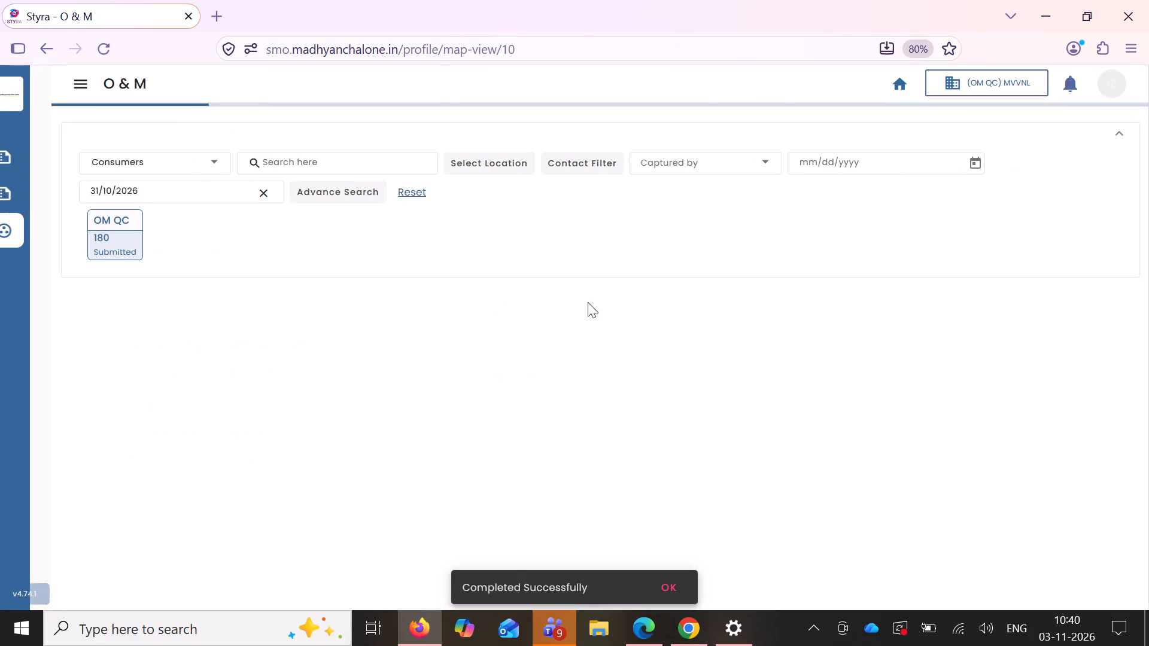
pyautogui.click(574, 318)
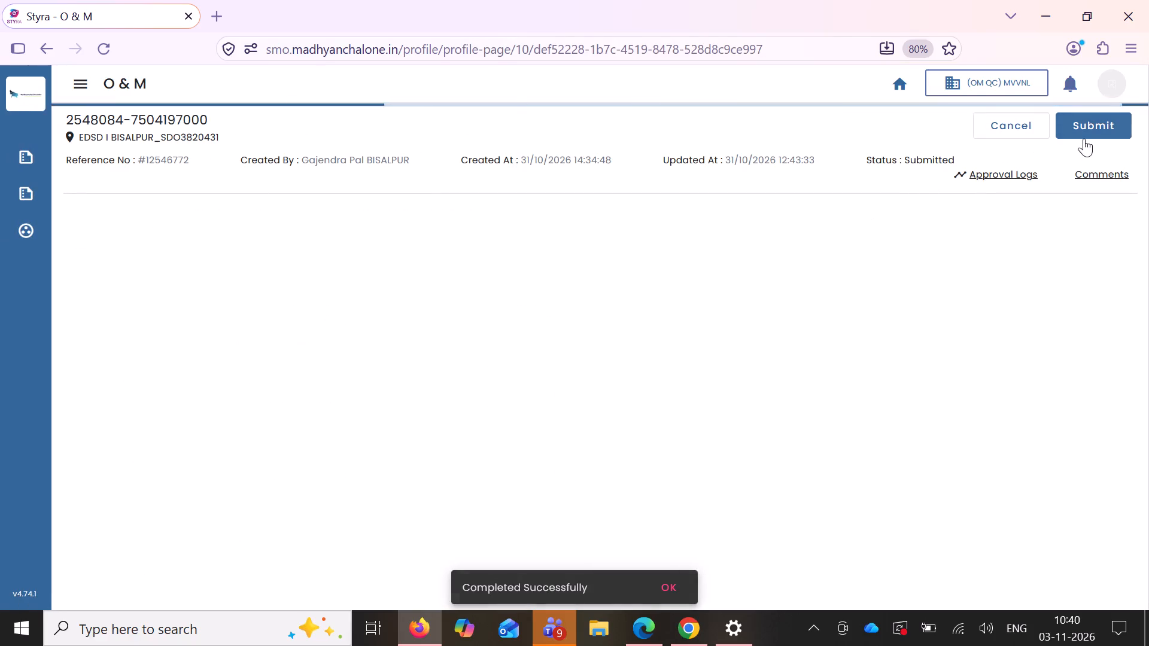
pyautogui.click(1086, 137)
pyautogui.click(566, 323)
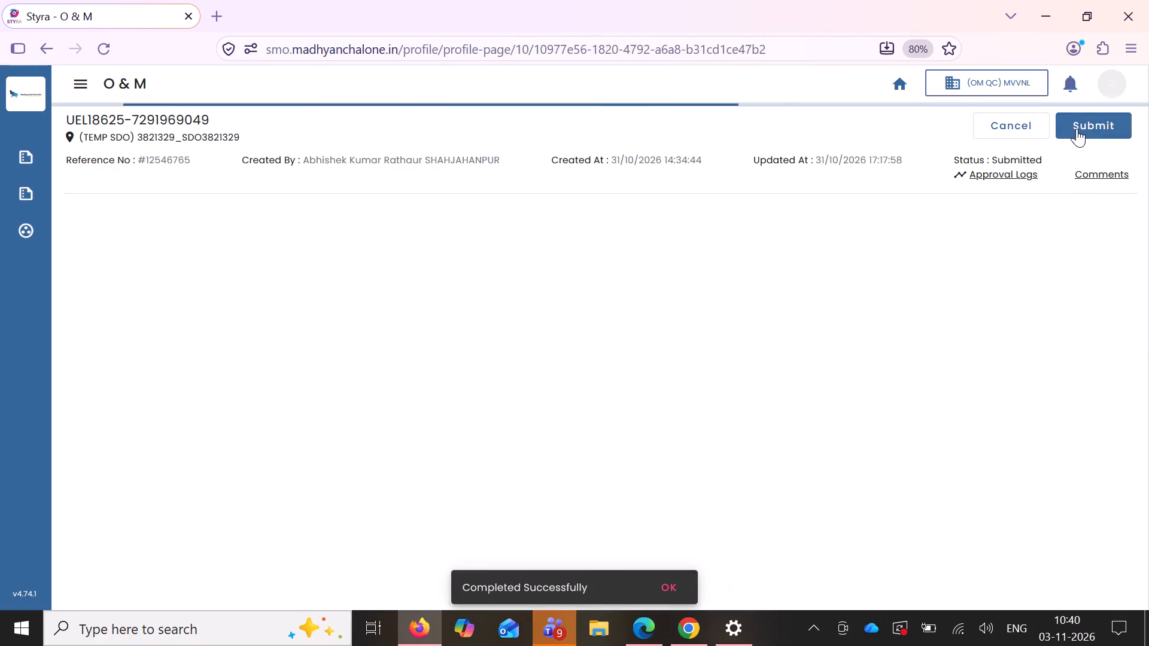
pyautogui.click(1085, 129)
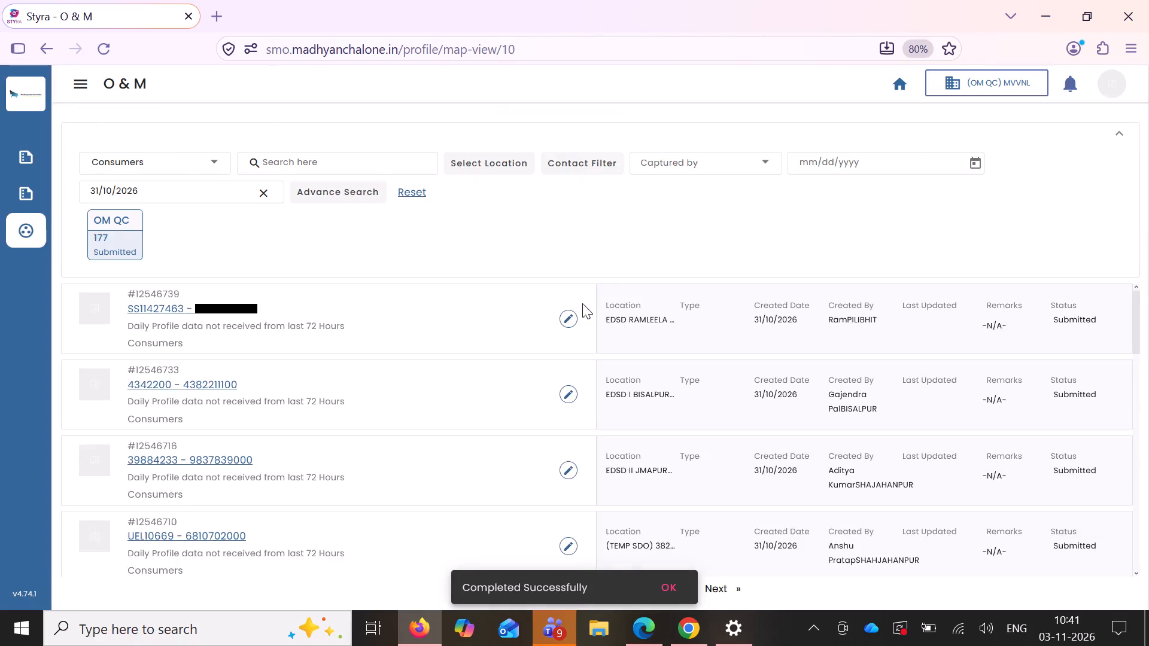
pyautogui.moveTo(579, 311); pyautogui.dragTo(578, 316)
pyautogui.click(577, 318)
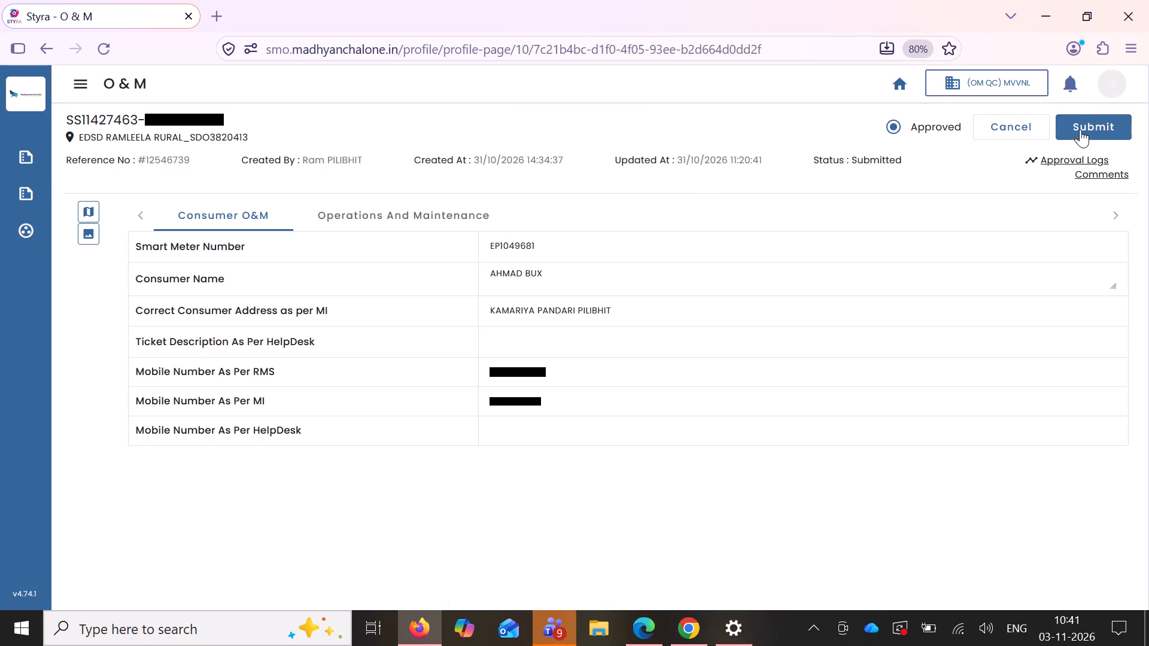
pyautogui.click(1082, 130)
pyautogui.click(566, 321)
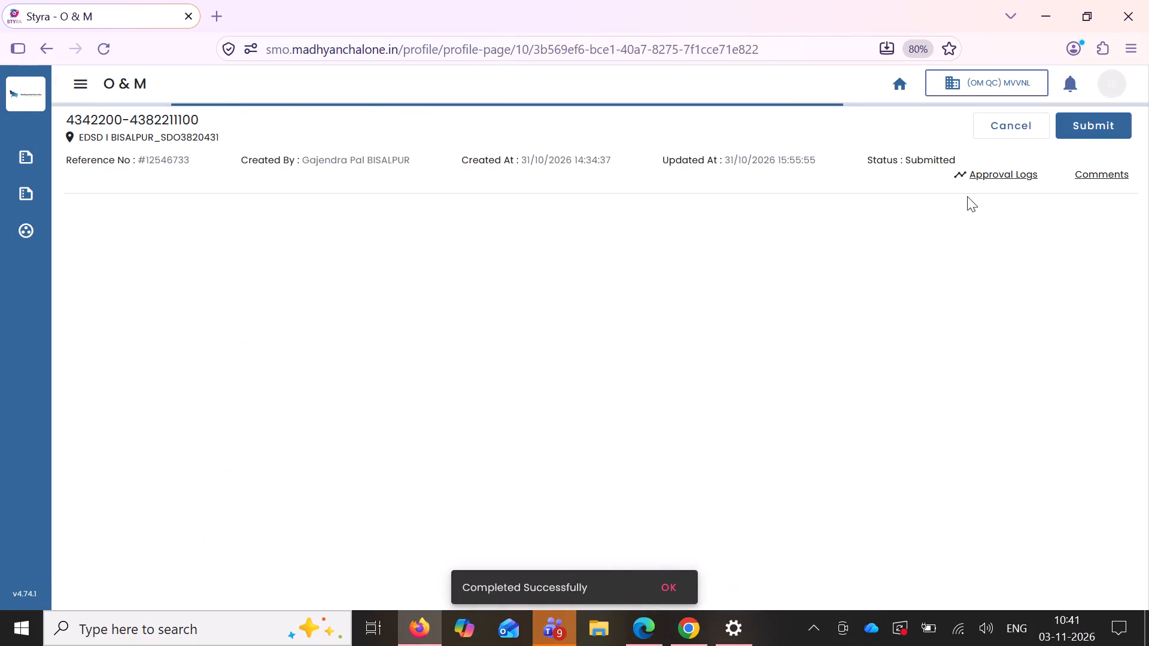
pyautogui.click(1113, 127)
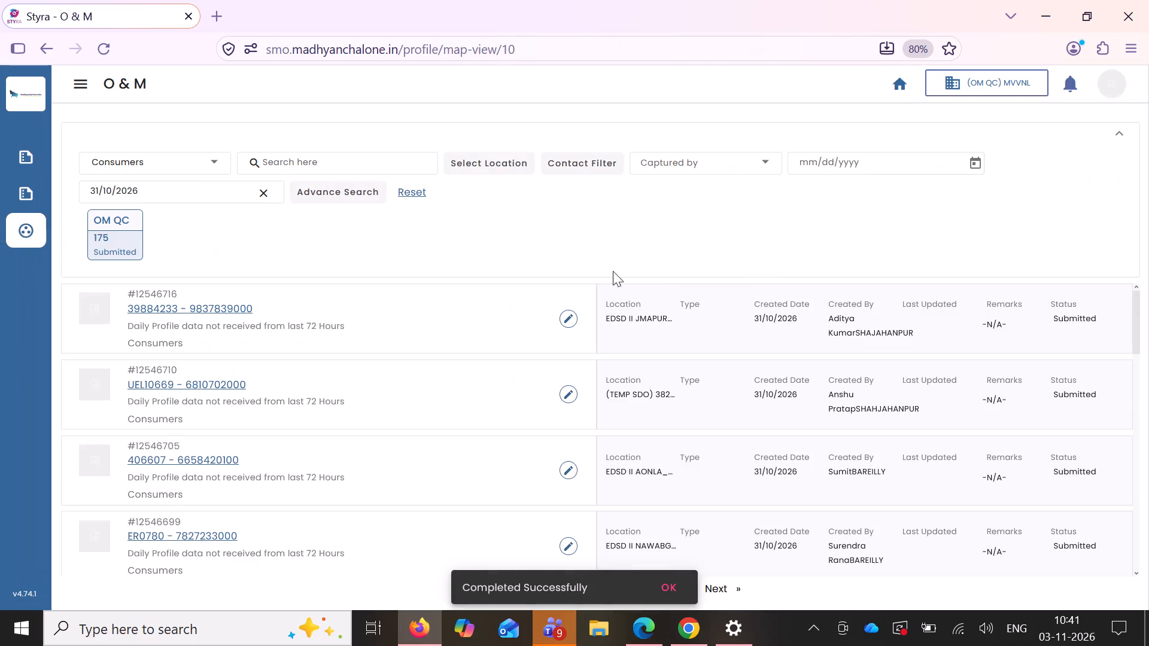
pyautogui.click(568, 314)
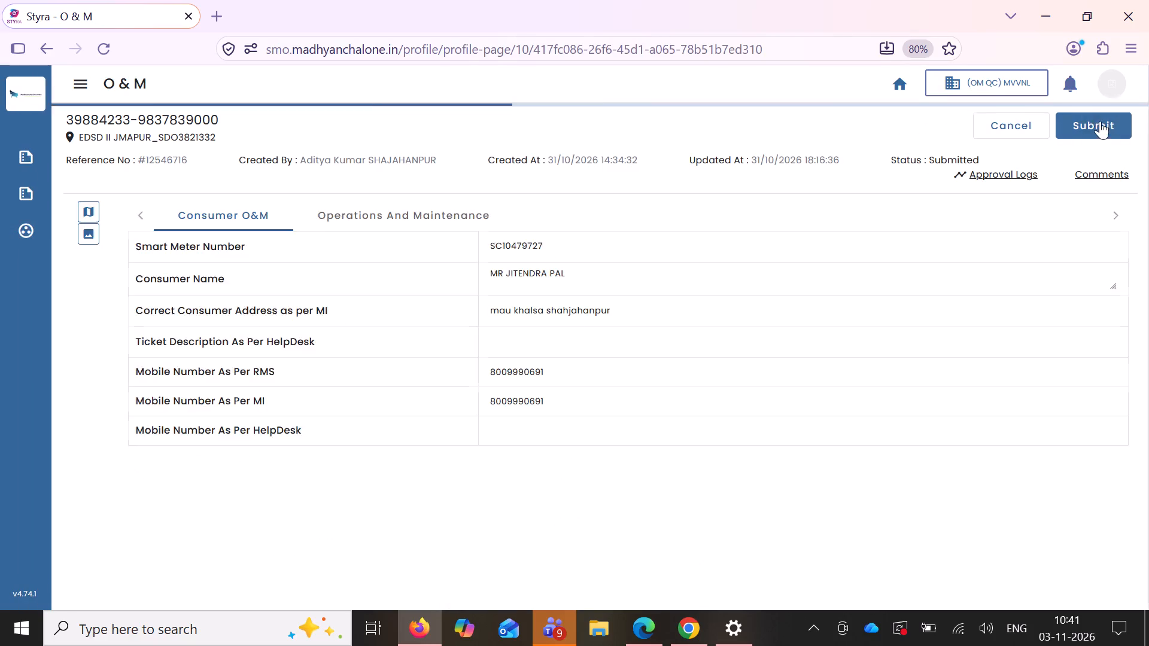
pyautogui.click(1100, 121)
pyautogui.click(566, 321)
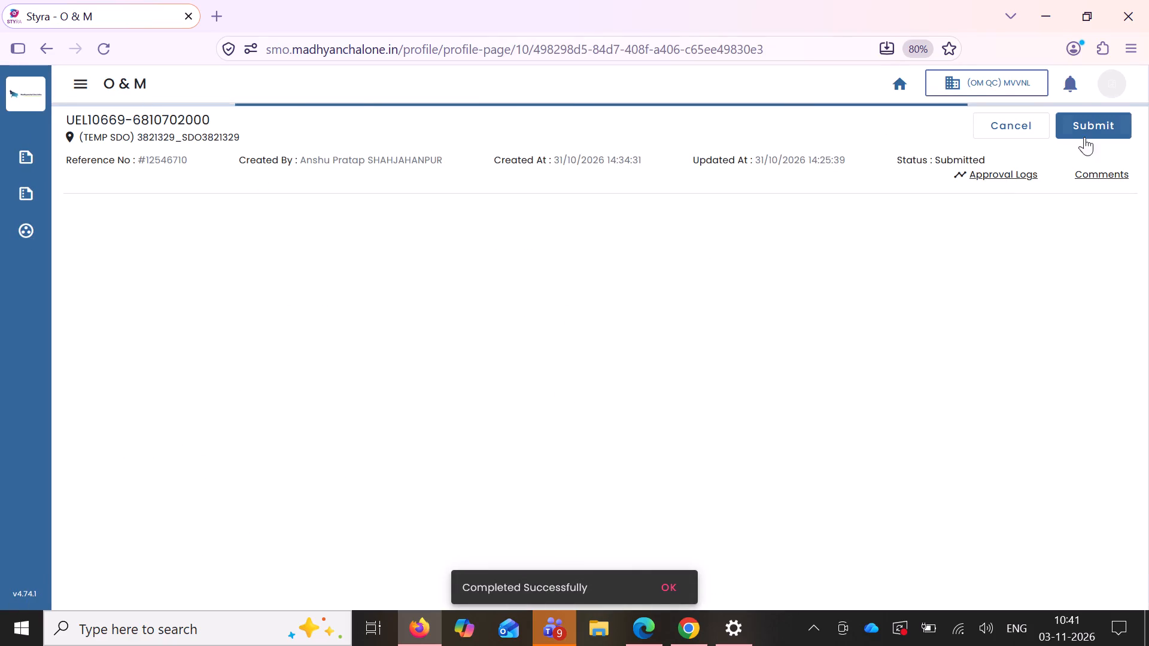
pyautogui.click(1093, 119)
pyautogui.click(574, 318)
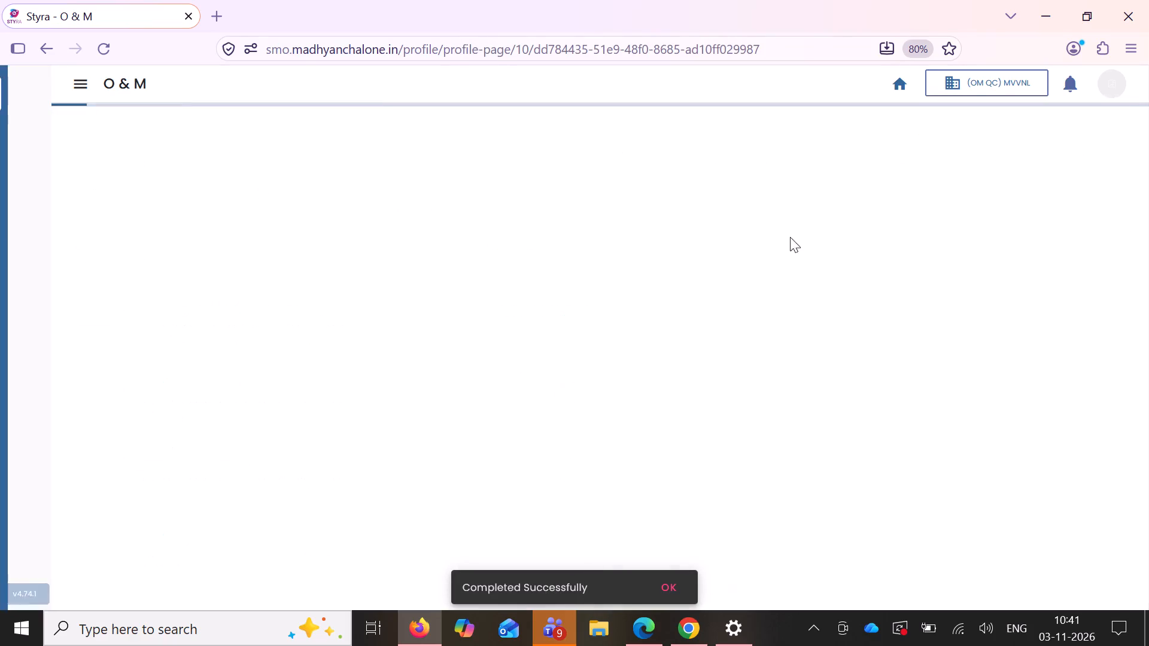
pyautogui.click(1107, 125)
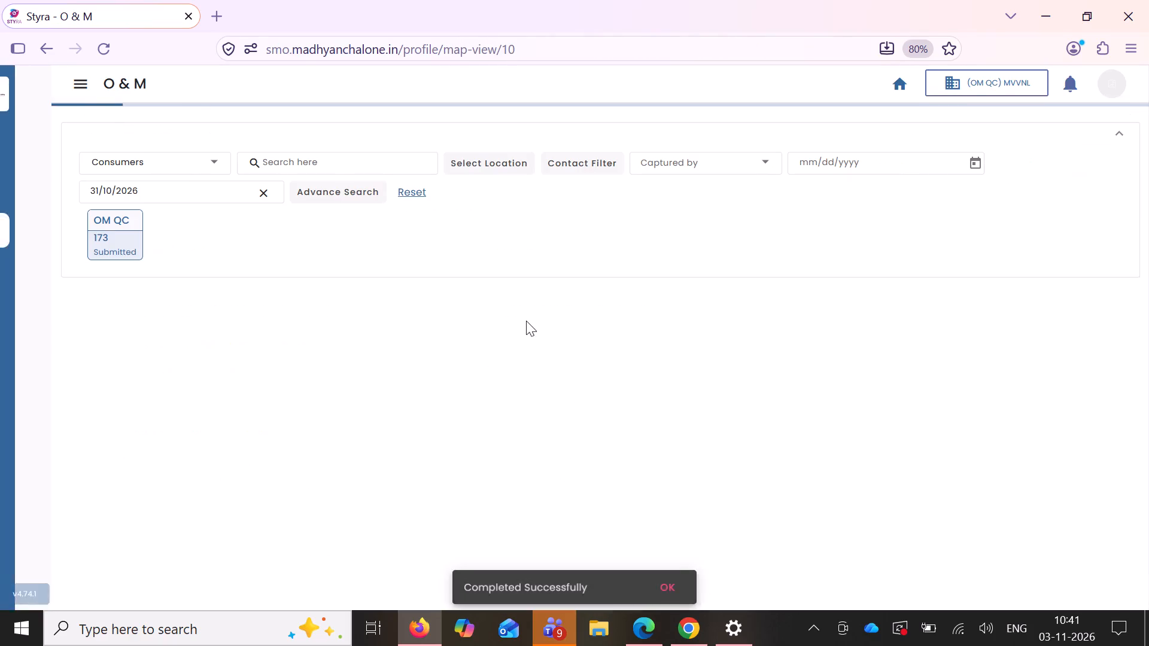
pyautogui.click(570, 323)
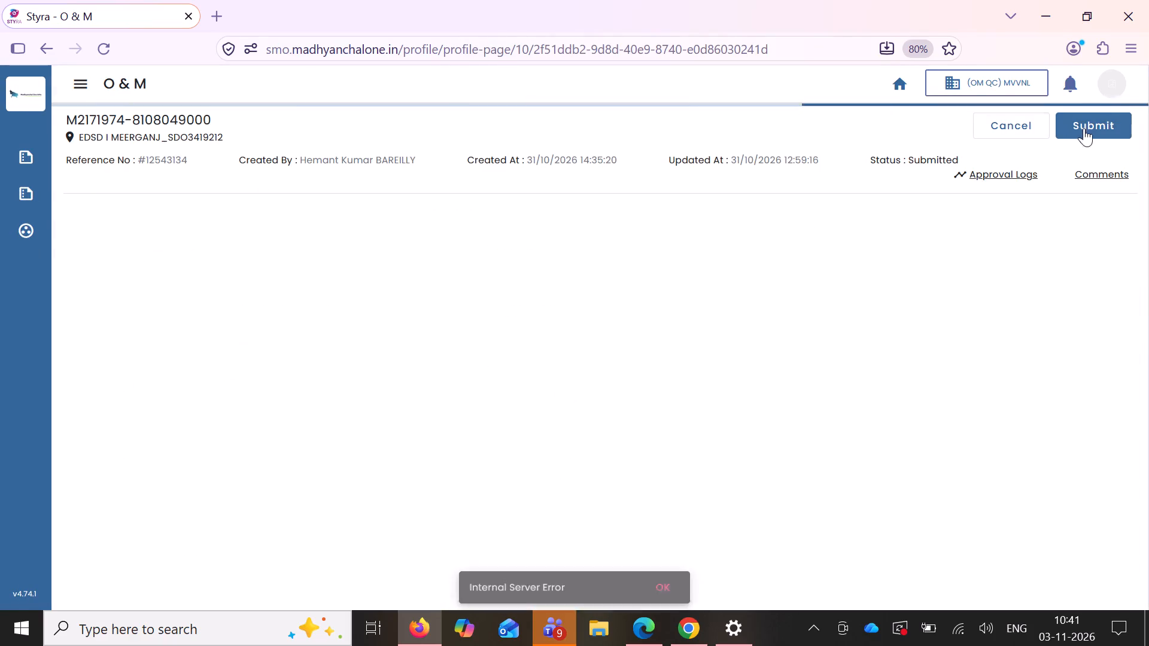
pyautogui.click(1090, 125)
pyautogui.click(573, 314)
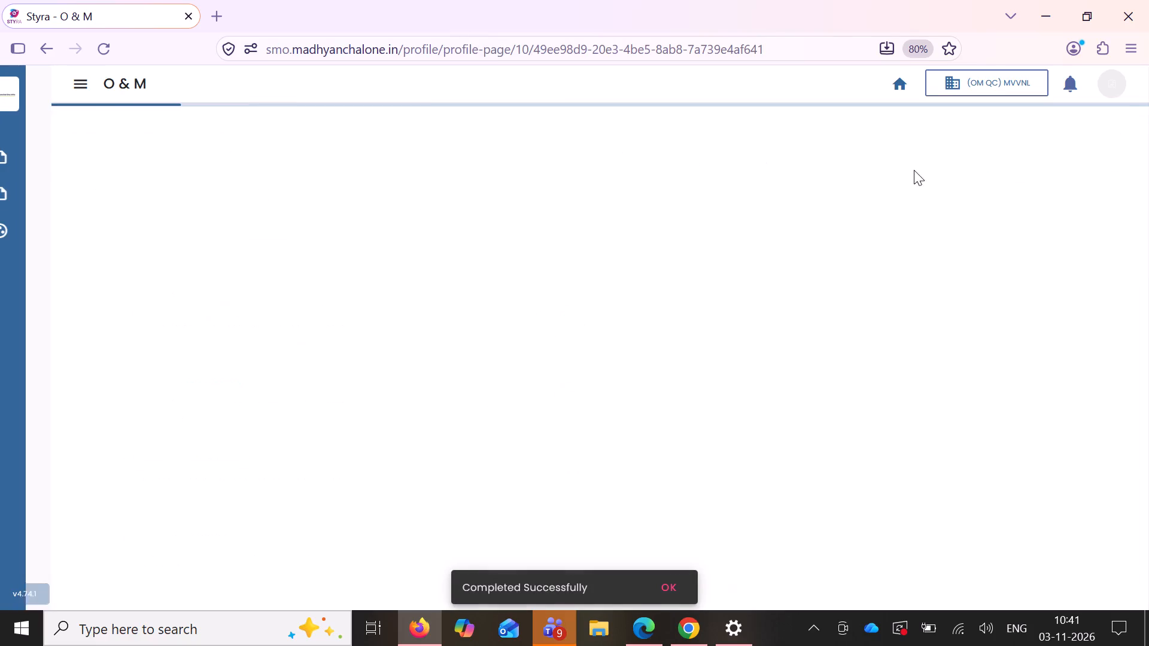
pyautogui.click(1108, 117)
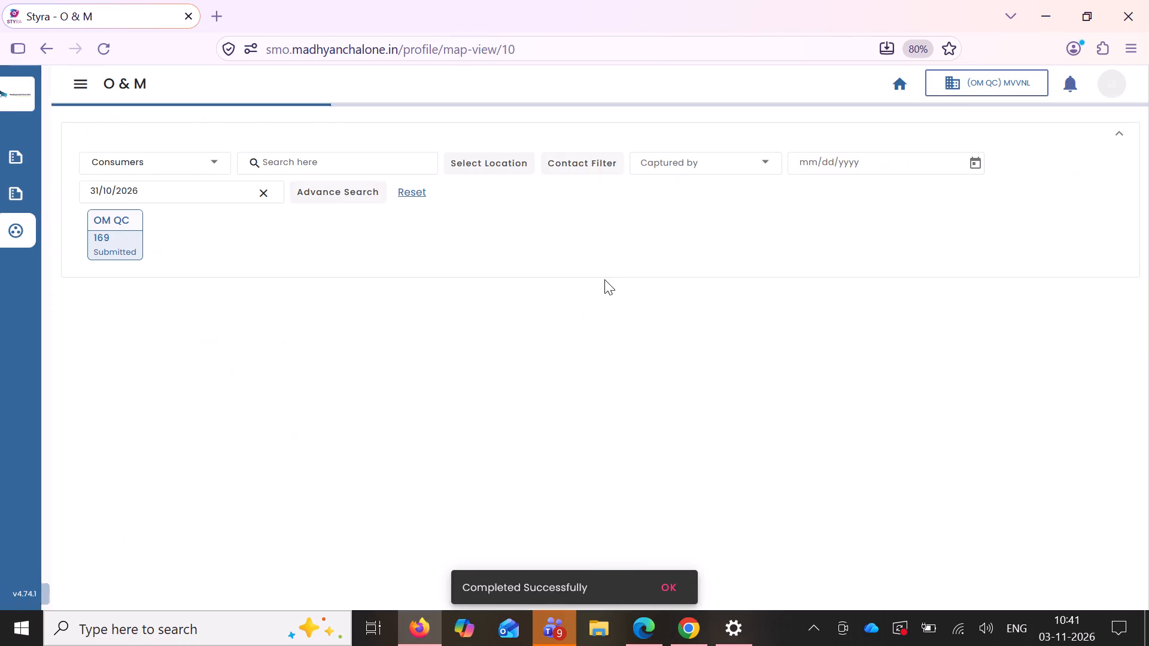
pyautogui.click(558, 327)
pyautogui.click(566, 321)
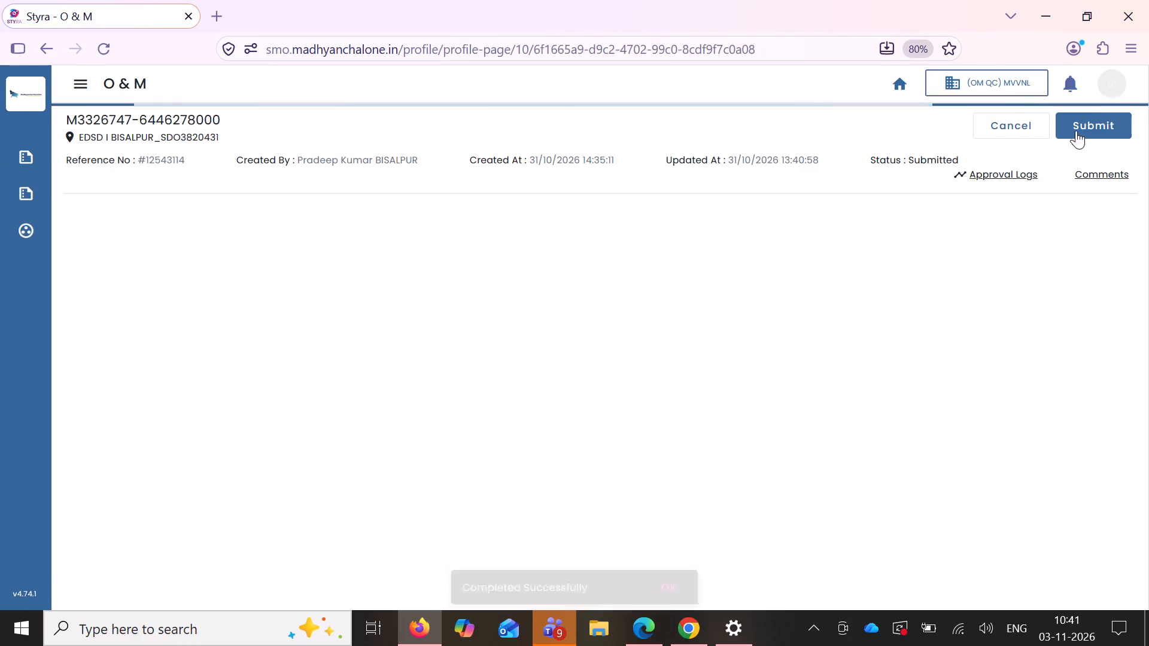
pyautogui.click(1101, 125)
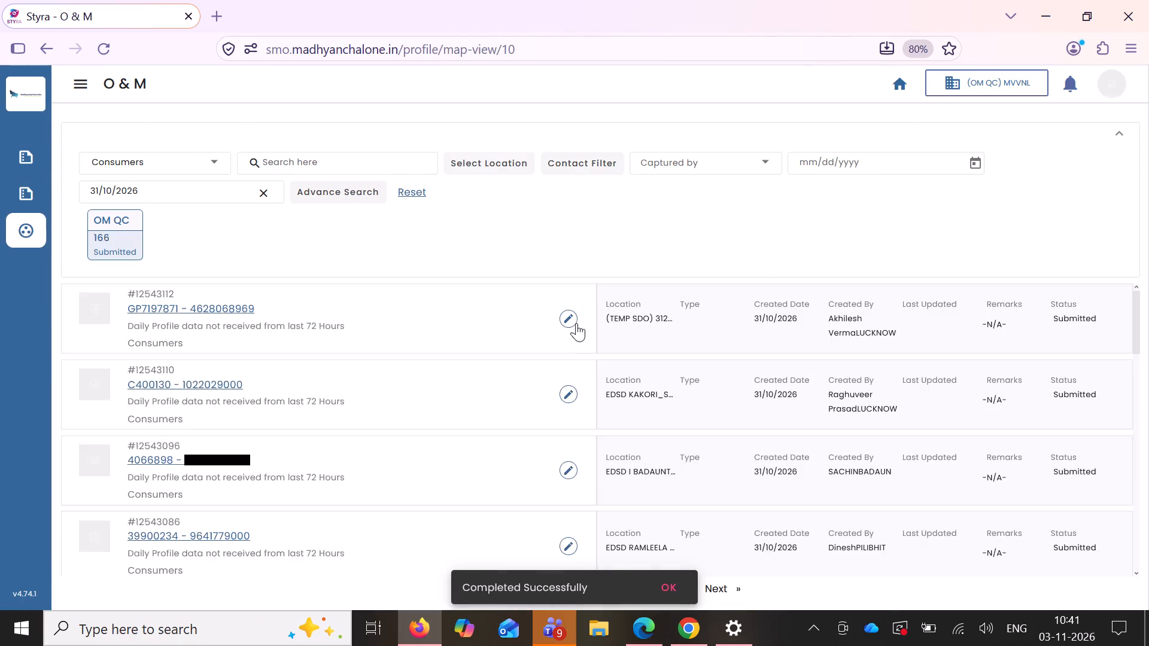
pyautogui.click(576, 323)
pyautogui.click(1098, 126)
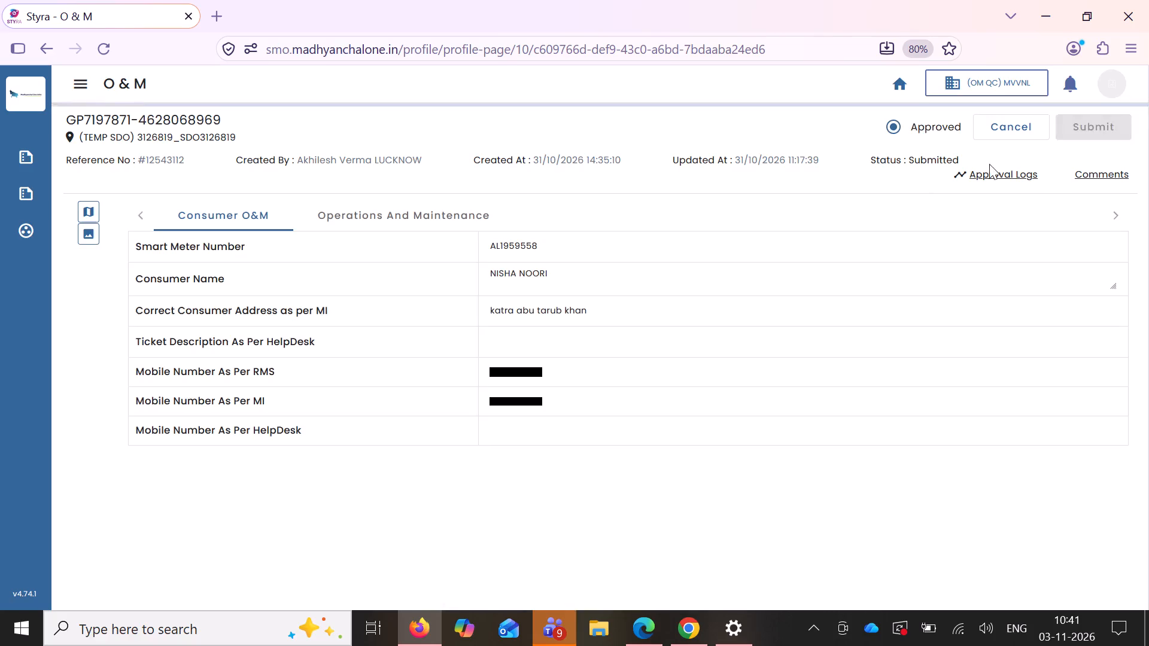
pyautogui.click(575, 321)
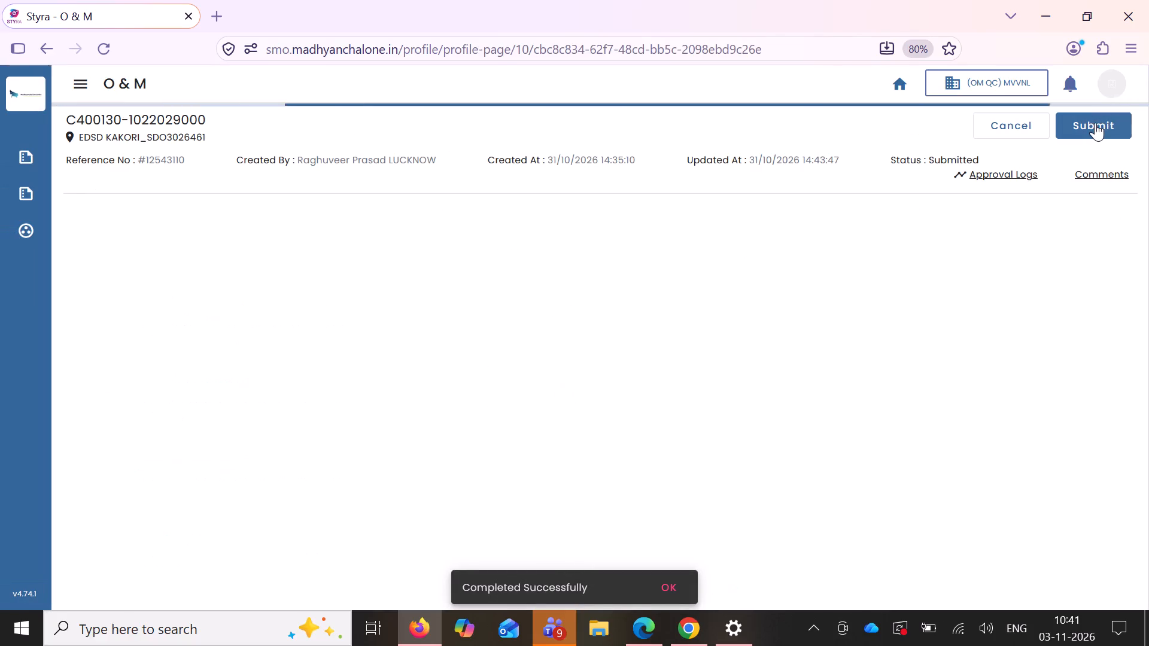
pyautogui.click(1099, 121)
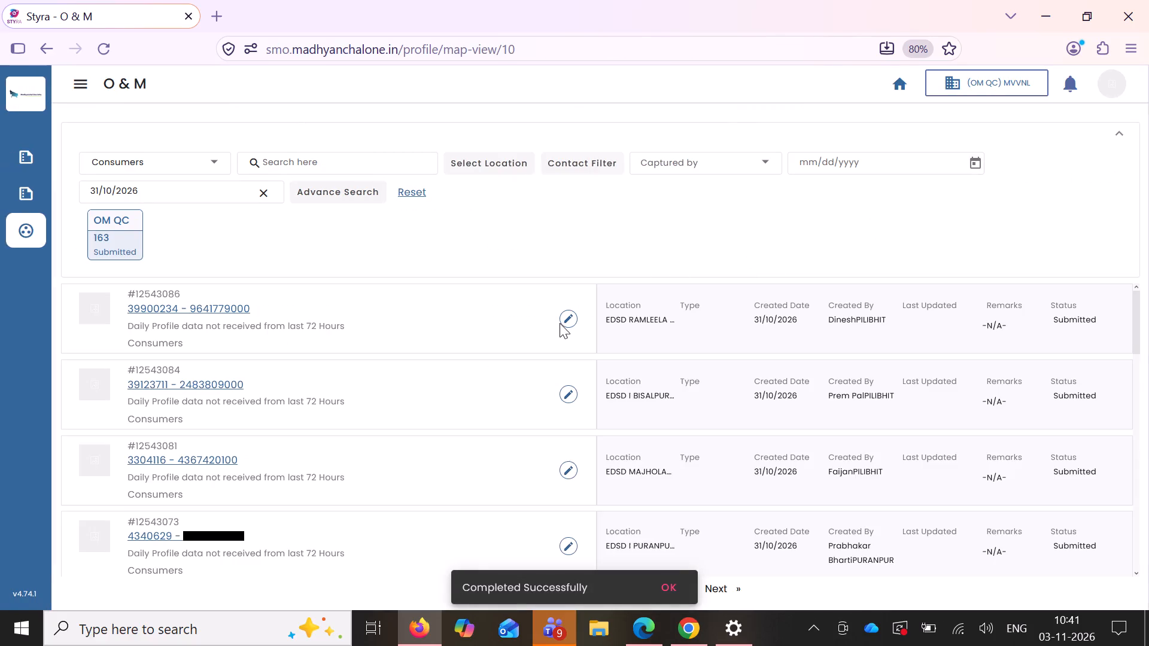
pyautogui.click(560, 323)
pyautogui.click(570, 317)
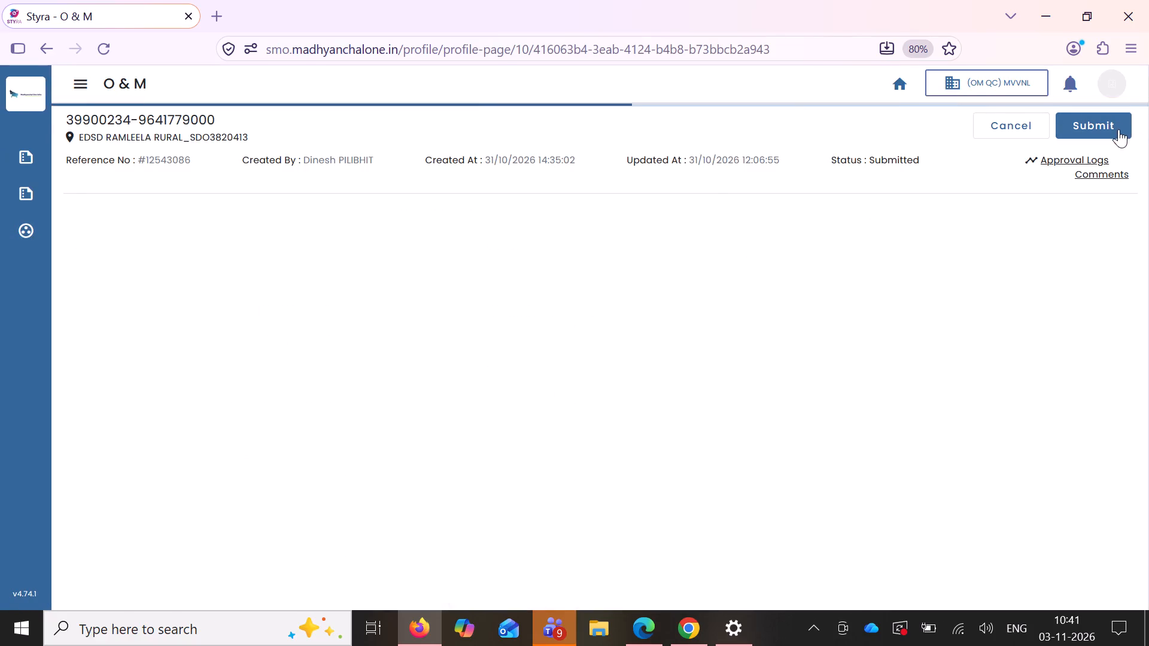
pyautogui.click(1115, 127)
pyautogui.click(563, 322)
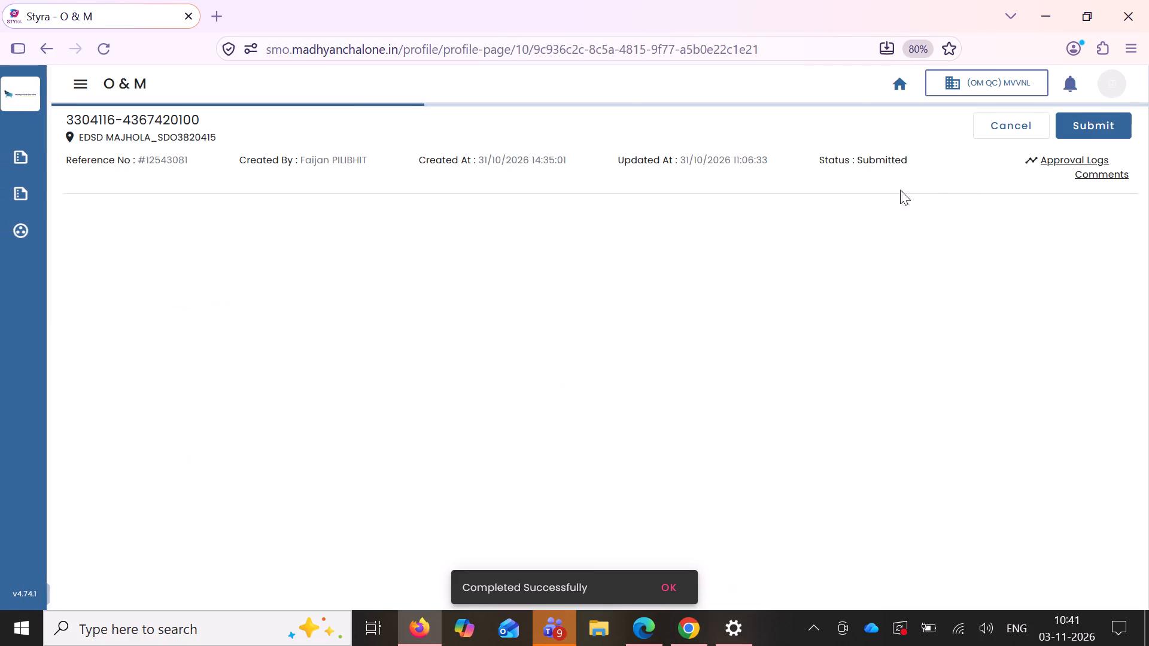
pyautogui.click(1103, 123)
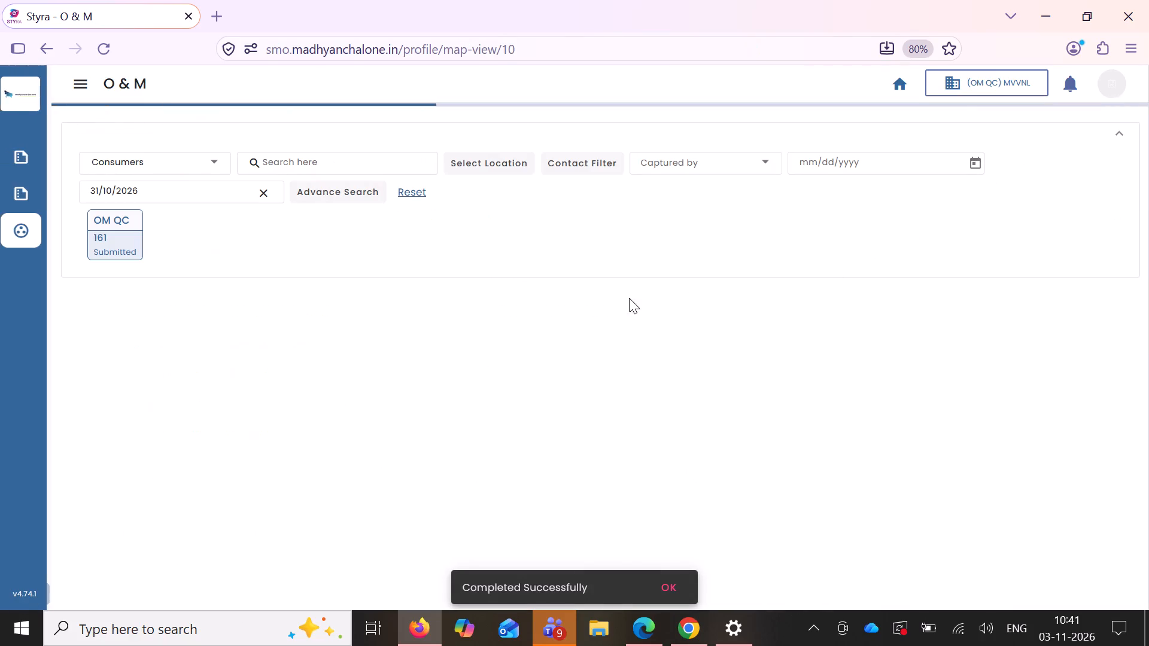
pyautogui.click(576, 322)
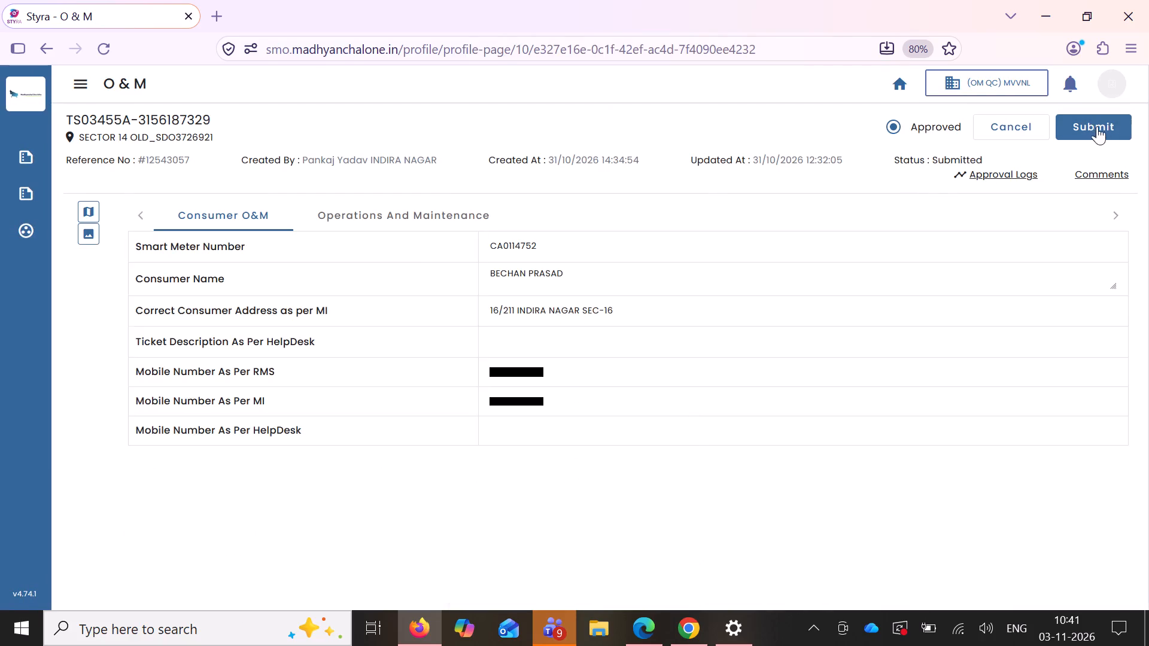
pyautogui.click(1101, 124)
pyautogui.click(572, 327)
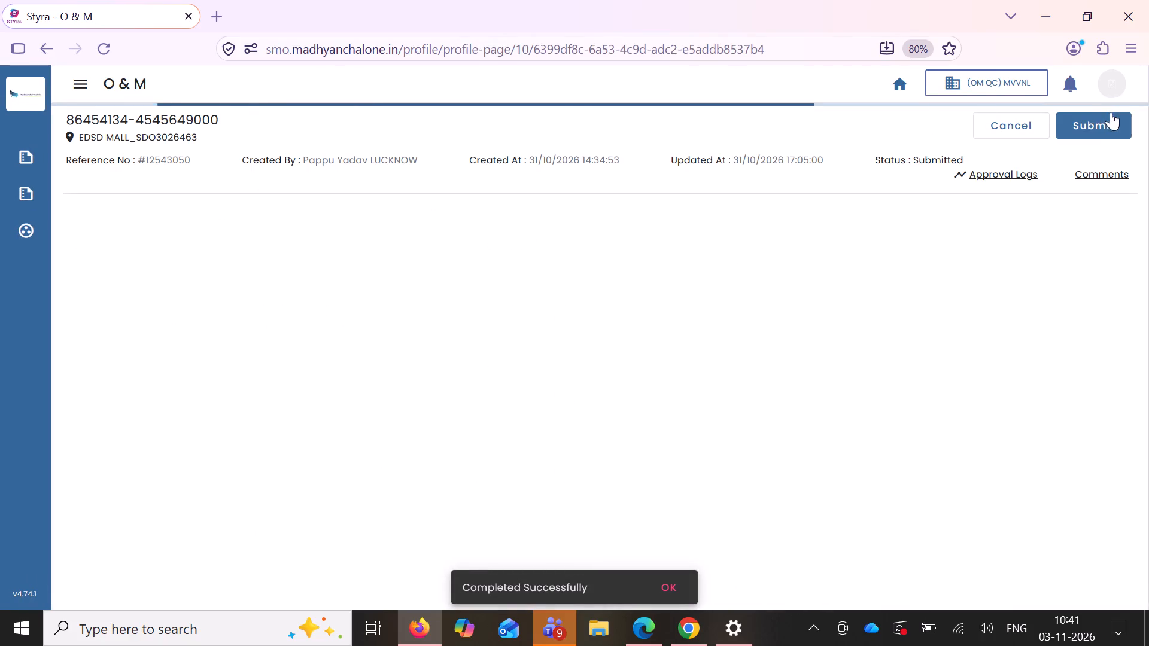
pyautogui.click(1104, 121)
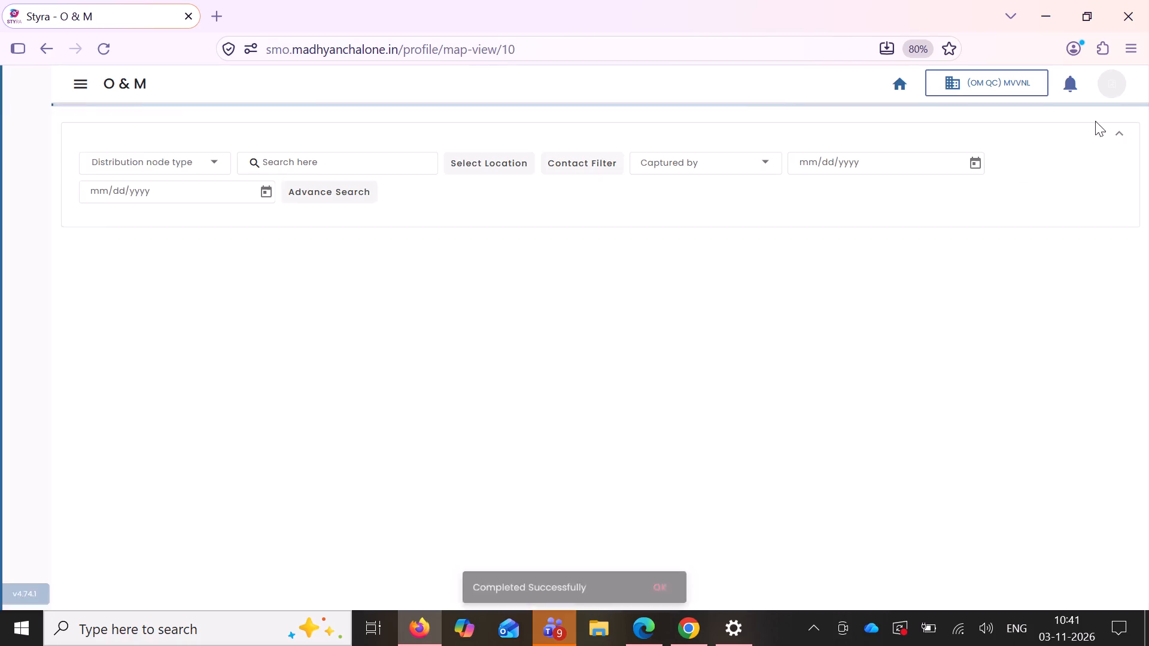
pyautogui.click(564, 318)
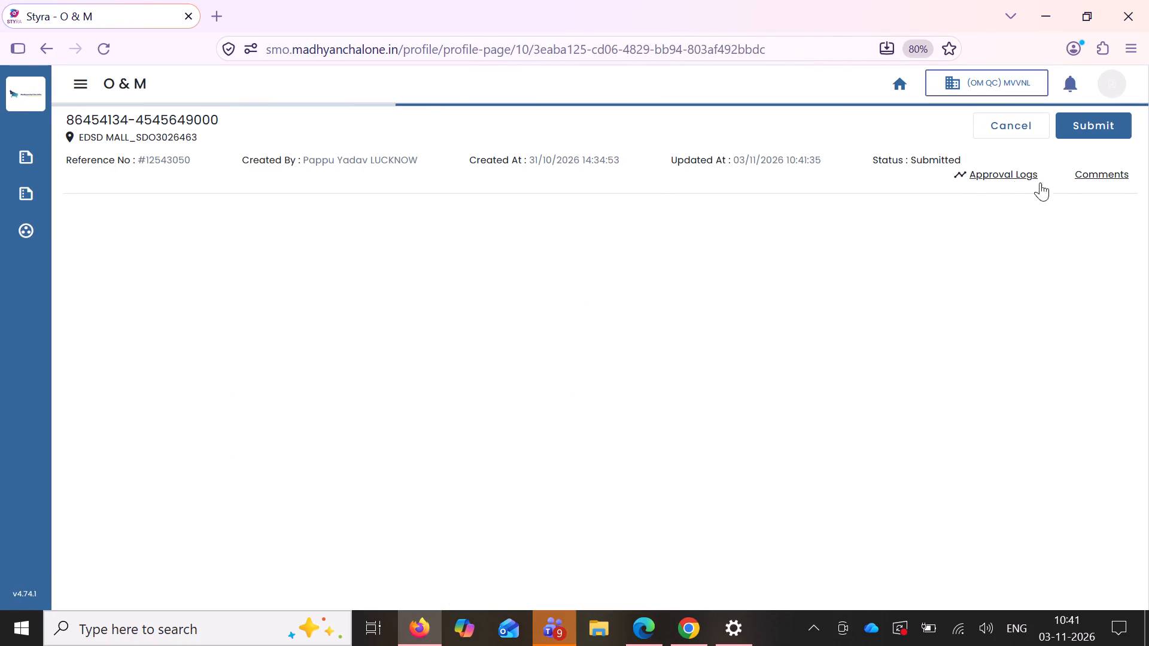
pyautogui.click(1099, 120)
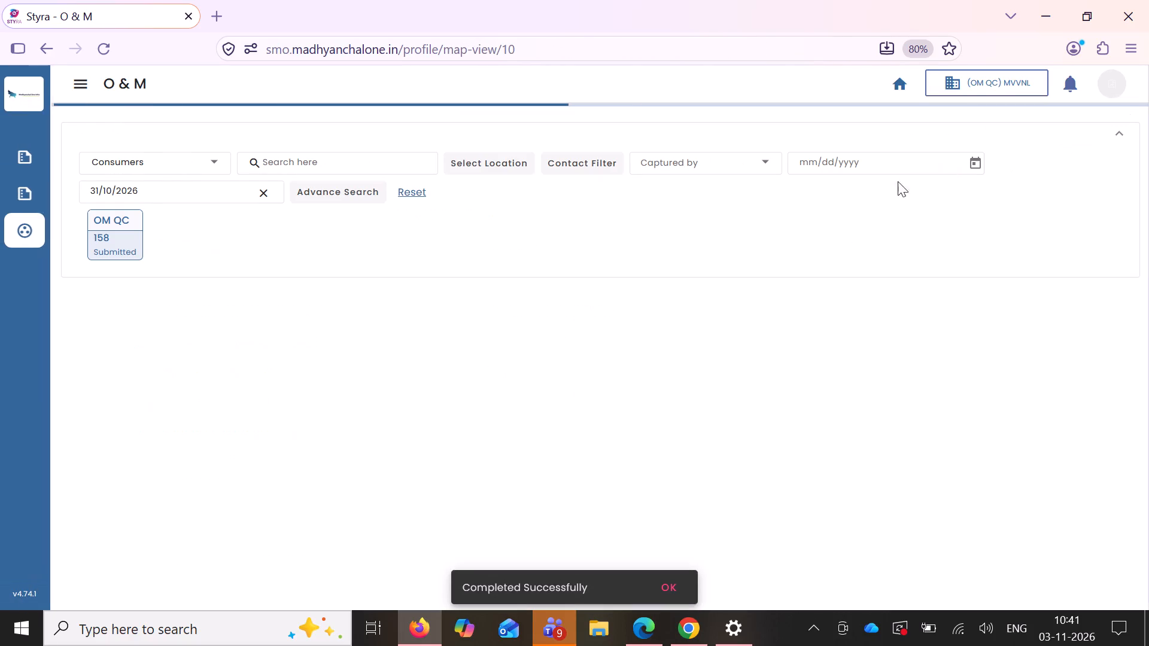
pyautogui.click(560, 313)
pyautogui.click(570, 316)
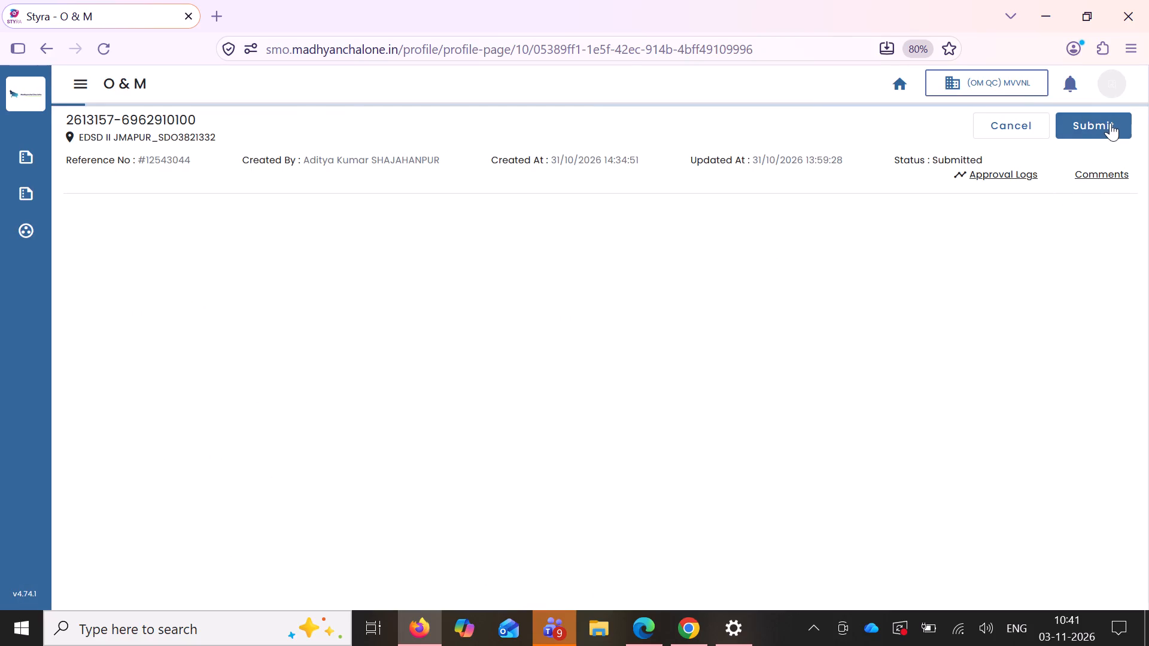
pyautogui.click(1114, 118)
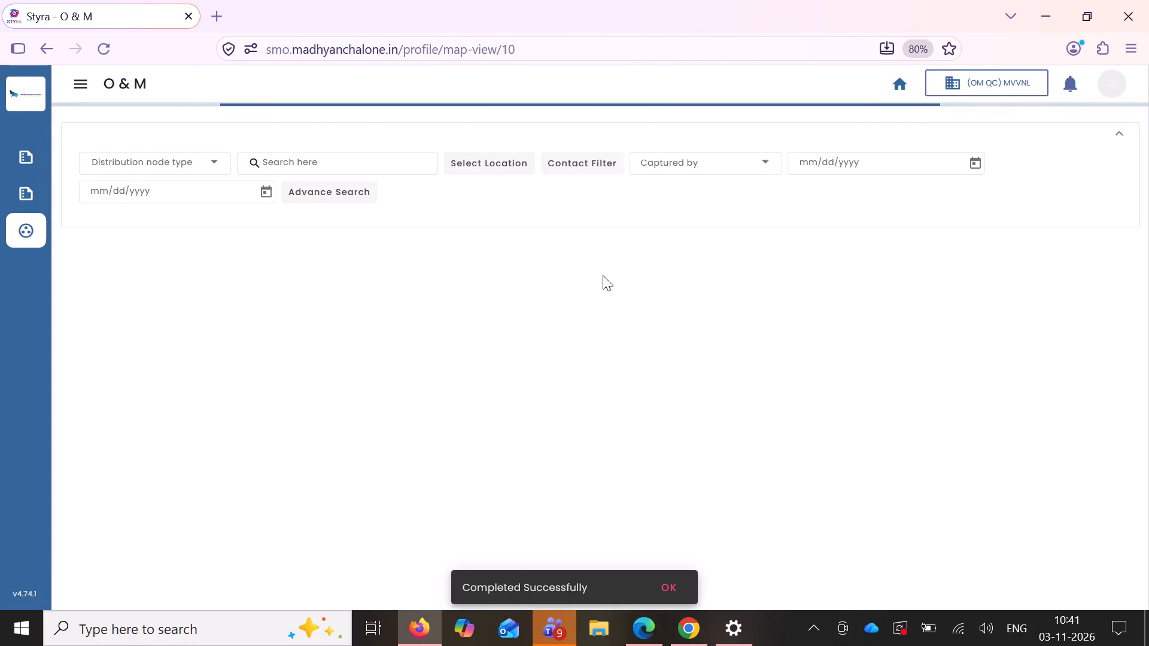
pyautogui.click(565, 315)
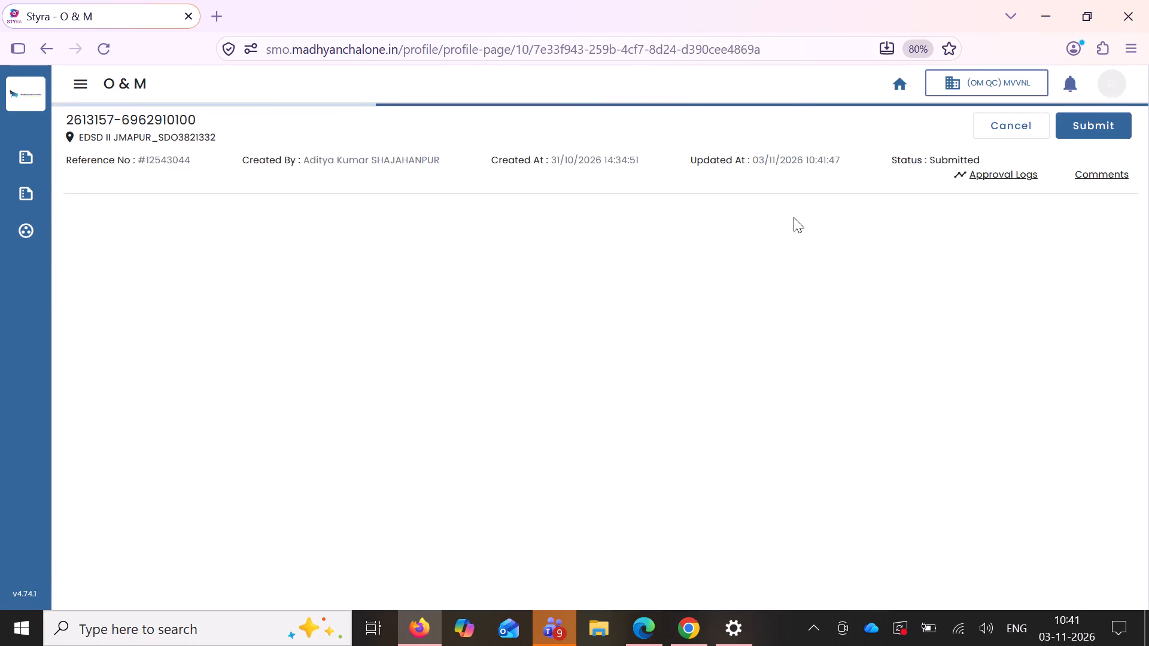
pyautogui.click(1099, 123)
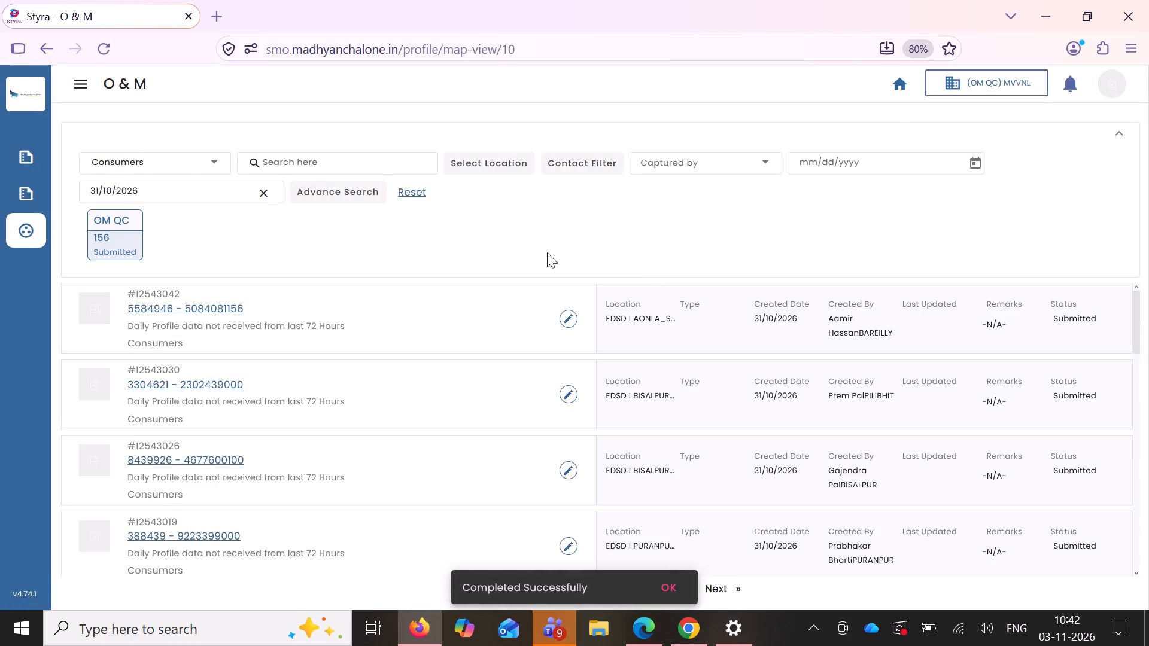
pyautogui.click(571, 315)
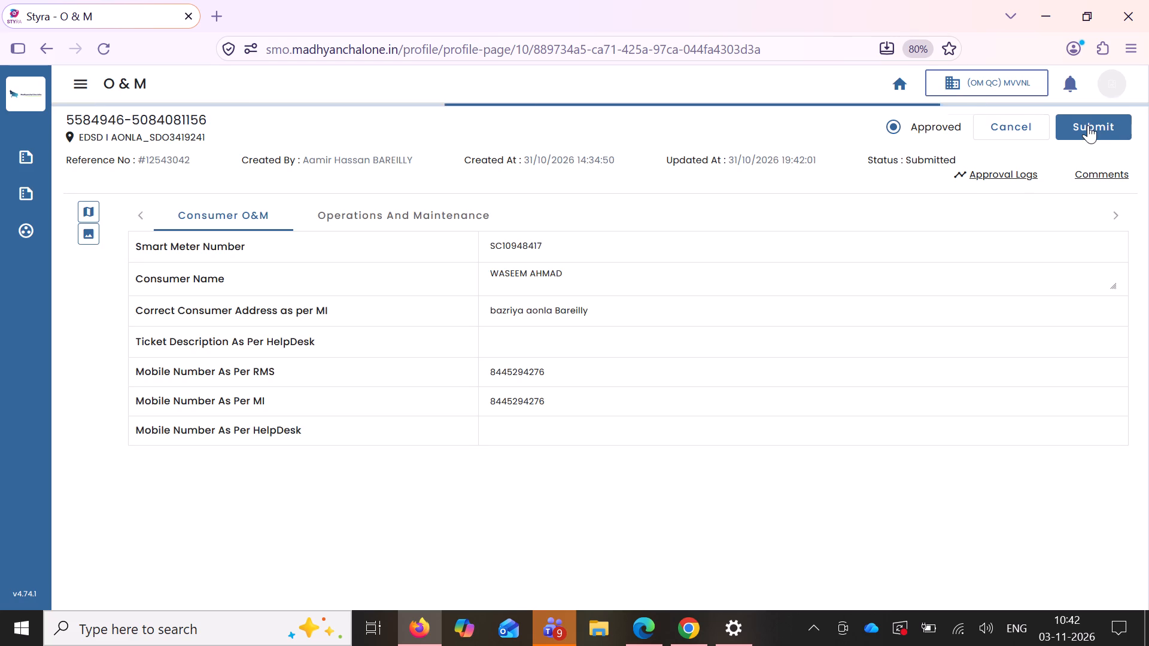
pyautogui.moveTo(1088, 125); pyautogui.dragTo(1082, 129)
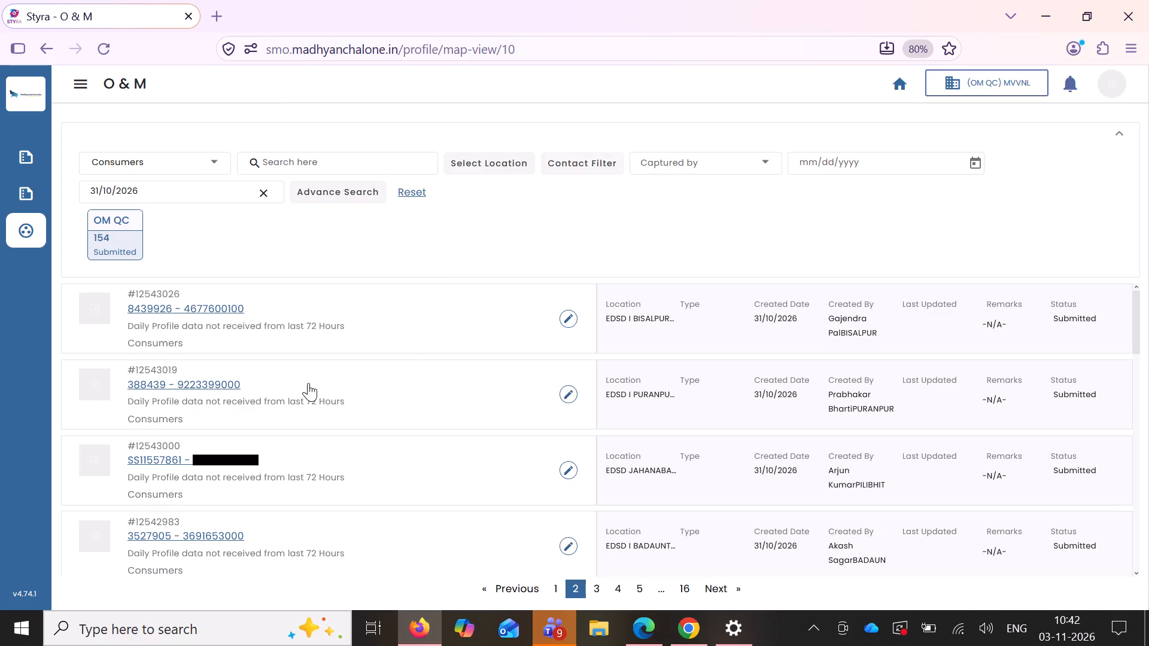
pyautogui.click(576, 314)
pyautogui.click(566, 318)
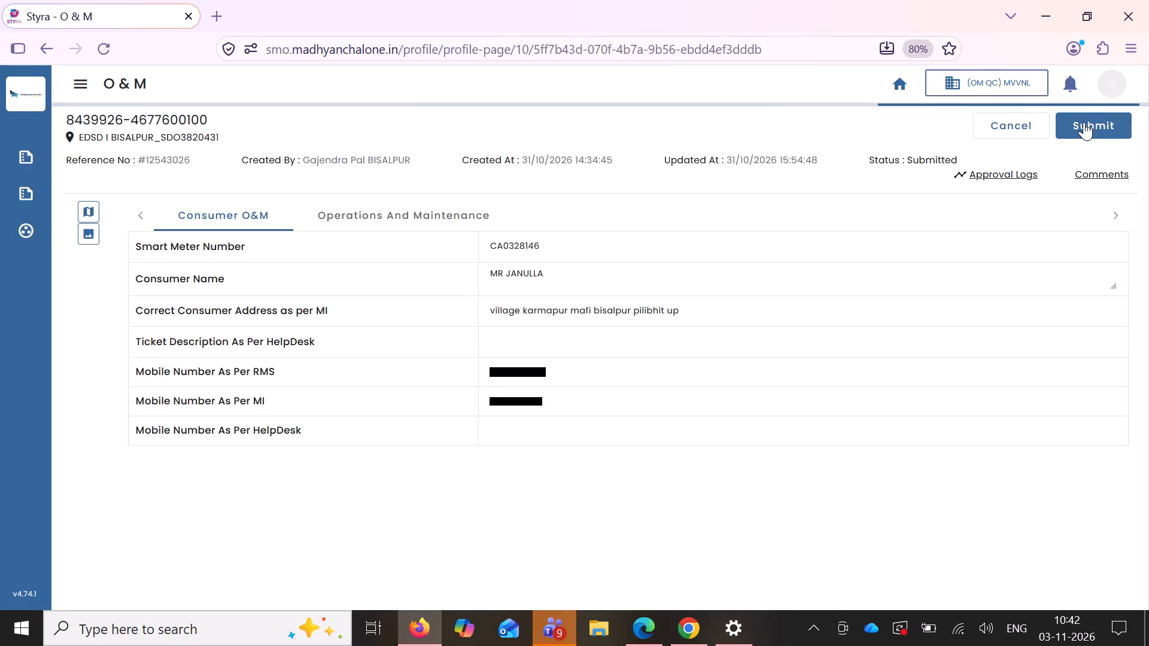
pyautogui.click(1084, 123)
pyautogui.click(579, 316)
pyautogui.click(573, 319)
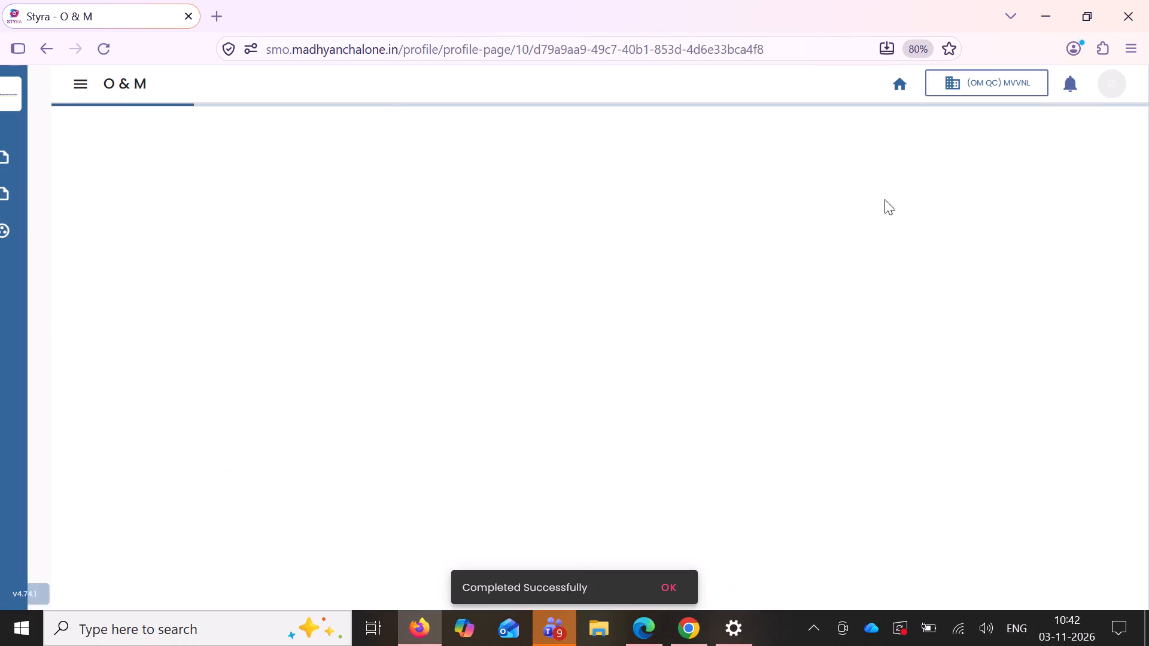
pyautogui.click(1098, 120)
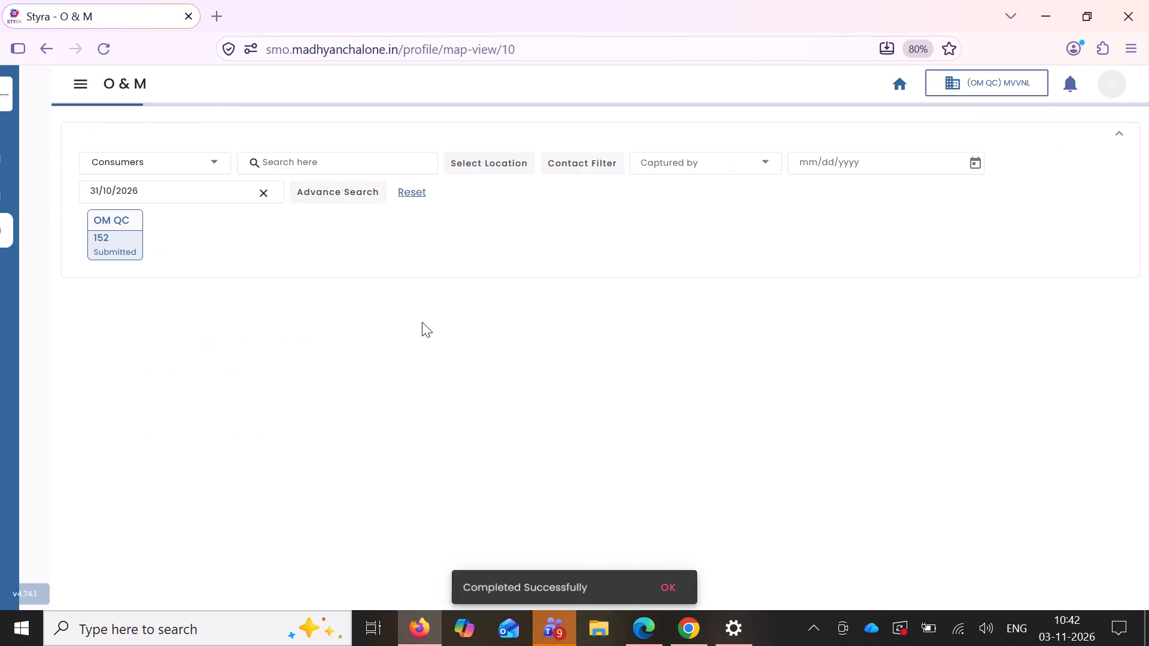
pyautogui.click(570, 316)
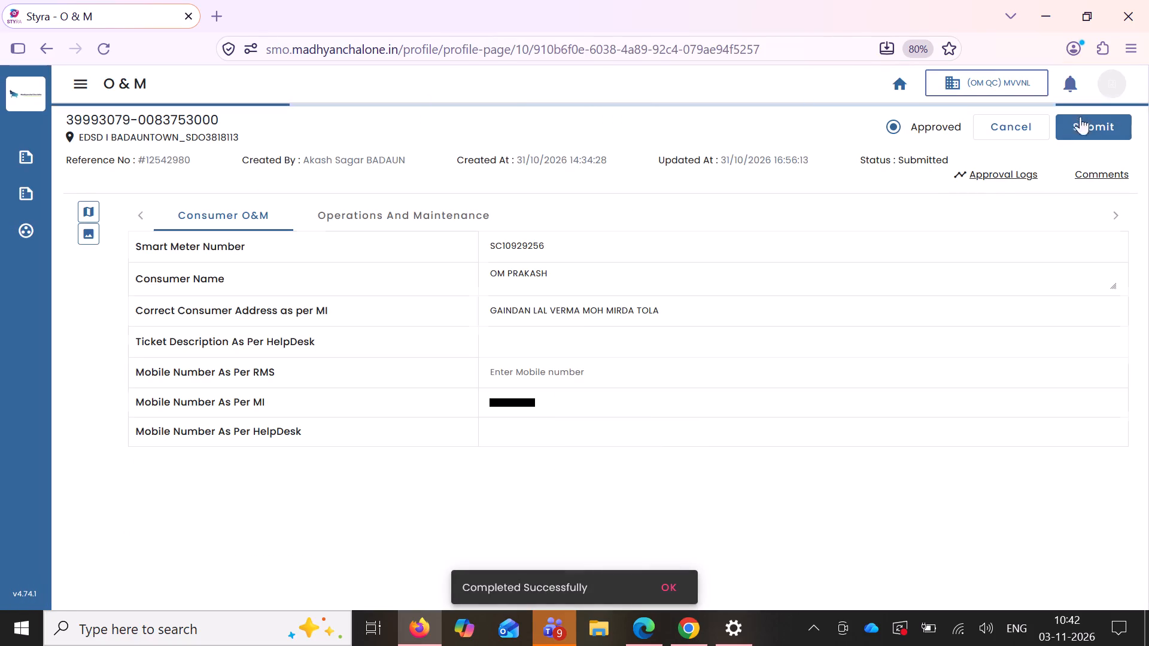
pyautogui.click(1113, 119)
pyautogui.click(572, 314)
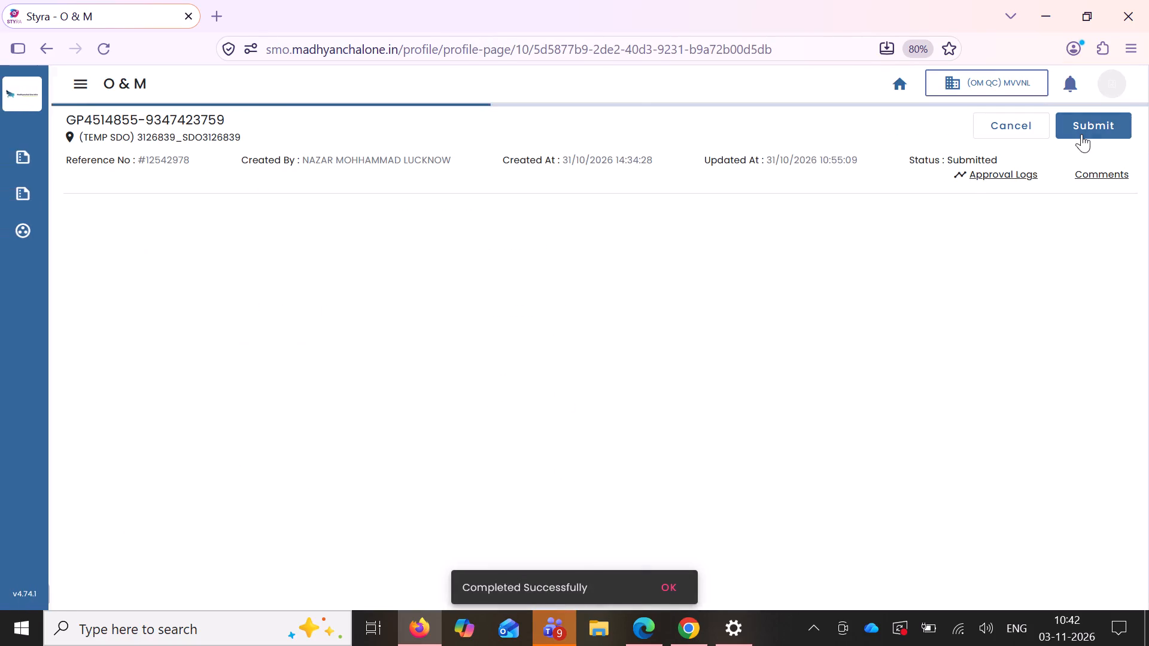
pyautogui.click(1093, 127)
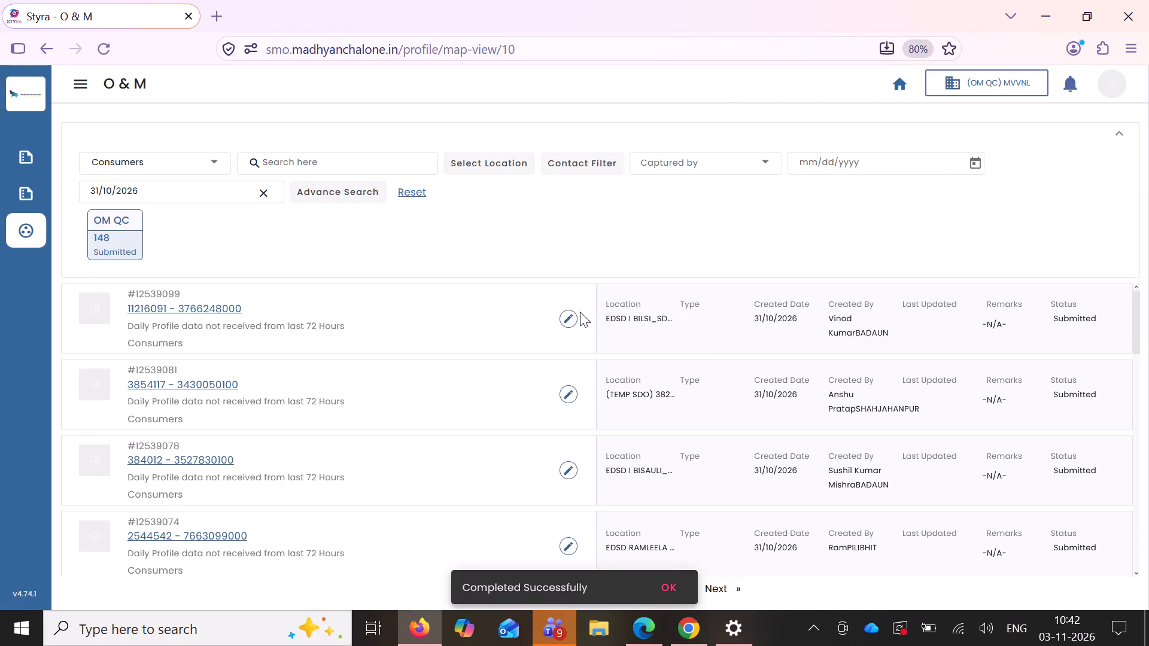
pyautogui.click(578, 311)
pyautogui.click(573, 316)
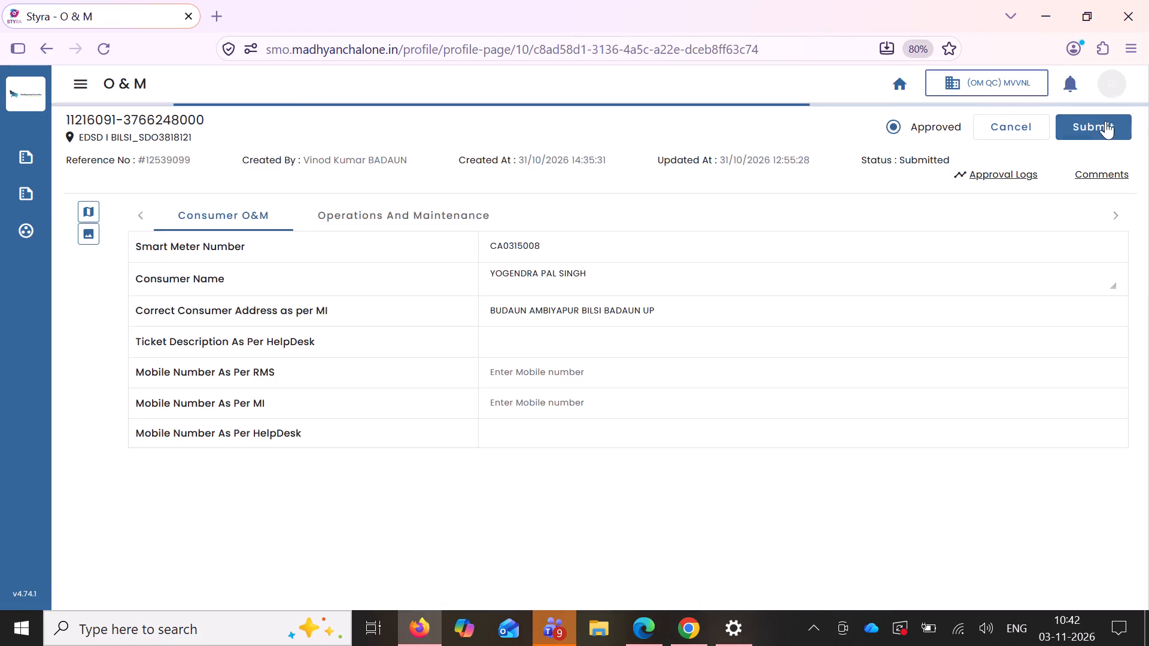
pyautogui.click(1105, 121)
pyautogui.click(576, 318)
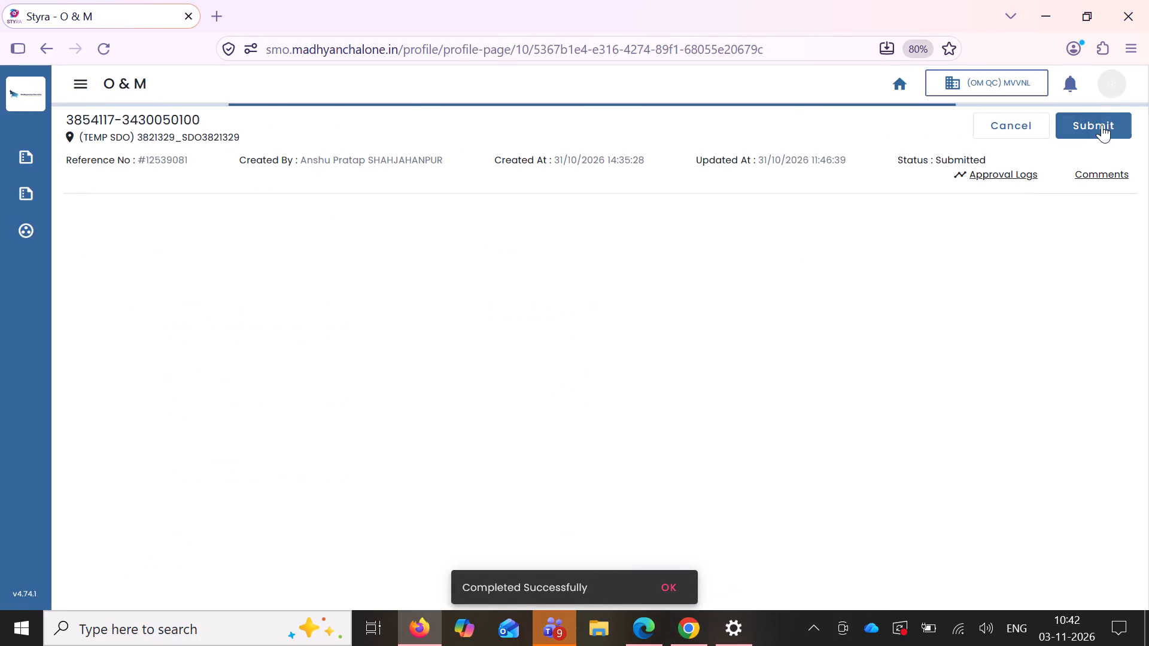
pyautogui.click(1105, 125)
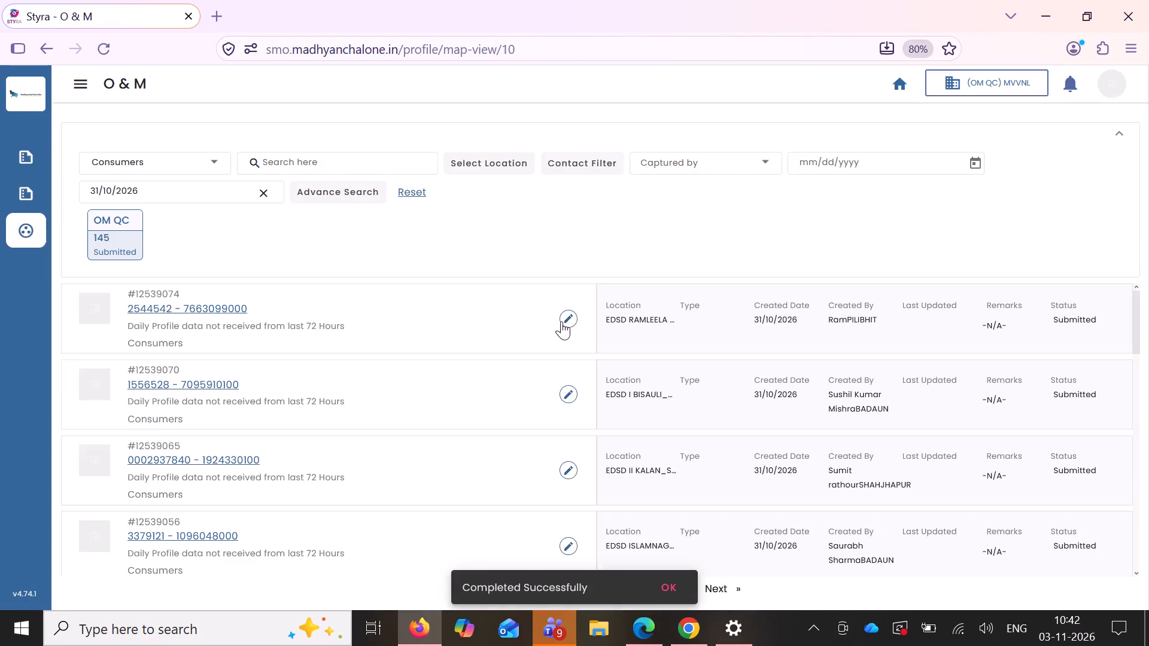
pyautogui.click(561, 321)
pyautogui.click(1090, 130)
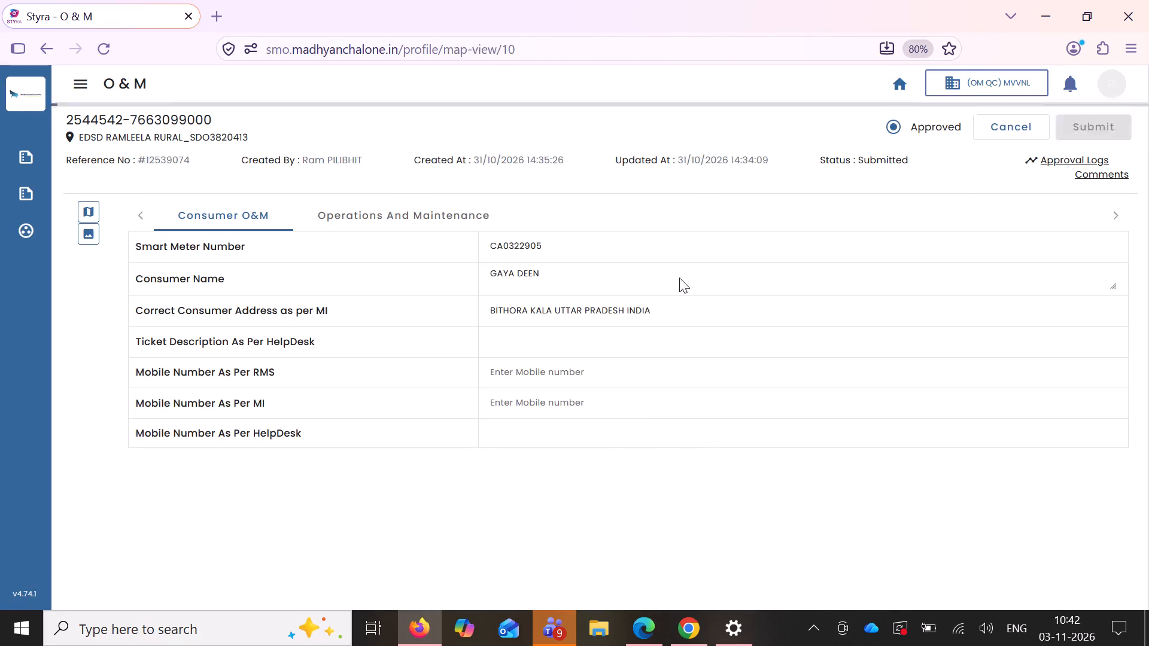
pyautogui.click(558, 313)
pyautogui.click(568, 316)
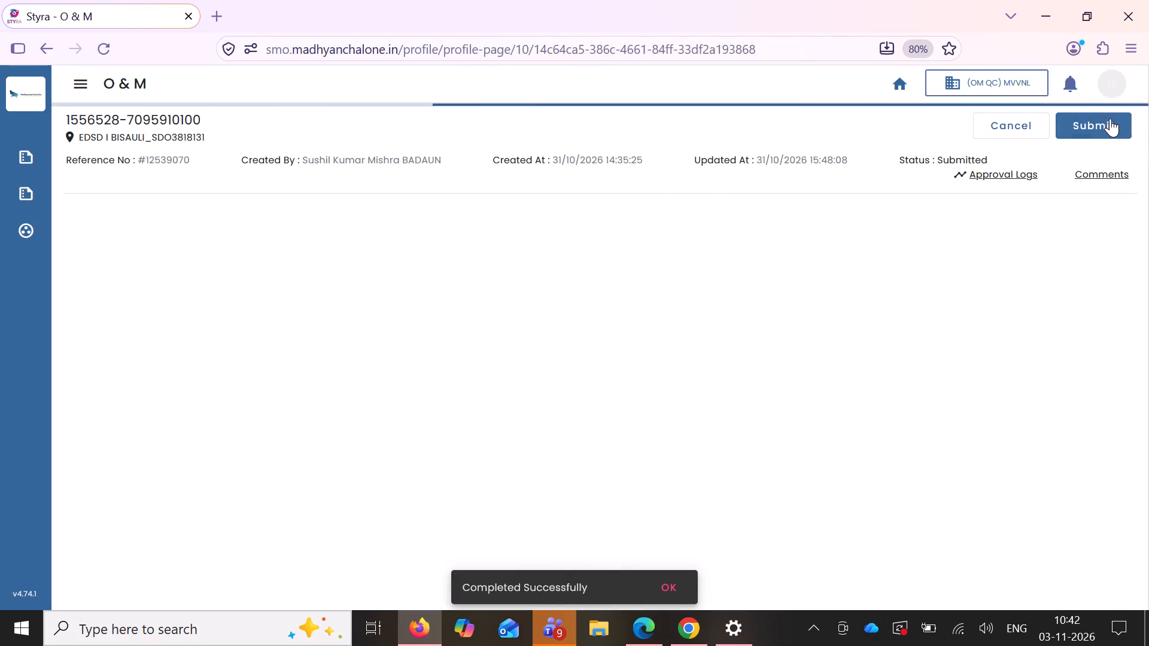
pyautogui.click(1113, 119)
pyautogui.click(564, 327)
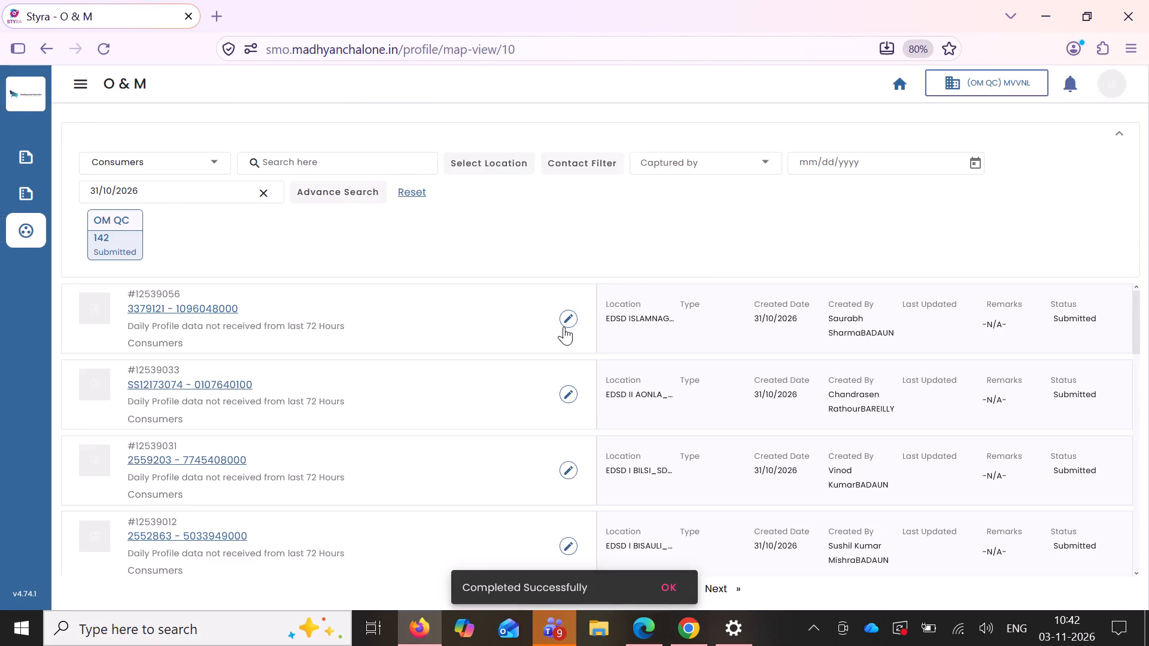
pyautogui.click(1108, 125)
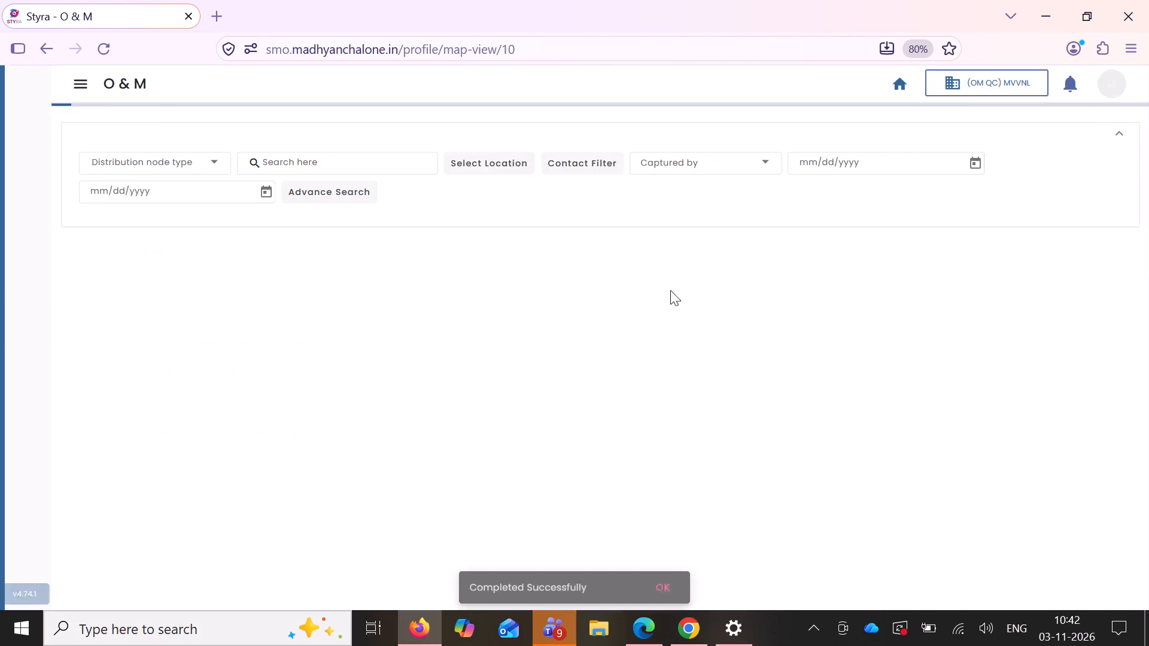
pyautogui.click(569, 323)
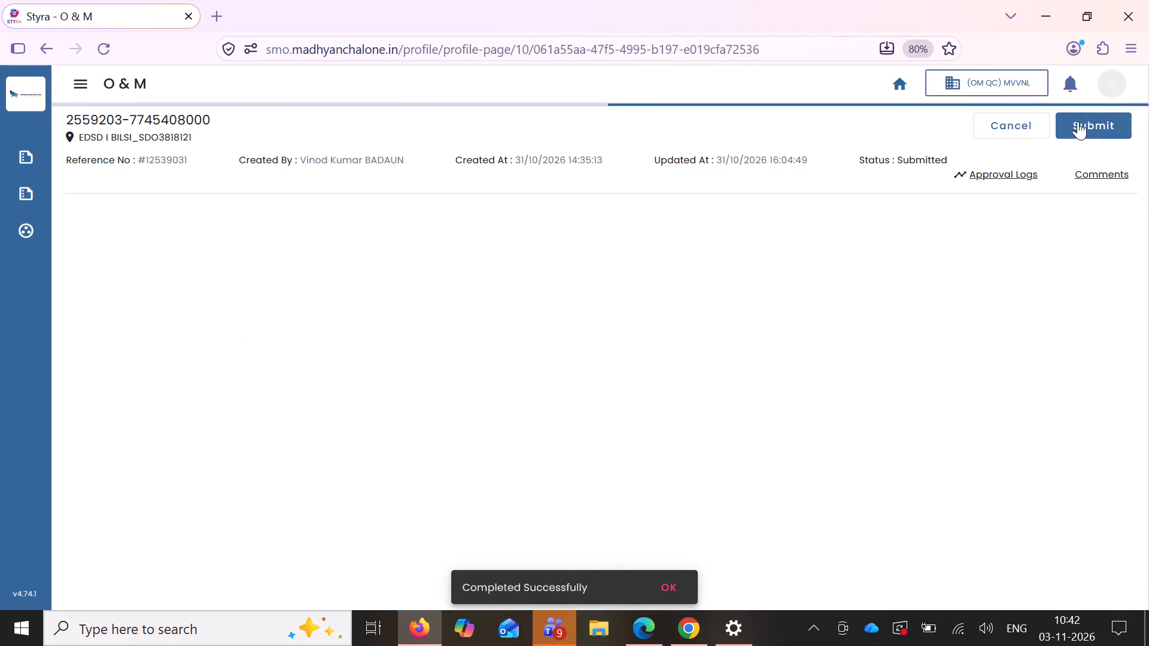
pyautogui.click(1081, 121)
pyautogui.click(572, 315)
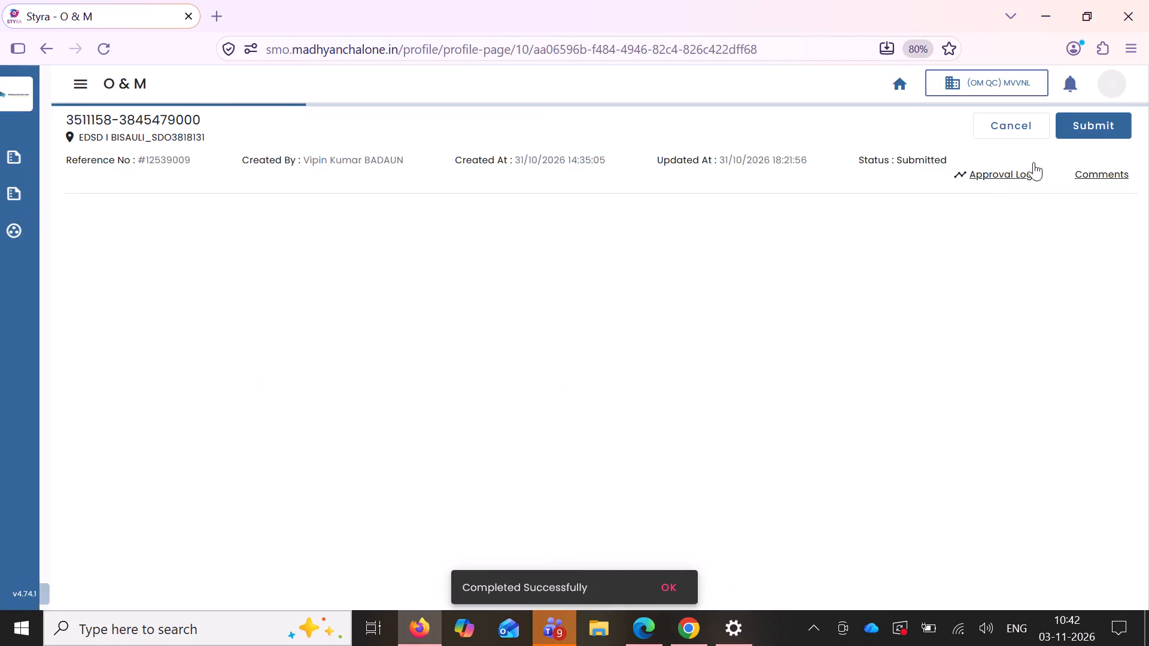
pyautogui.click(1102, 124)
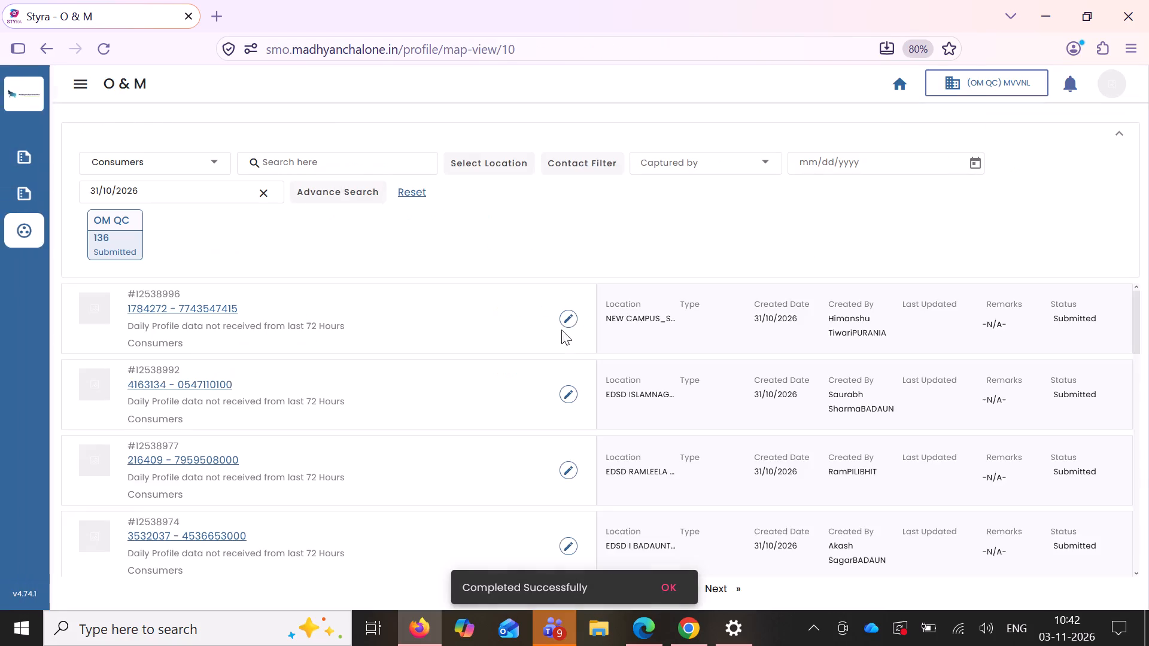
pyautogui.click(574, 318)
pyautogui.click(1101, 128)
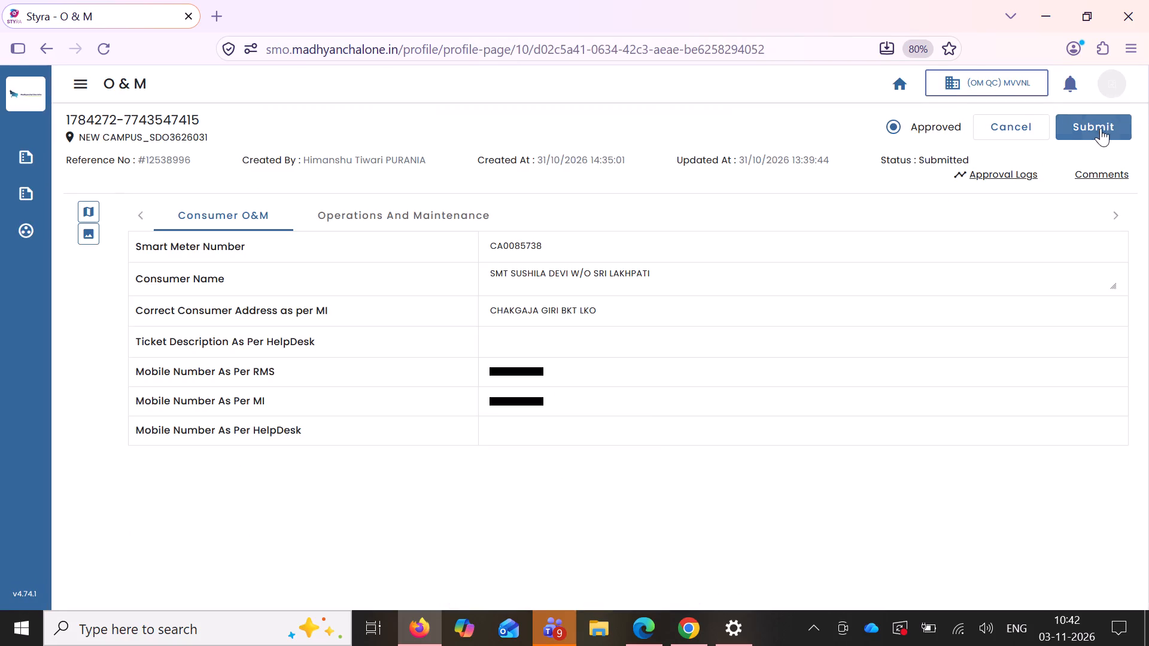
pyautogui.click(603, 295)
pyautogui.click(590, 311)
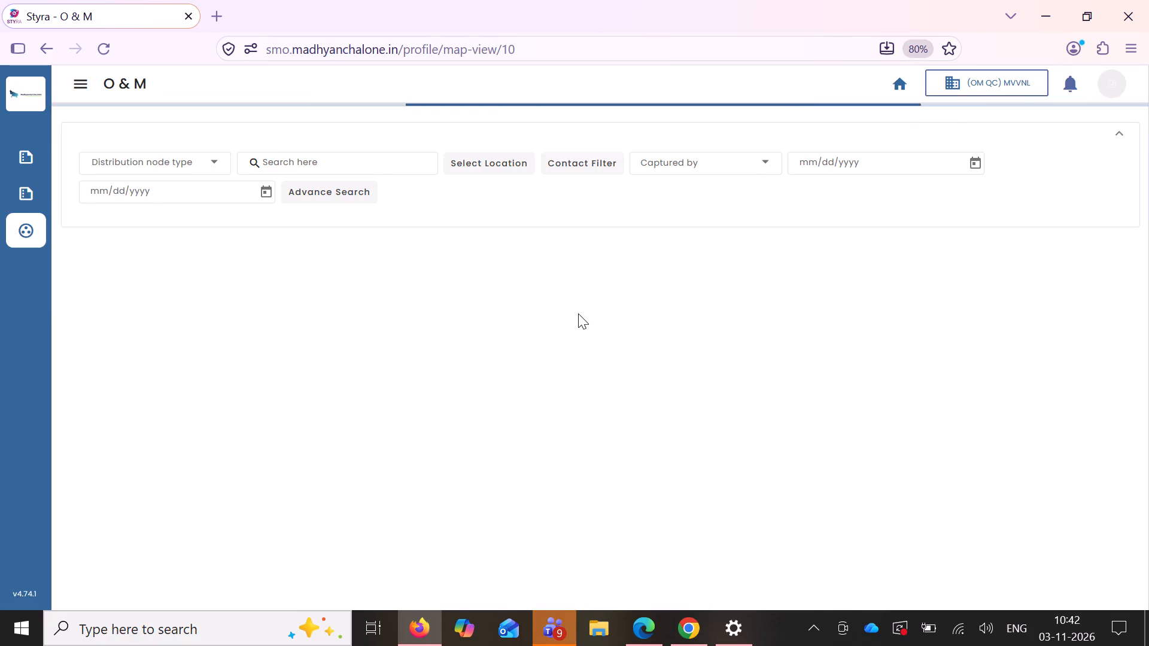
pyautogui.click(575, 327)
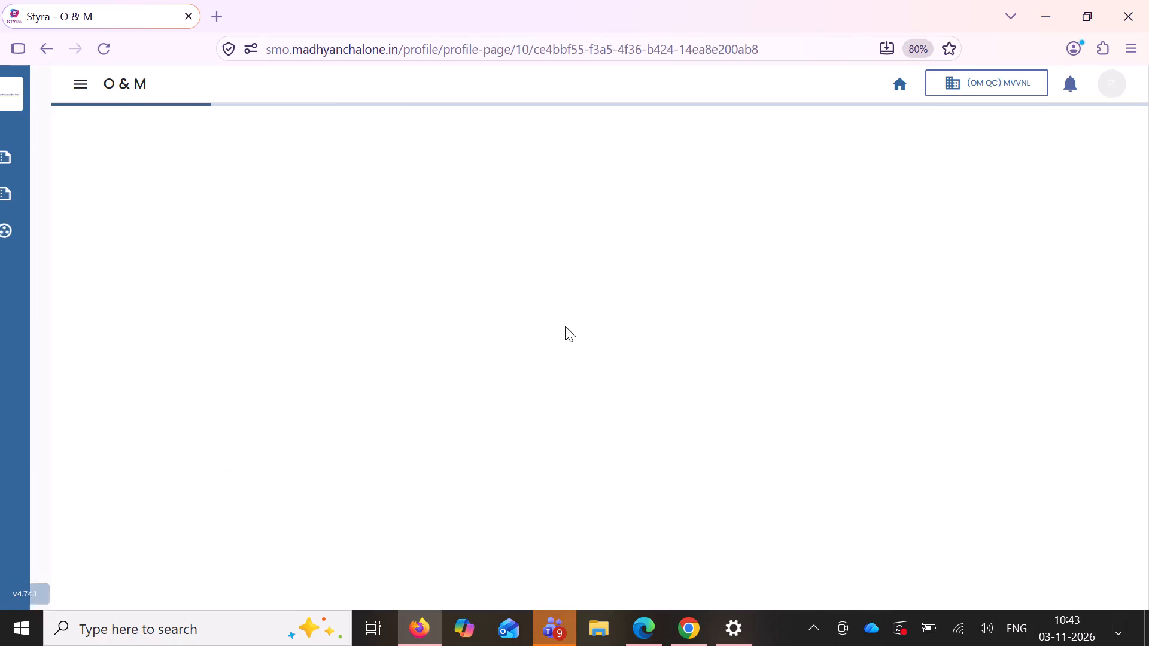
pyautogui.click(1092, 124)
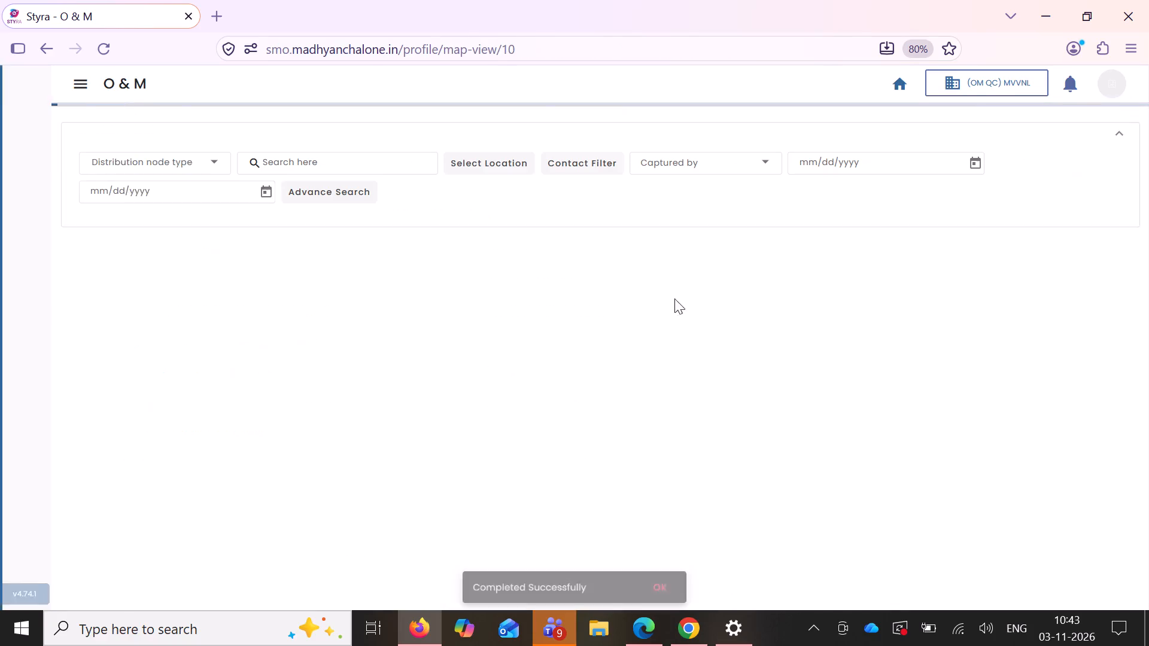
pyautogui.click(557, 319)
pyautogui.click(570, 321)
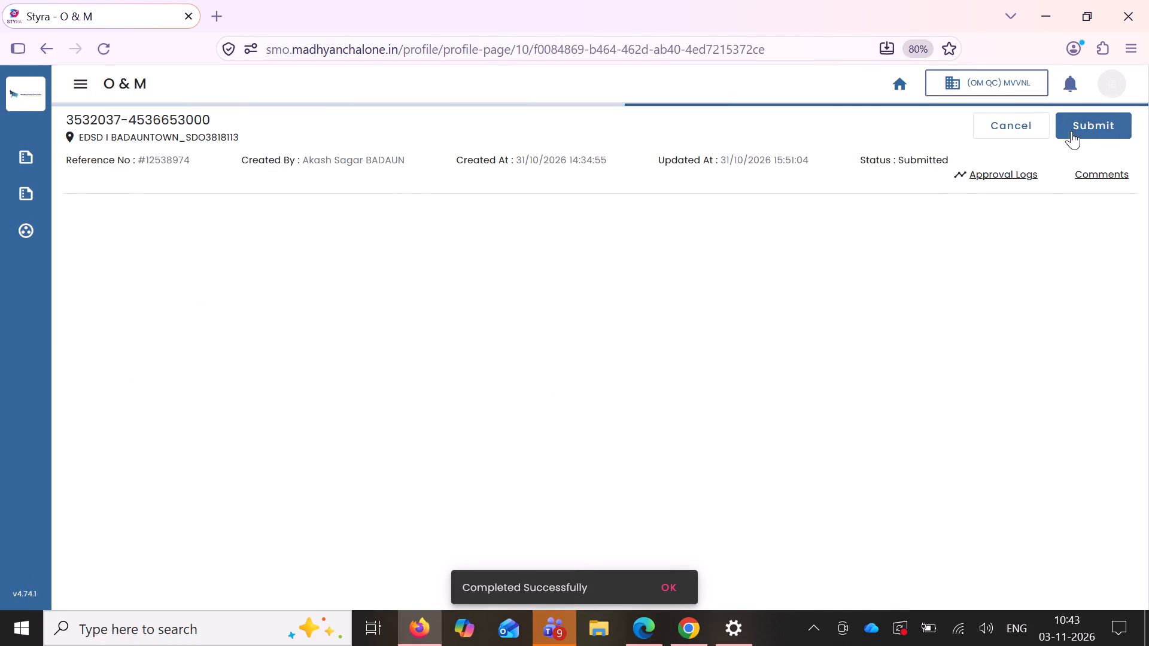
pyautogui.click(1086, 125)
pyautogui.click(577, 316)
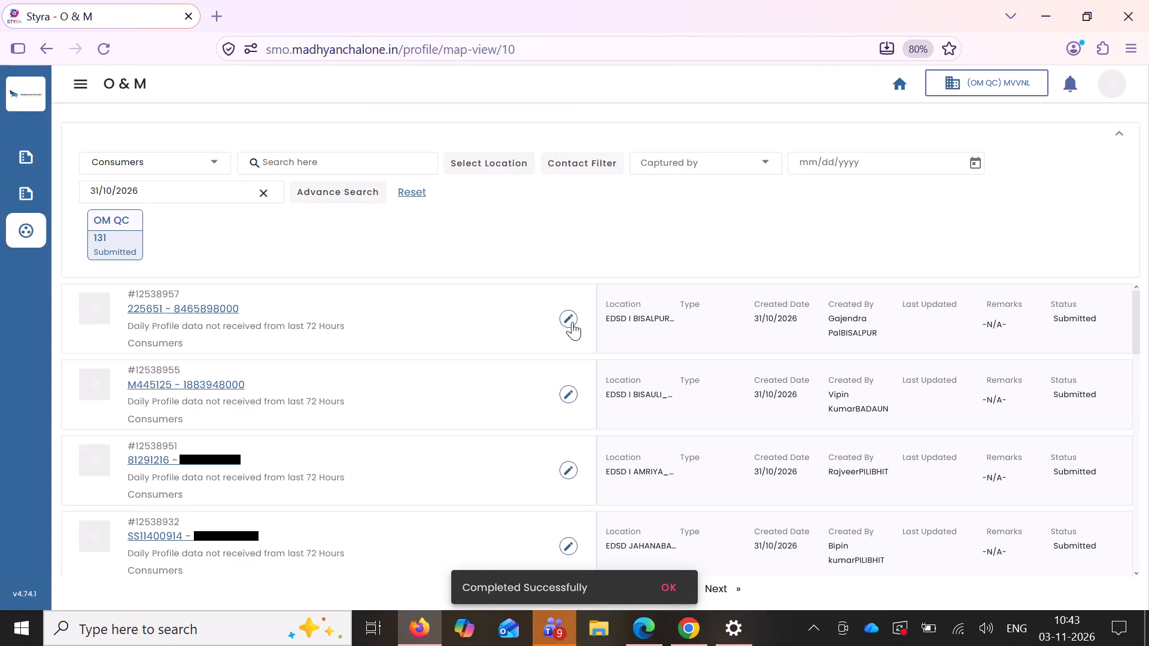
pyautogui.click(572, 322)
pyautogui.click(1075, 124)
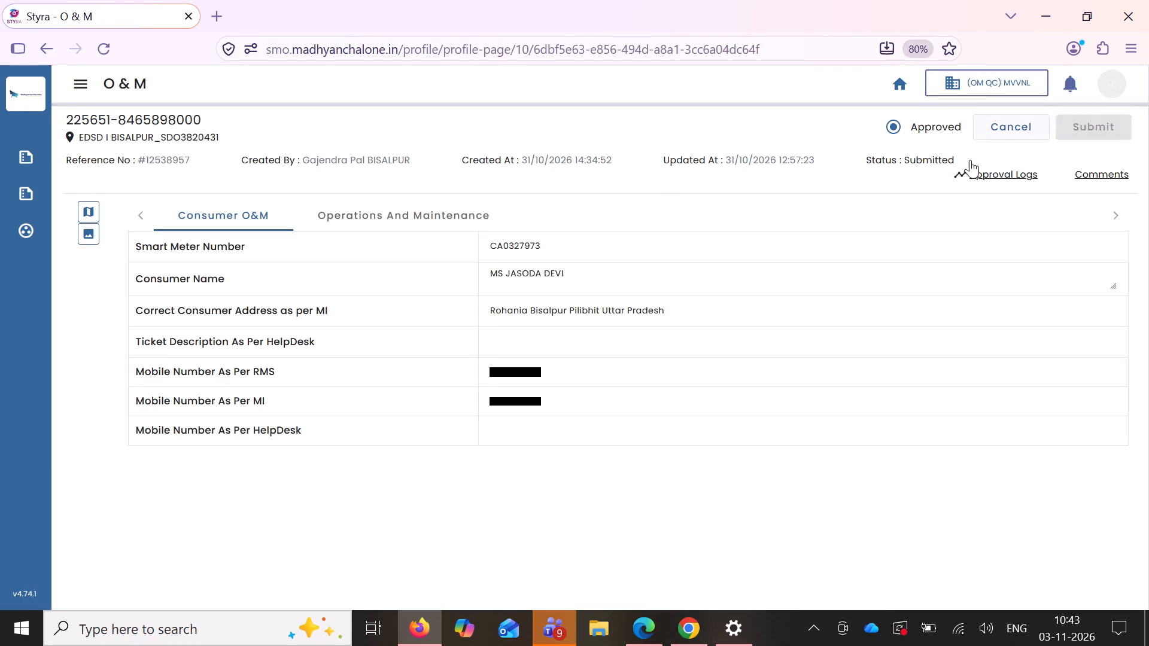
pyautogui.click(567, 313)
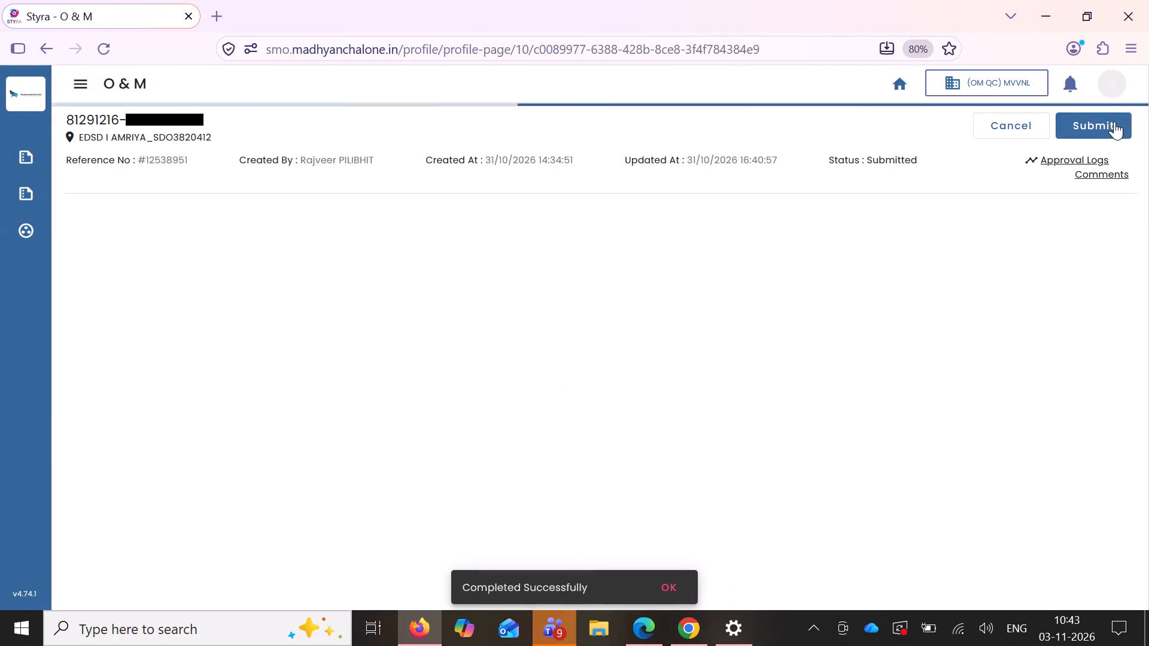
pyautogui.click(1117, 121)
pyautogui.click(576, 313)
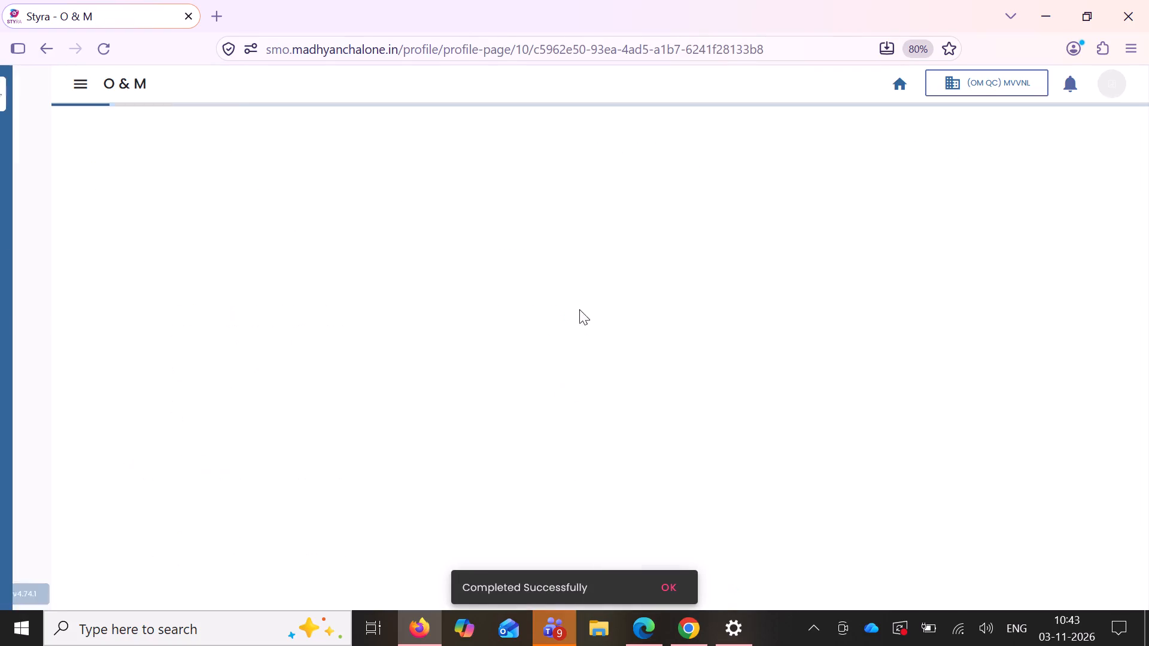
pyautogui.click(1102, 124)
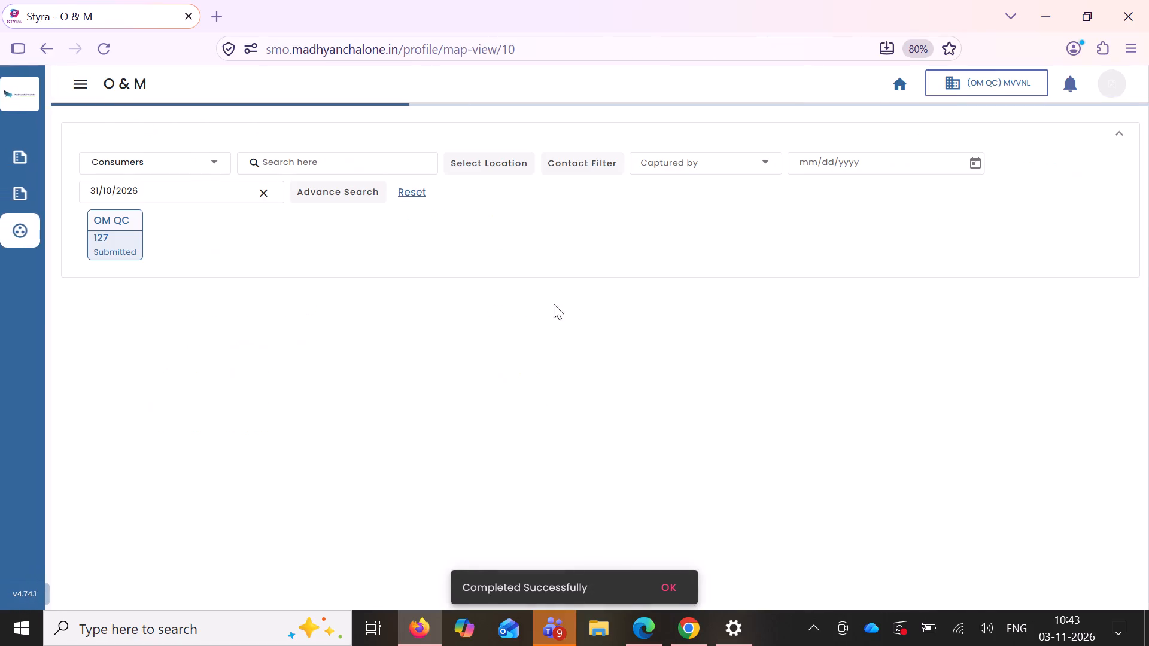
pyautogui.click(572, 315)
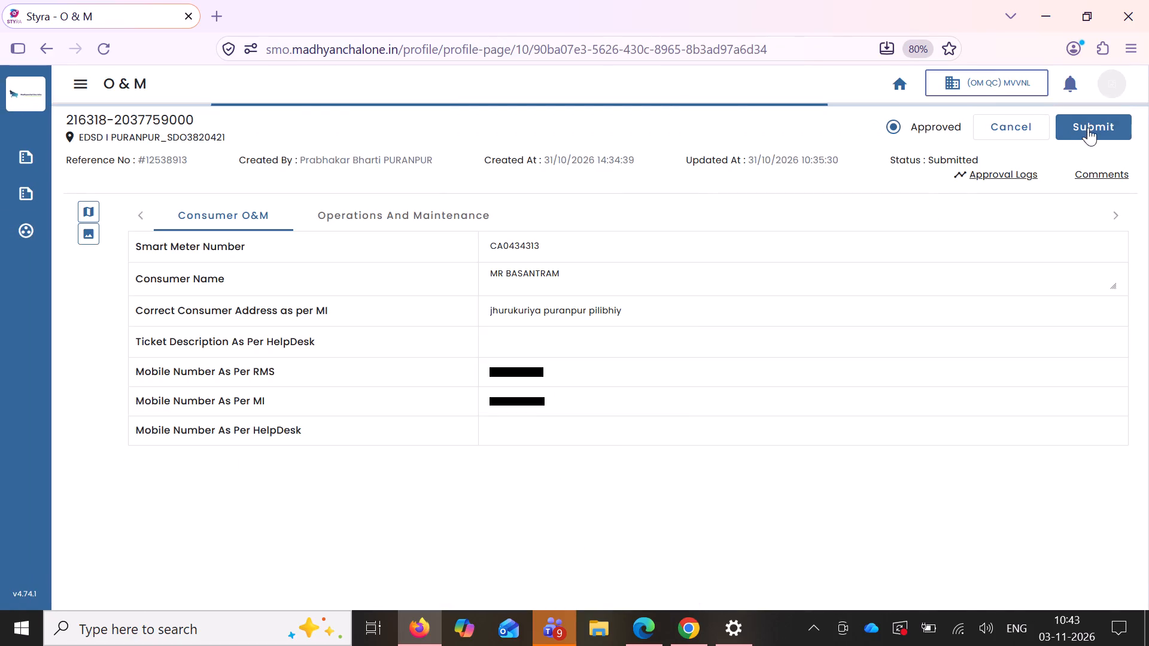
pyautogui.click(1089, 127)
pyautogui.doubleClick(562, 316)
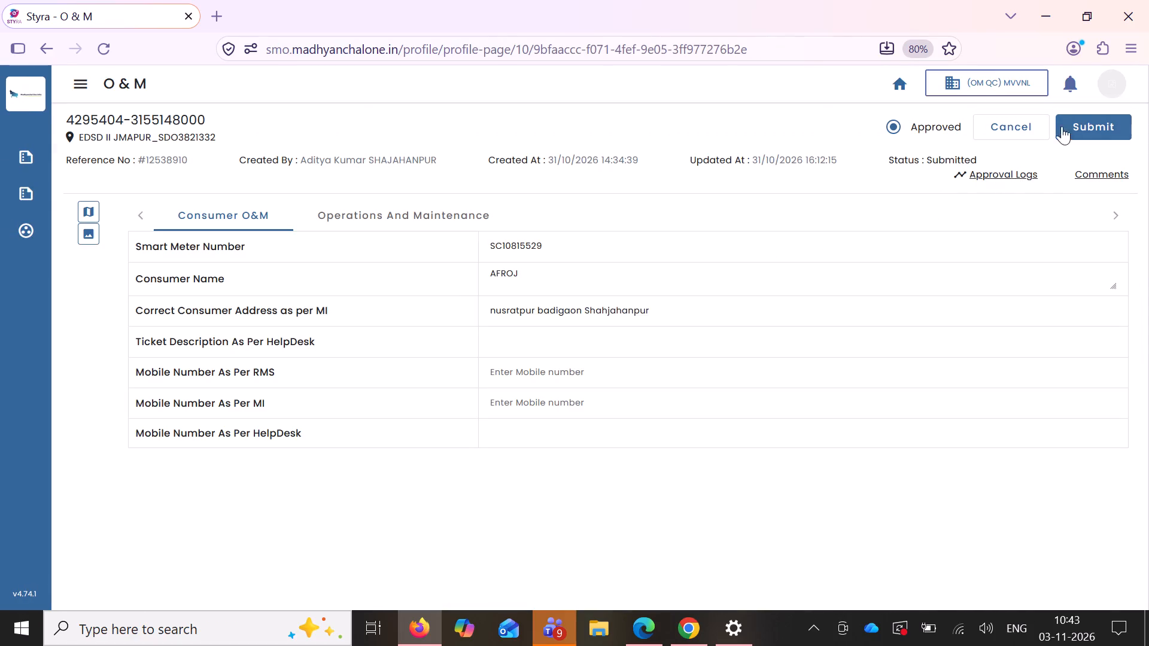
pyautogui.click(1062, 126)
pyautogui.click(570, 316)
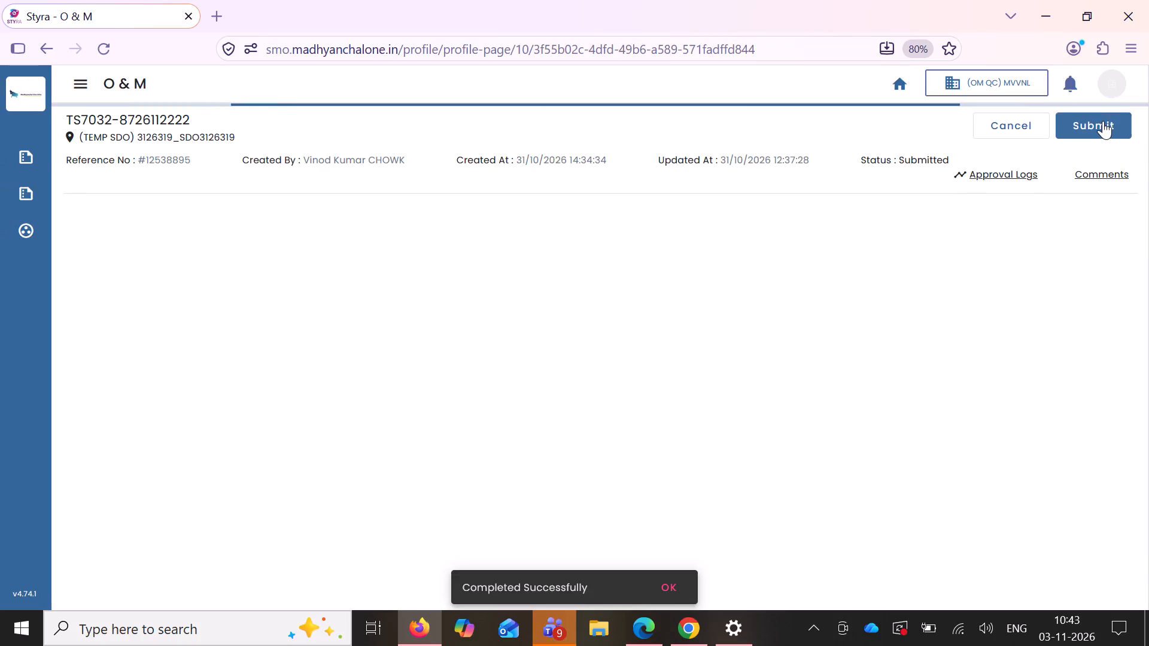
pyautogui.click(1104, 122)
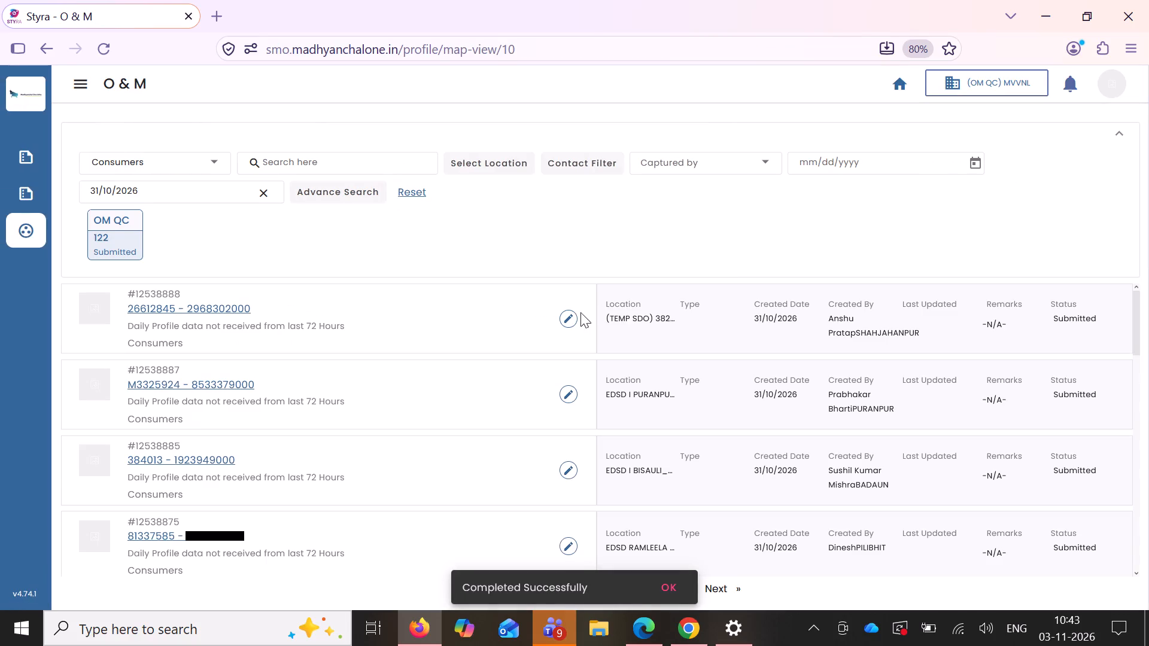
pyautogui.click(577, 317)
pyautogui.click(579, 320)
pyautogui.click(573, 320)
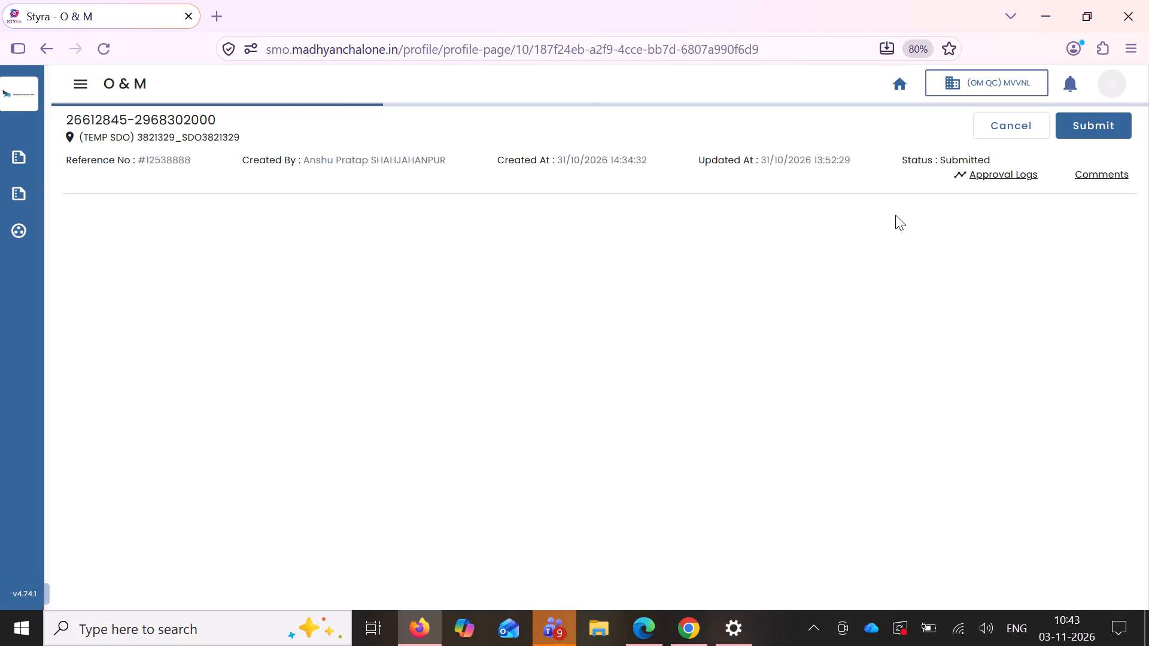
pyautogui.click(1105, 126)
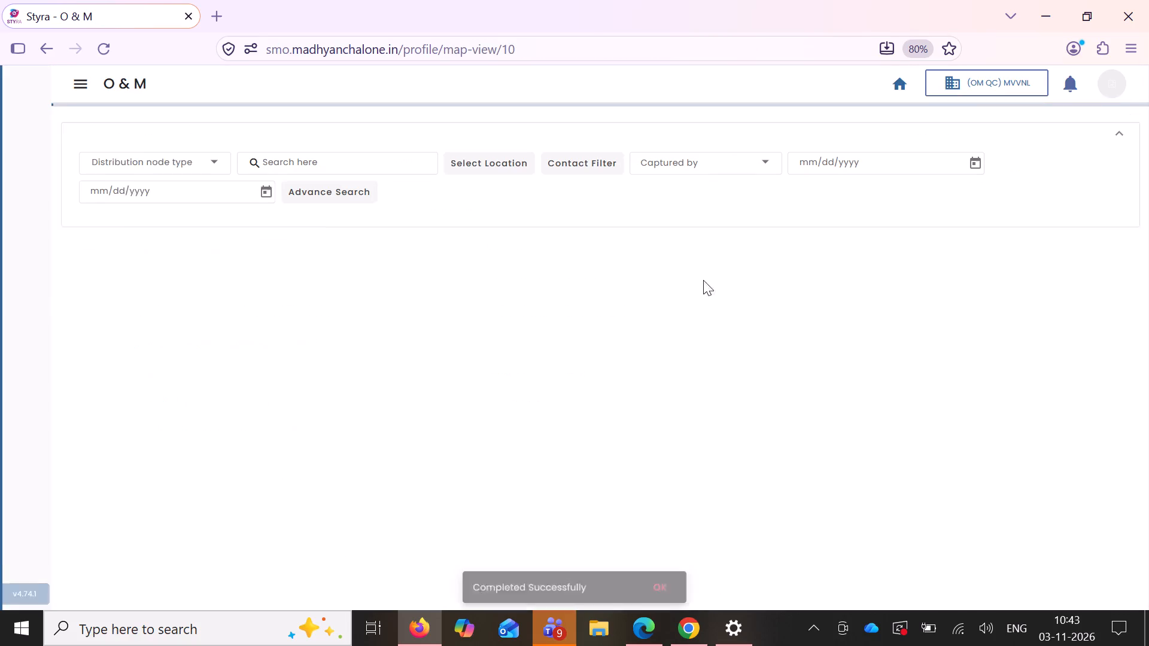
pyautogui.click(572, 316)
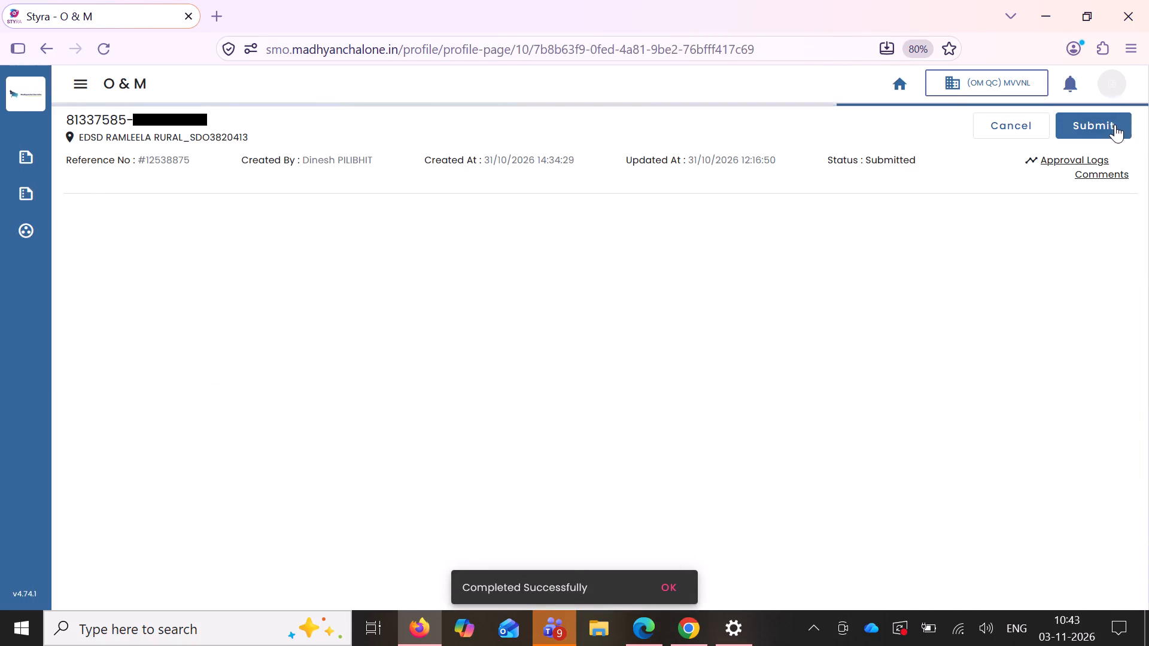
pyautogui.click(1120, 123)
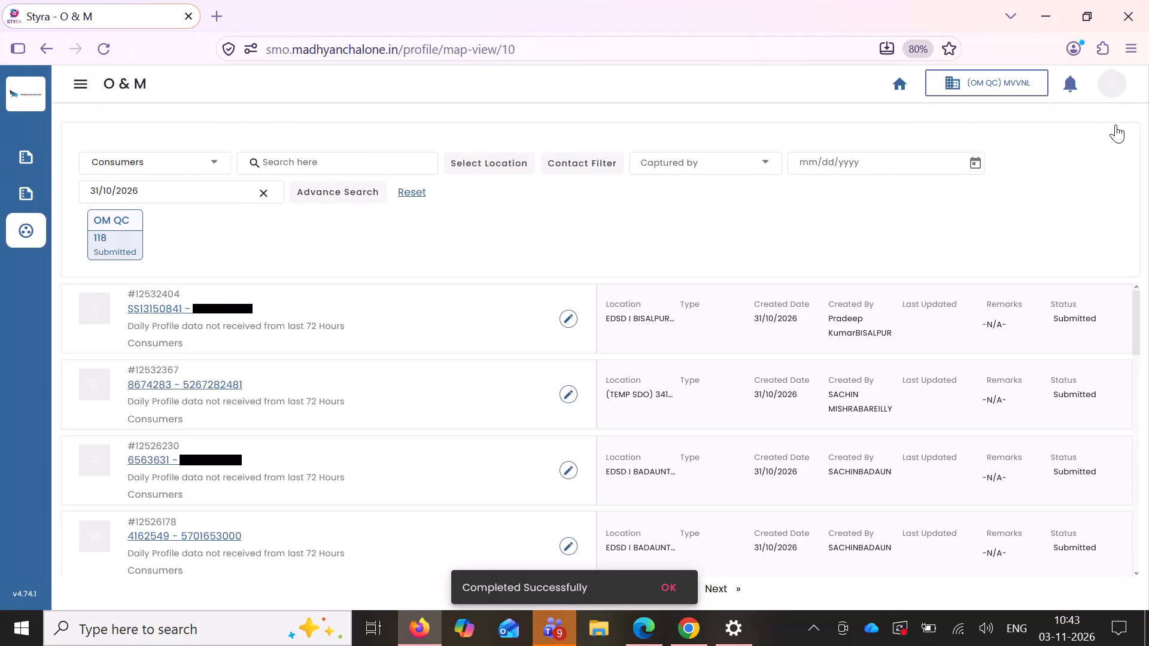
pyautogui.click(568, 312)
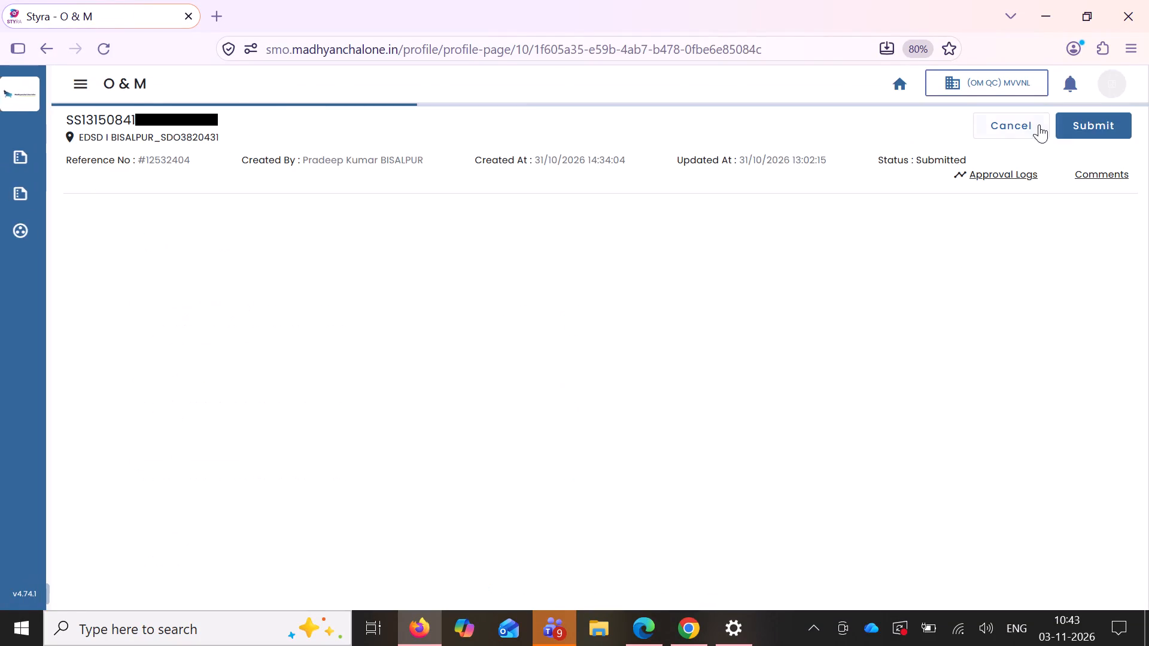
pyautogui.click(1108, 118)
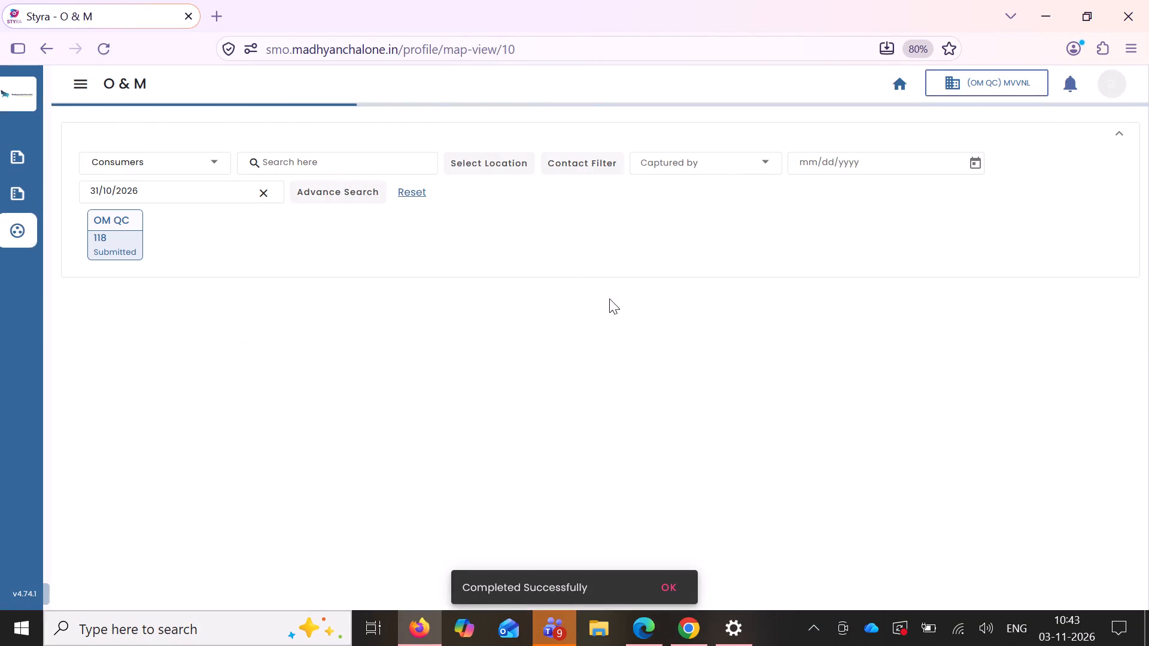
pyautogui.click(566, 317)
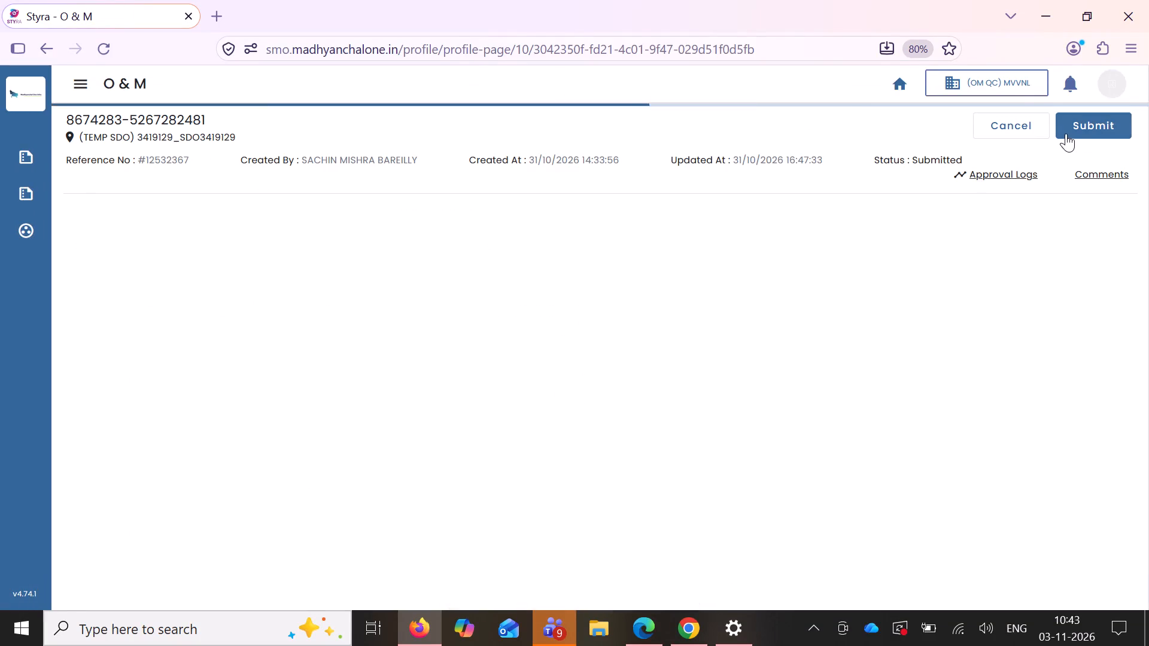
pyautogui.click(1066, 133)
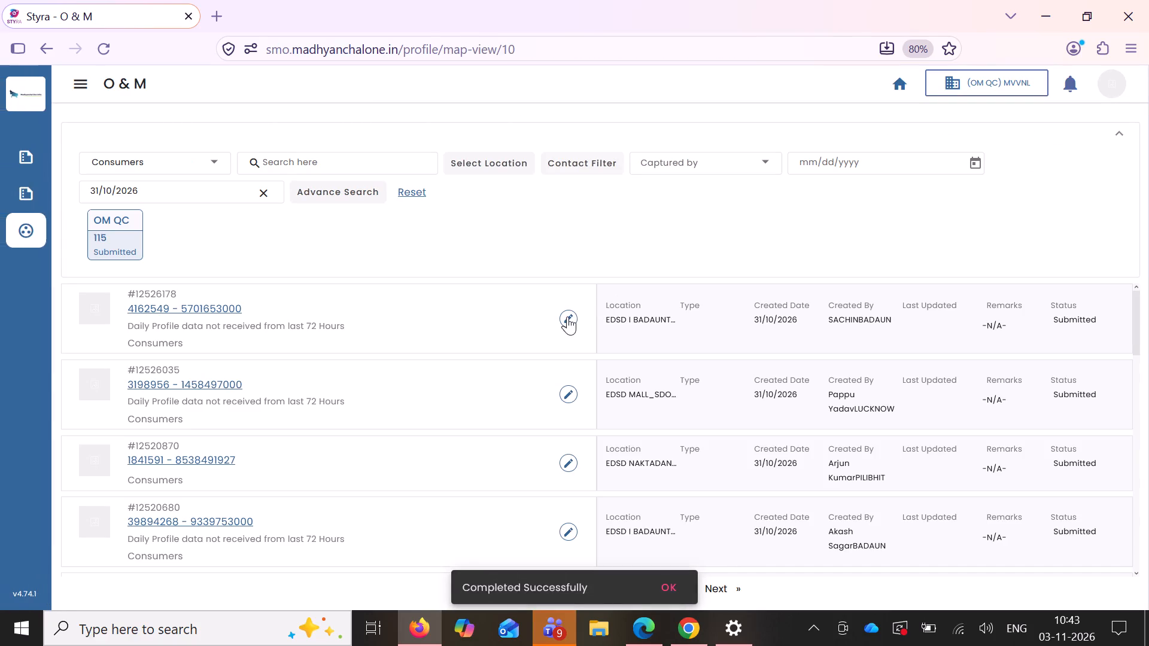
pyautogui.click(570, 317)
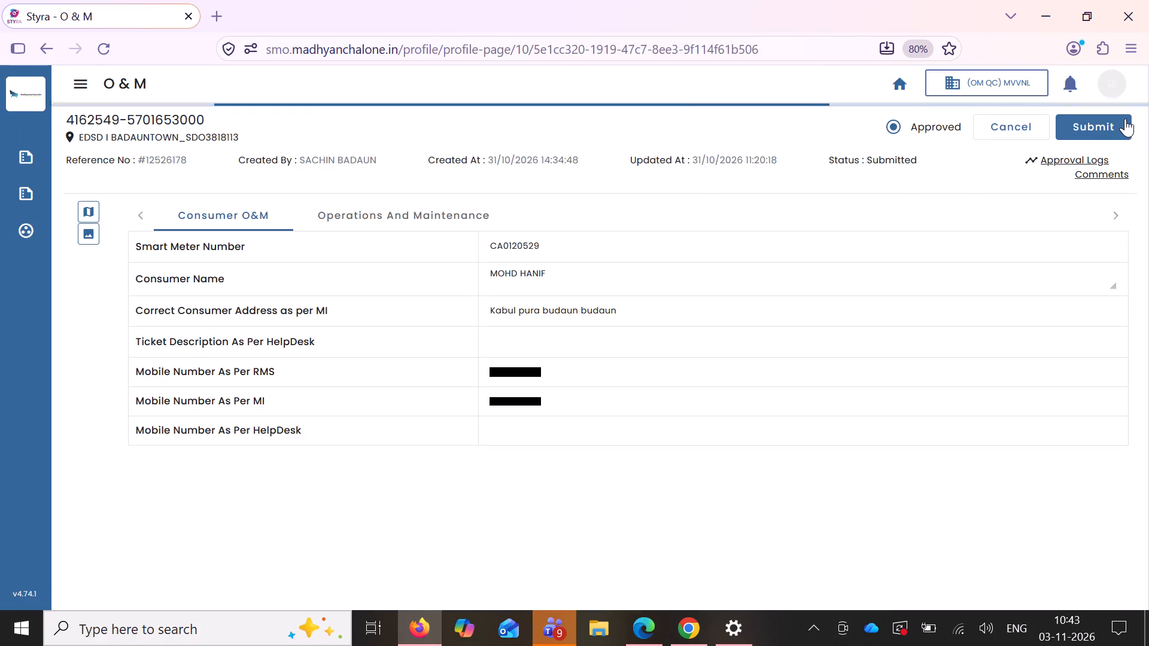
pyautogui.click(1130, 120)
pyautogui.click(564, 309)
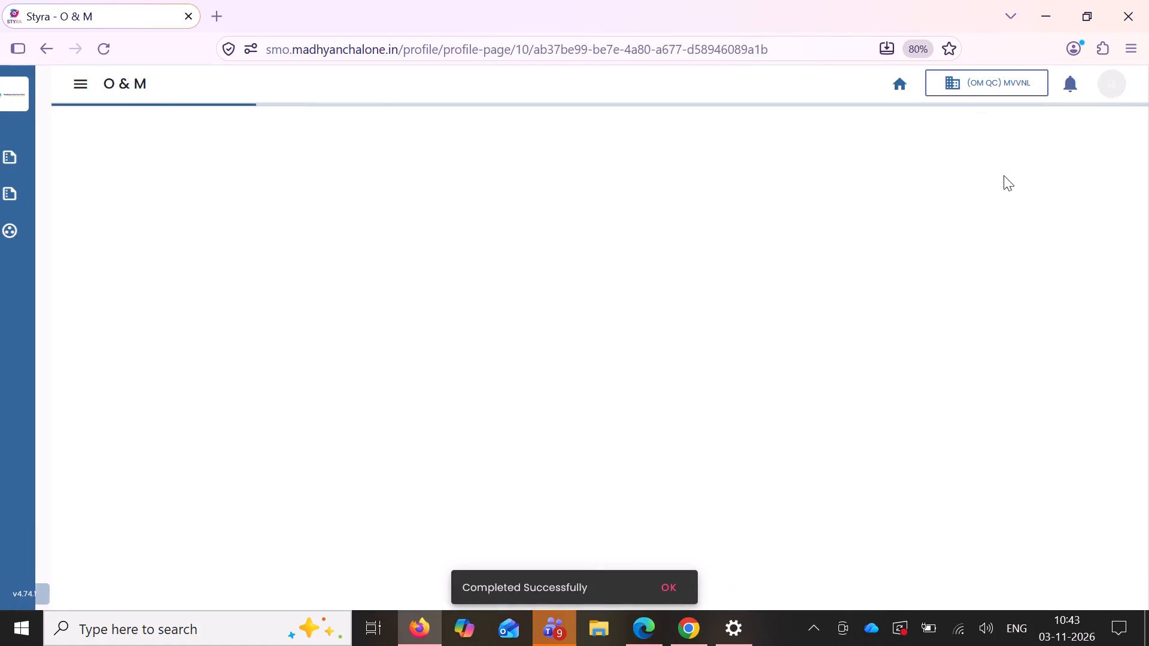
pyautogui.click(1090, 124)
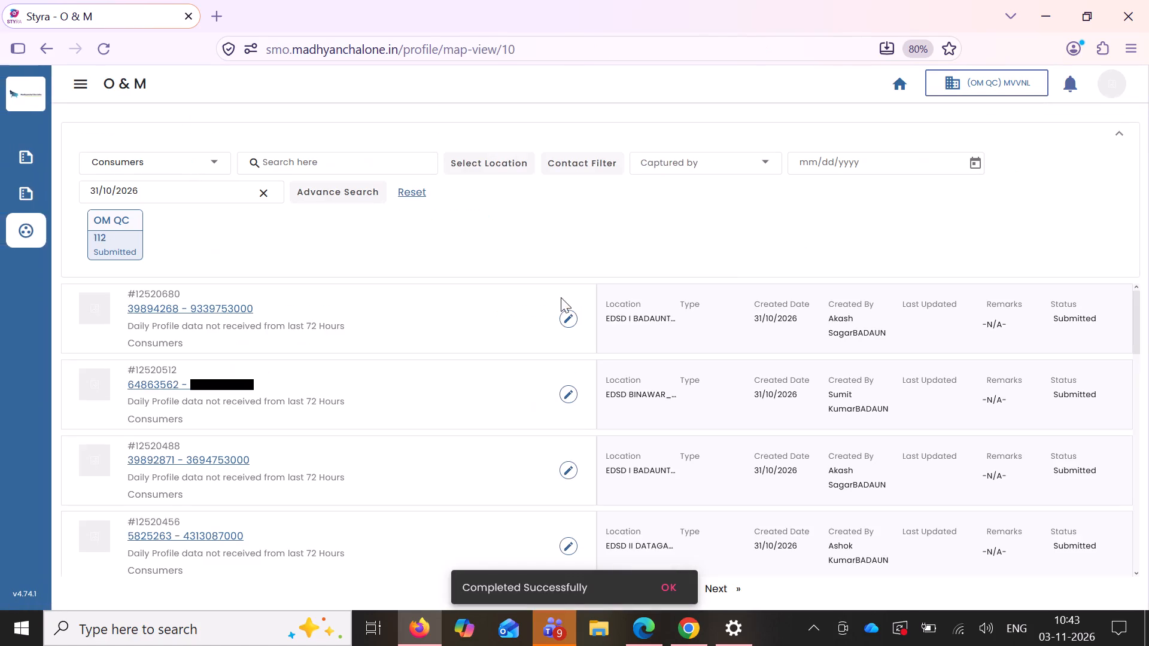
pyautogui.click(561, 316)
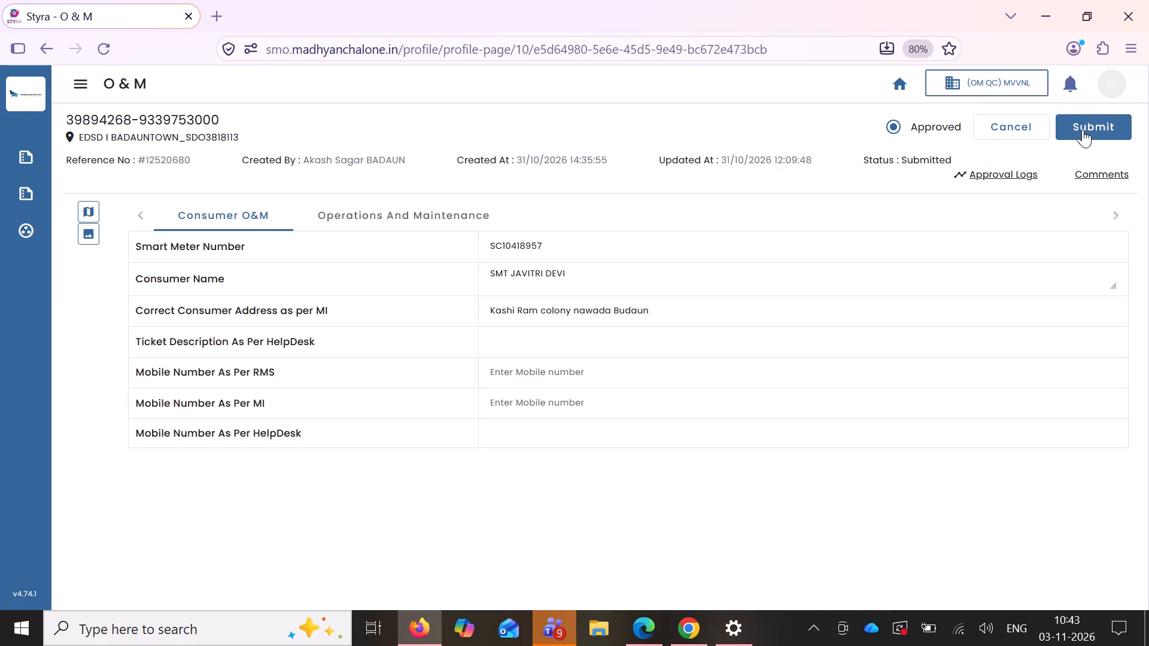
pyautogui.click(1084, 129)
pyautogui.click(565, 320)
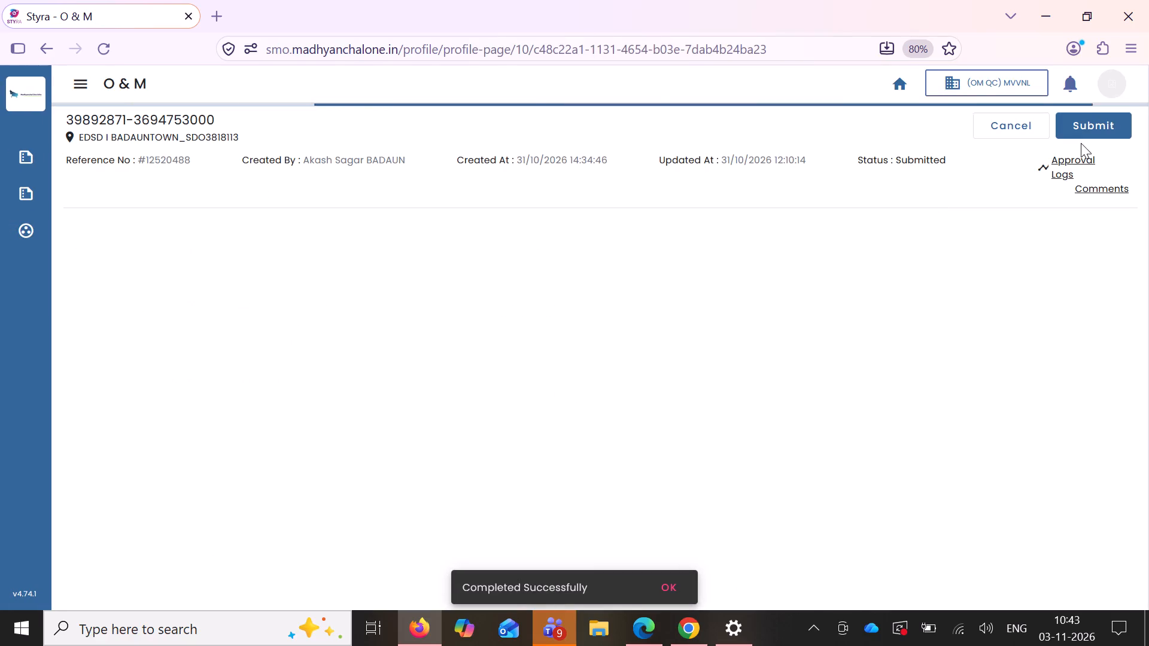
pyautogui.click(1088, 127)
pyautogui.click(572, 317)
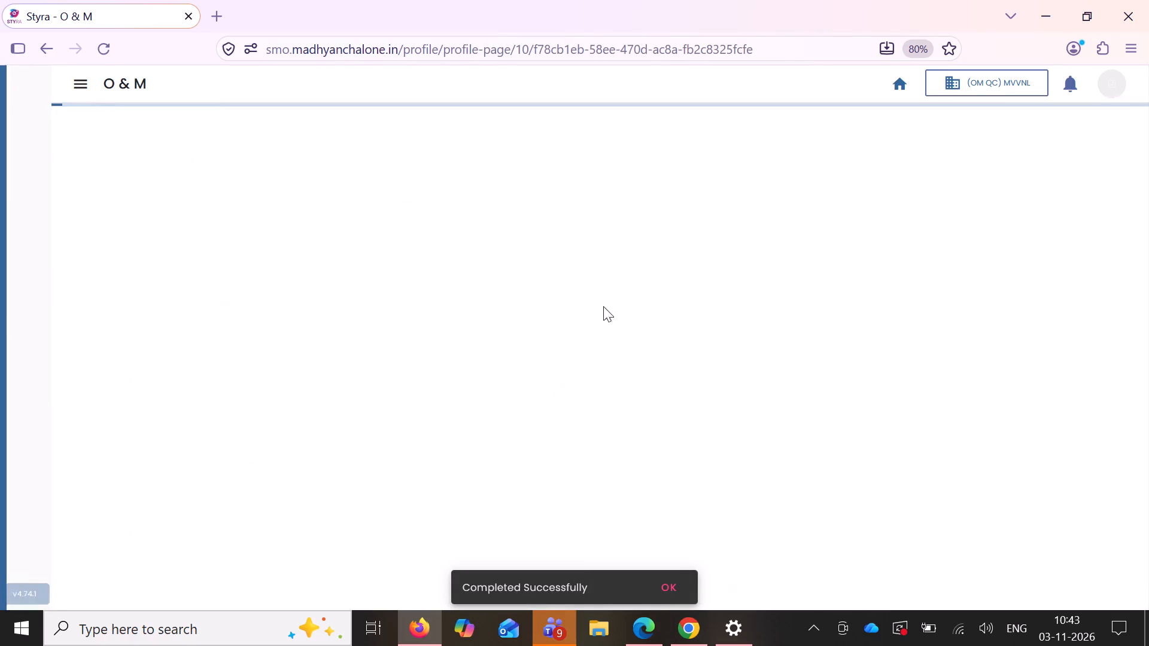
pyautogui.click(1093, 126)
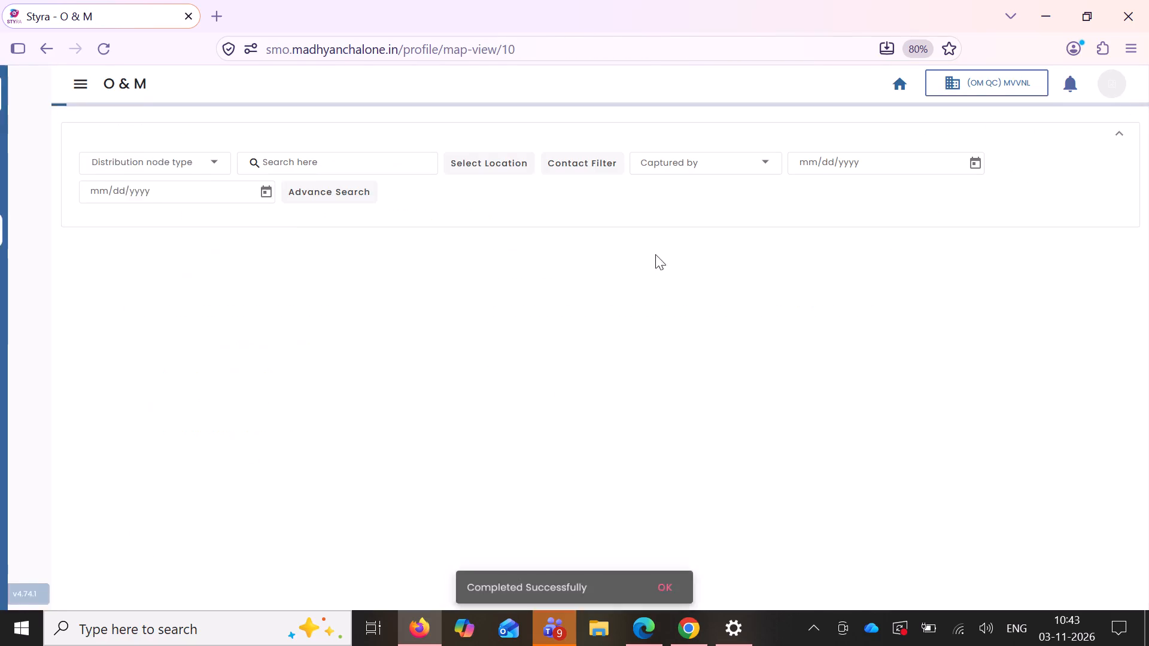
pyautogui.click(561, 320)
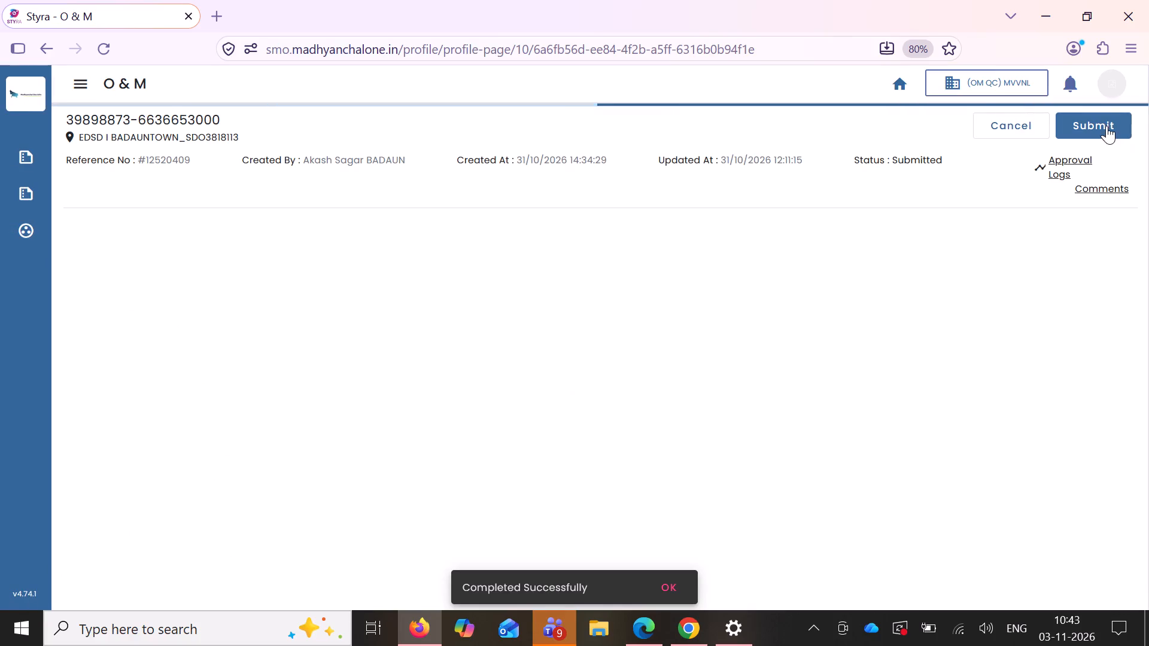
pyautogui.click(1111, 124)
pyautogui.click(566, 321)
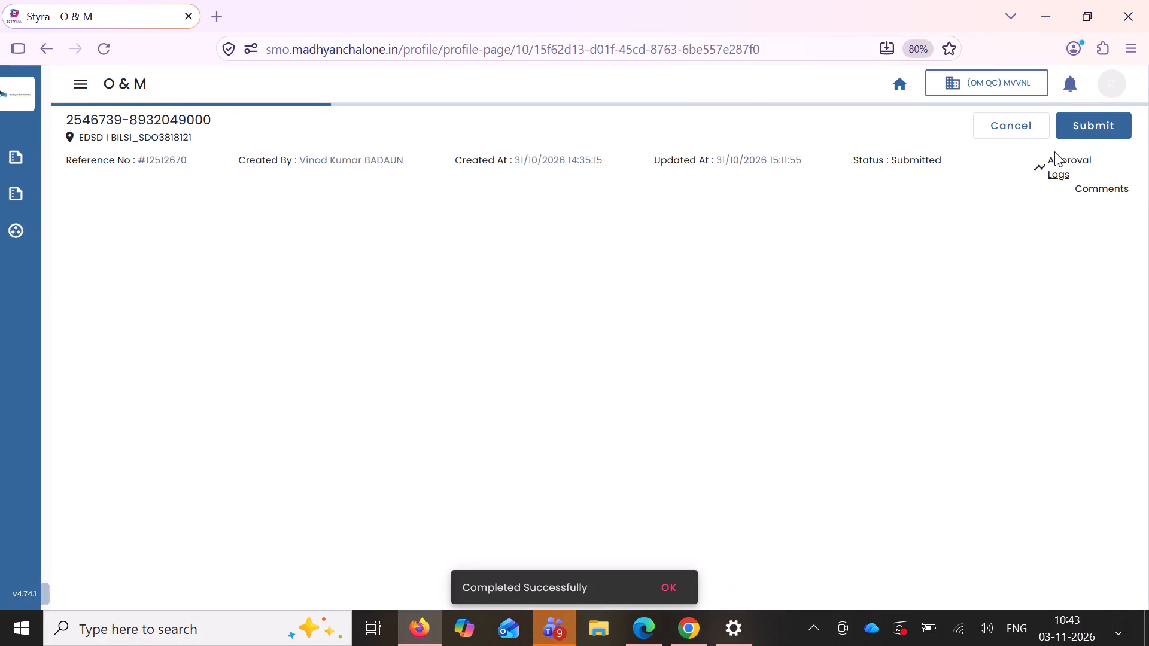
pyautogui.click(1099, 127)
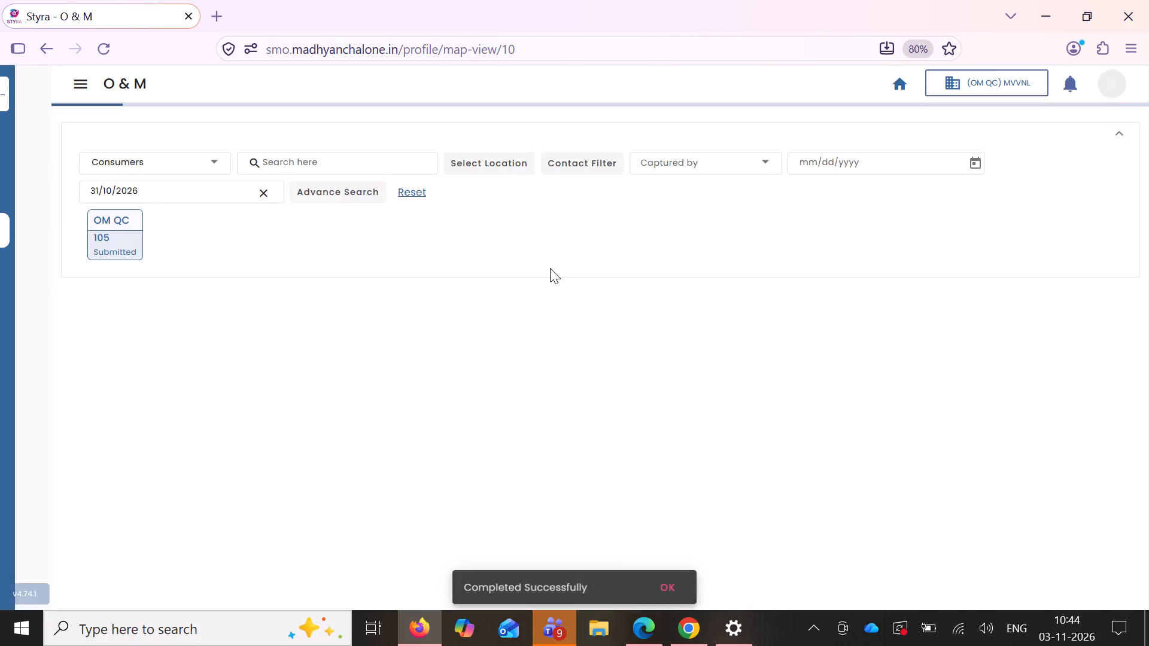
pyautogui.click(578, 315)
pyautogui.click(572, 316)
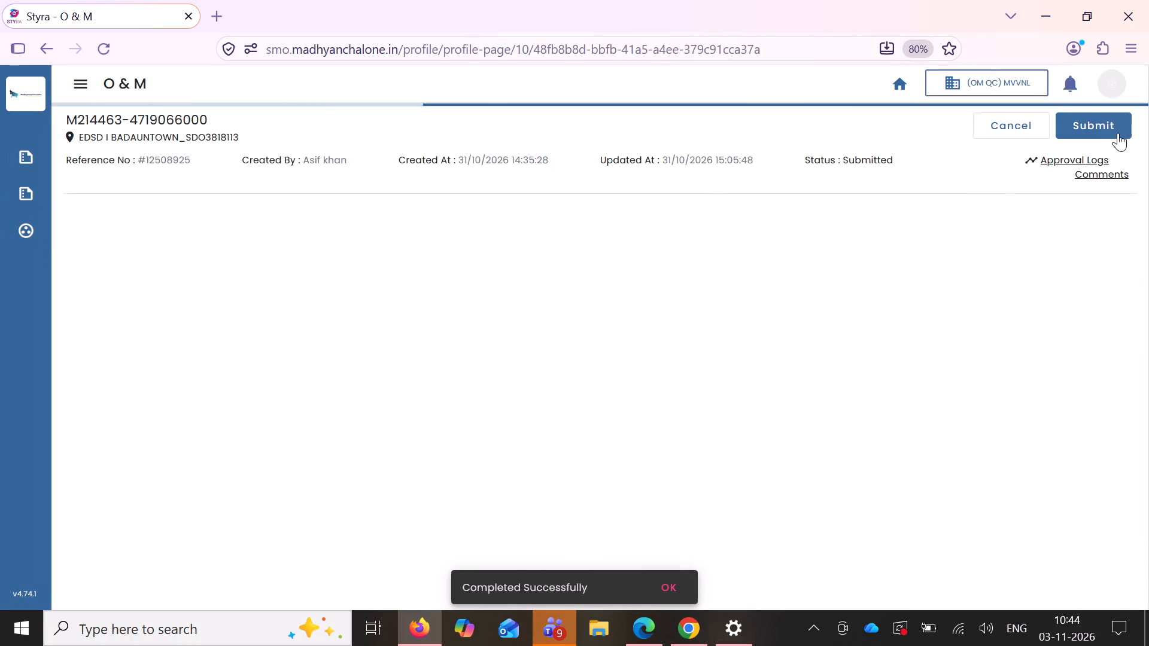
pyautogui.click(1120, 126)
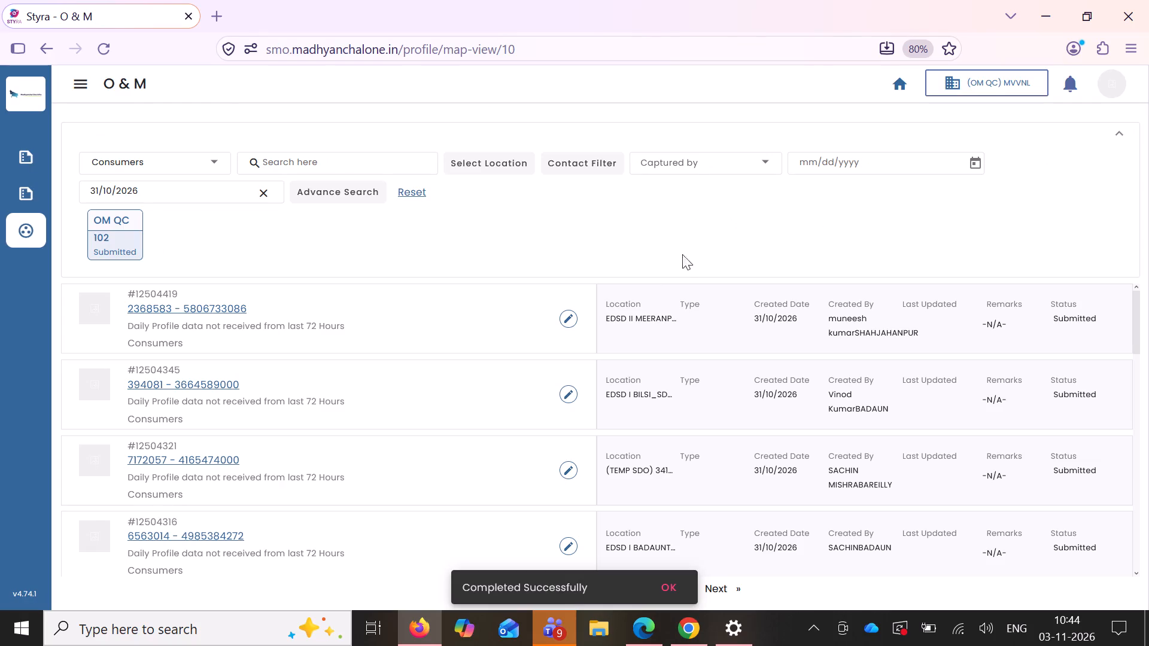
pyautogui.click(578, 315)
pyautogui.click(573, 319)
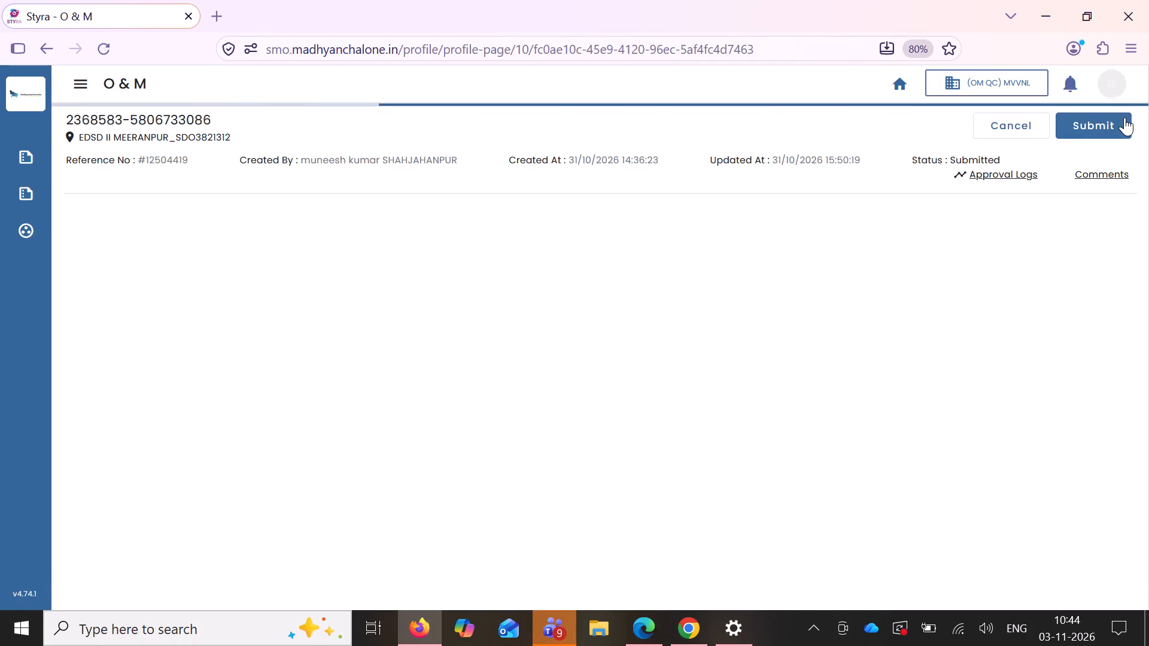
pyautogui.click(1113, 119)
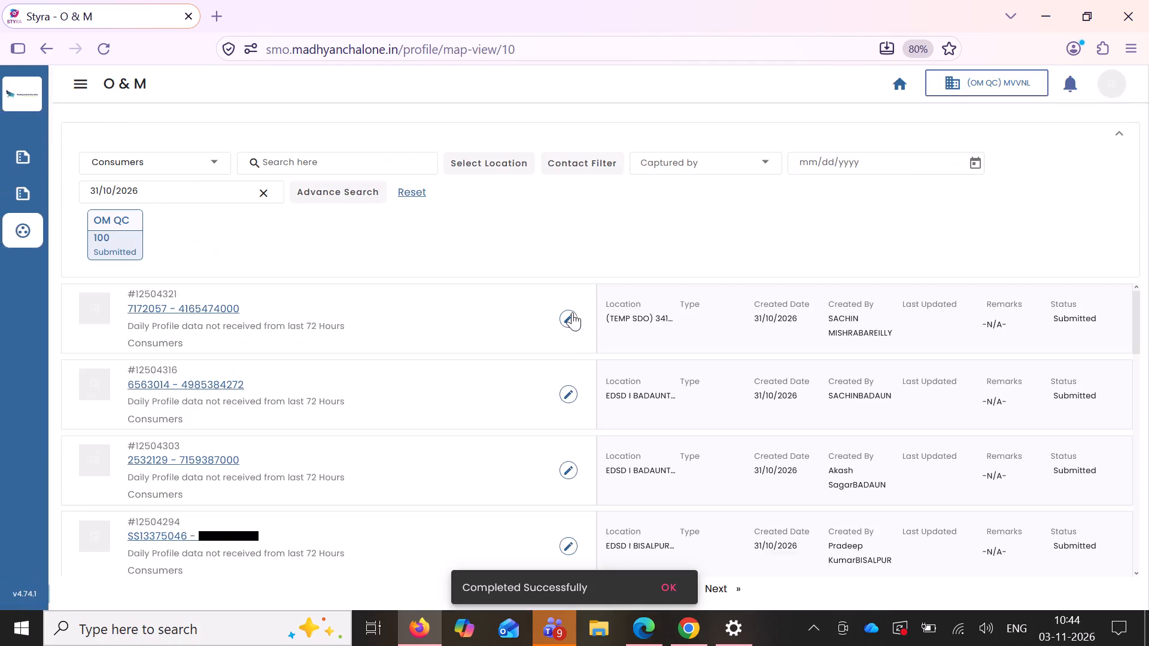
pyautogui.click(570, 321)
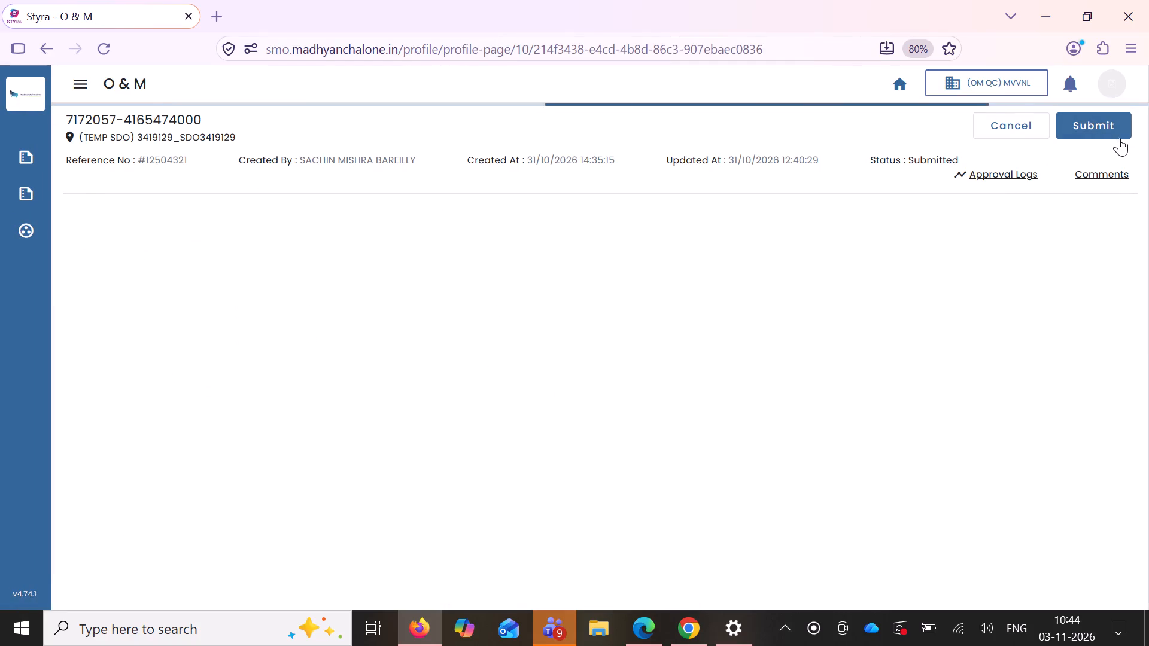
pyautogui.click(1120, 132)
pyautogui.click(572, 315)
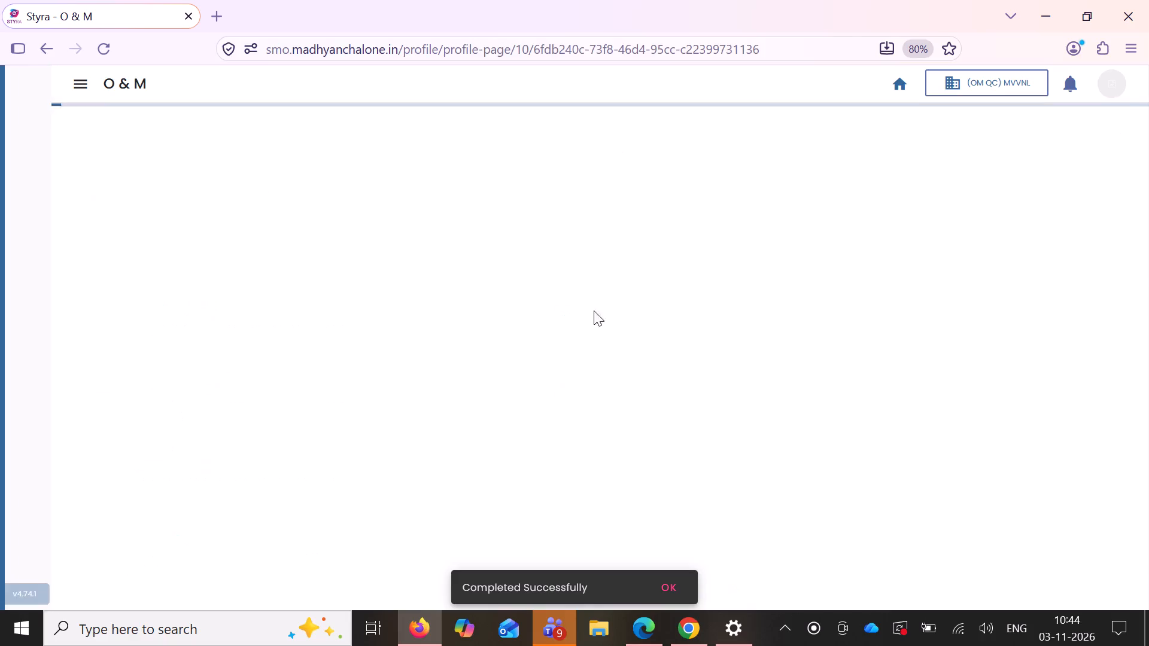
pyautogui.click(1121, 123)
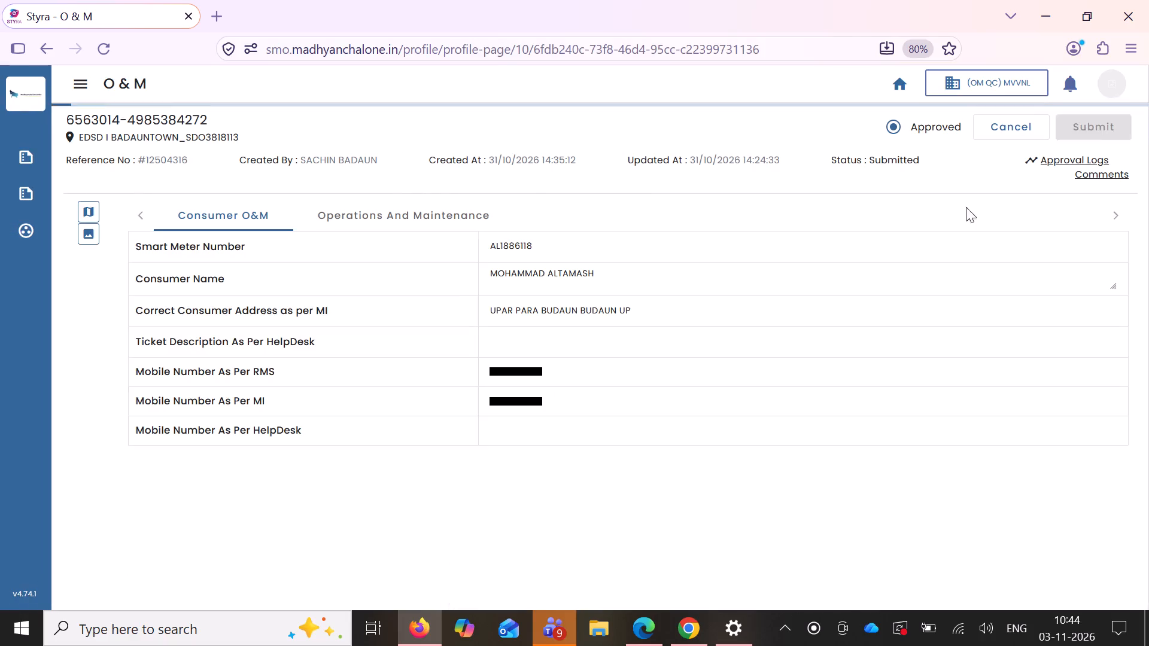
pyautogui.click(568, 325)
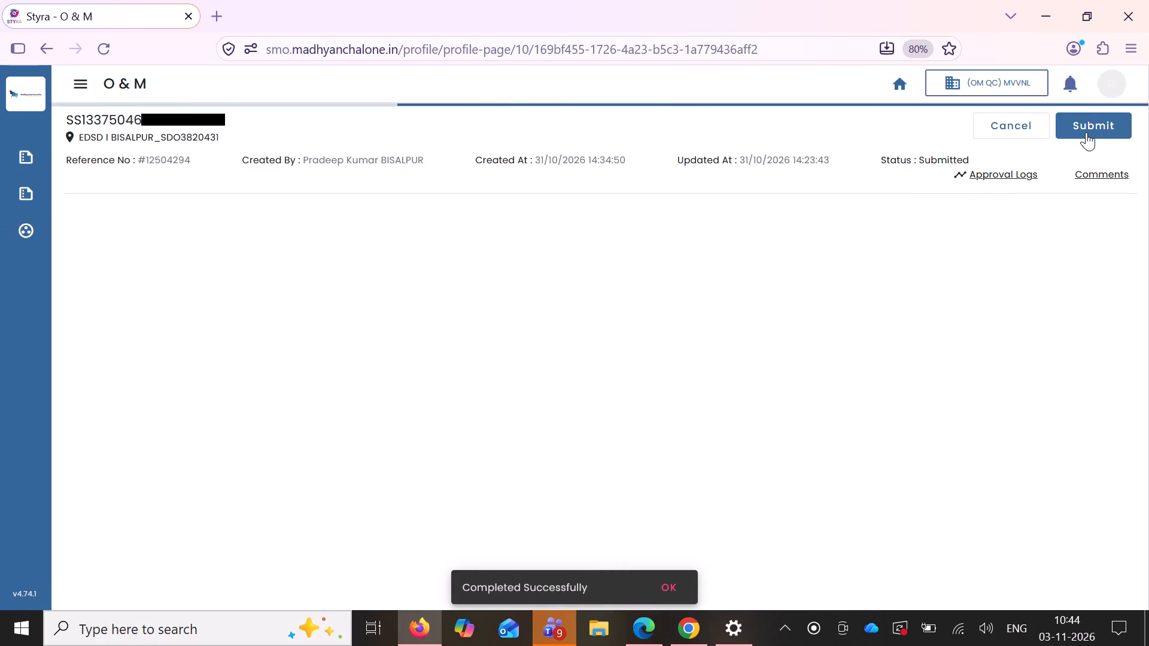
pyautogui.click(1091, 129)
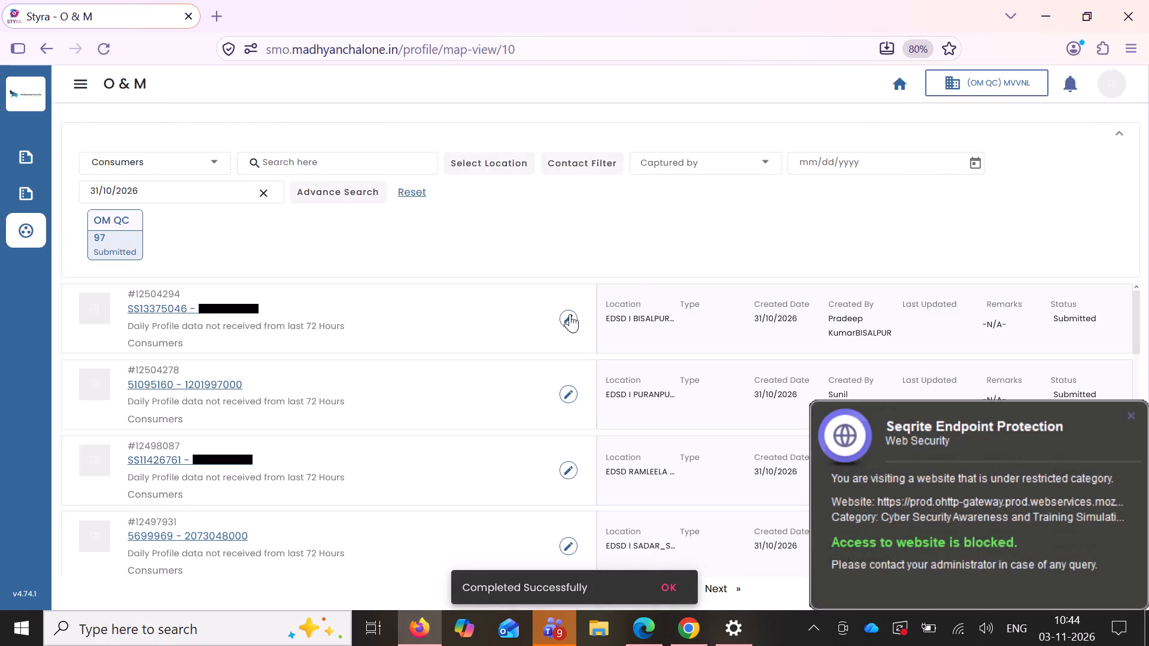
pyautogui.click(570, 314)
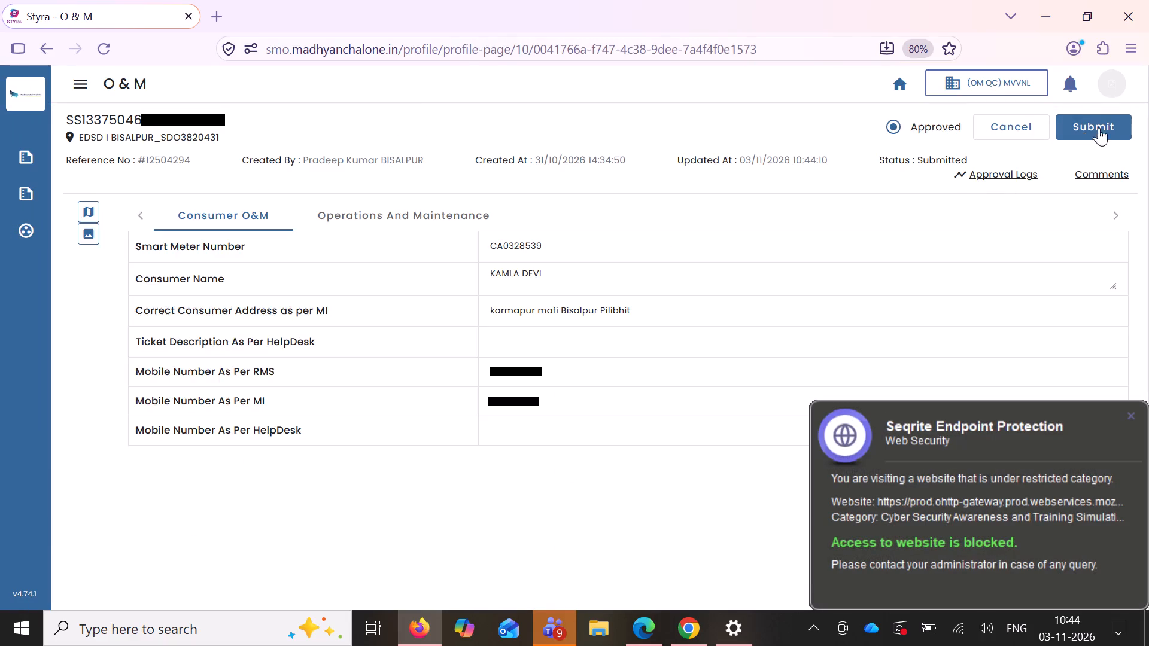
pyautogui.click(1099, 127)
pyautogui.click(565, 318)
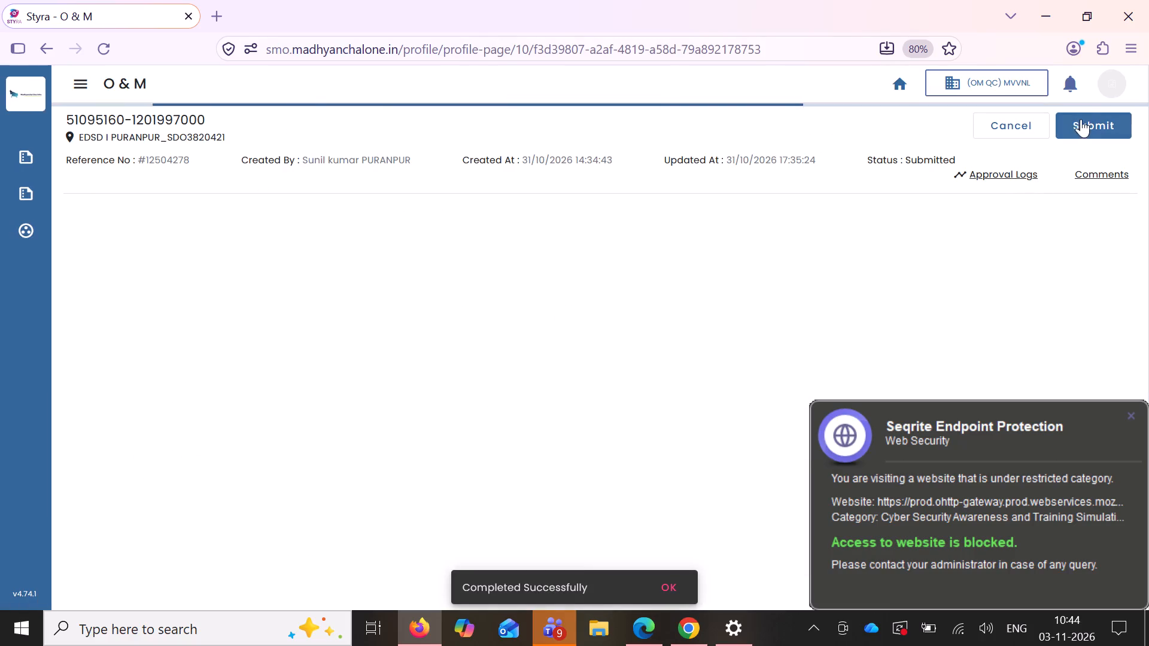
pyautogui.click(1090, 120)
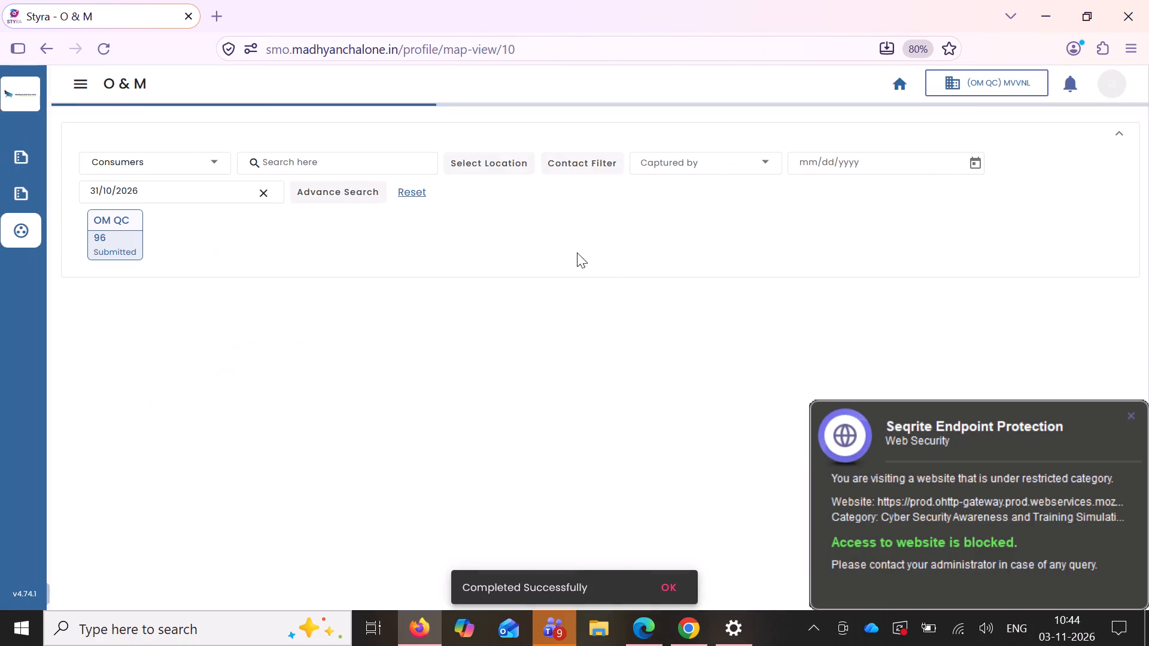
pyautogui.click(559, 312)
pyautogui.click(567, 315)
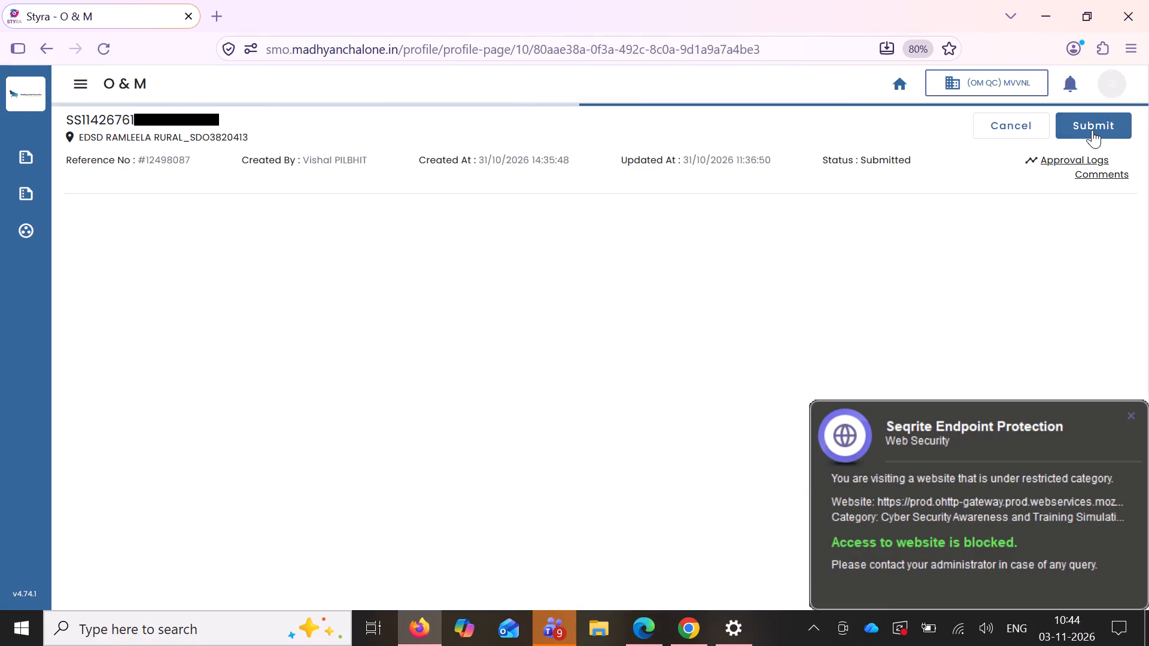
pyautogui.click(1103, 117)
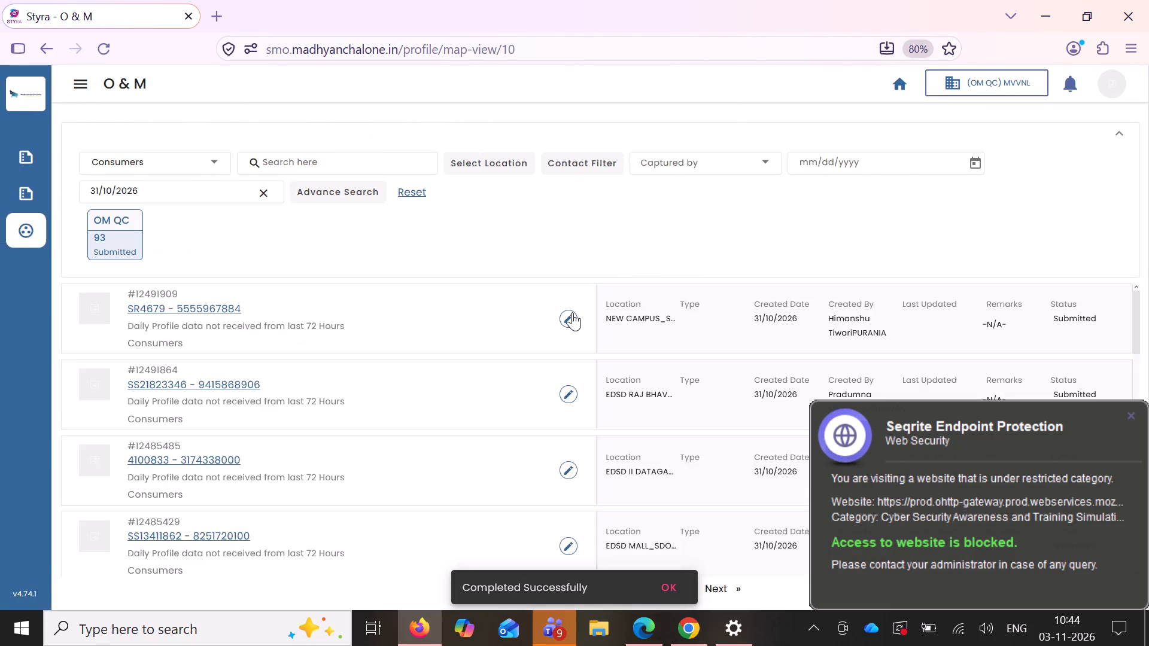
pyautogui.click(573, 313)
pyautogui.click(1105, 120)
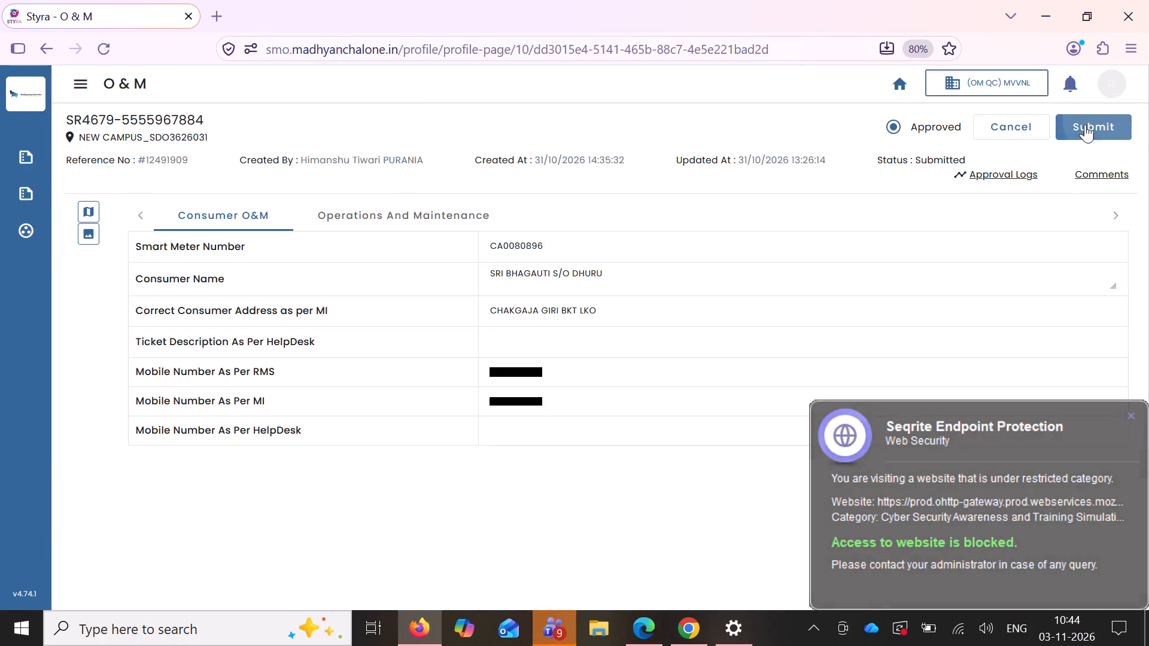
pyautogui.click(575, 319)
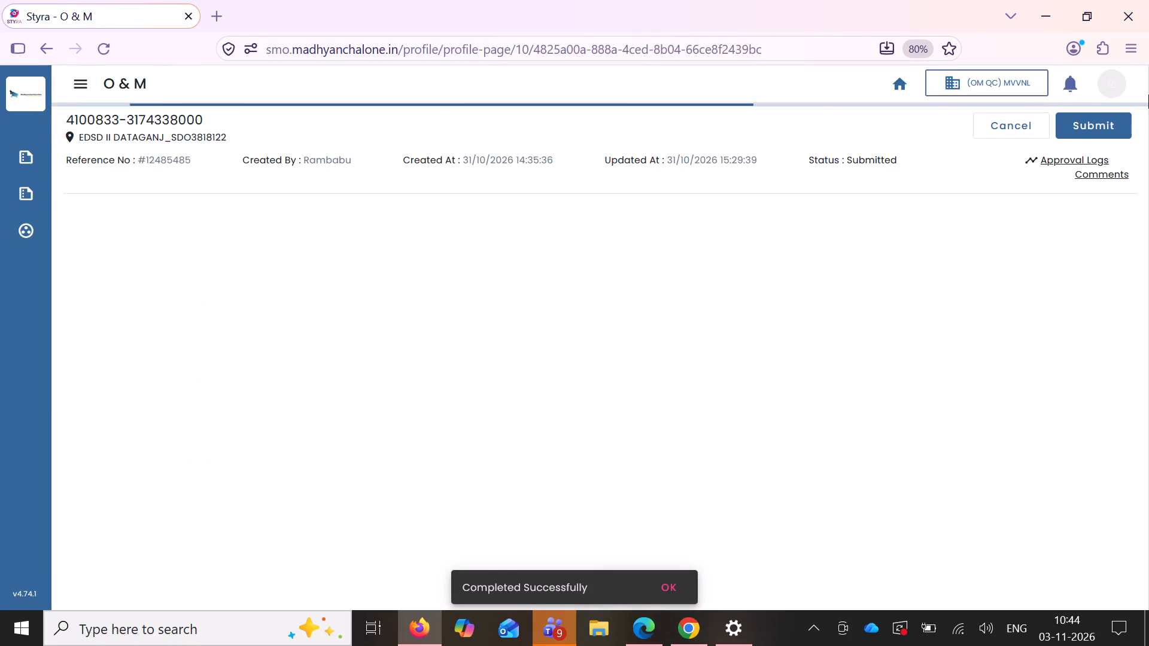
pyautogui.click(1112, 124)
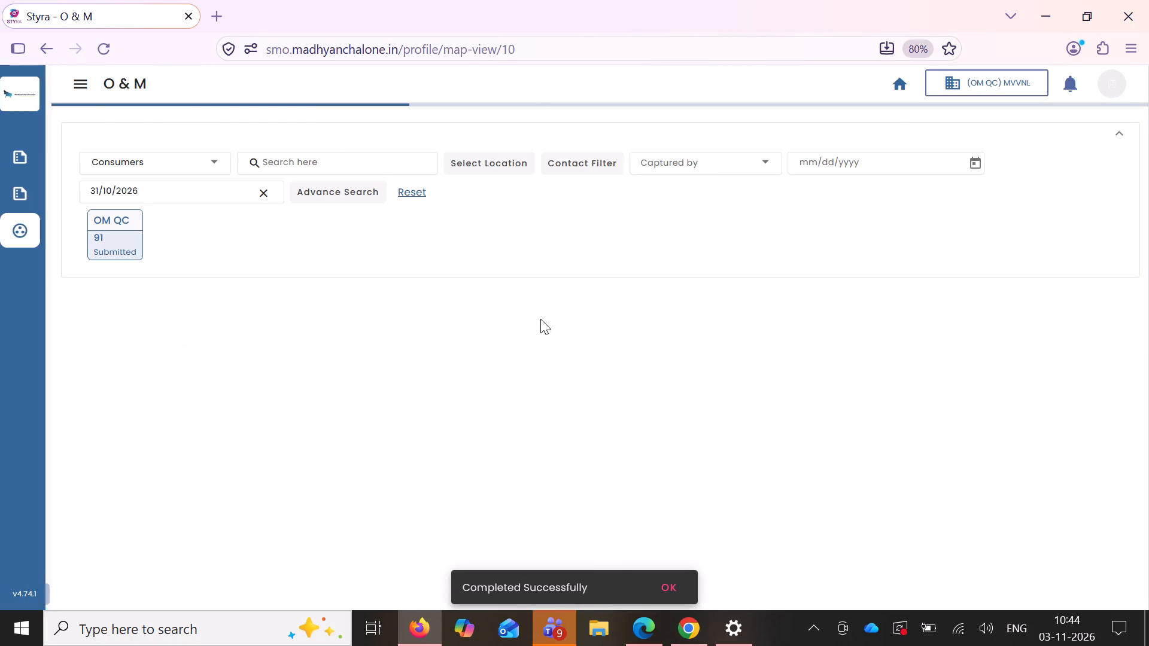
pyautogui.click(572, 319)
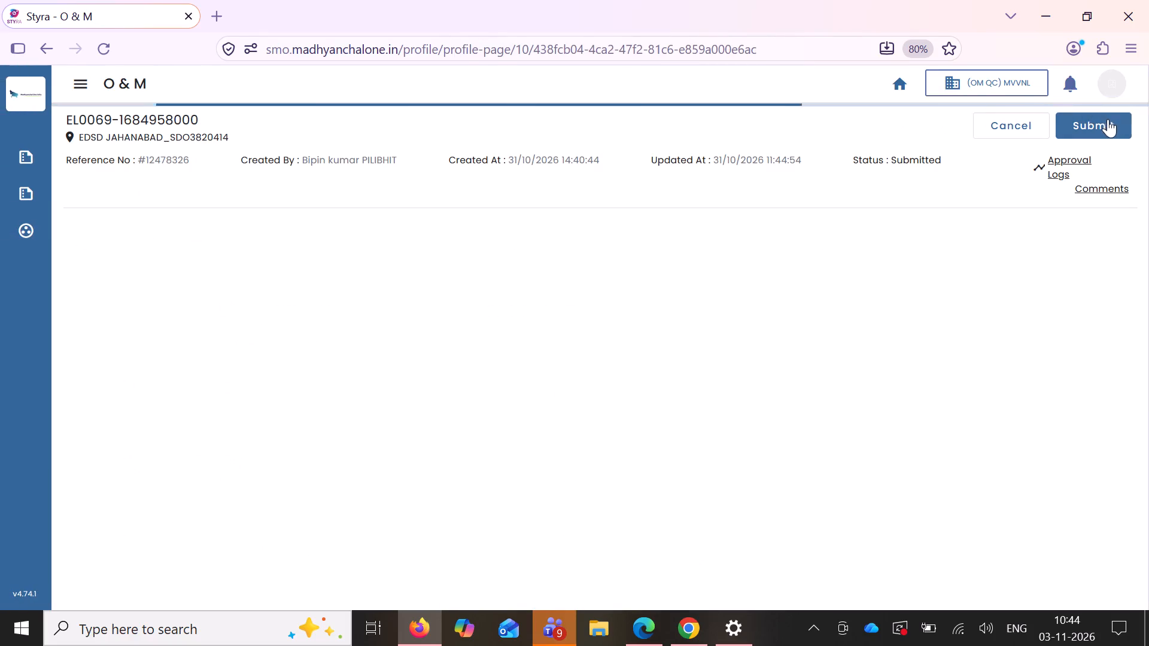
pyautogui.click(1108, 119)
pyautogui.click(576, 324)
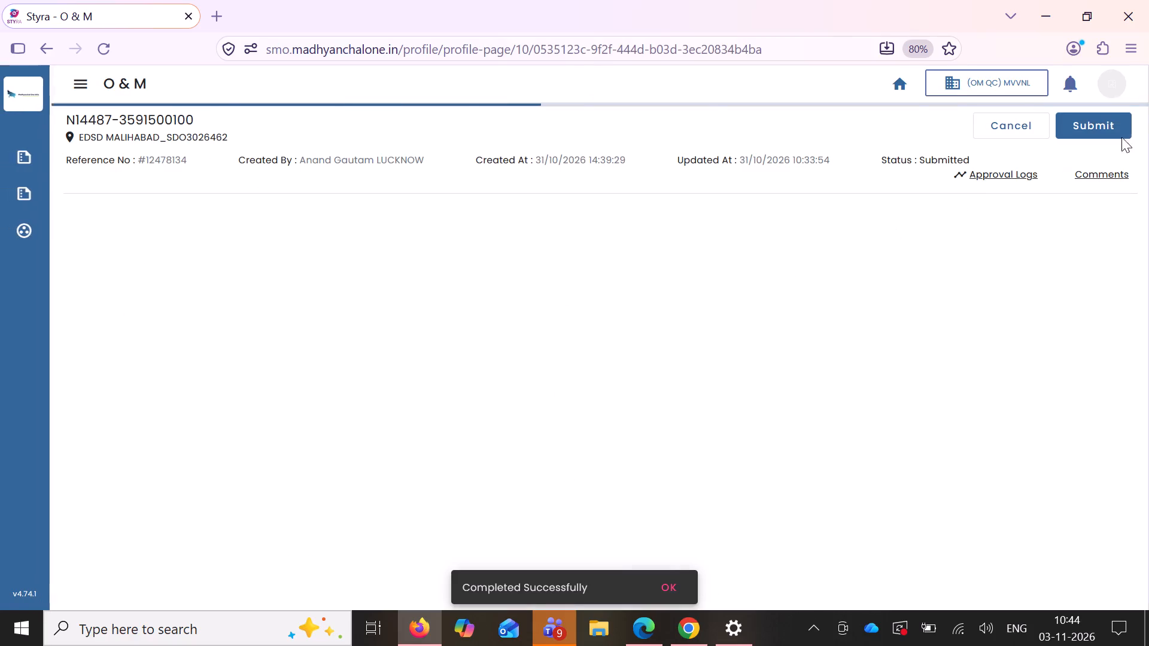
pyautogui.click(1112, 125)
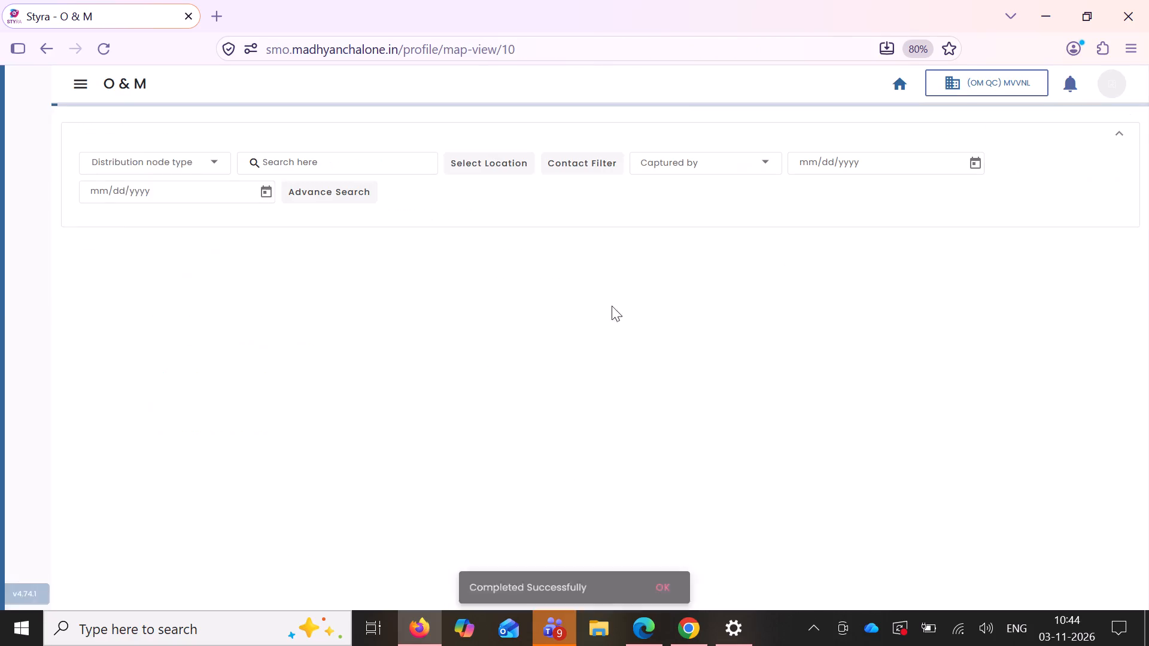
pyautogui.click(568, 322)
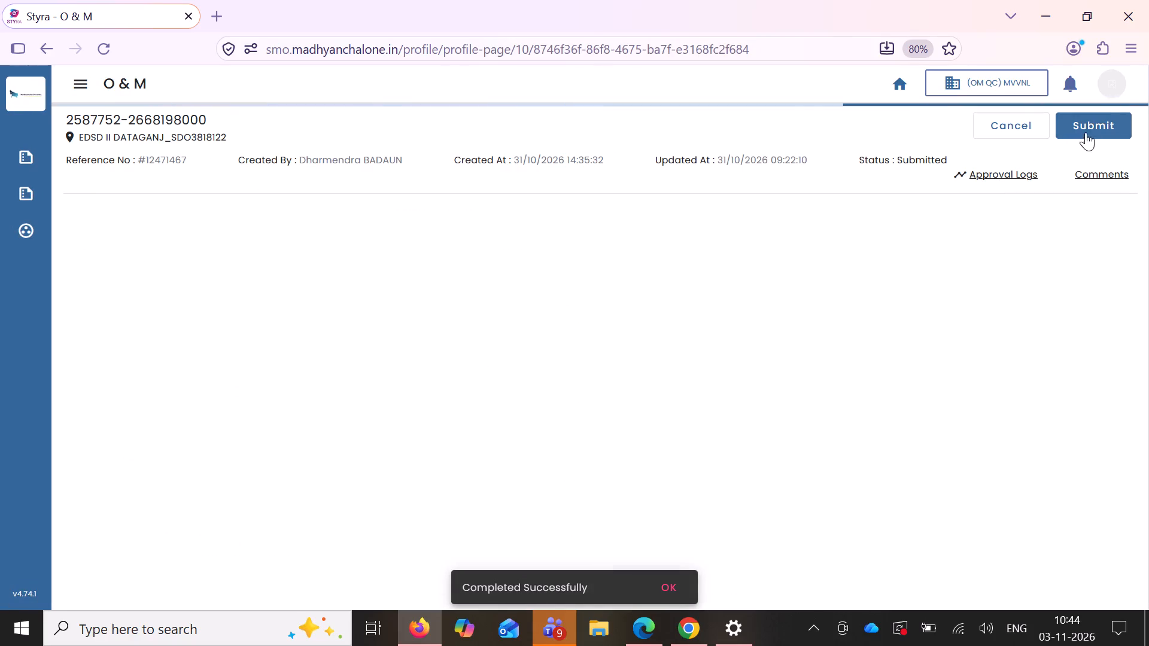
pyautogui.click(1092, 128)
pyautogui.click(569, 323)
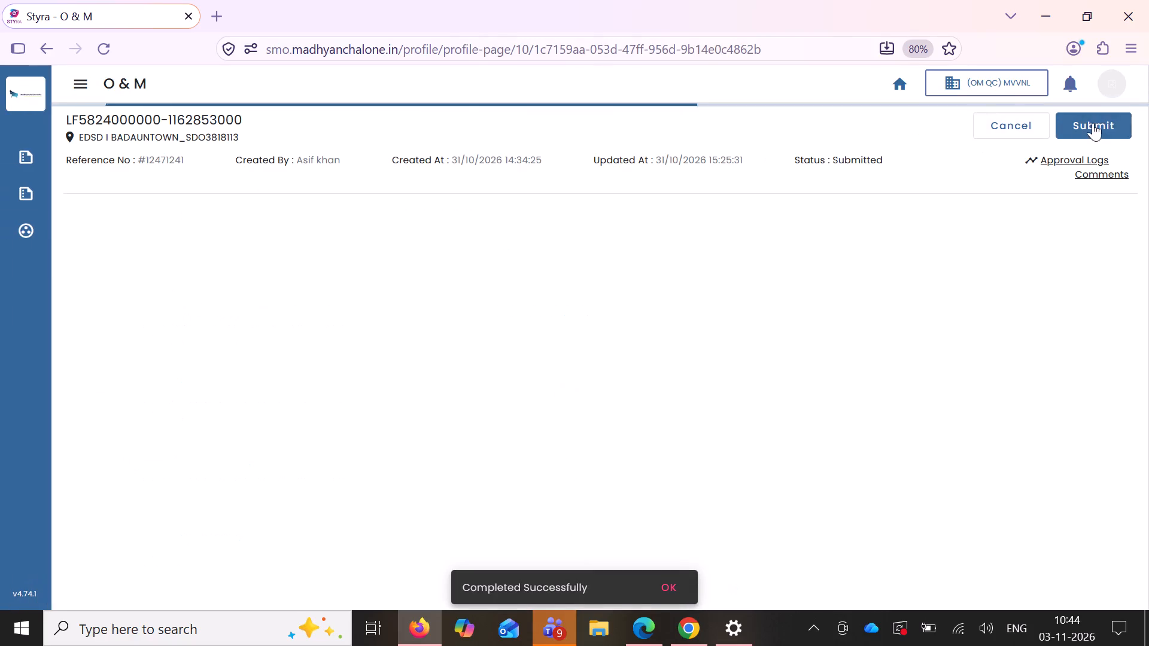
pyautogui.click(1098, 121)
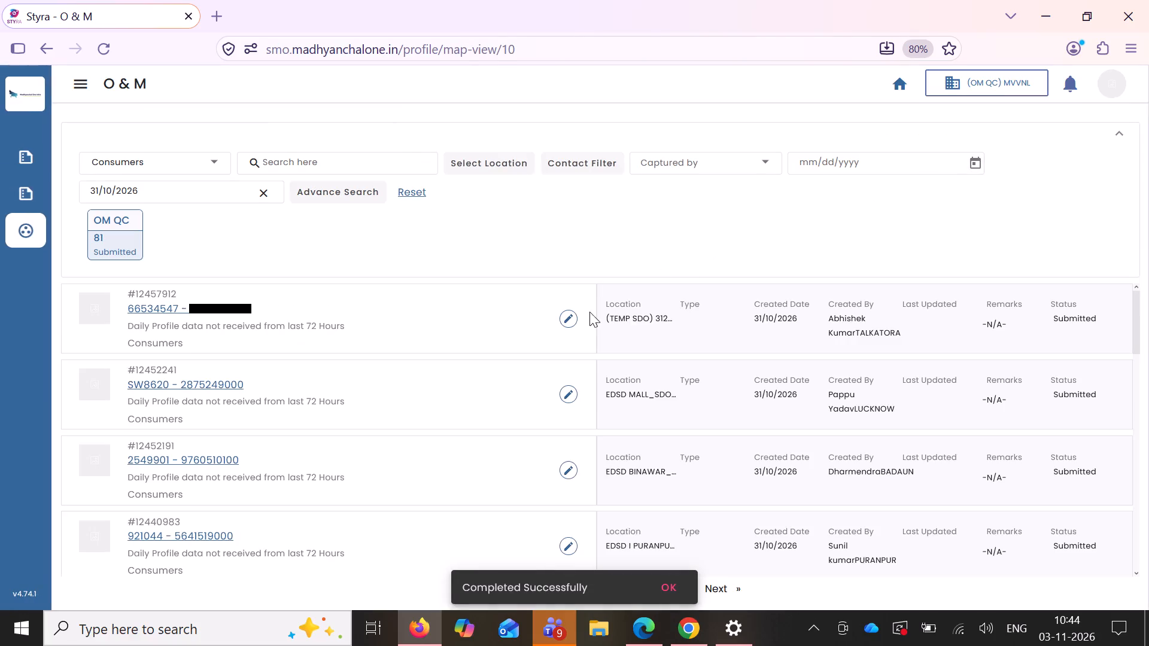
pyautogui.click(572, 323)
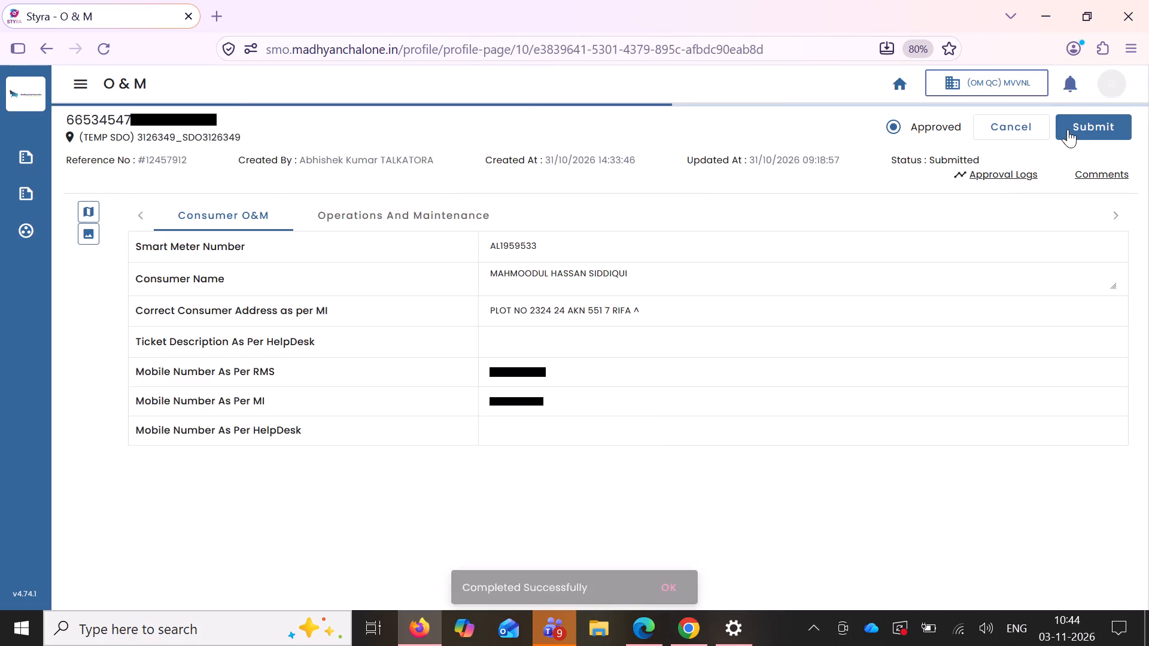
pyautogui.click(1068, 129)
pyautogui.click(570, 314)
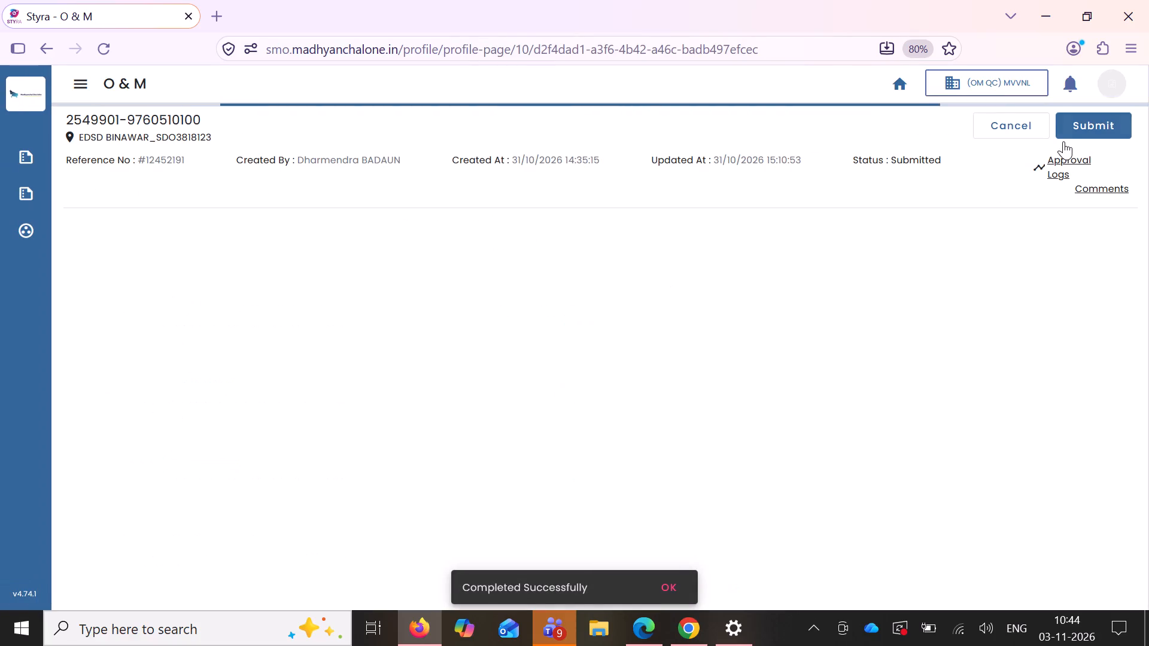
pyautogui.click(1092, 126)
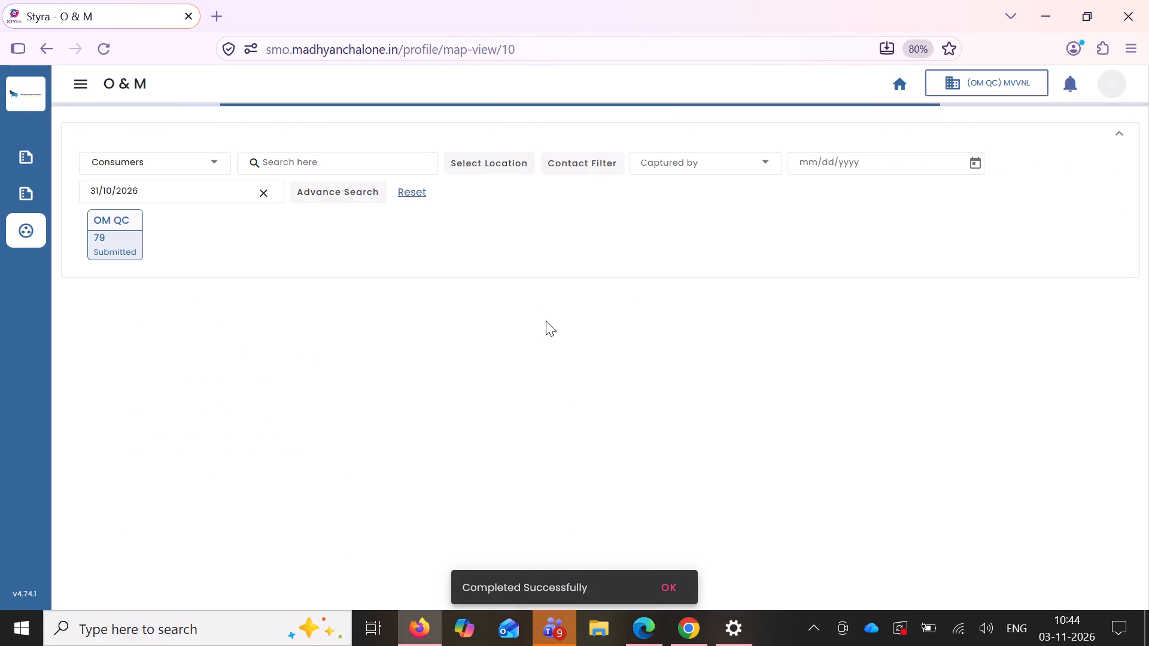
pyautogui.click(575, 317)
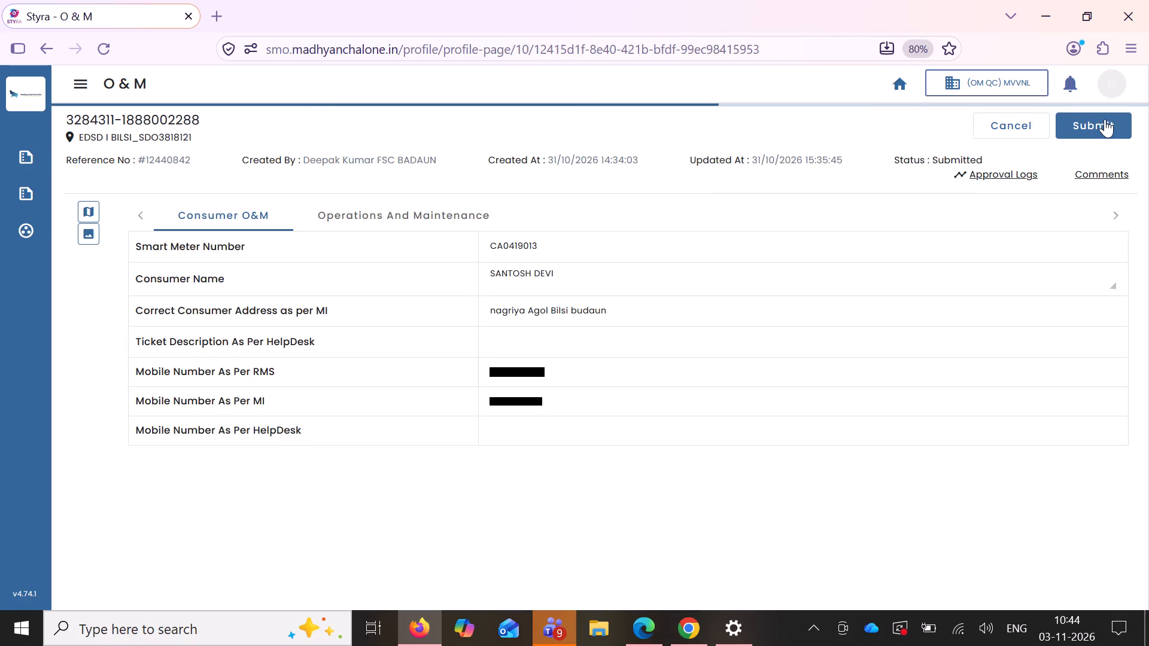
pyautogui.click(1108, 121)
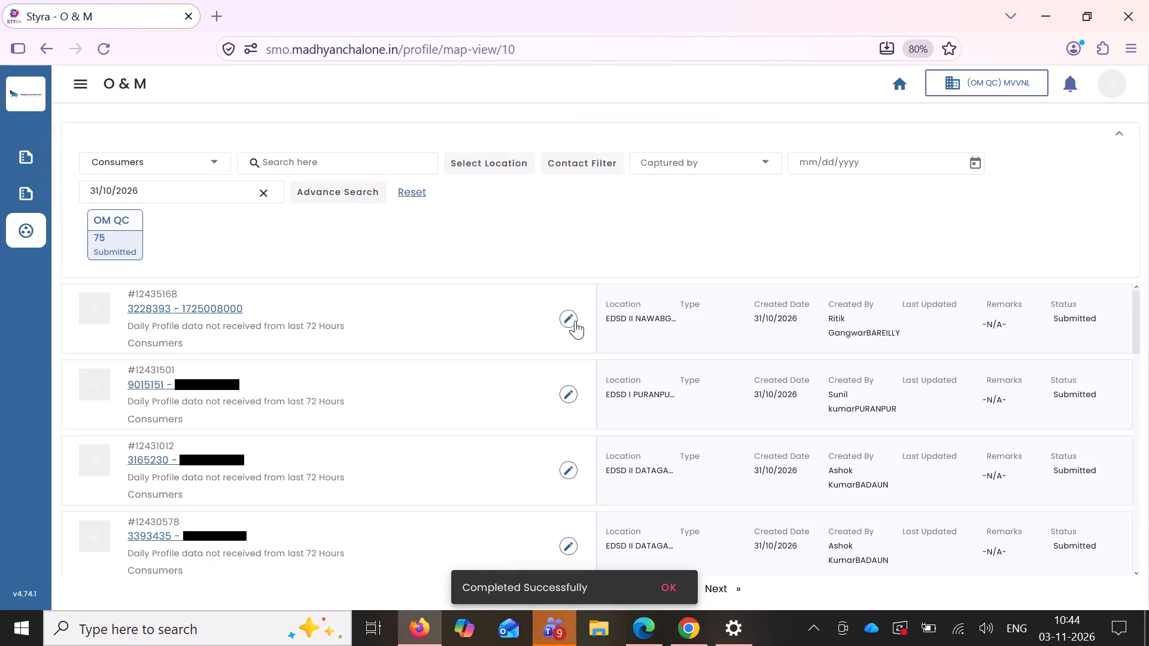
pyautogui.click(575, 321)
pyautogui.click(1092, 127)
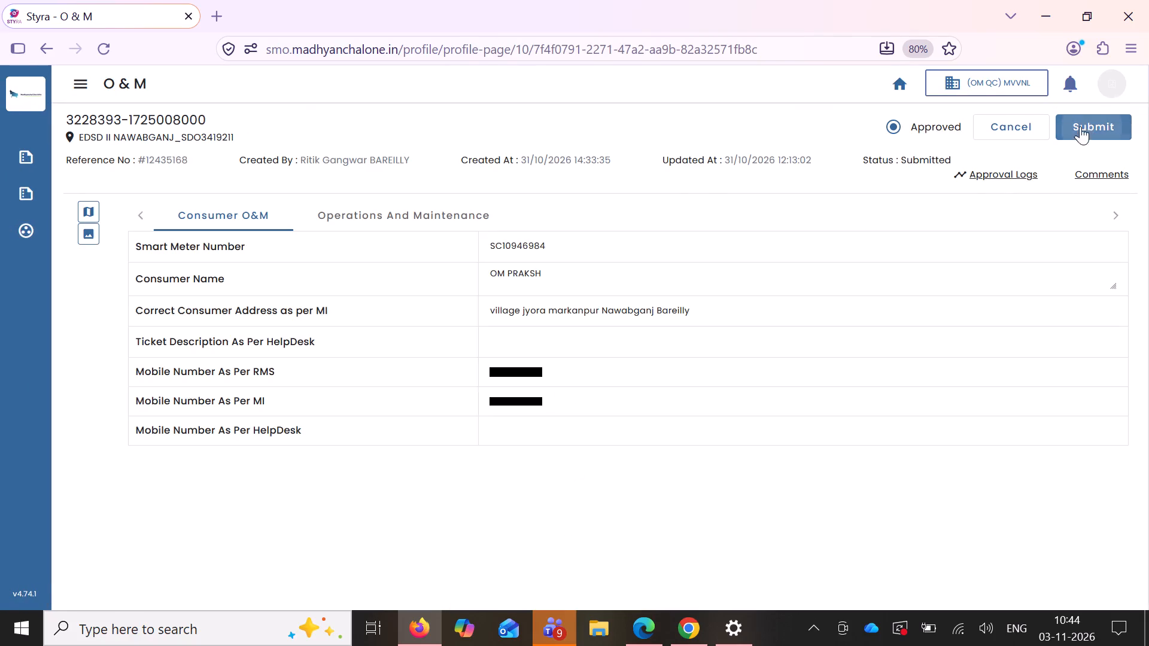
pyautogui.click(569, 321)
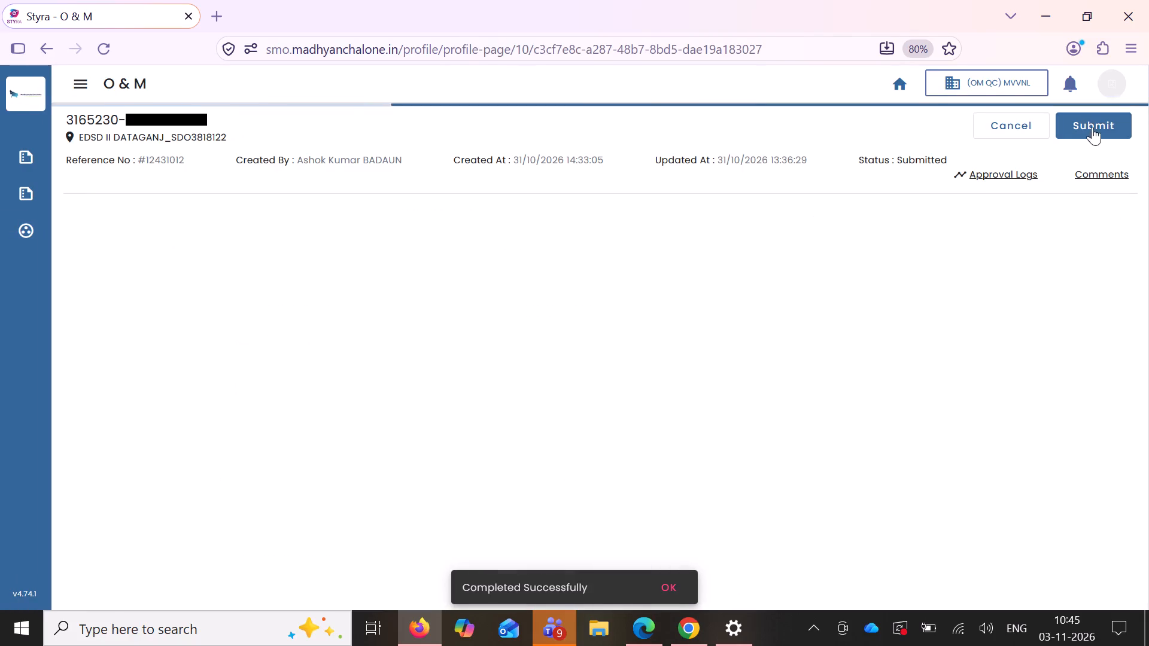
pyautogui.click(1094, 125)
pyautogui.click(572, 320)
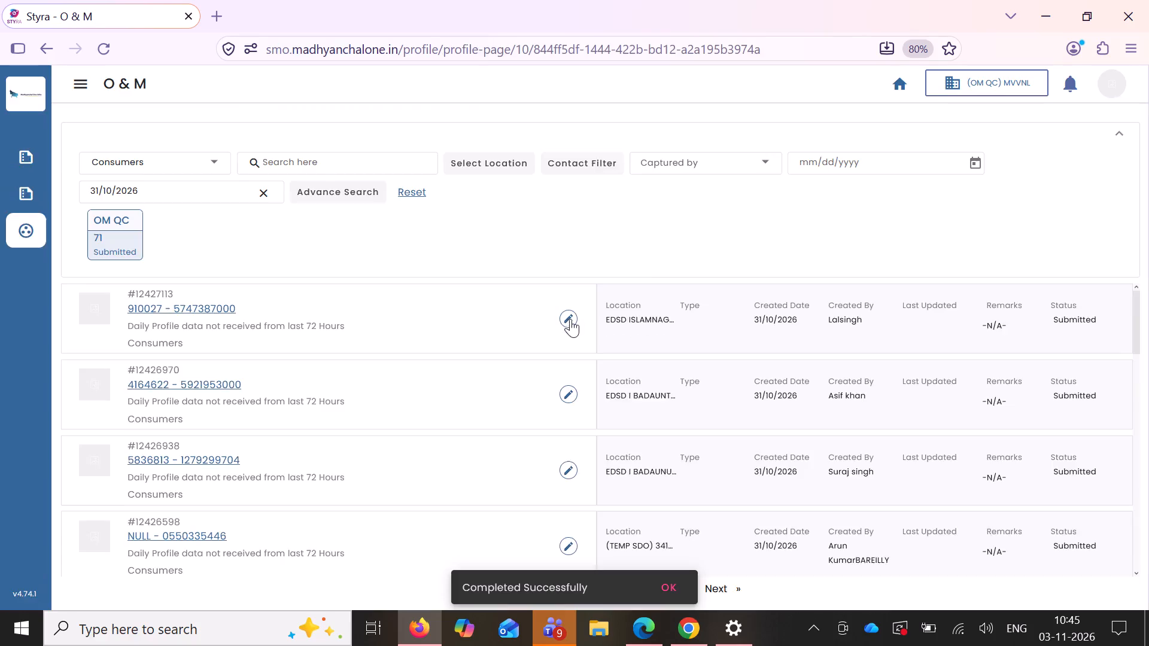
pyautogui.click(1093, 125)
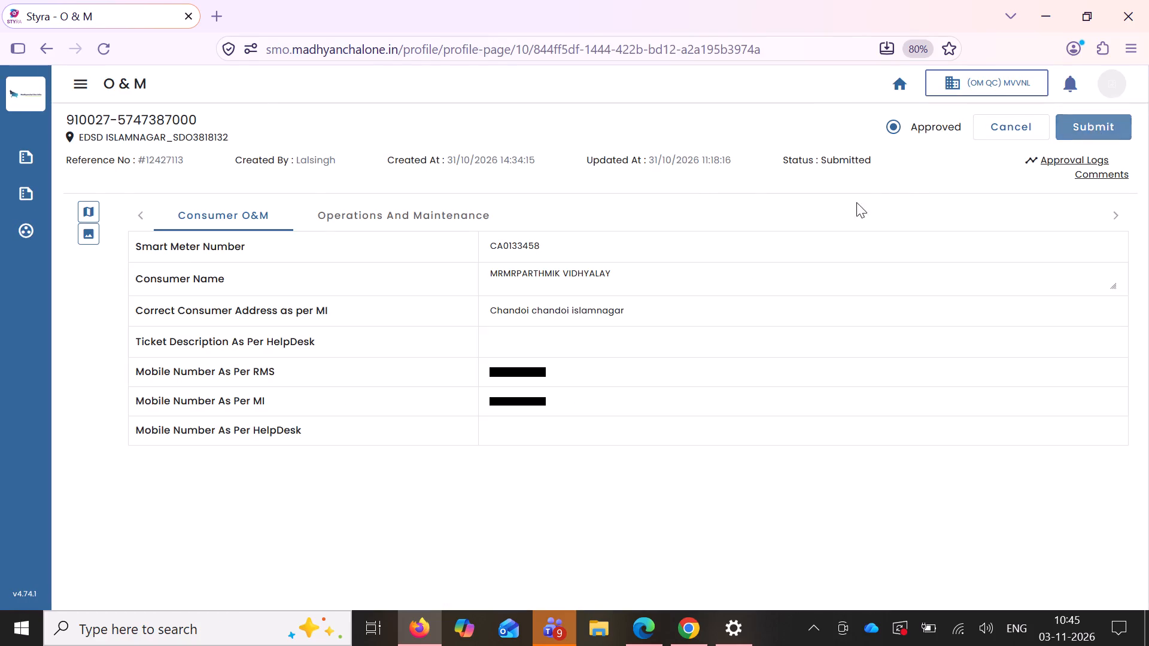
pyautogui.click(565, 319)
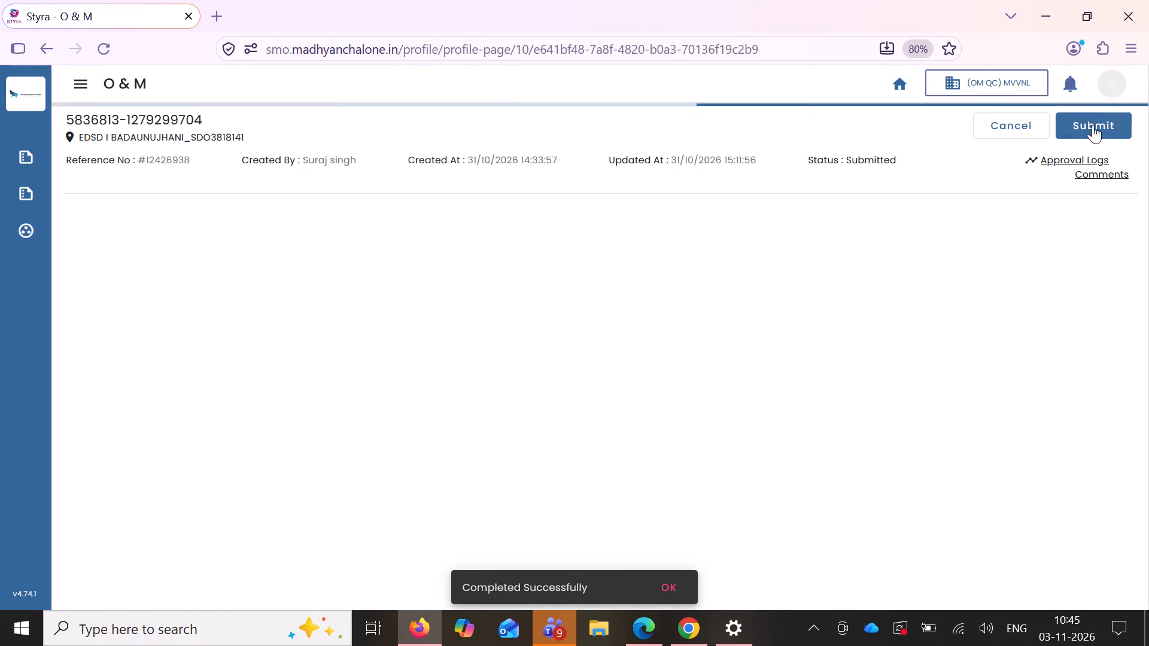
pyautogui.click(1101, 119)
pyautogui.click(571, 321)
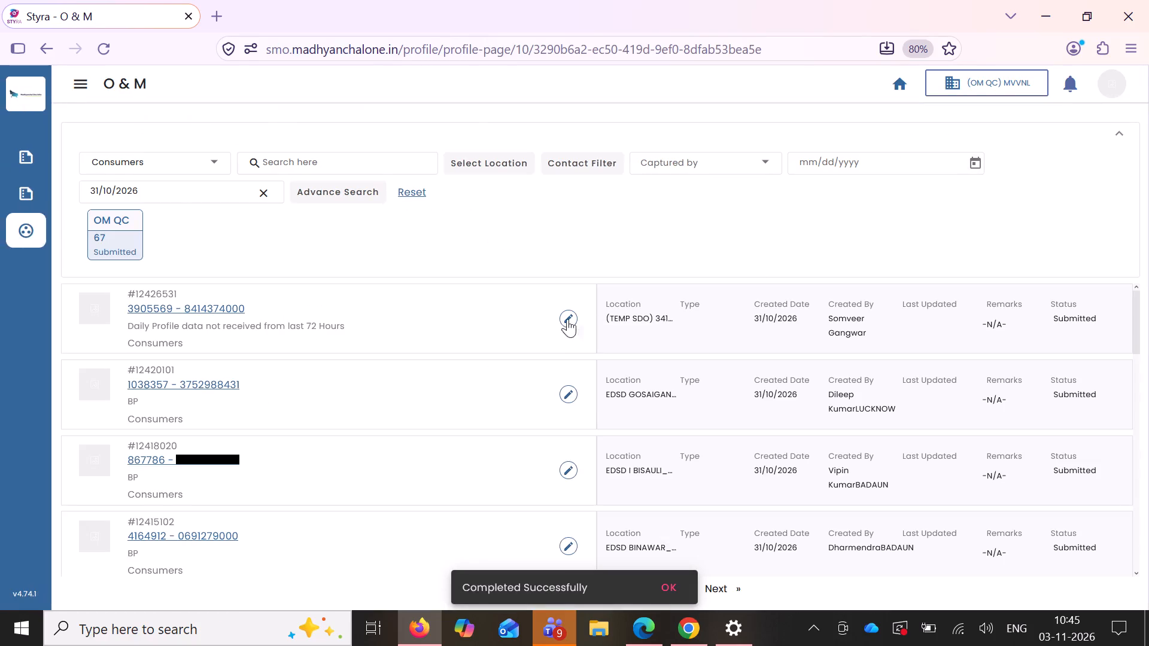
pyautogui.click(1084, 127)
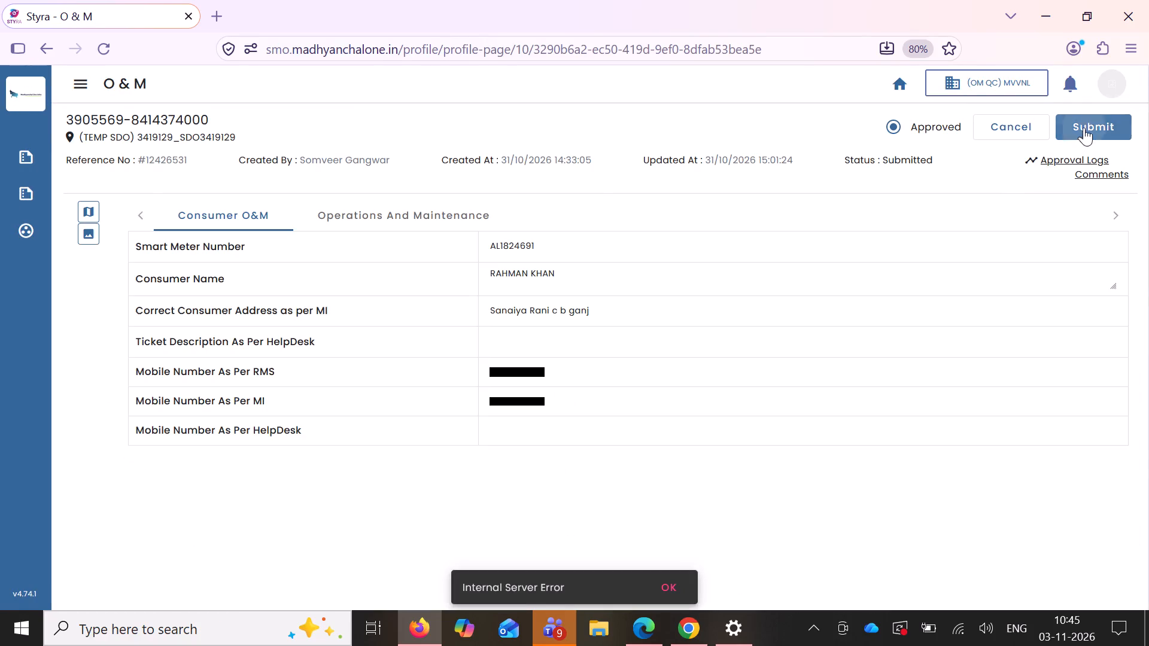
pyautogui.click(566, 322)
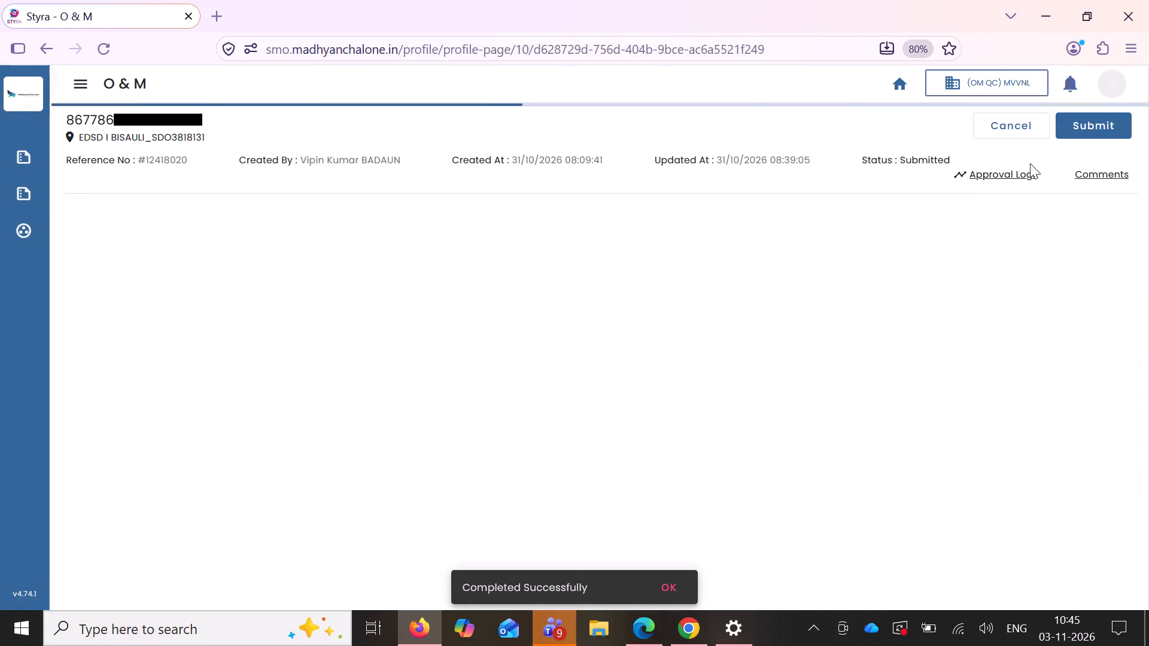
pyautogui.click(1080, 129)
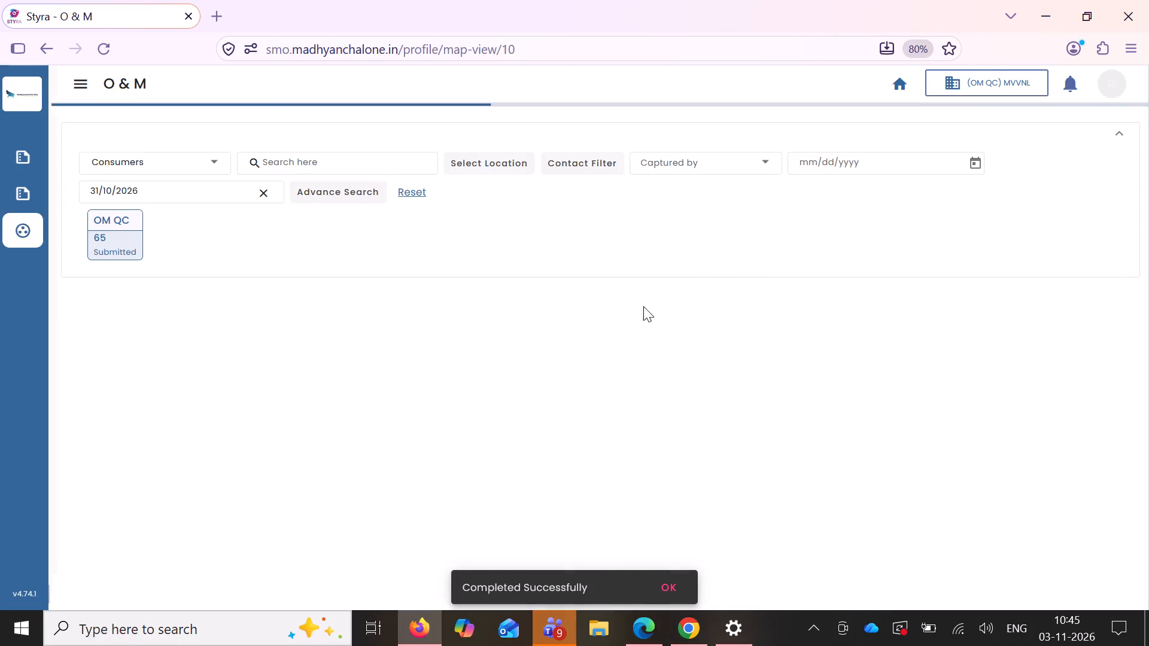
pyautogui.click(570, 325)
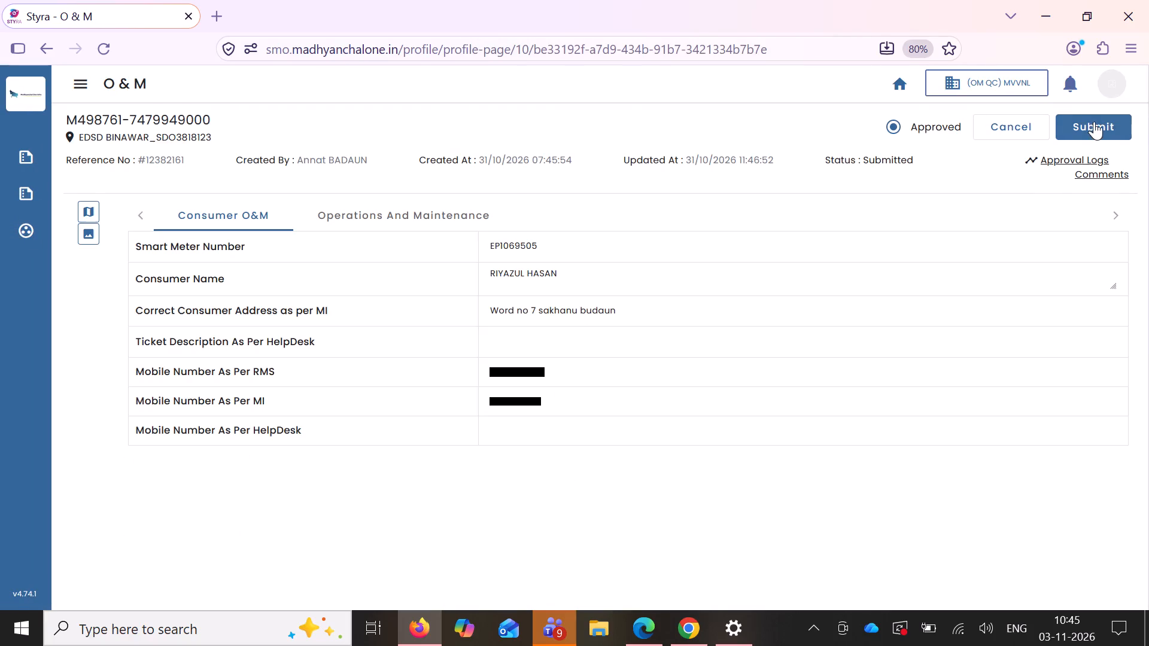
pyautogui.click(1096, 121)
pyautogui.click(566, 318)
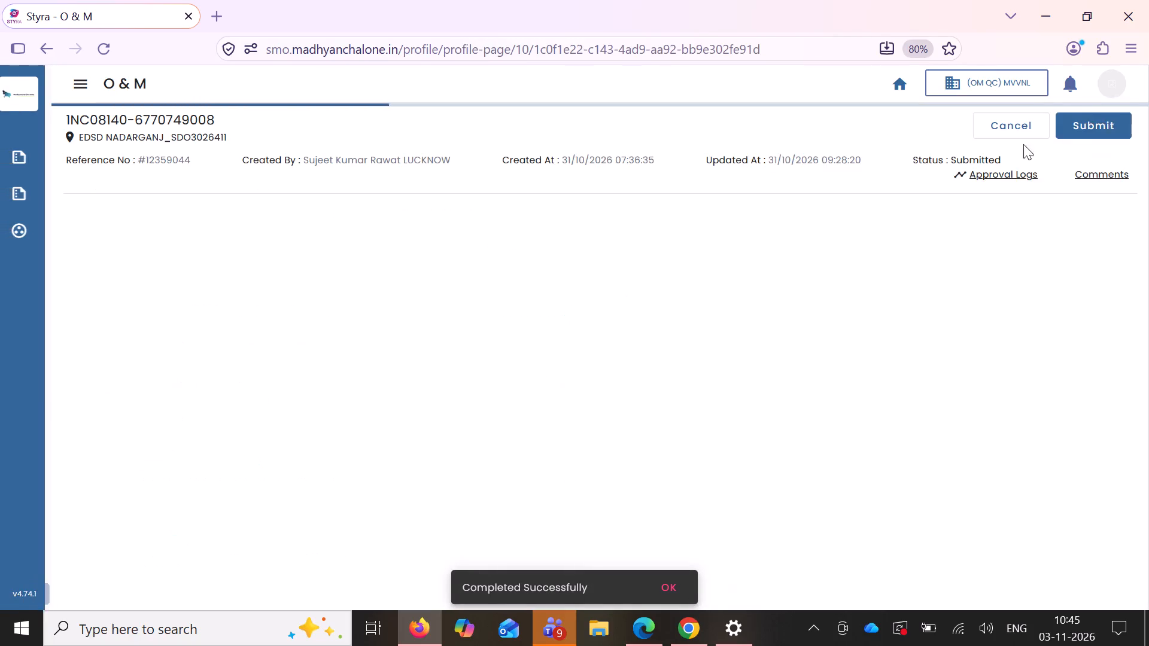
pyautogui.click(1102, 121)
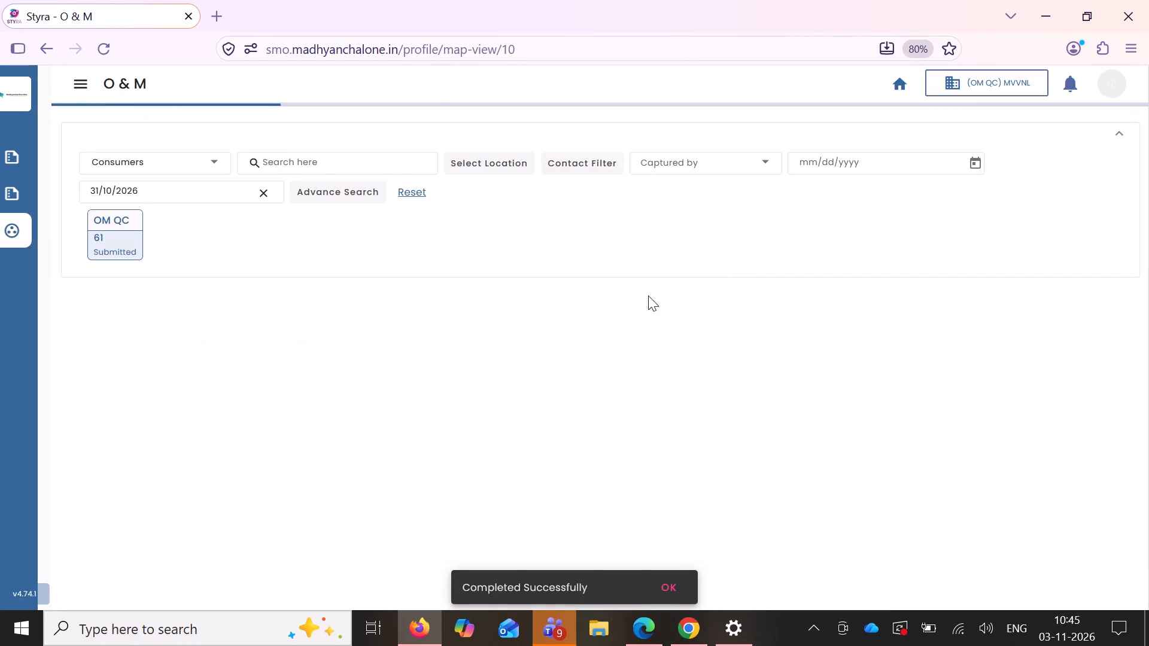
pyautogui.click(570, 319)
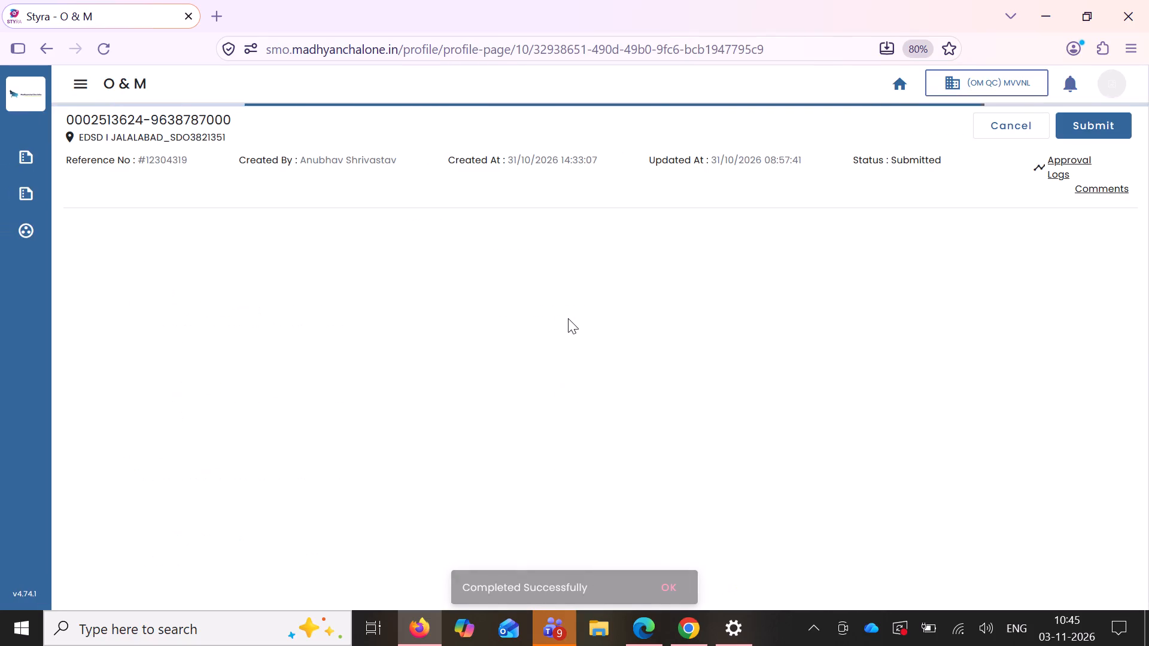
pyautogui.click(1105, 130)
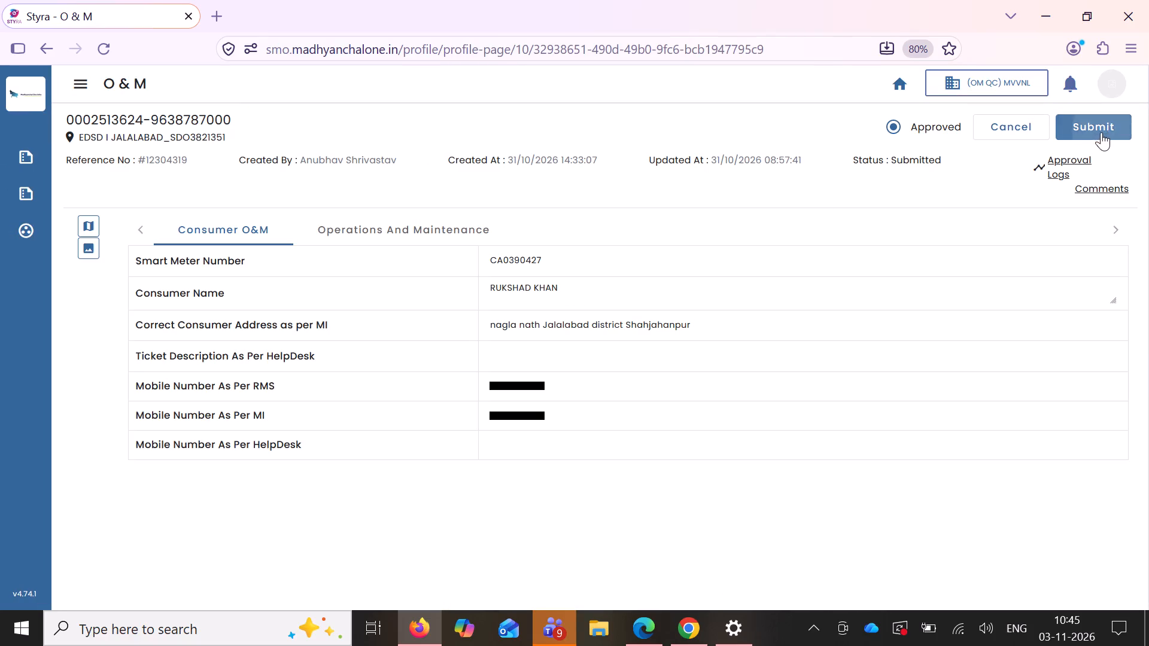
pyautogui.click(562, 315)
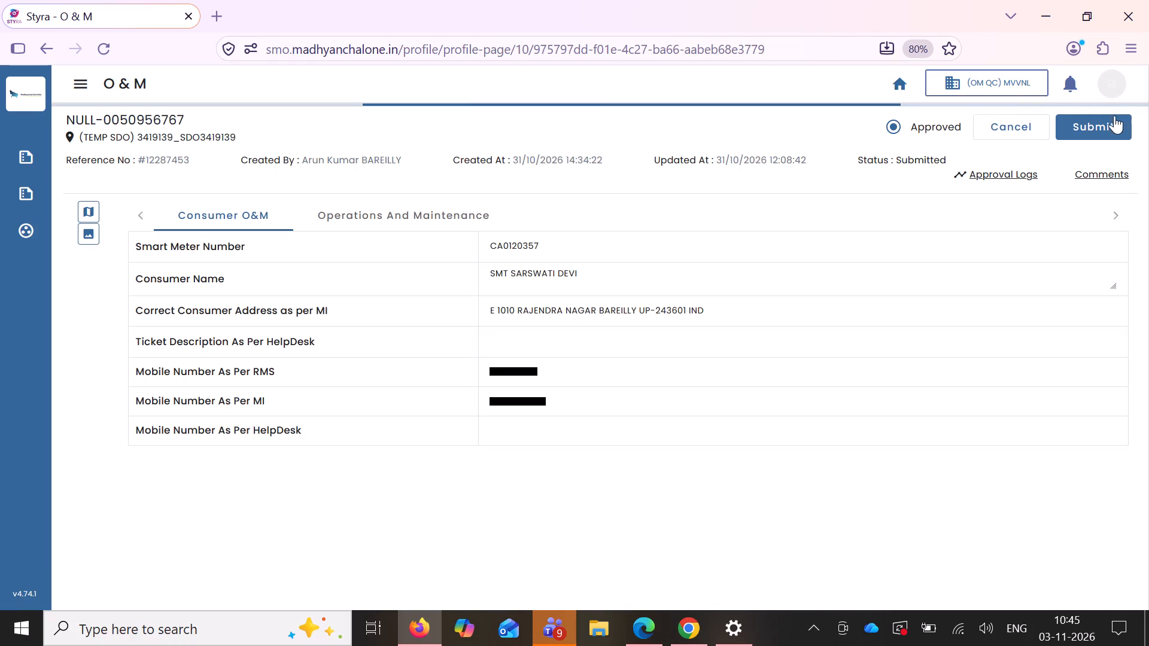
pyautogui.click(1110, 119)
pyautogui.click(567, 319)
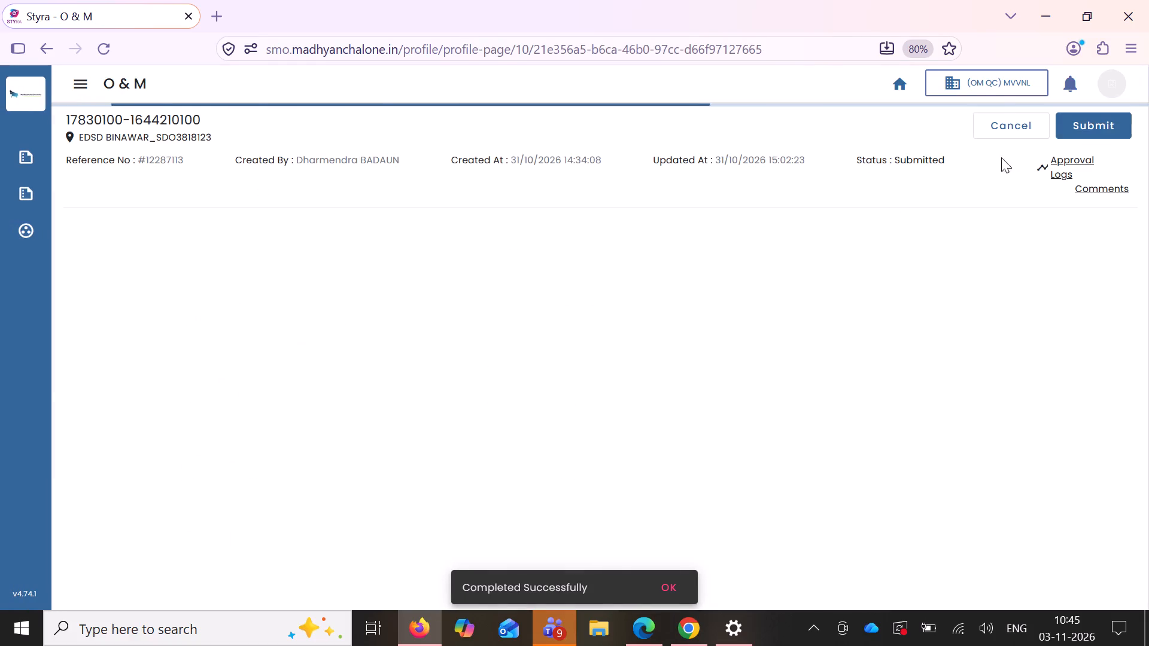
pyautogui.click(1090, 130)
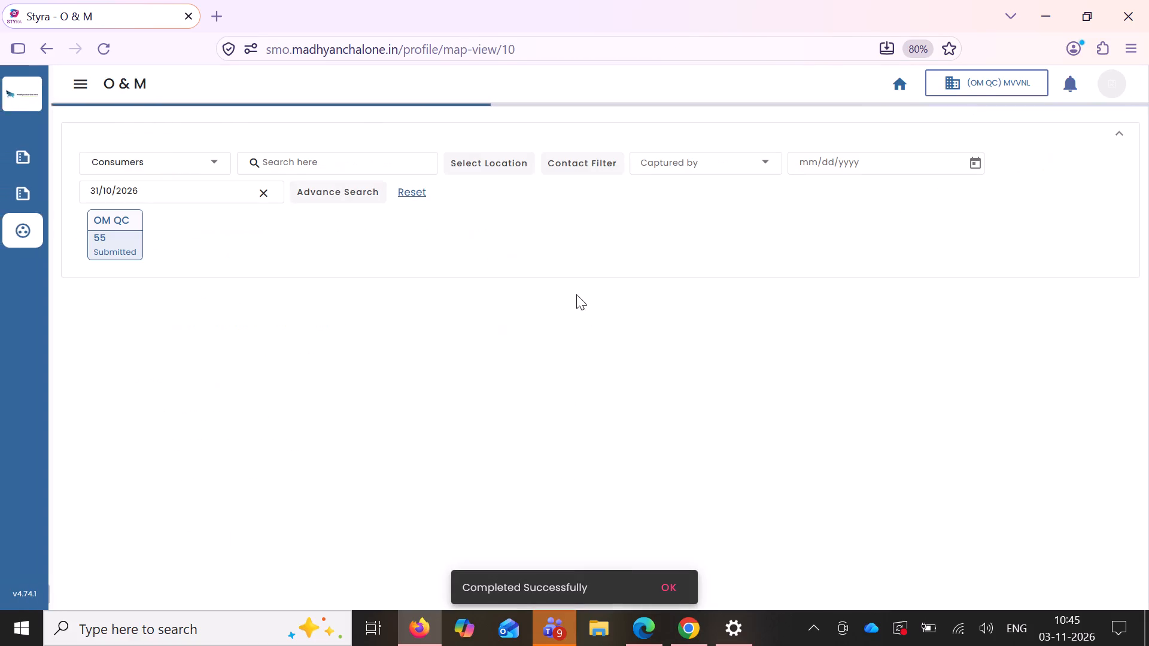
pyautogui.click(566, 323)
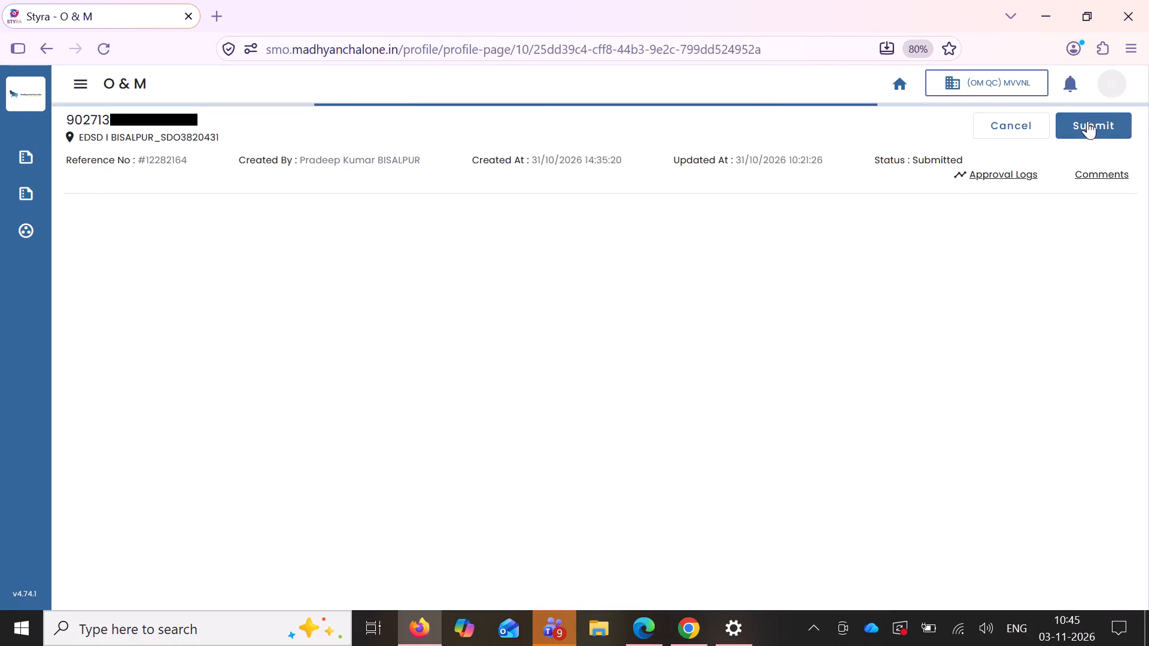
pyautogui.click(1091, 123)
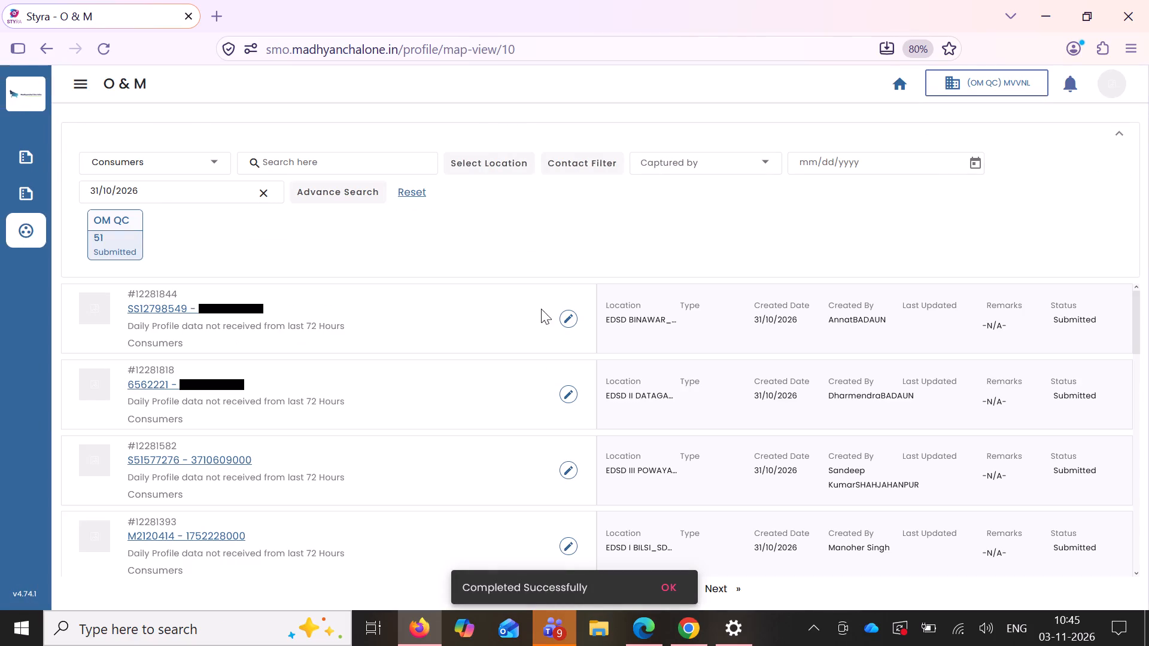
pyautogui.click(554, 321)
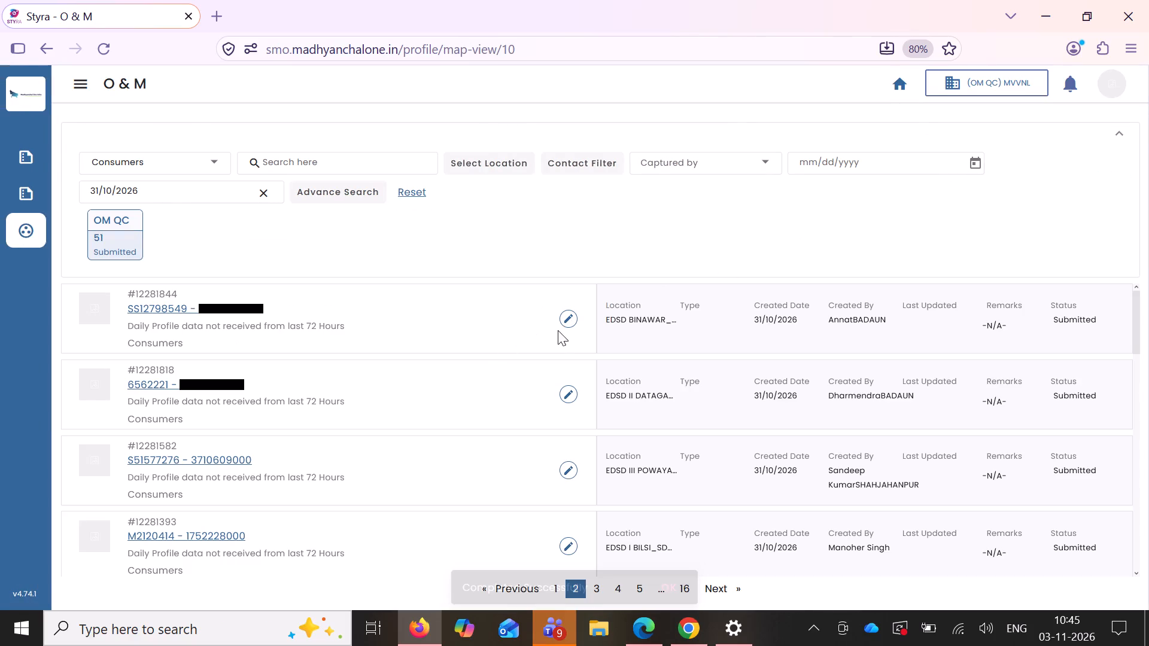
pyautogui.click(573, 322)
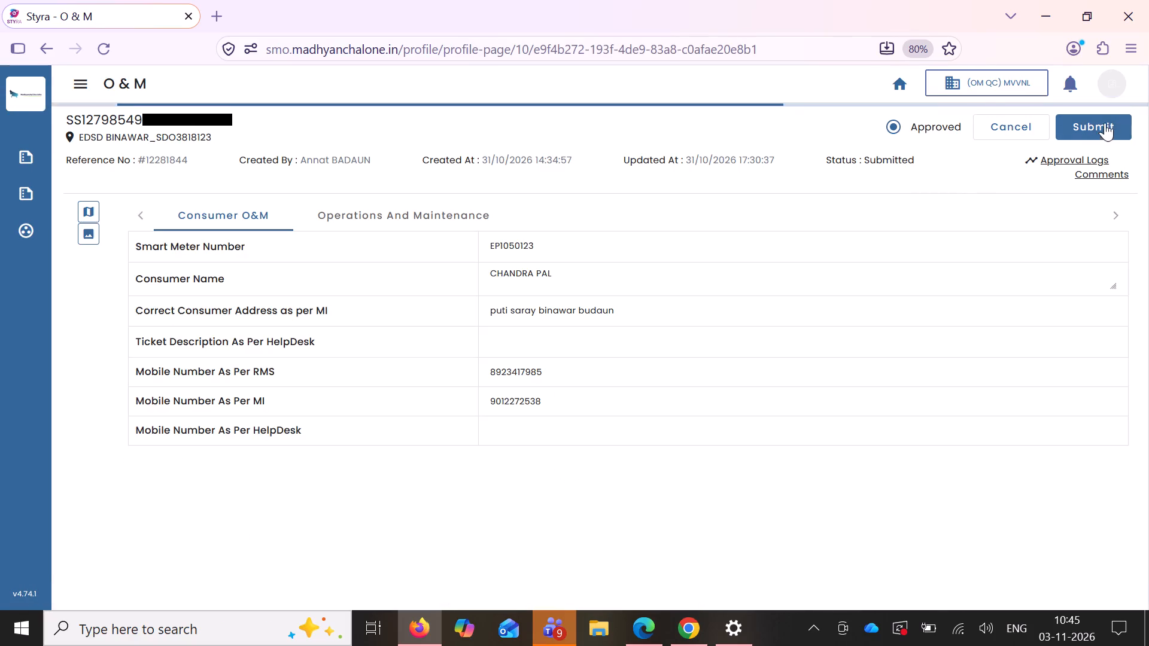
pyautogui.click(1105, 123)
pyautogui.click(569, 319)
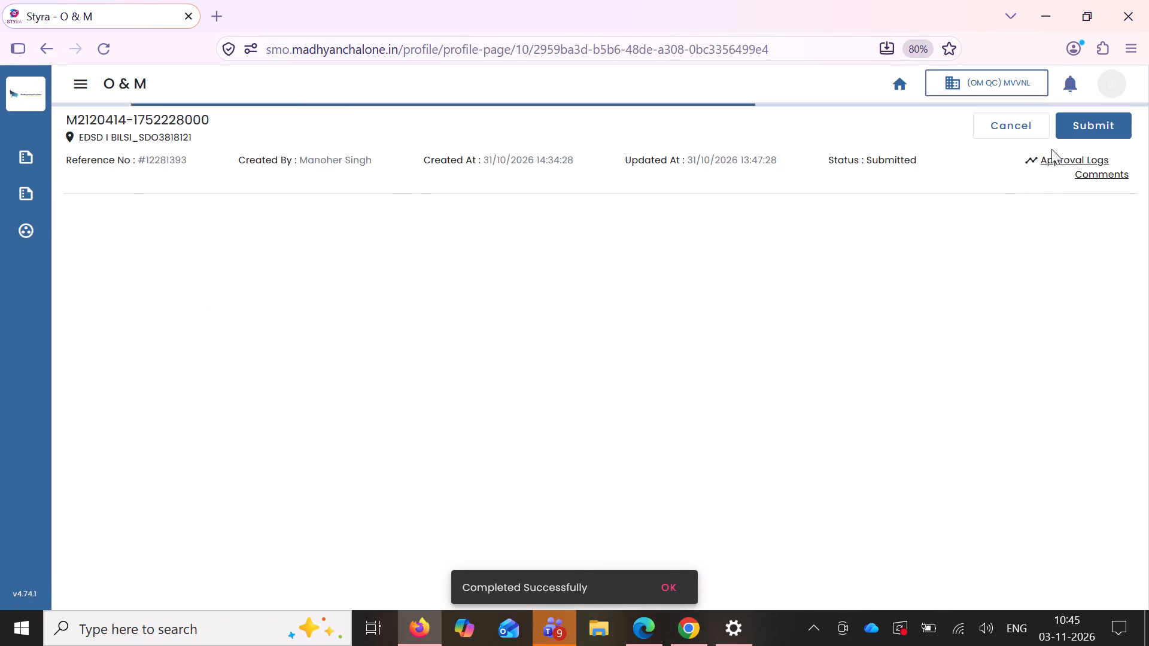
pyautogui.click(1085, 131)
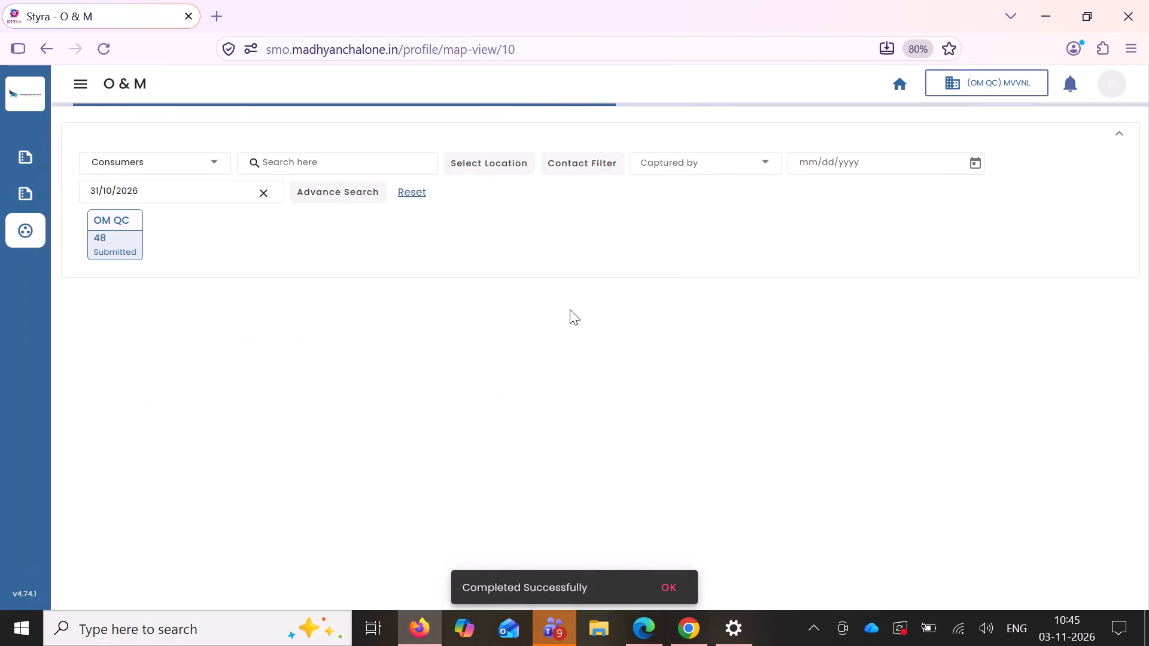
pyautogui.click(574, 317)
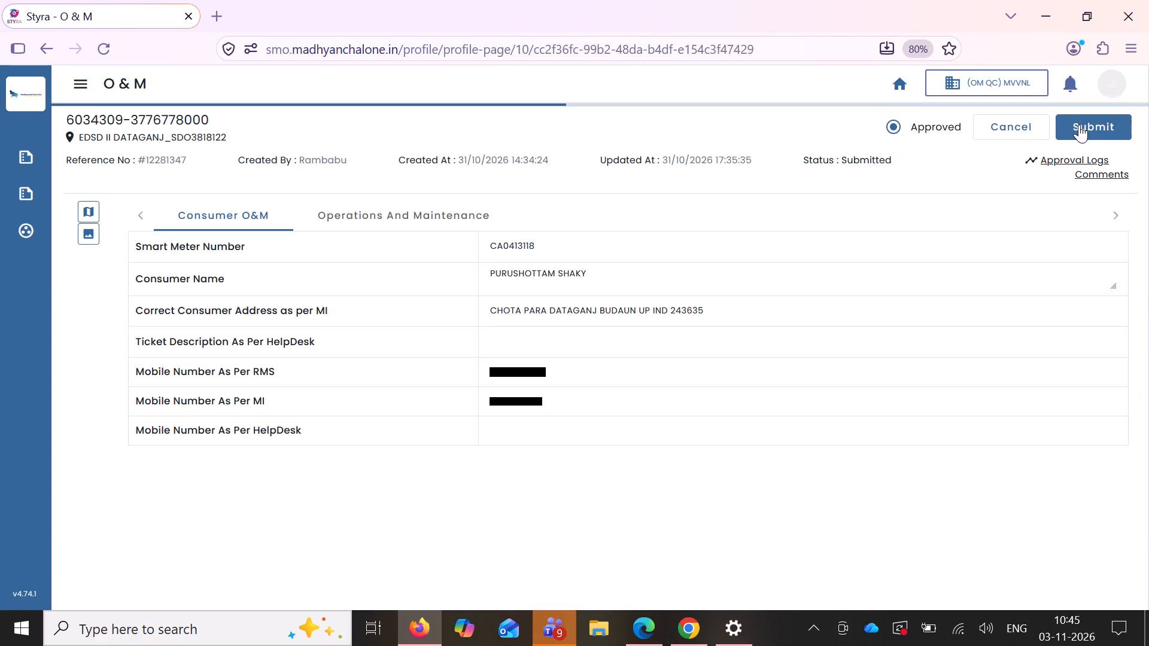
pyautogui.click(1082, 124)
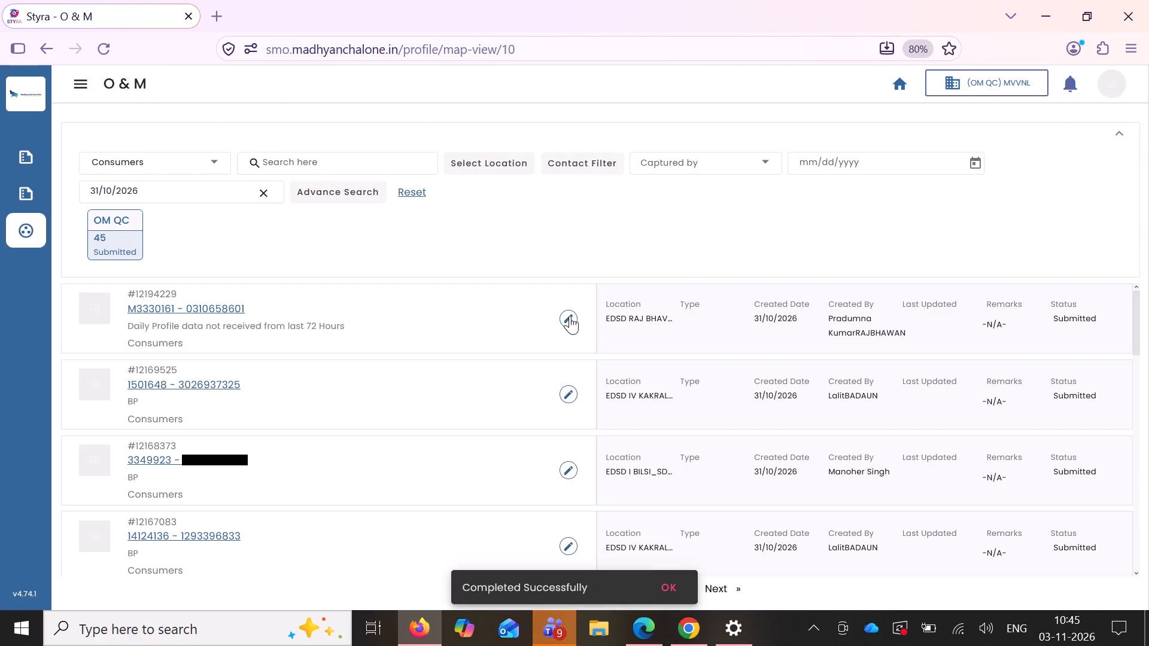
pyautogui.click(570, 316)
pyautogui.moveTo(1096, 129); pyautogui.dragTo(1102, 129)
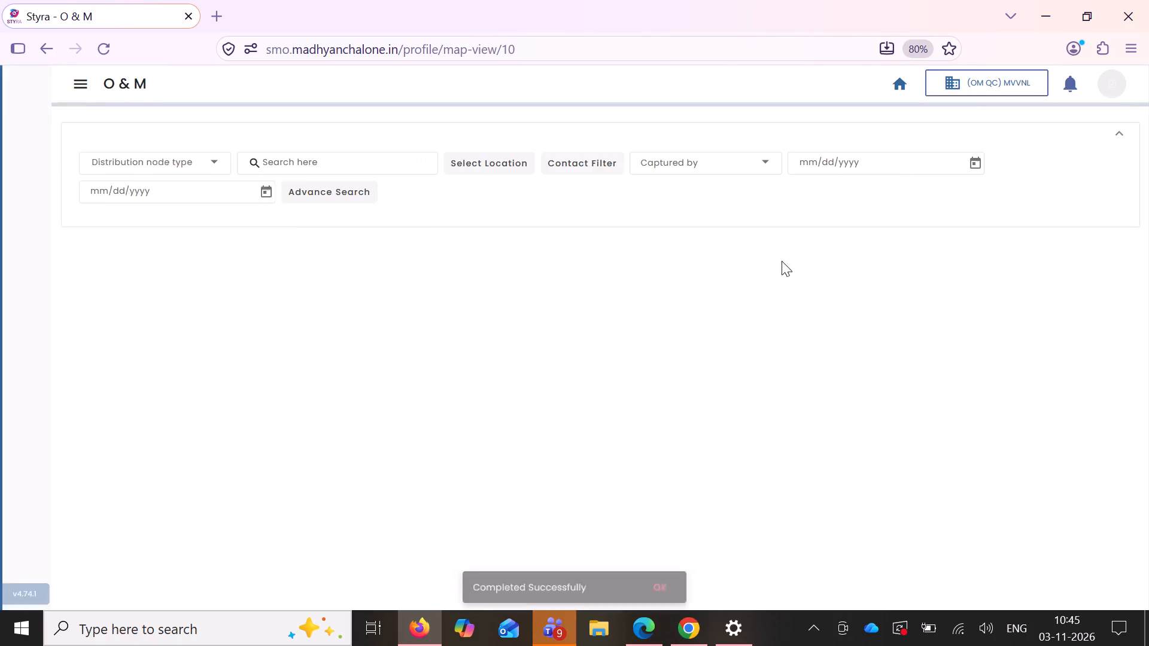
pyautogui.click(577, 310)
pyautogui.click(577, 315)
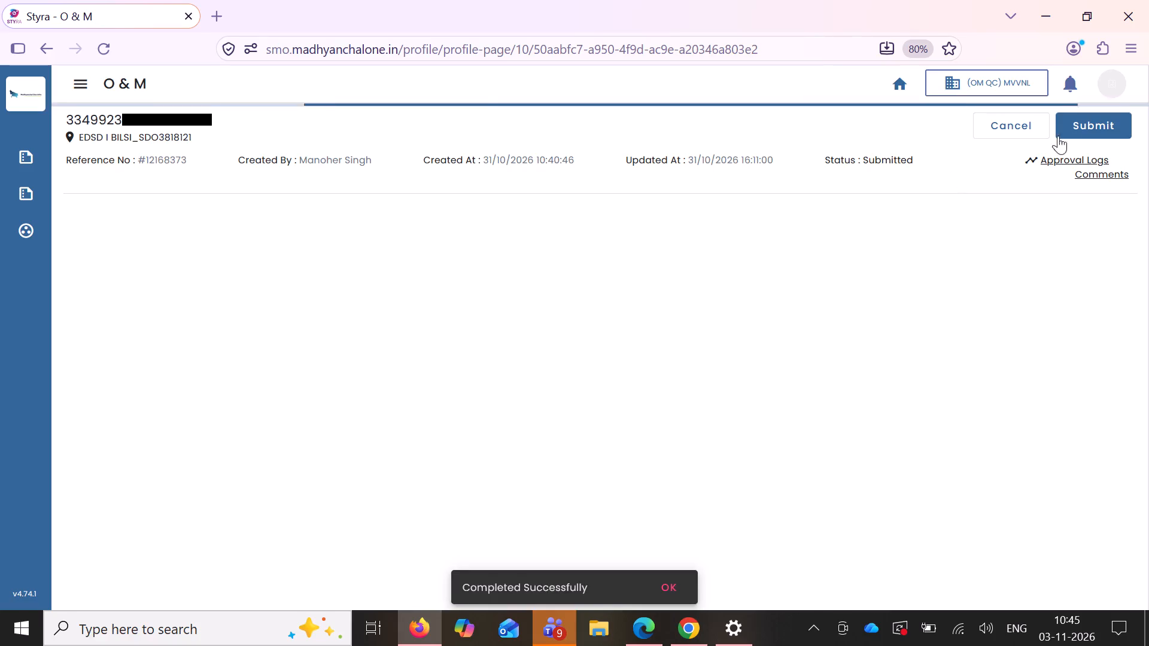
pyautogui.click(1082, 123)
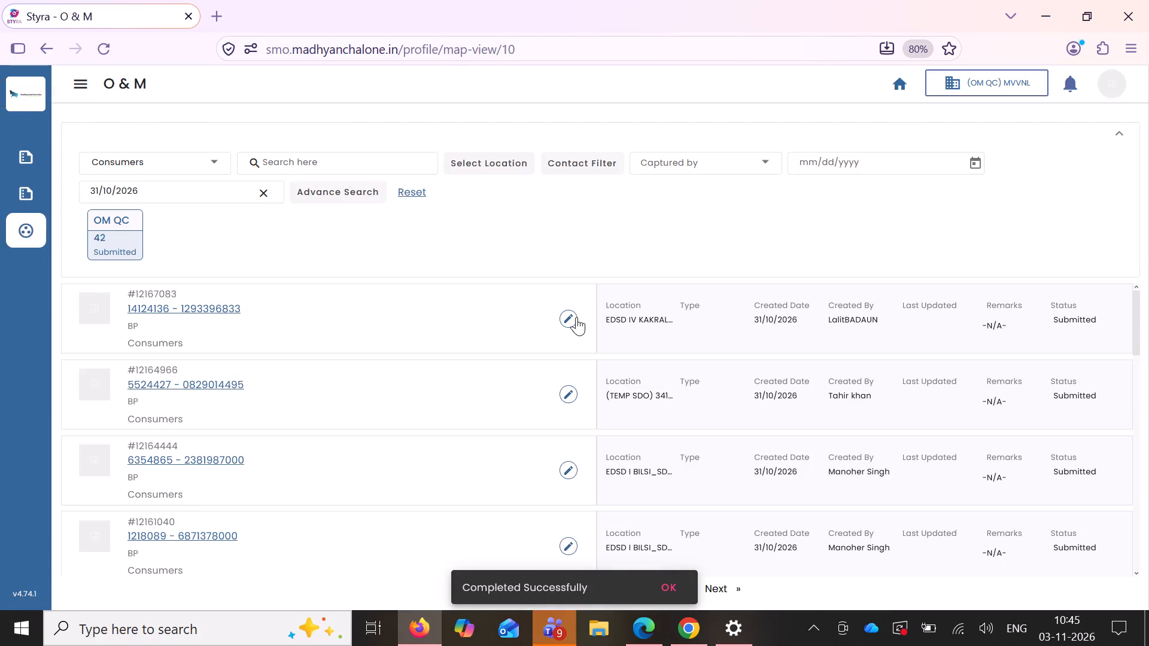
pyautogui.click(576, 318)
pyautogui.click(1080, 123)
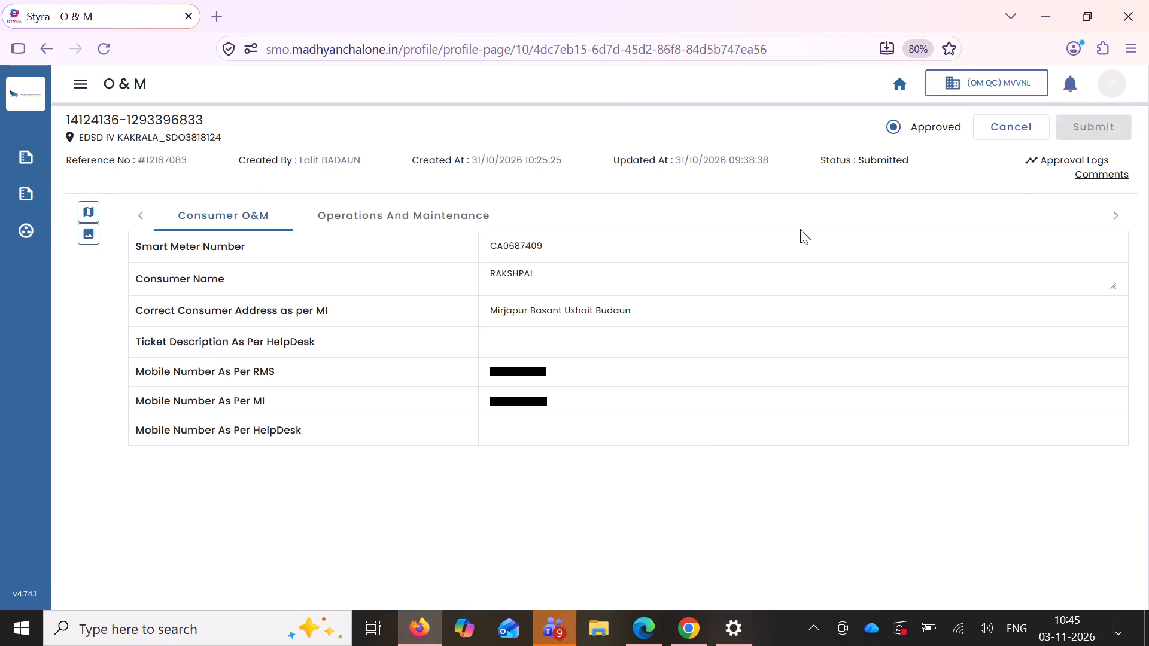
pyautogui.click(569, 317)
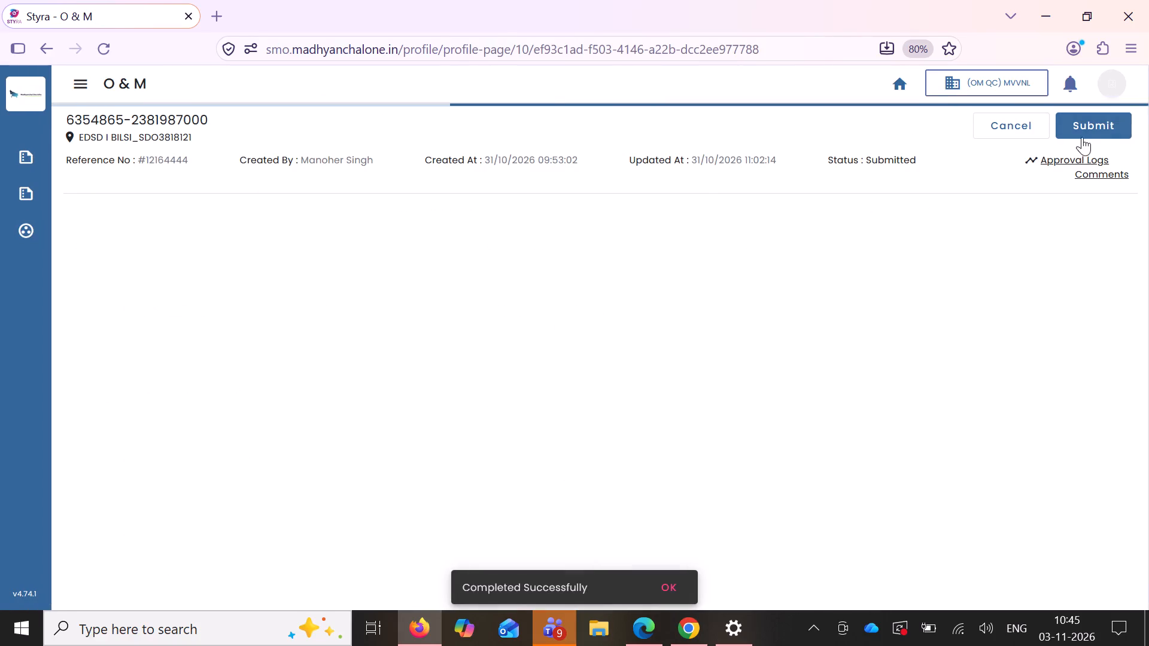
pyautogui.click(1094, 129)
pyautogui.click(566, 318)
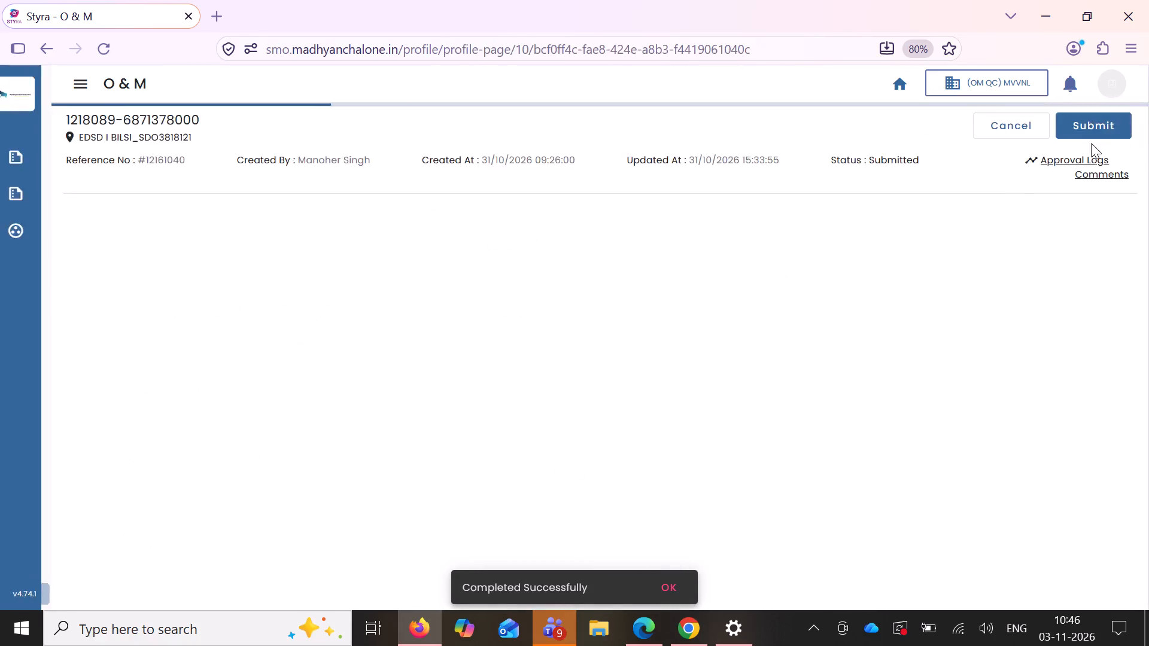
pyautogui.click(1110, 130)
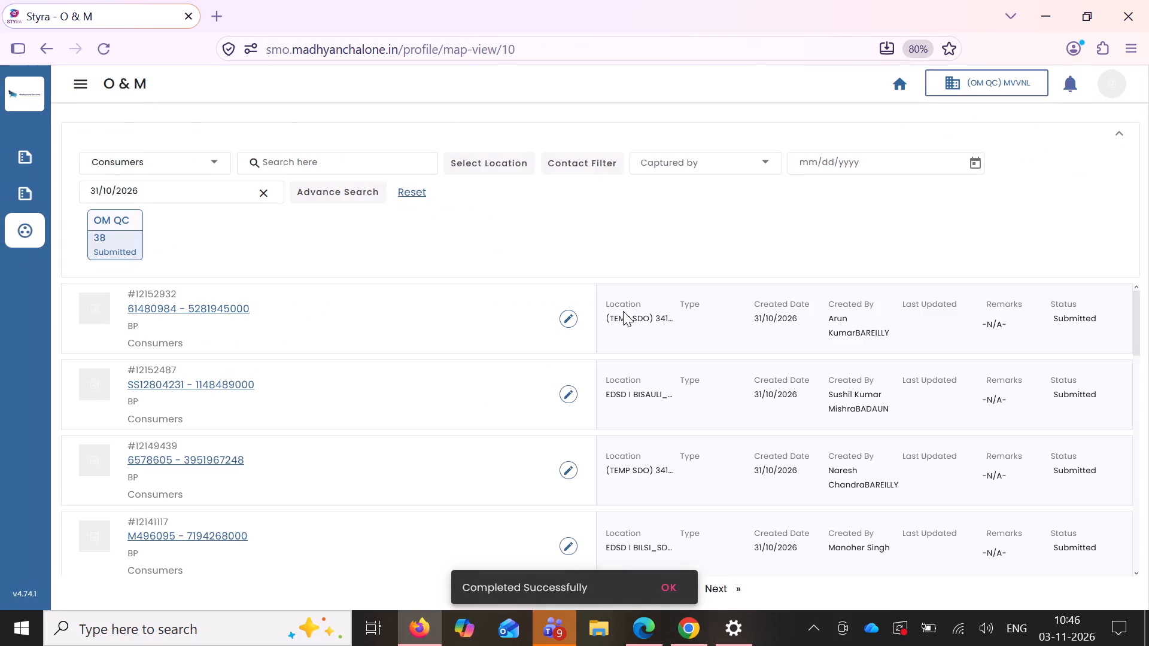
pyautogui.click(584, 319)
pyautogui.click(574, 322)
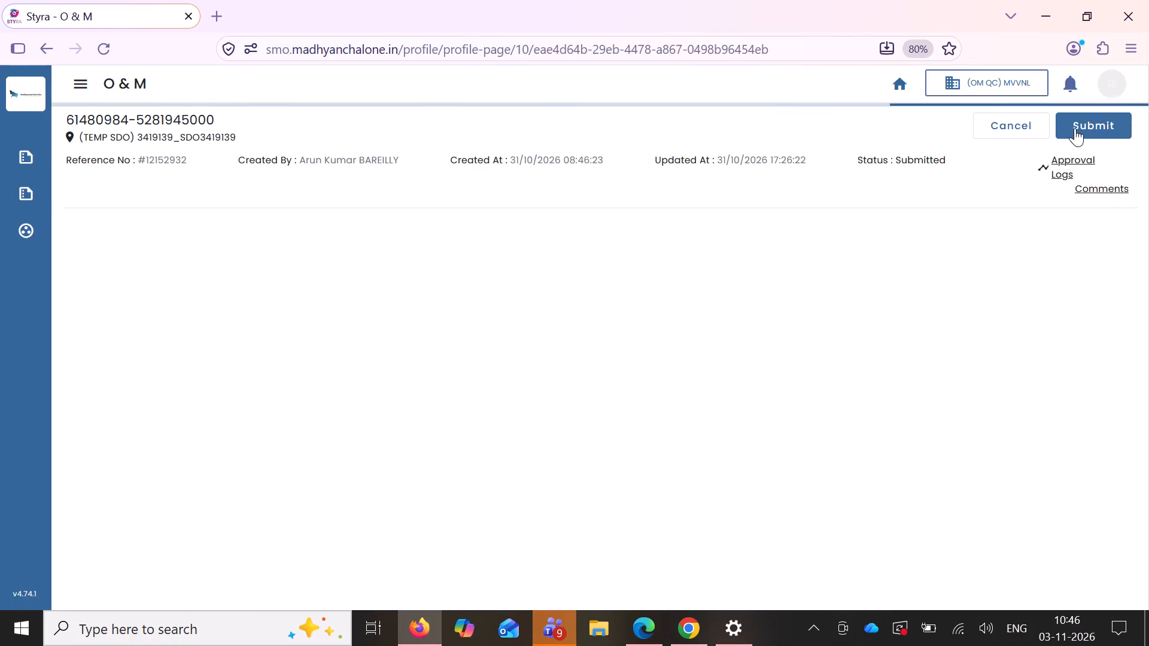
pyautogui.click(1079, 123)
pyautogui.click(568, 325)
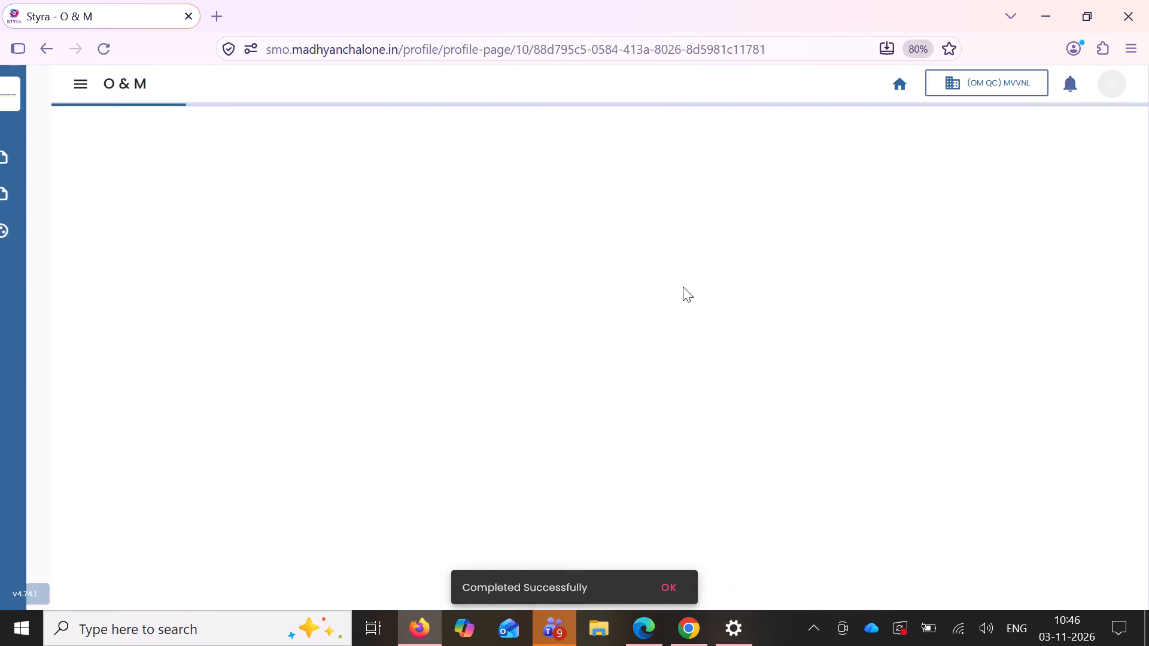
pyautogui.click(1093, 124)
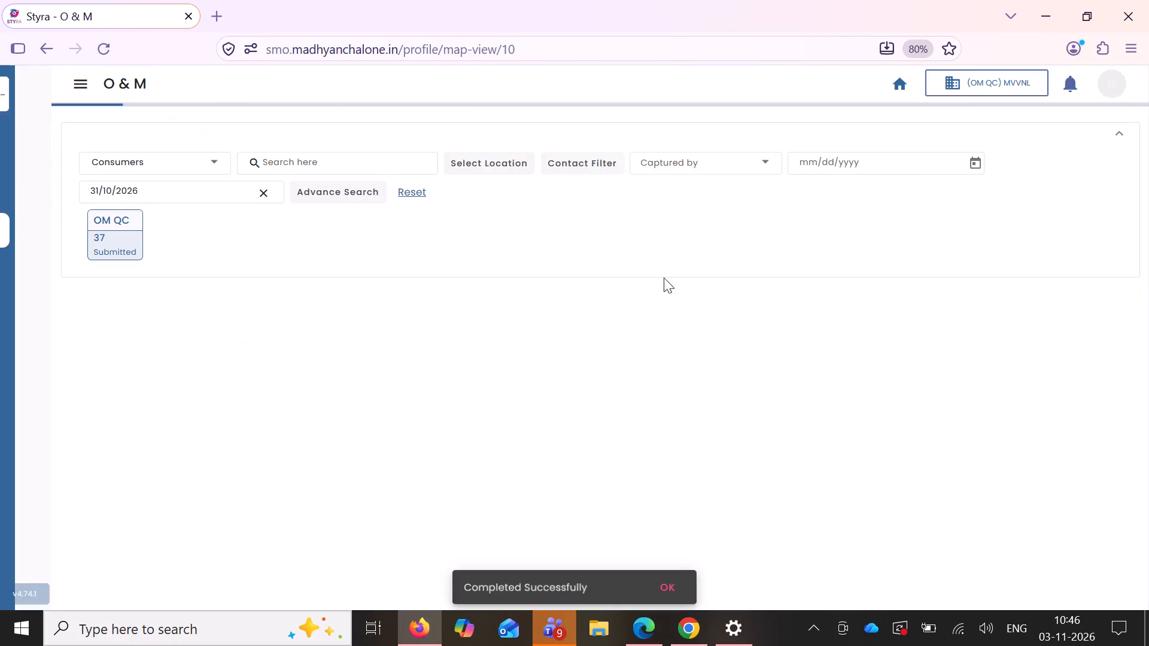
pyautogui.click(568, 320)
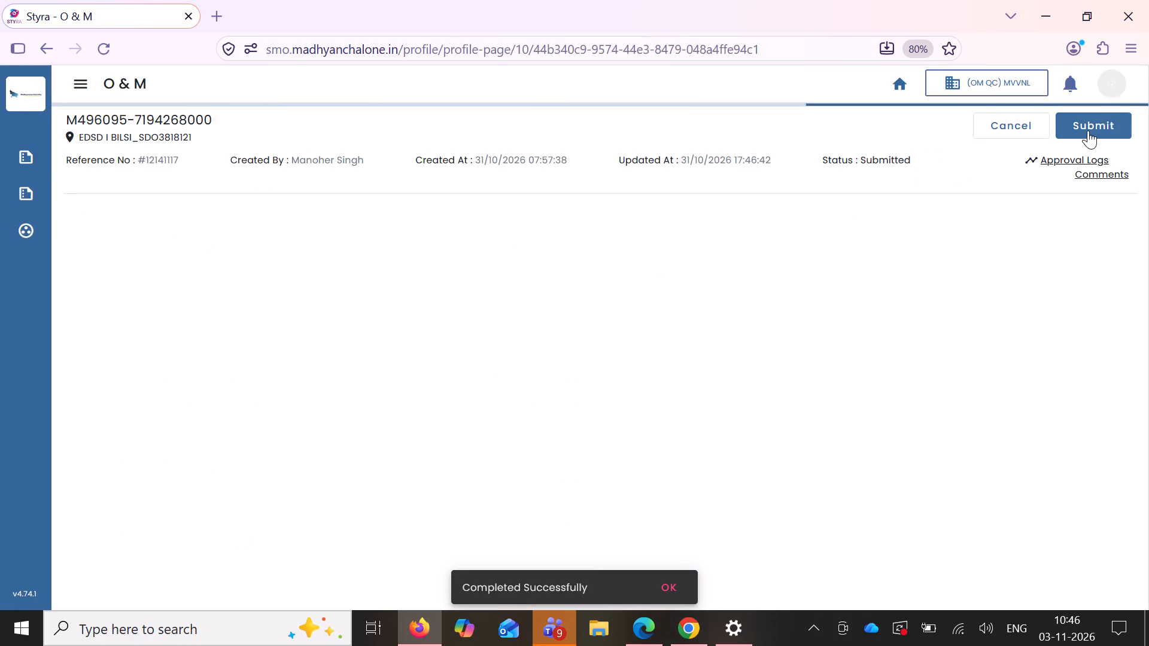
pyautogui.click(1091, 129)
pyautogui.click(572, 319)
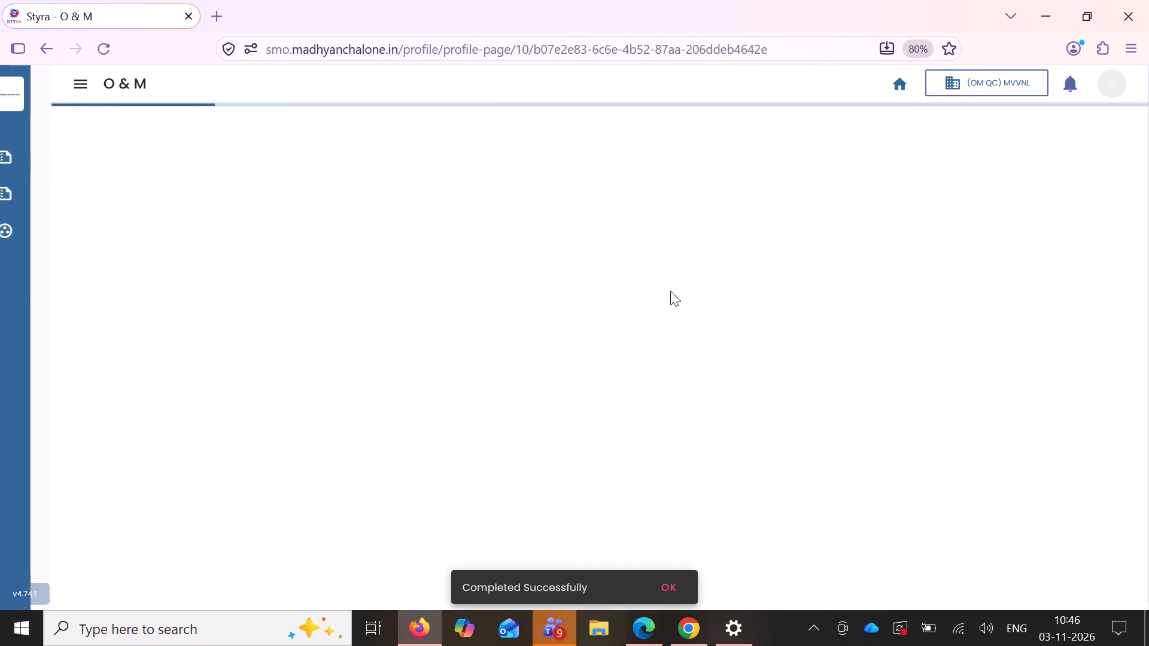
pyautogui.click(1084, 125)
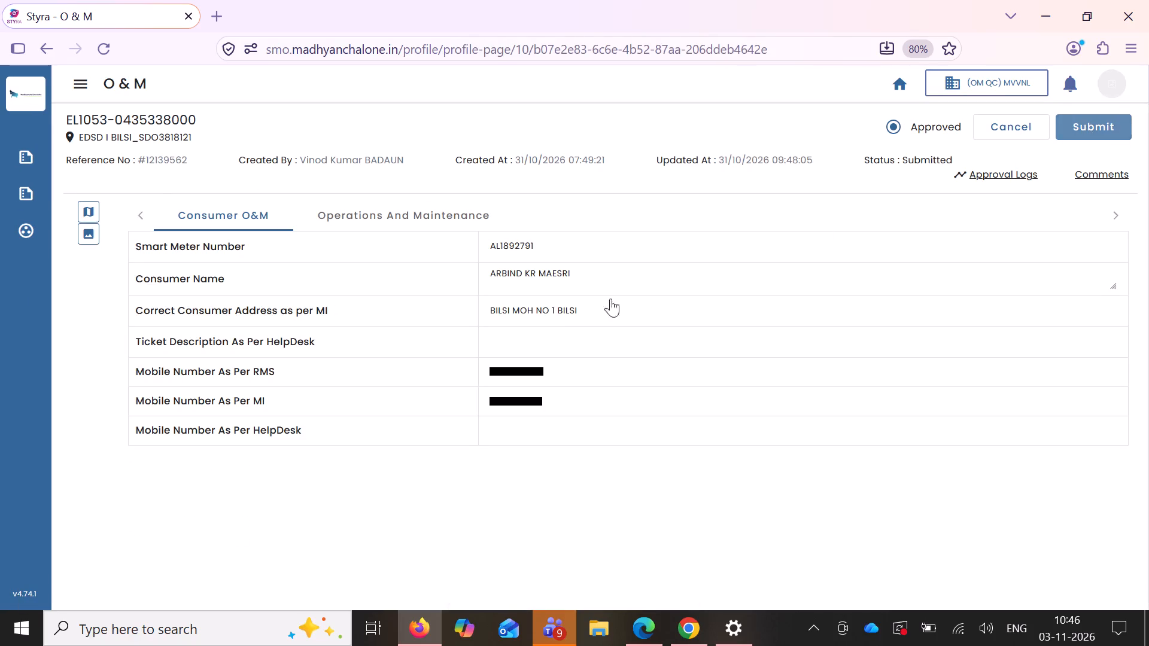
pyautogui.click(583, 310)
pyautogui.click(573, 312)
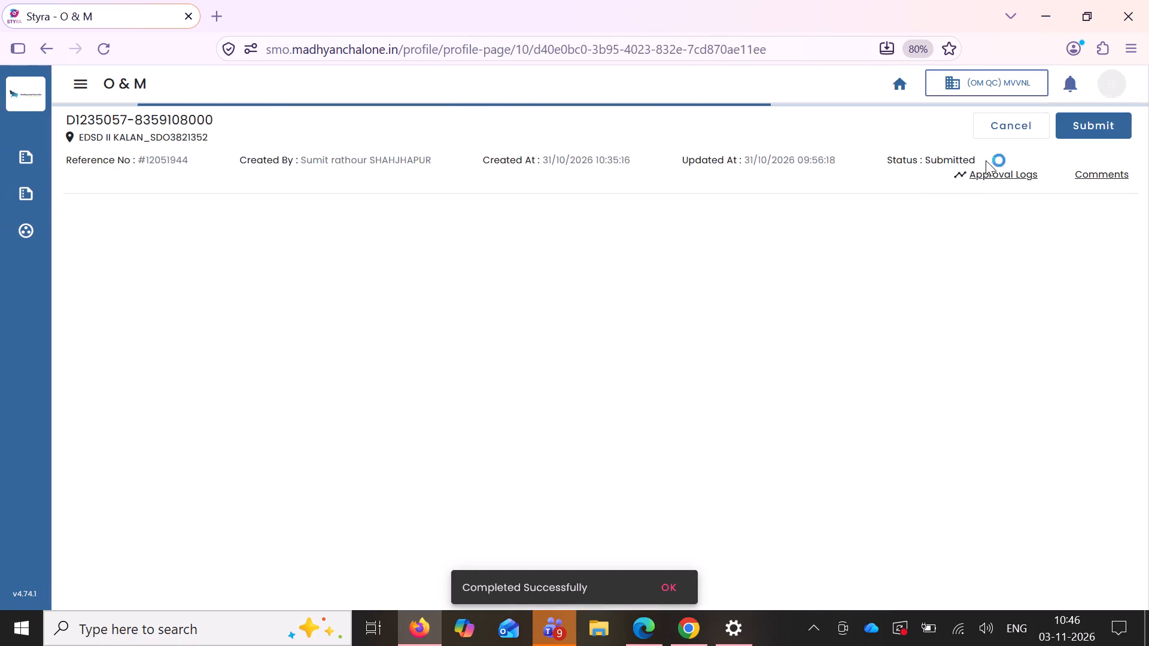
pyautogui.click(1077, 130)
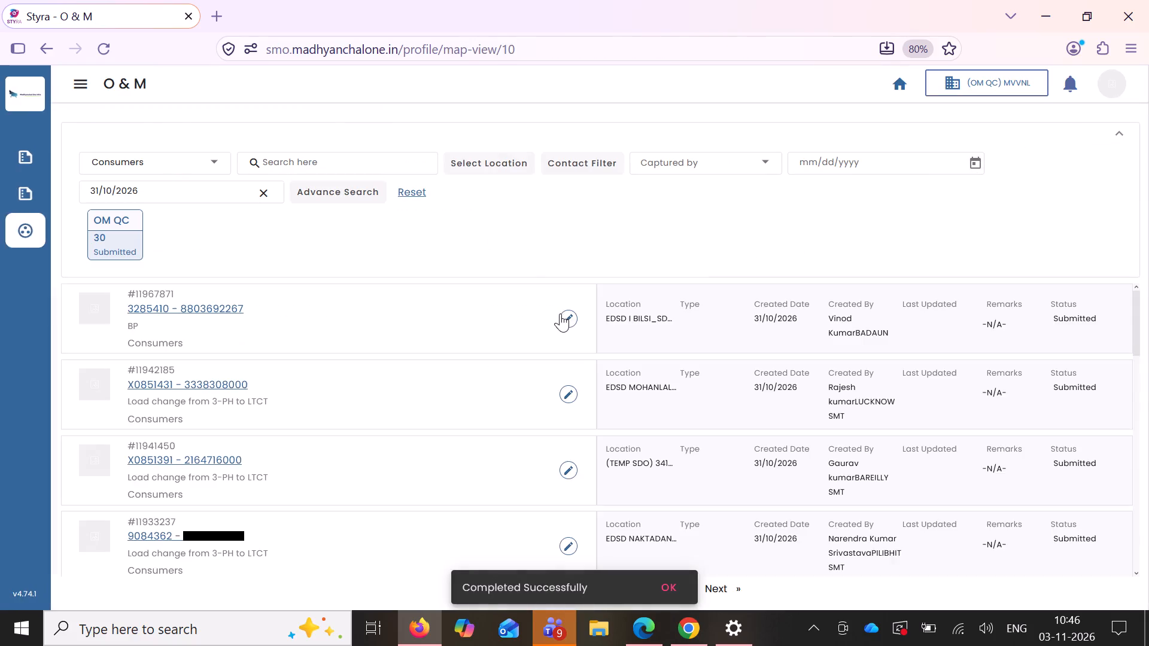
pyautogui.click(563, 313)
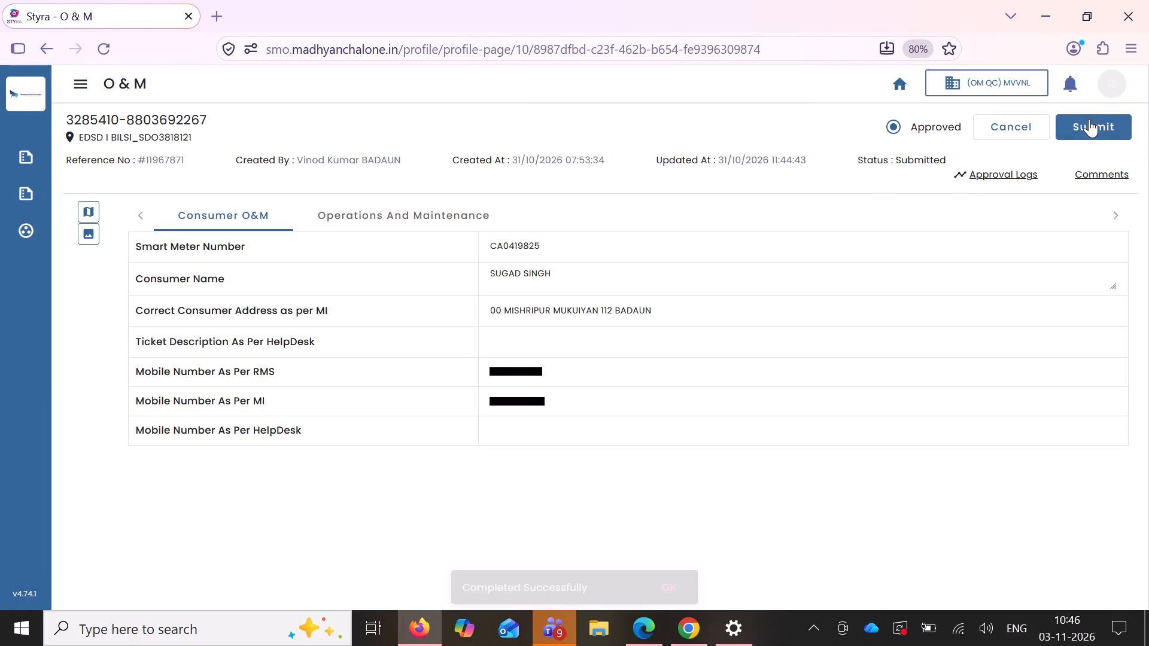
pyautogui.click(1092, 120)
pyautogui.click(574, 317)
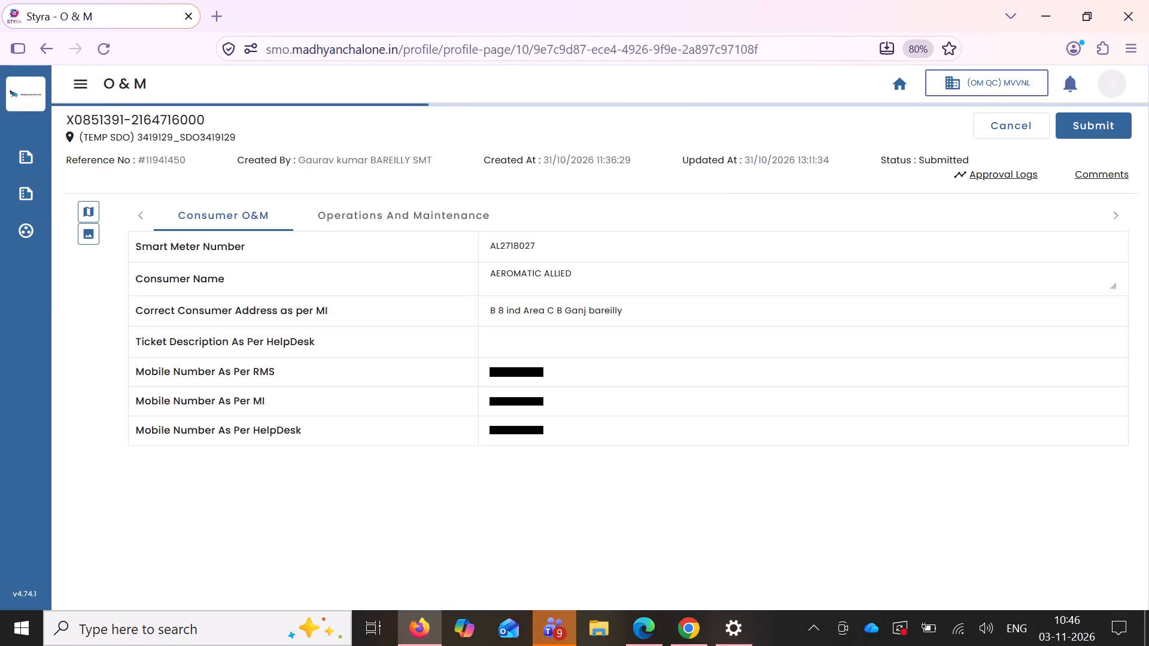
pyautogui.click(1114, 118)
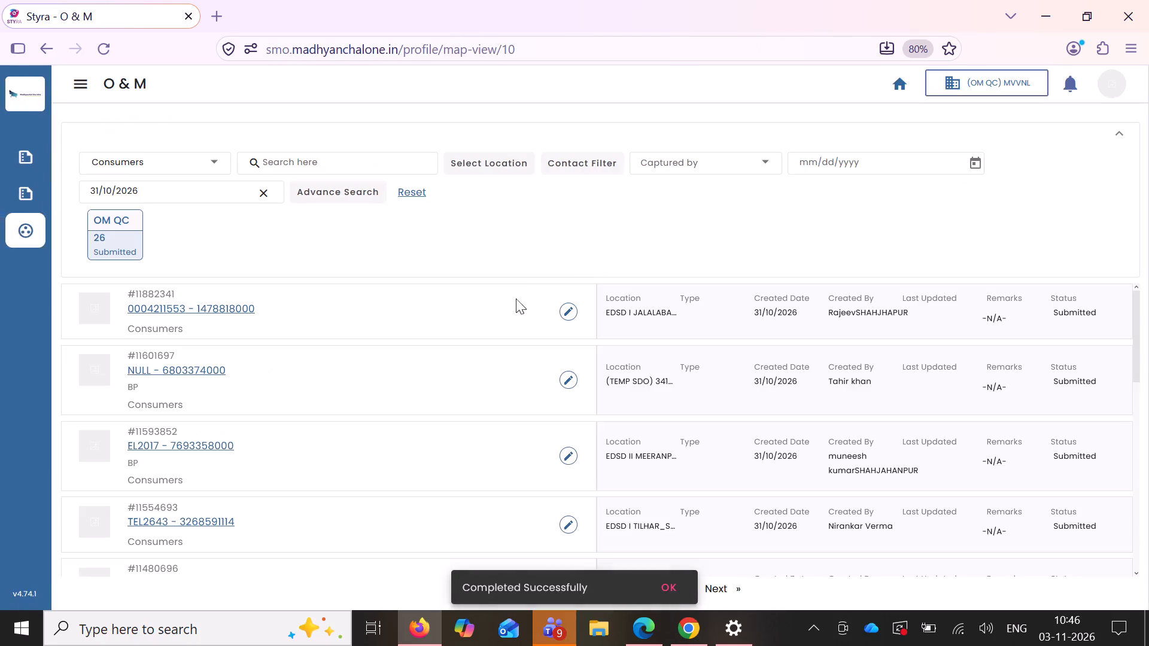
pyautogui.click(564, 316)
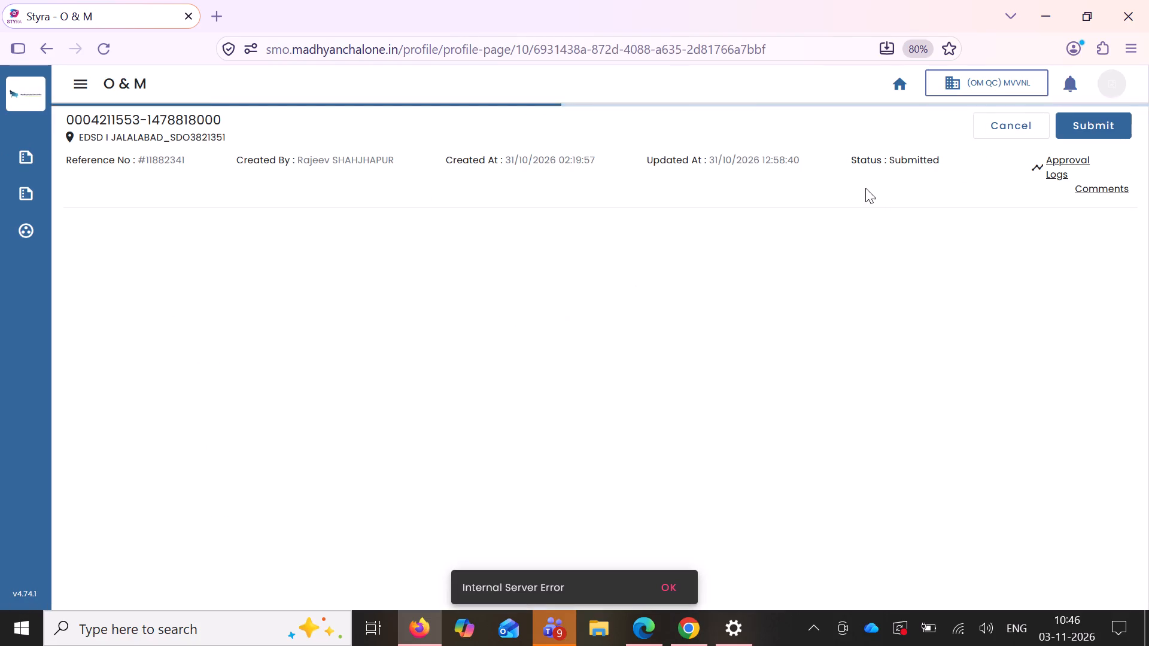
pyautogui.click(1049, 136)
pyautogui.click(561, 326)
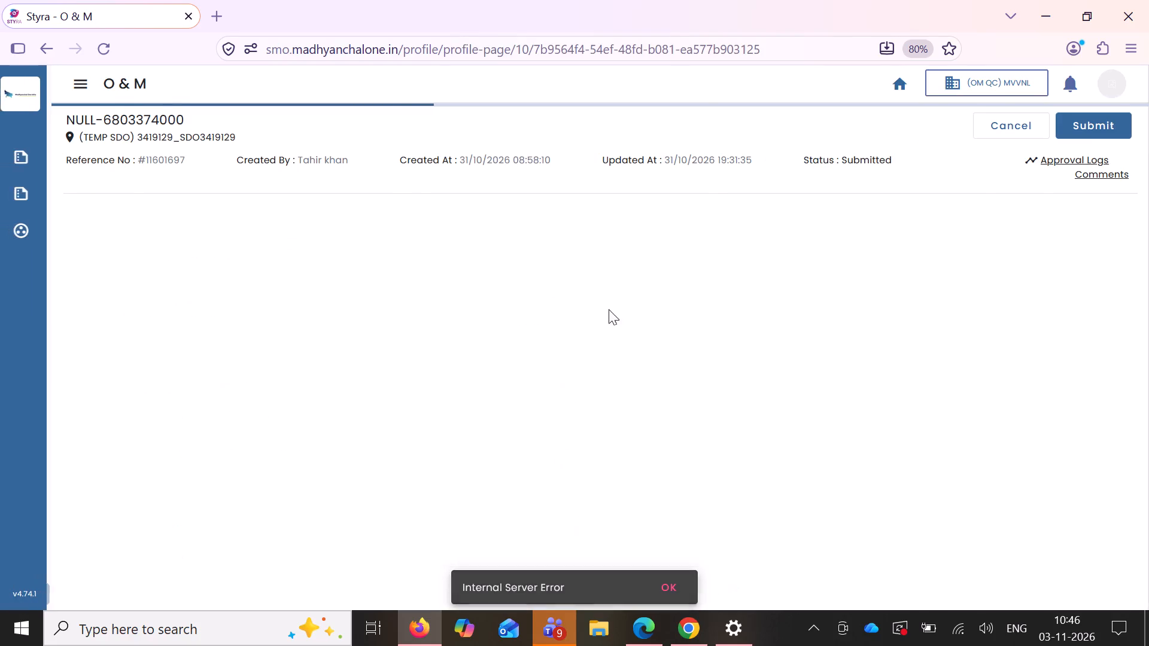
pyautogui.click(1101, 126)
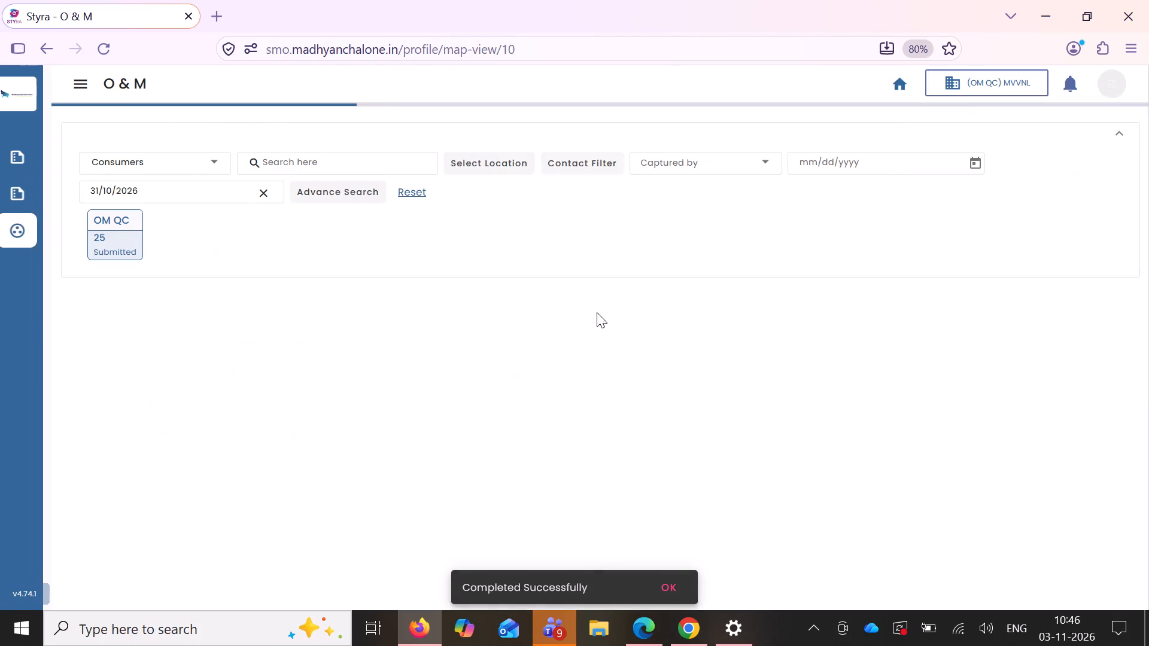
pyautogui.click(573, 319)
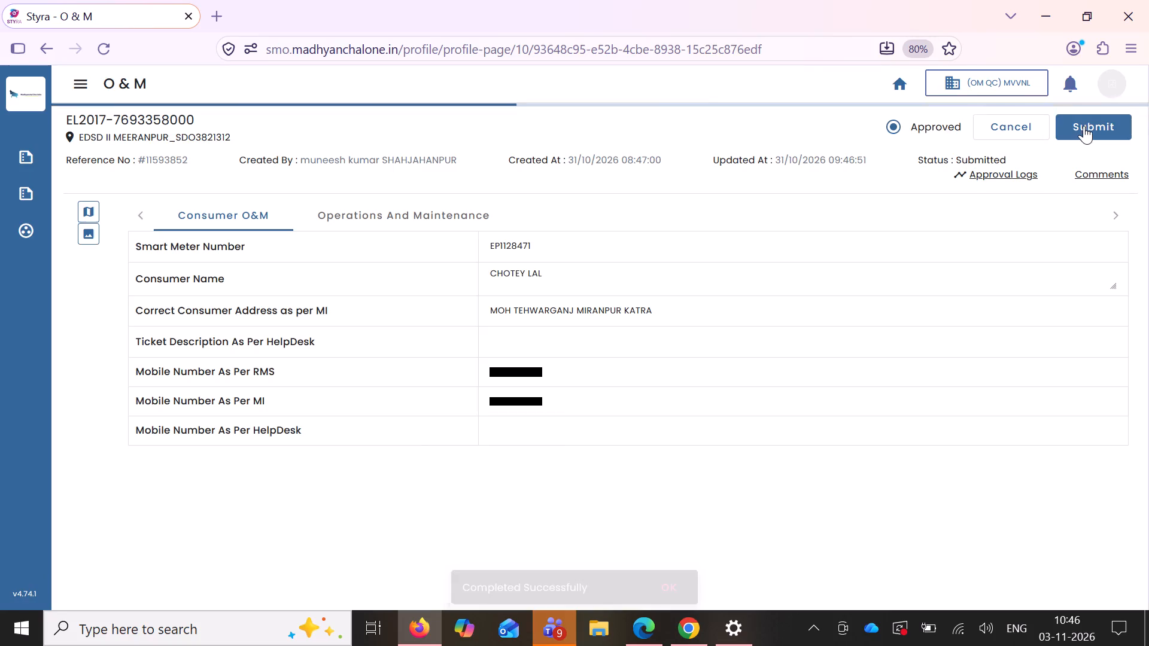
pyautogui.click(1089, 125)
pyautogui.click(569, 315)
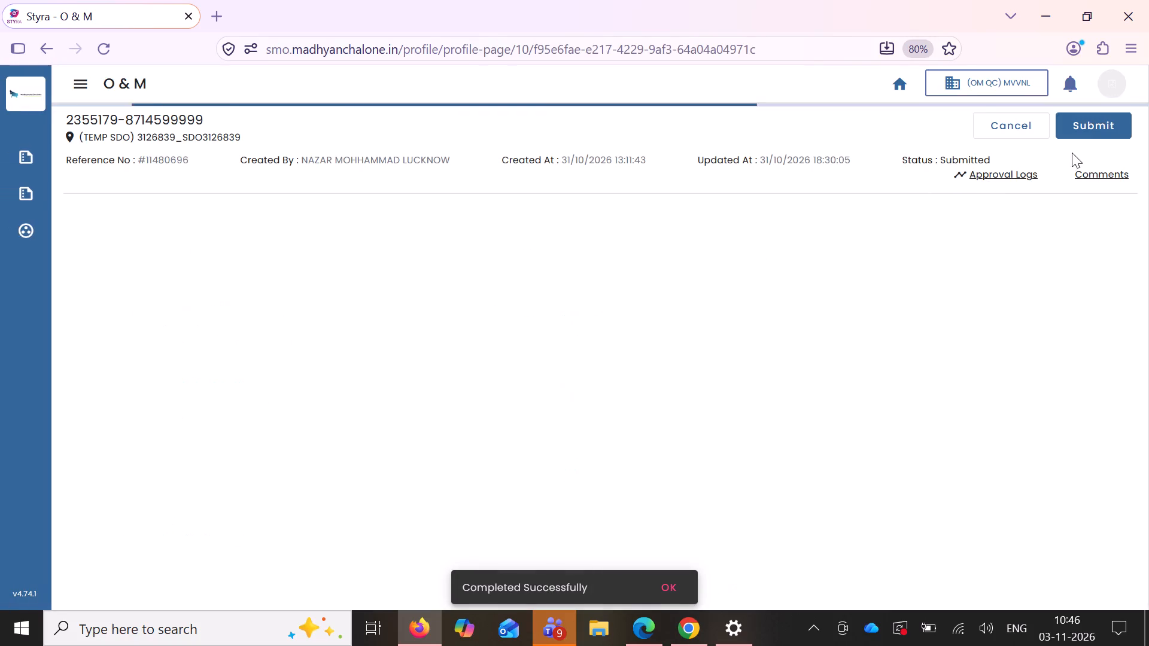
pyautogui.click(1100, 124)
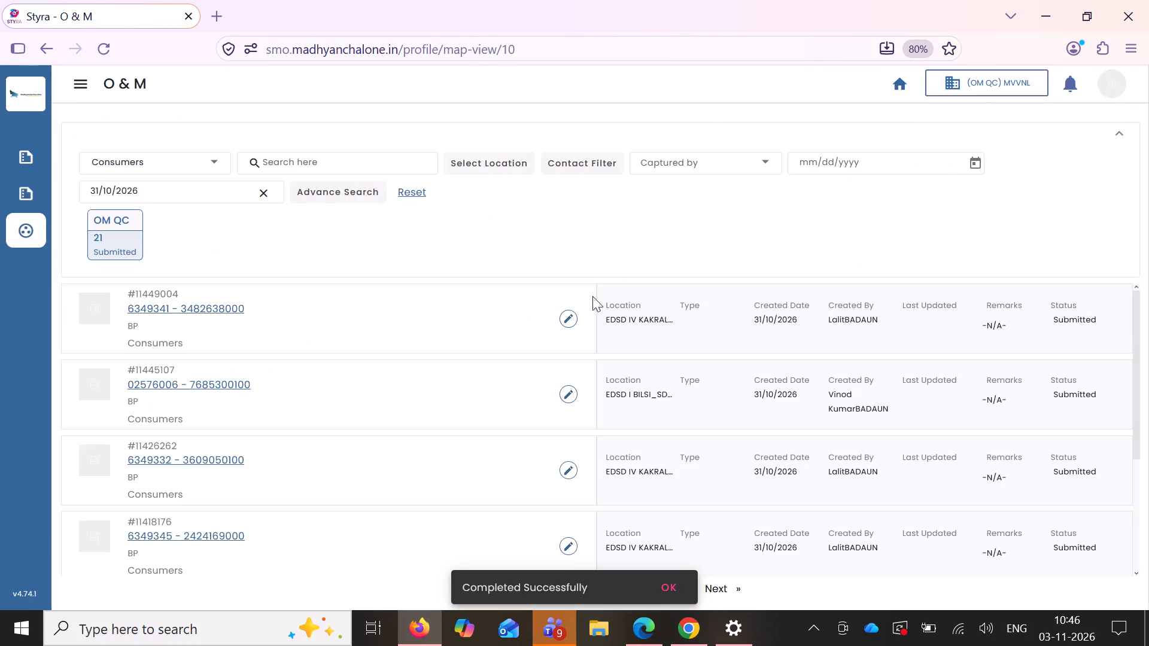
pyautogui.click(571, 319)
pyautogui.click(1103, 125)
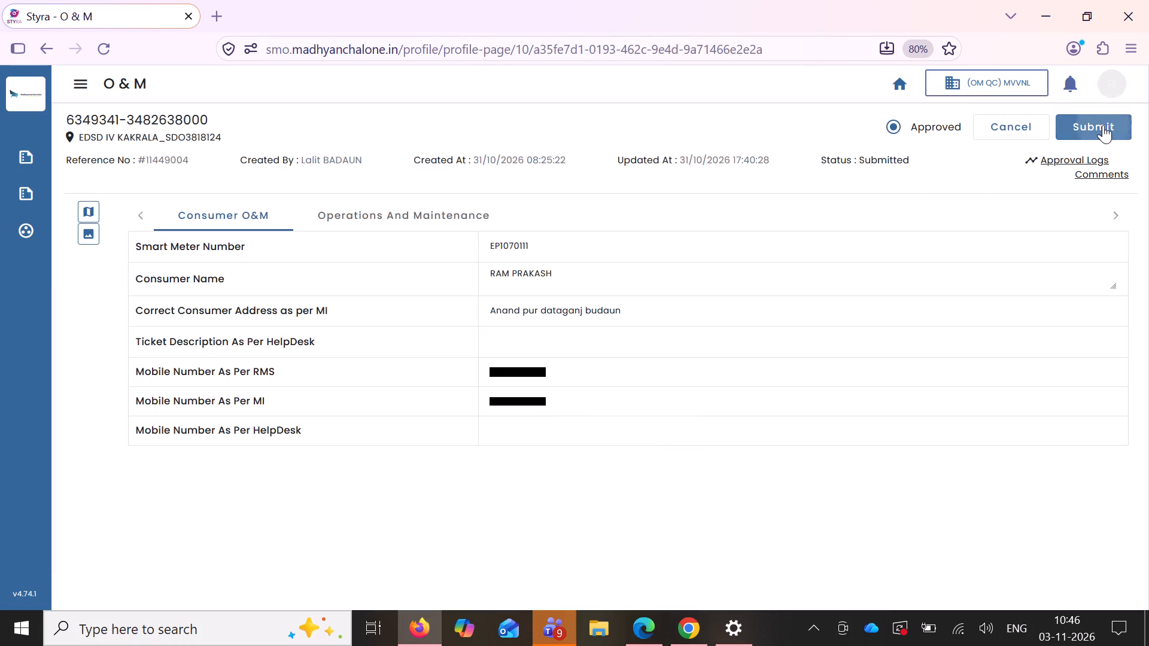
pyautogui.click(565, 319)
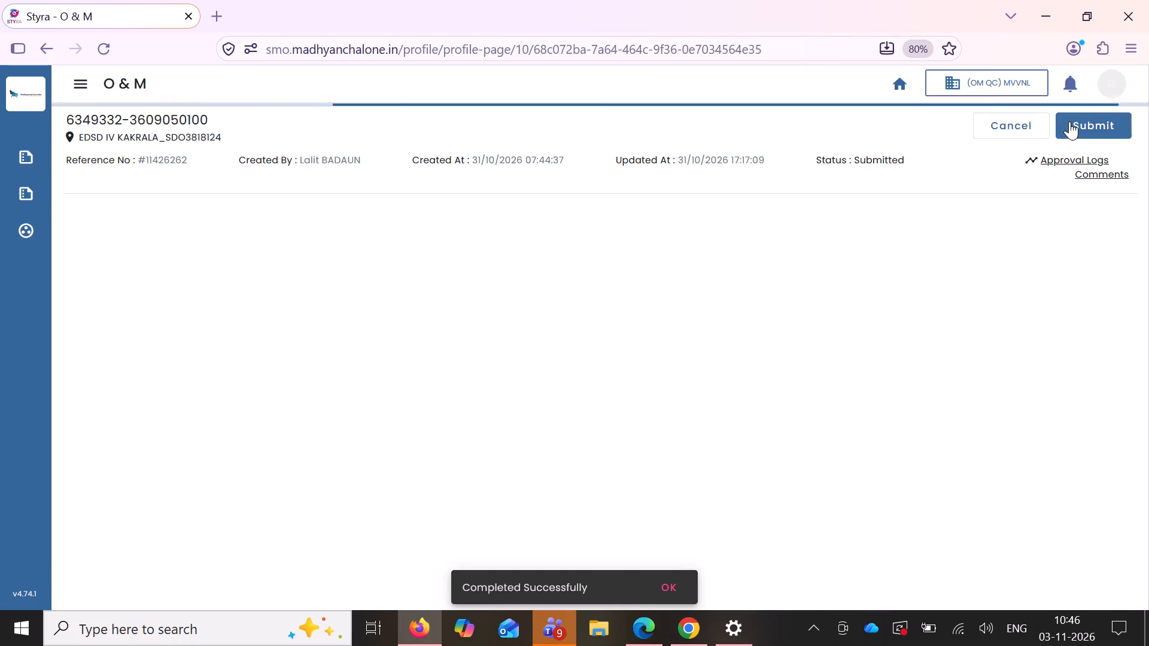
pyautogui.click(1077, 121)
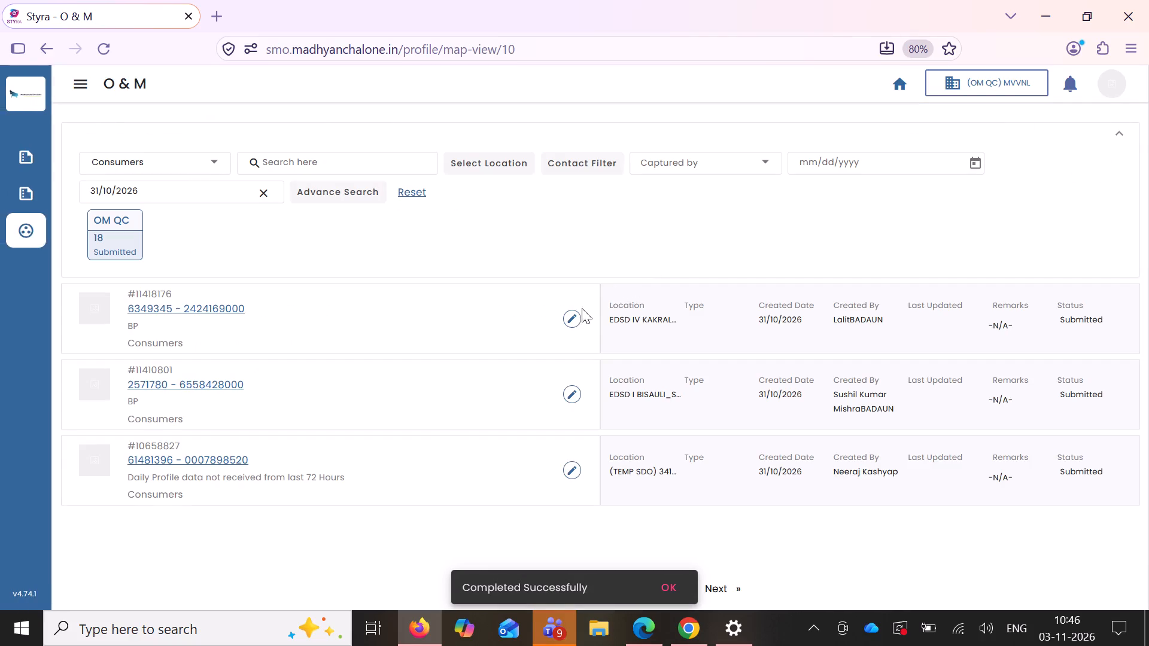
pyautogui.click(579, 312)
pyautogui.click(1100, 123)
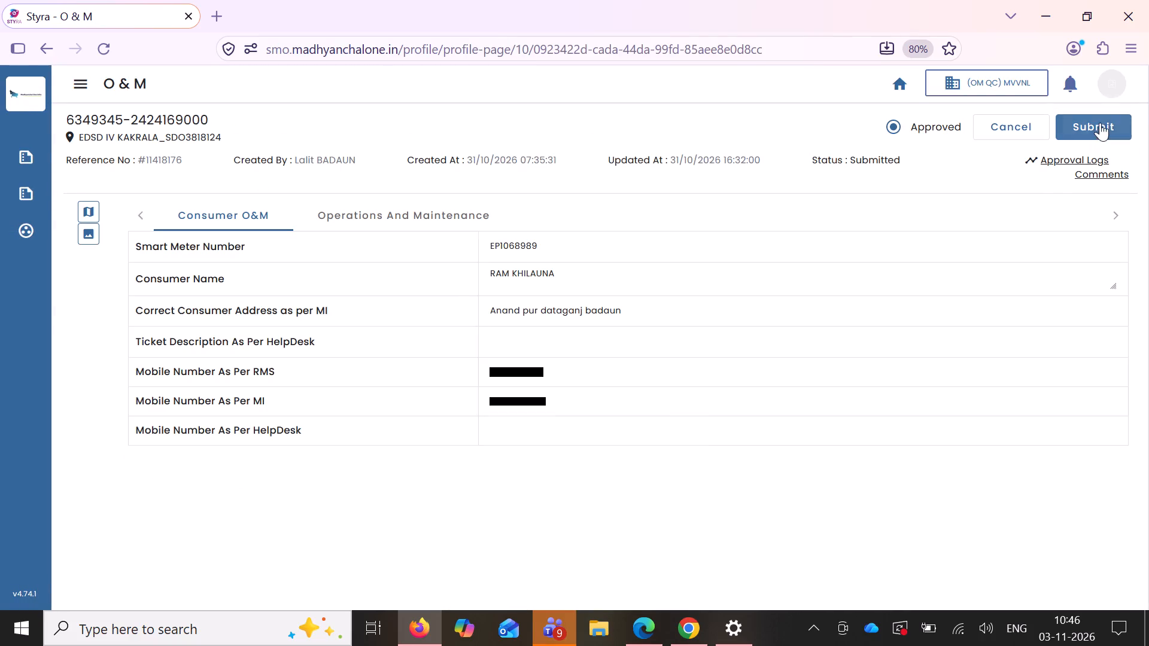
pyautogui.click(669, 584)
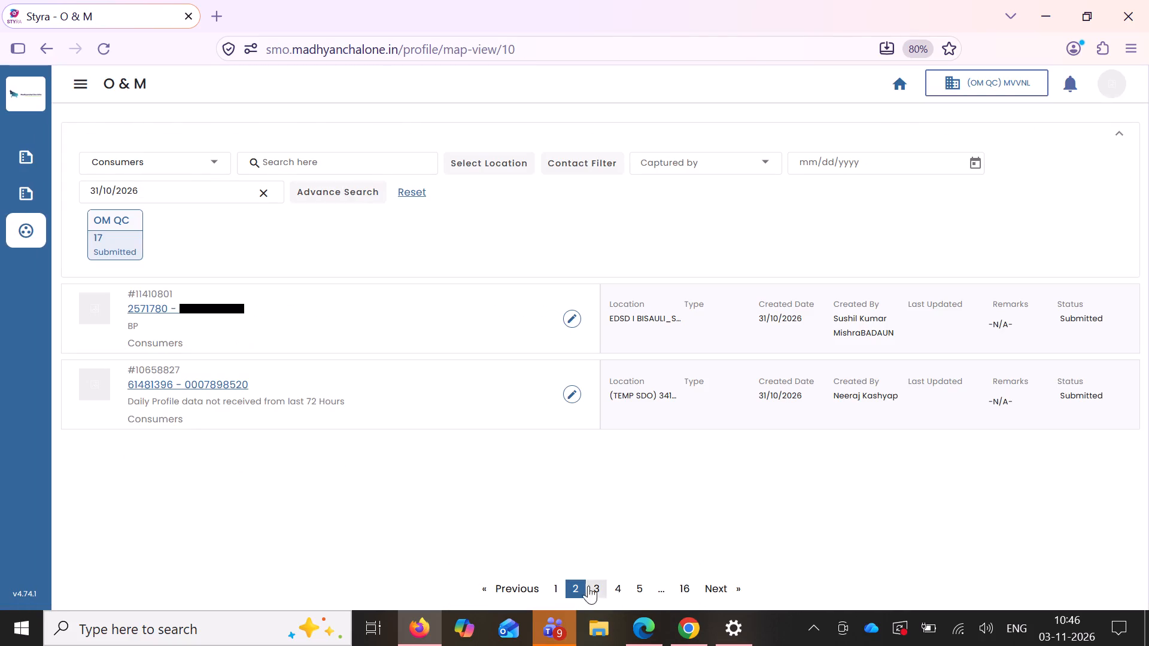
pyautogui.click(560, 587)
pyautogui.click(566, 406)
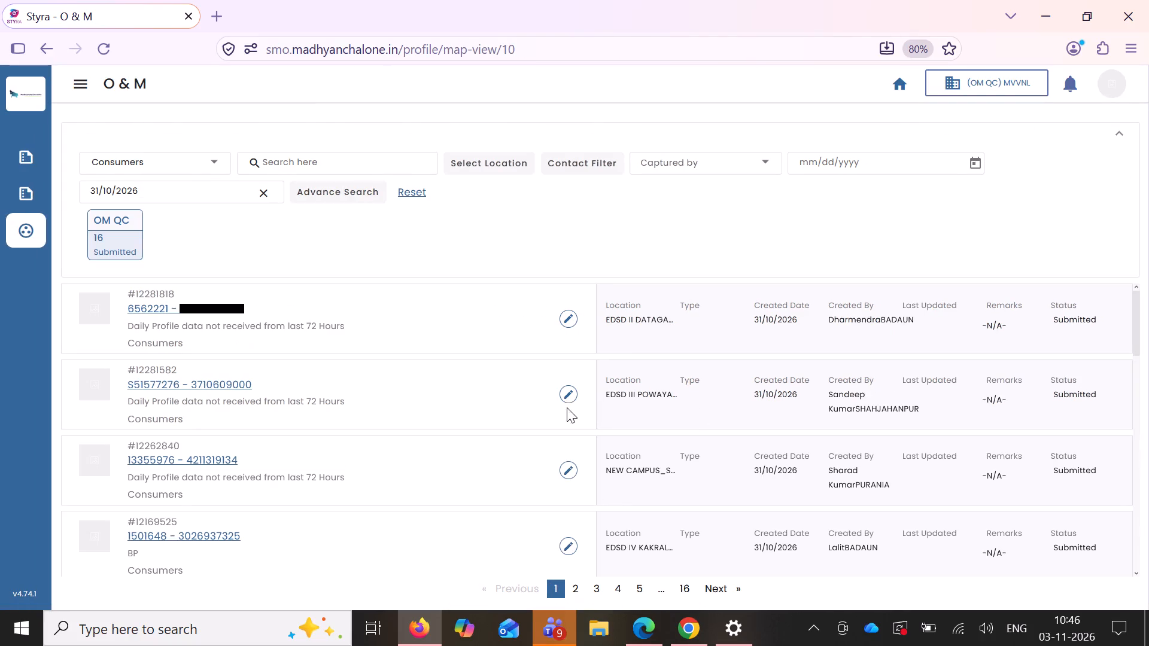
pyautogui.click(569, 392)
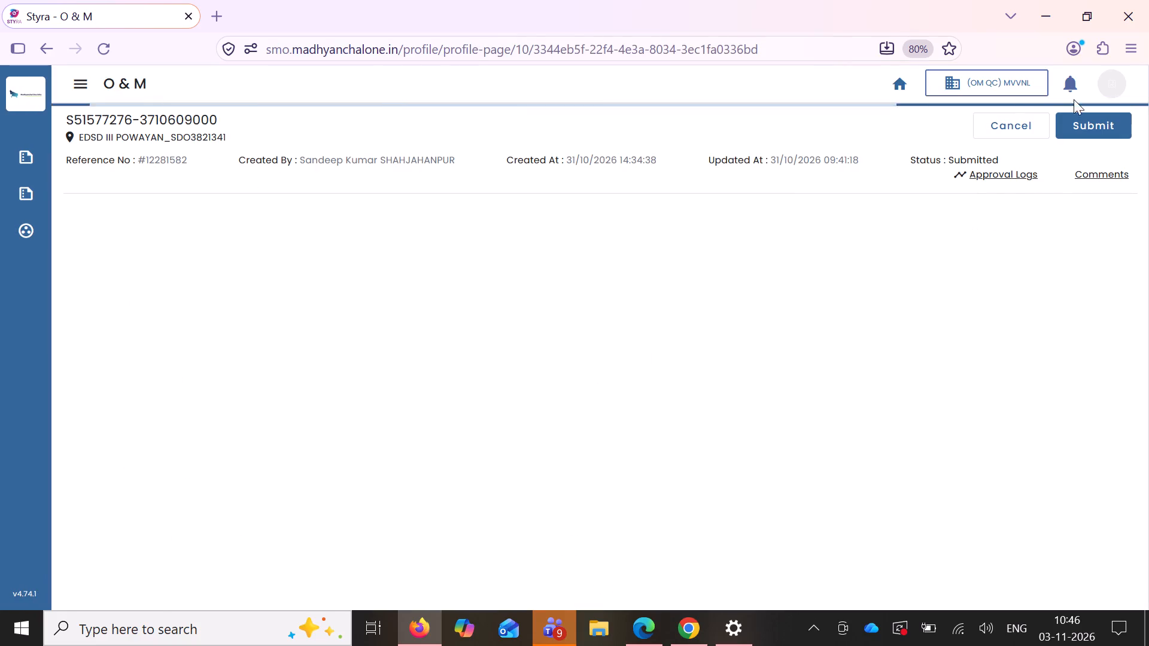
pyautogui.click(1090, 118)
pyautogui.click(566, 385)
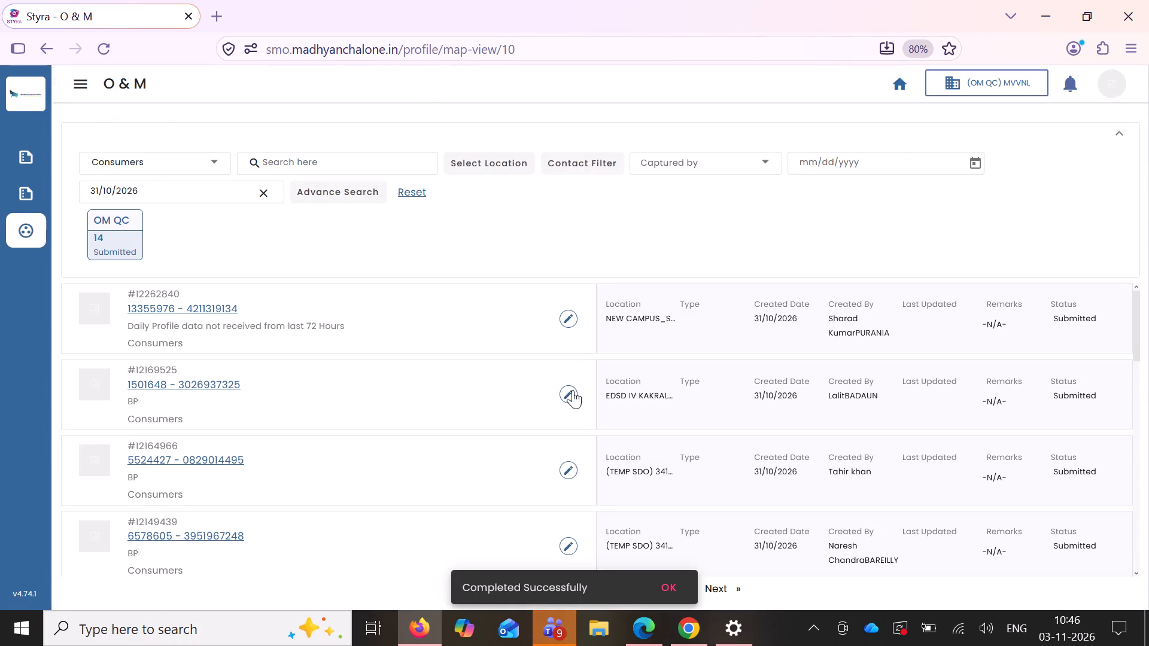
pyautogui.click(564, 393)
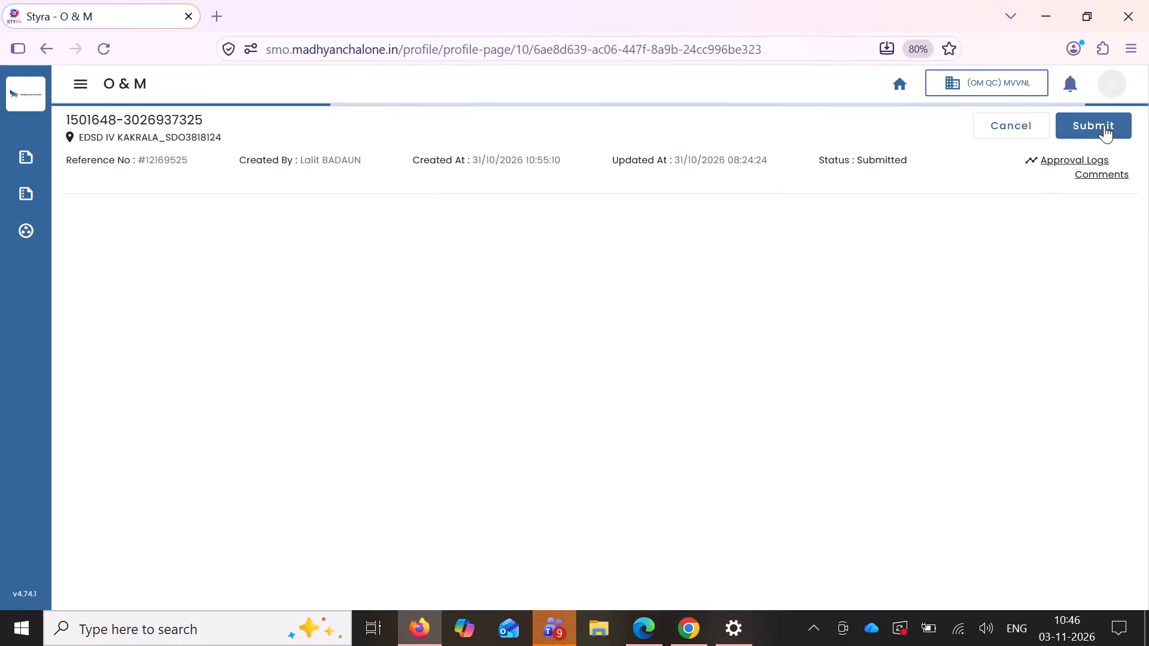
pyautogui.click(1107, 126)
pyautogui.click(561, 396)
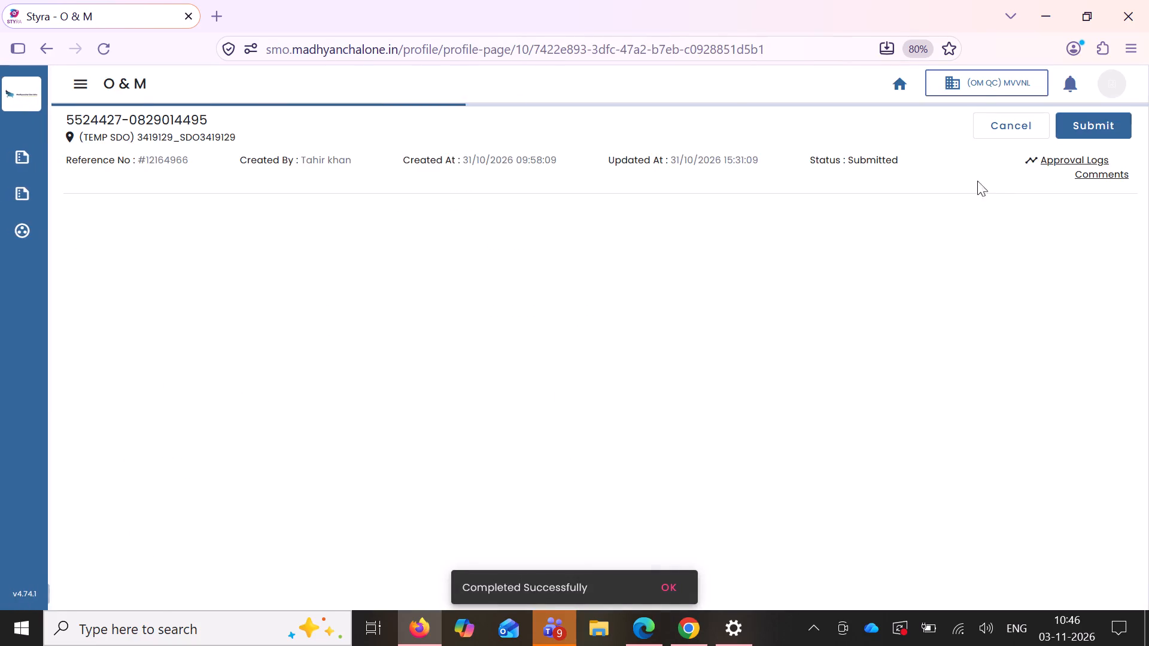
pyautogui.click(1092, 124)
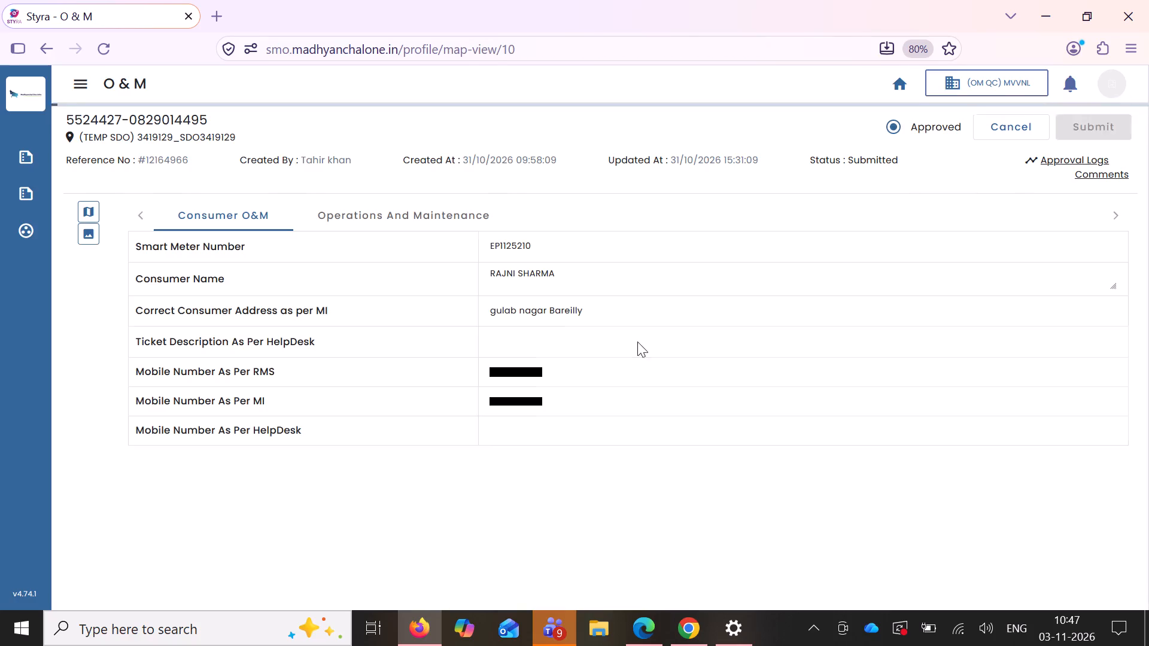
pyautogui.click(569, 396)
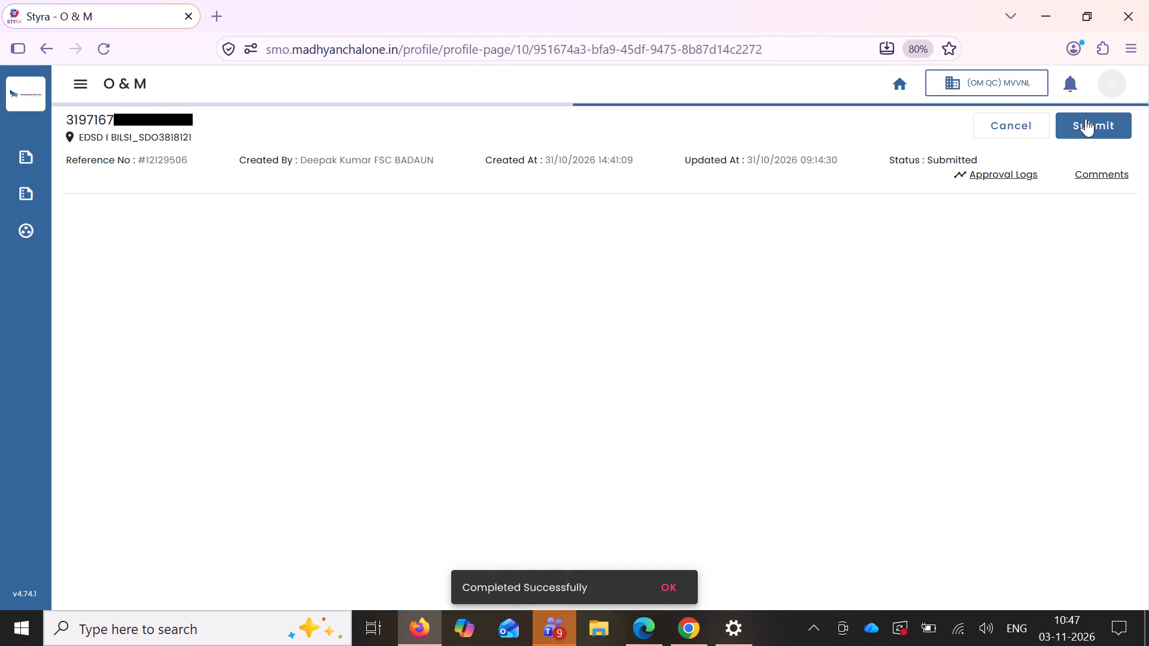
pyautogui.click(1095, 121)
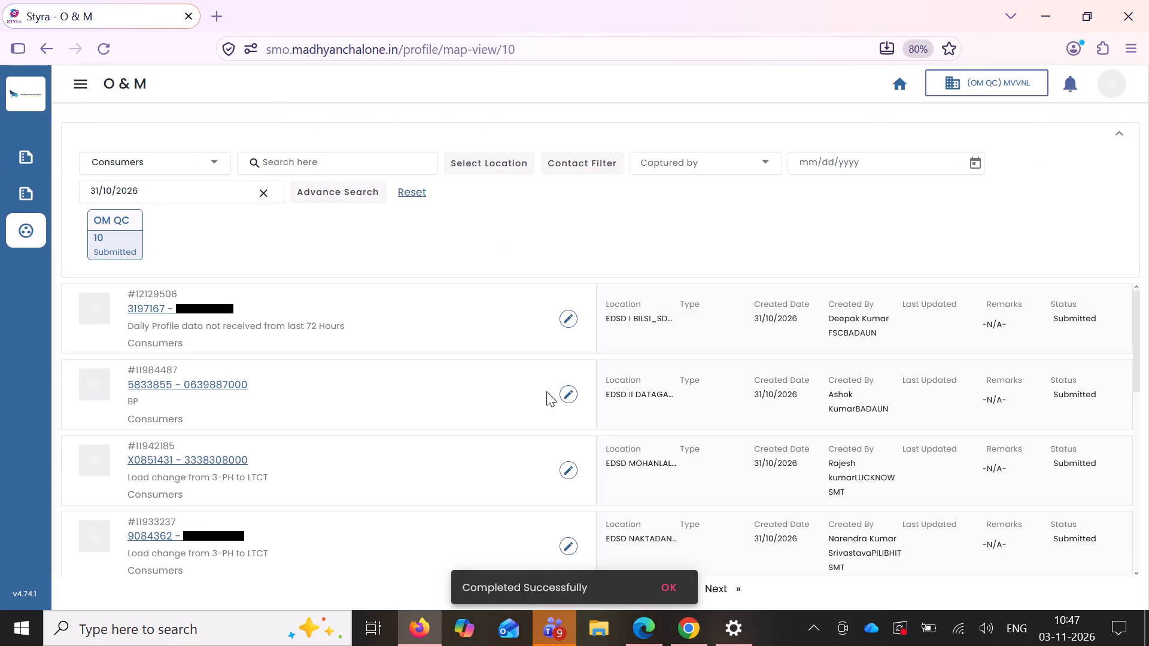
pyautogui.click(559, 398)
pyautogui.click(564, 399)
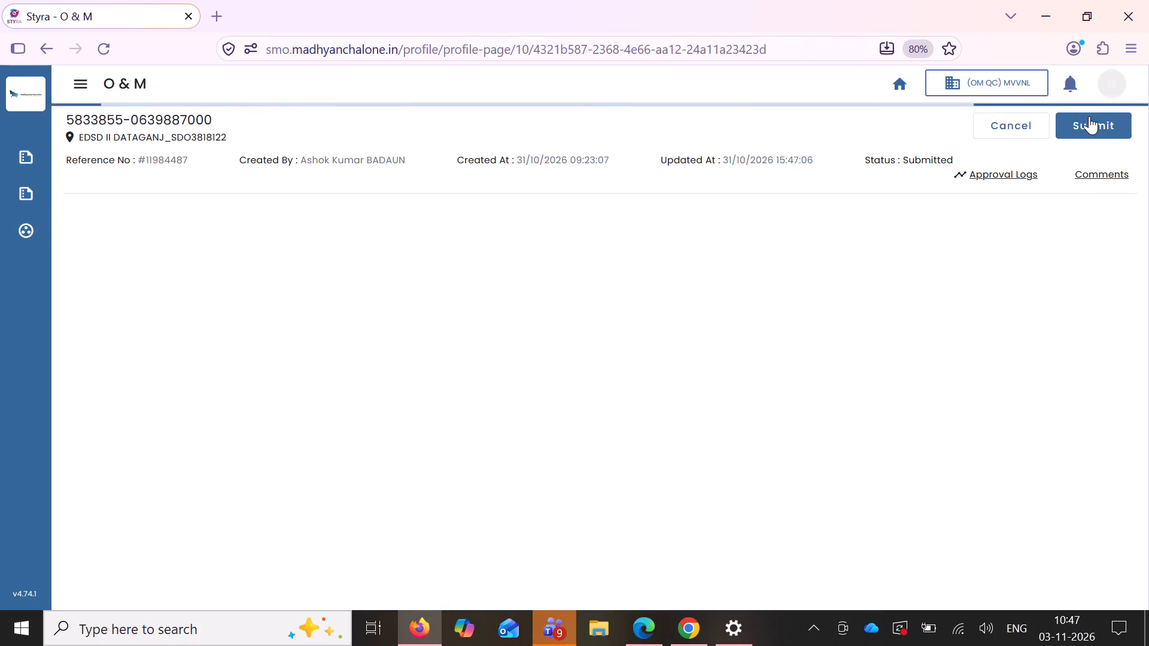
pyautogui.click(1101, 119)
pyautogui.click(566, 395)
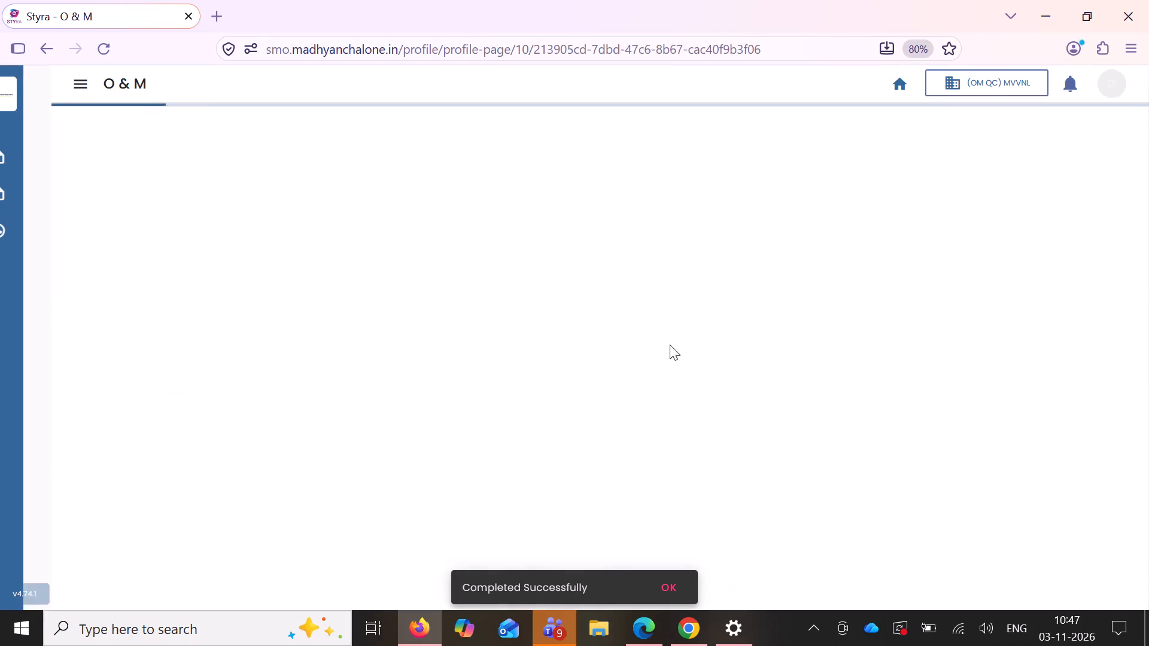
pyautogui.click(1109, 123)
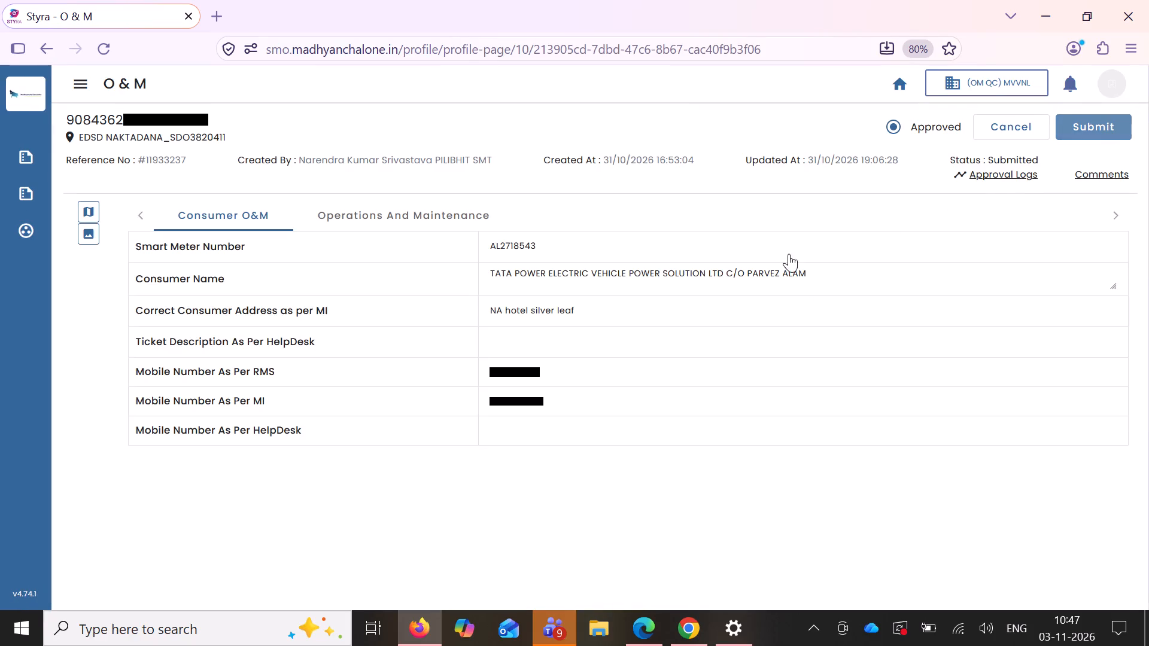
pyautogui.click(570, 382)
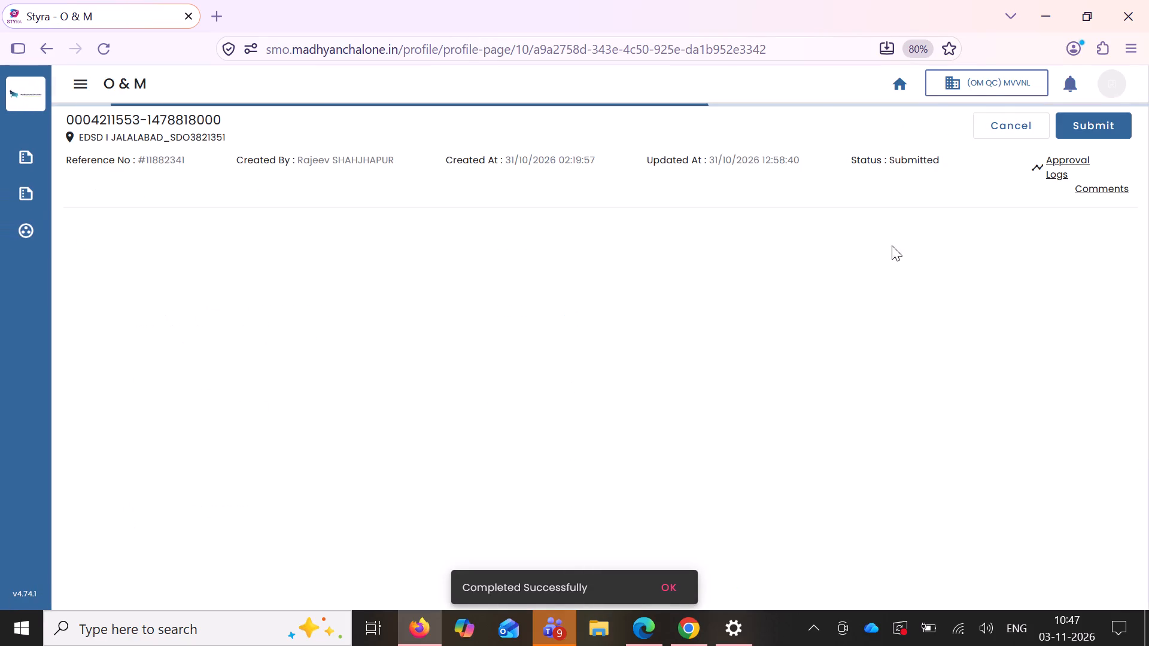
pyautogui.click(1096, 123)
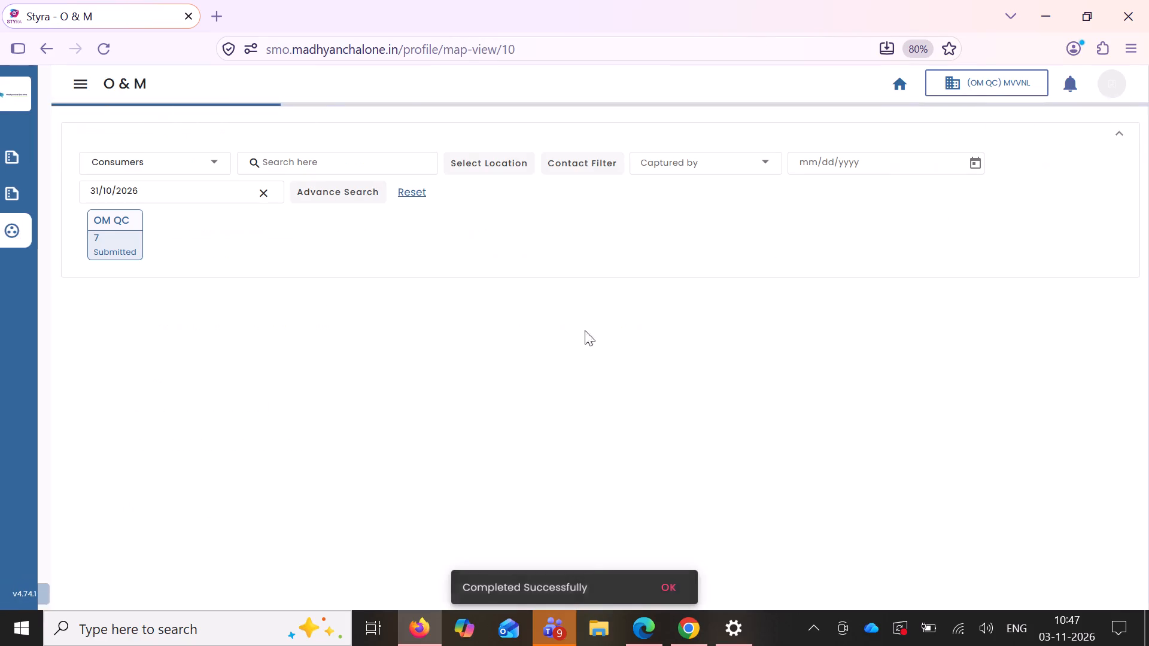
pyautogui.click(567, 385)
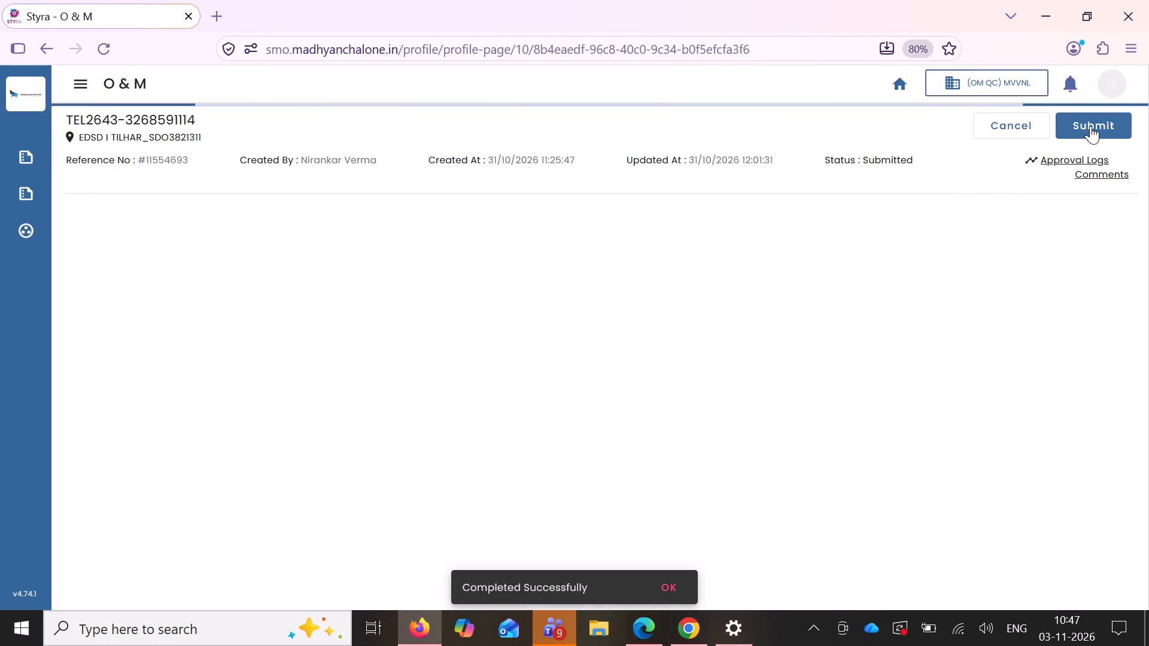
pyautogui.click(1091, 127)
pyautogui.click(569, 398)
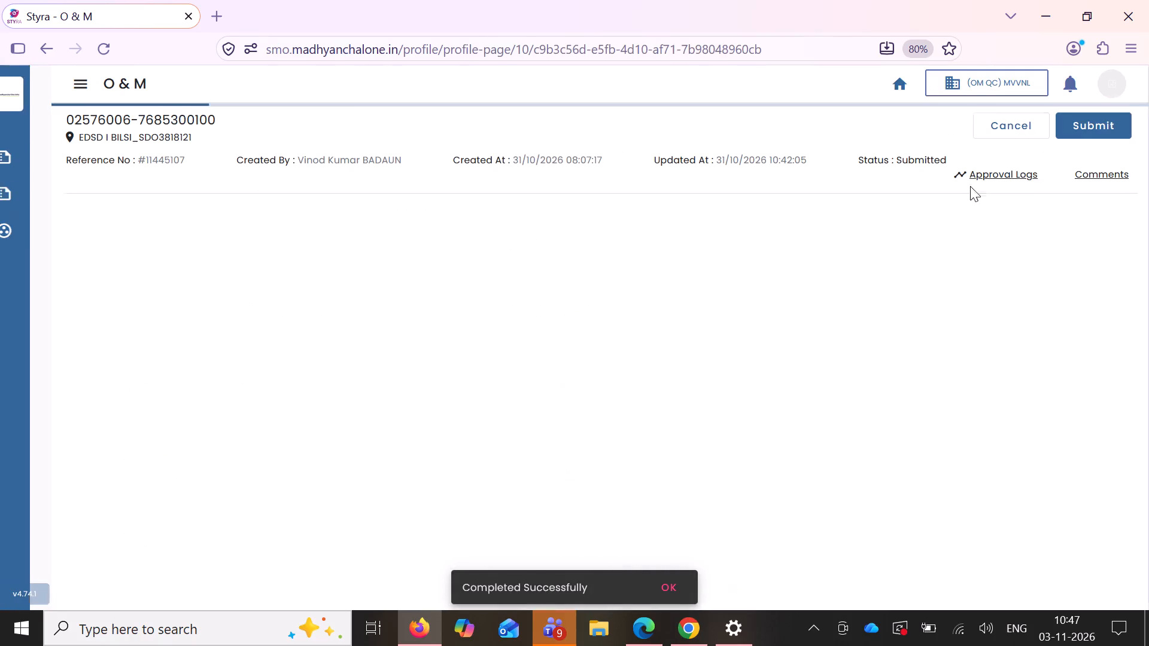
pyautogui.click(1093, 122)
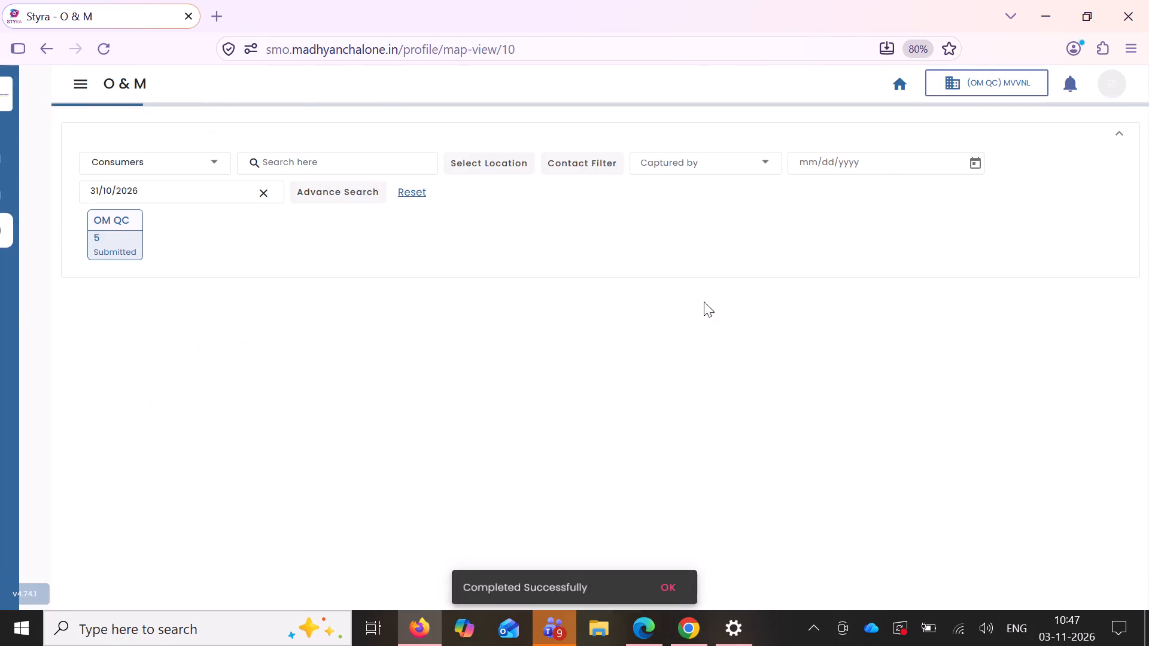
pyautogui.click(564, 401)
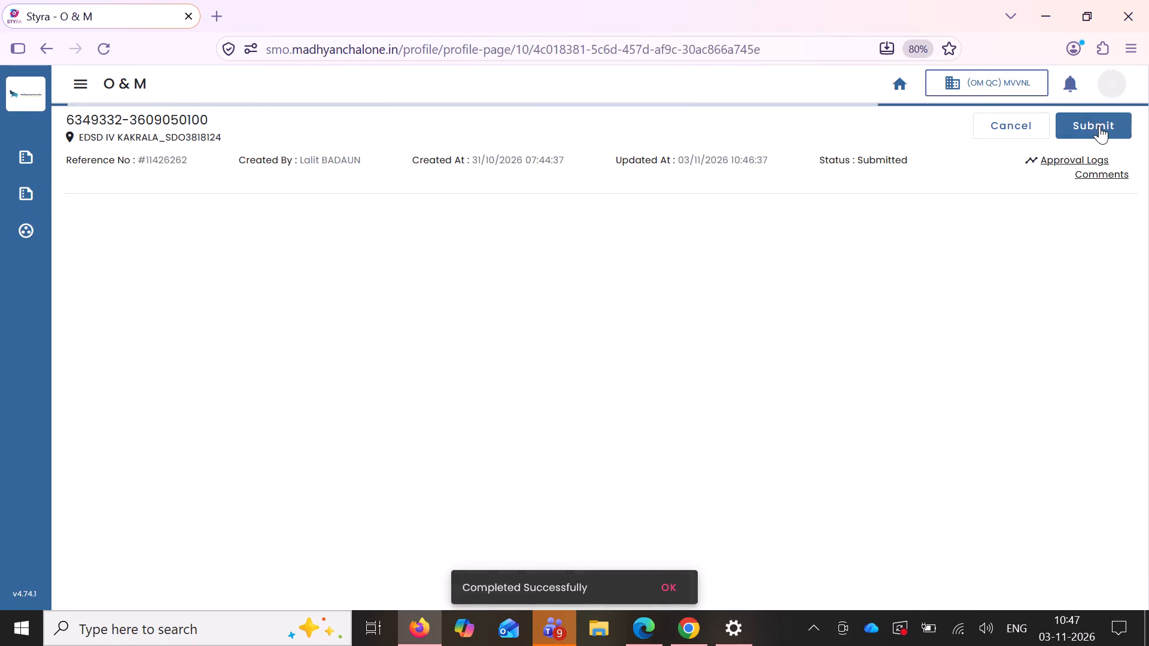
pyautogui.click(1105, 124)
pyautogui.click(578, 391)
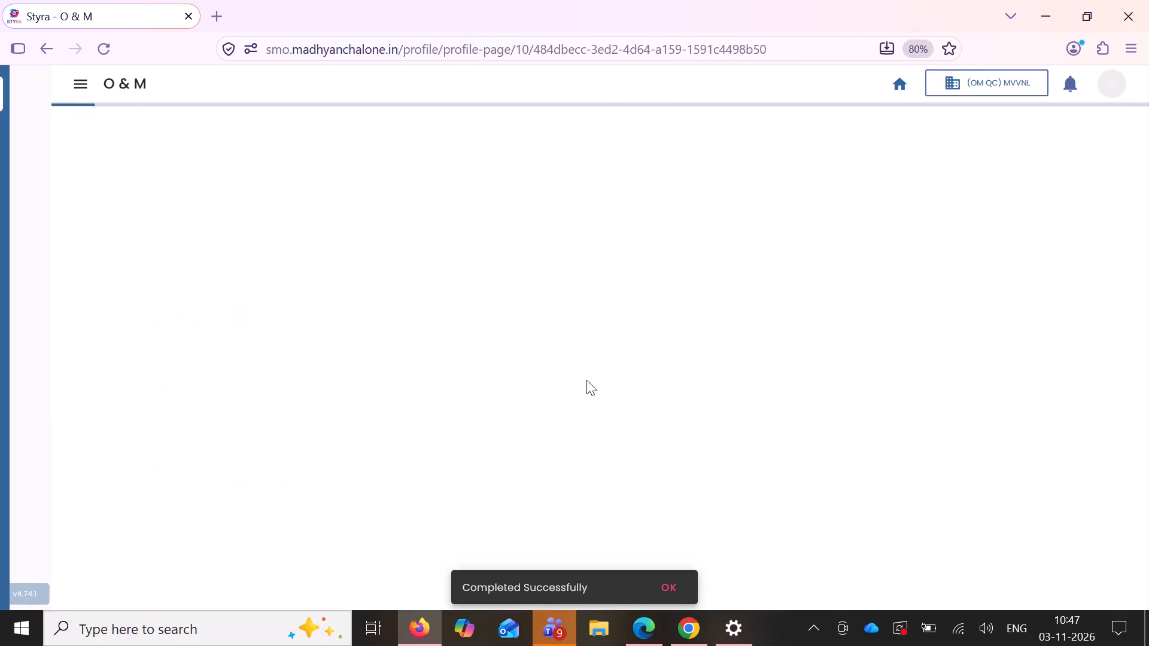
pyautogui.click(1105, 121)
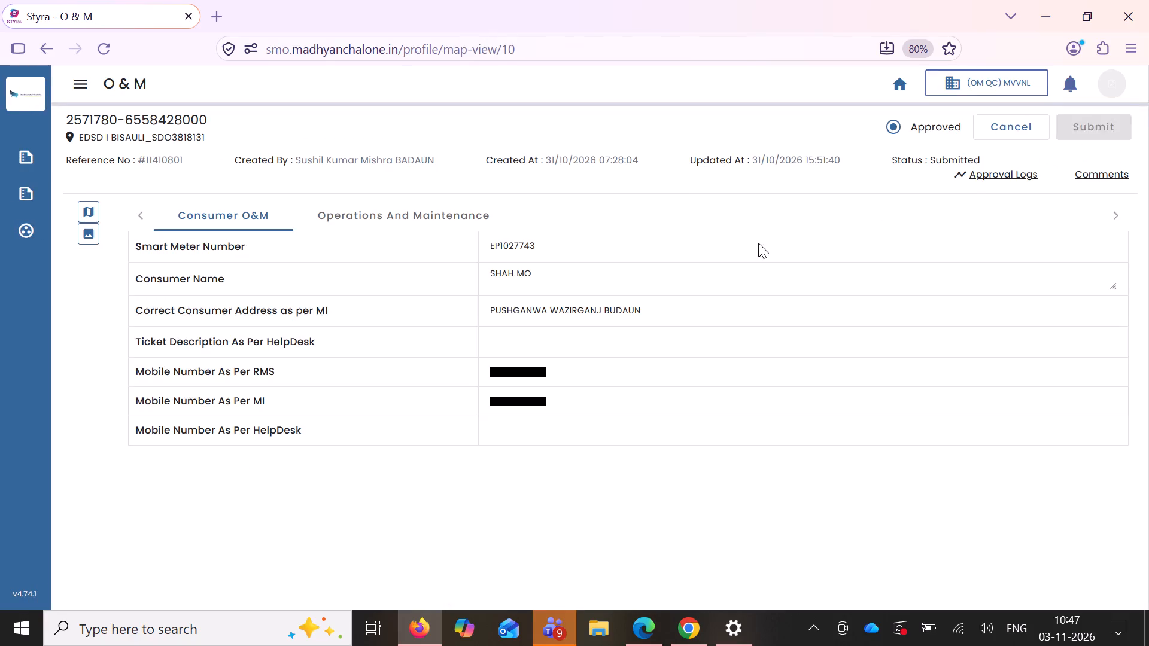
pyautogui.click(574, 312)
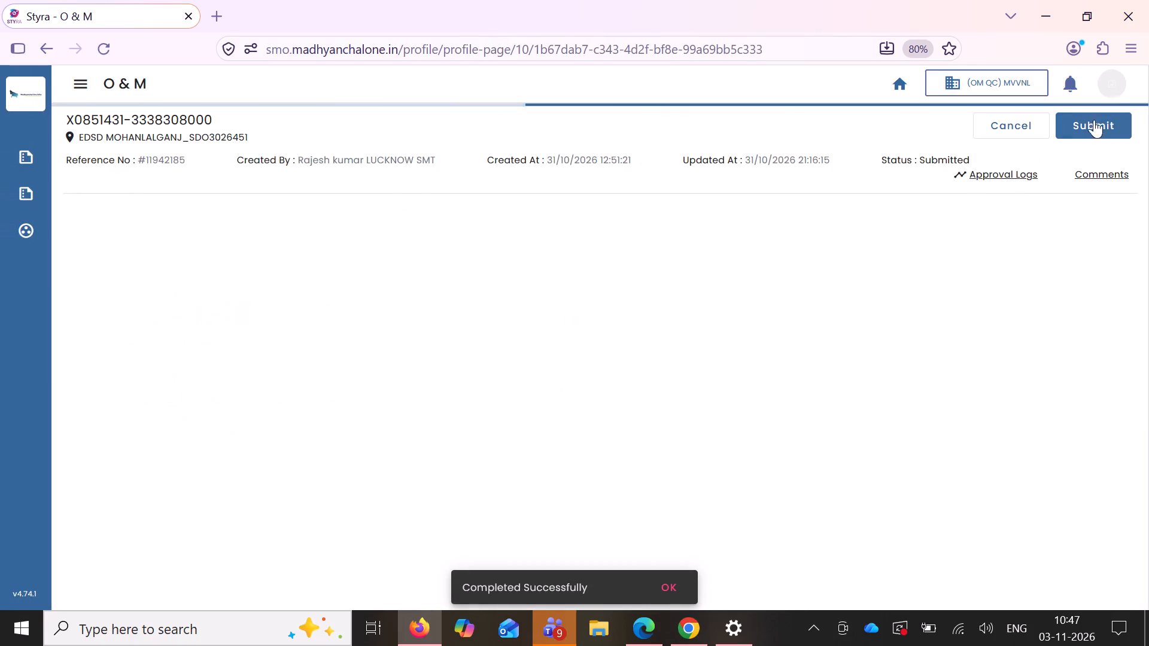
pyautogui.click(1097, 123)
pyautogui.click(482, 218)
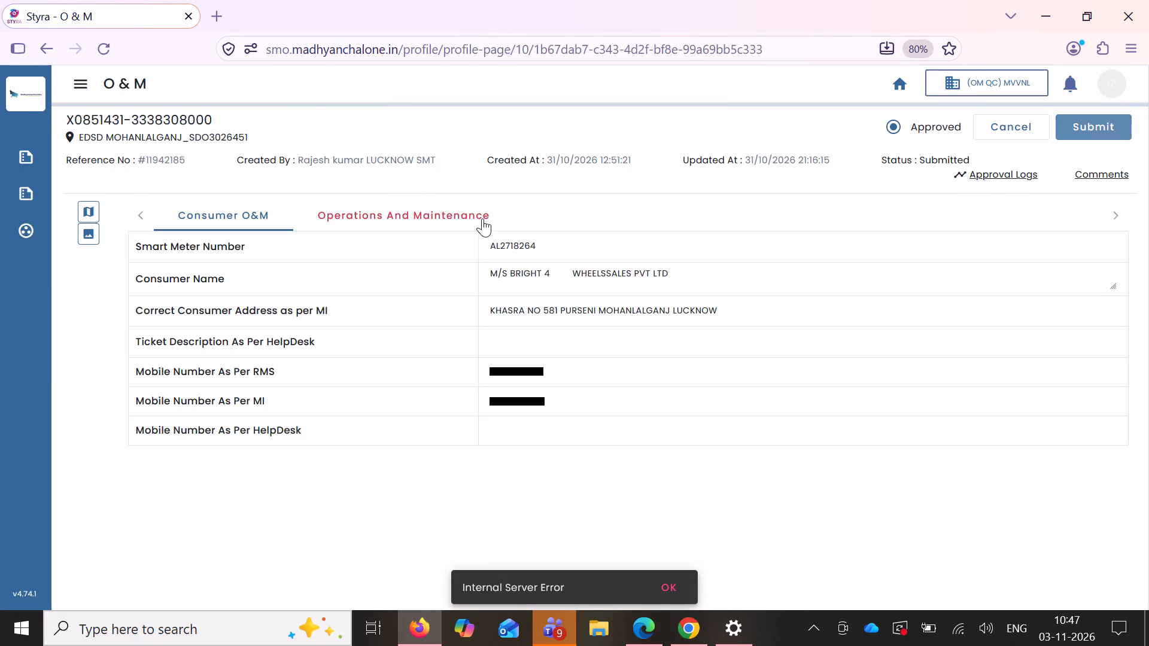
pyautogui.click(1014, 141)
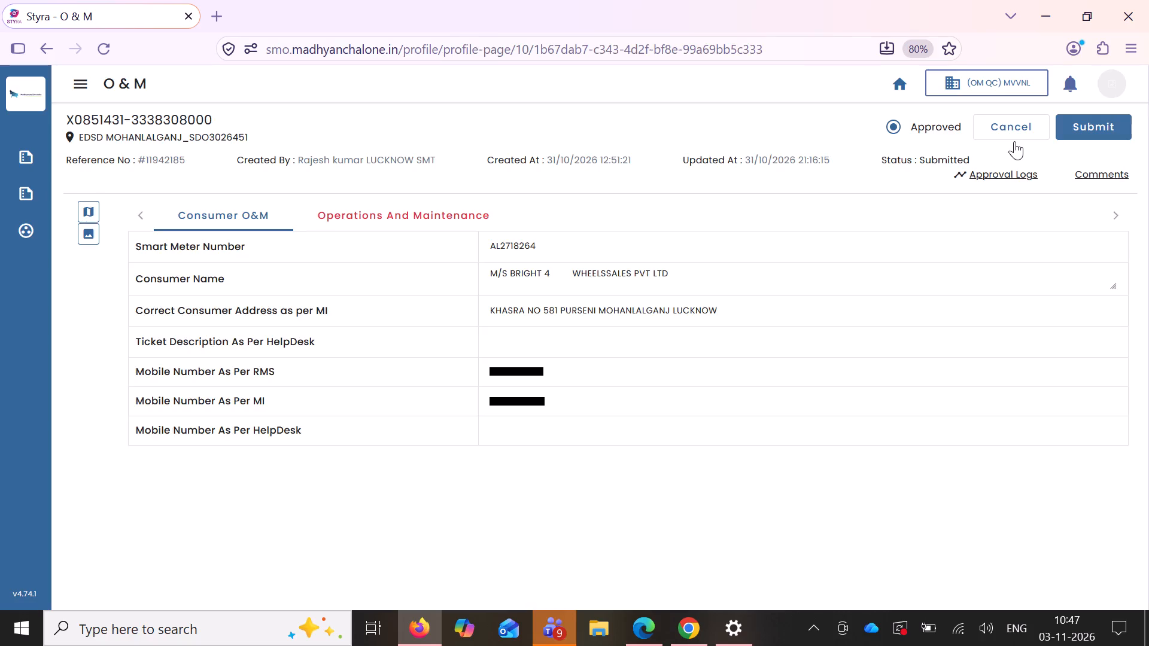
pyautogui.click(568, 397)
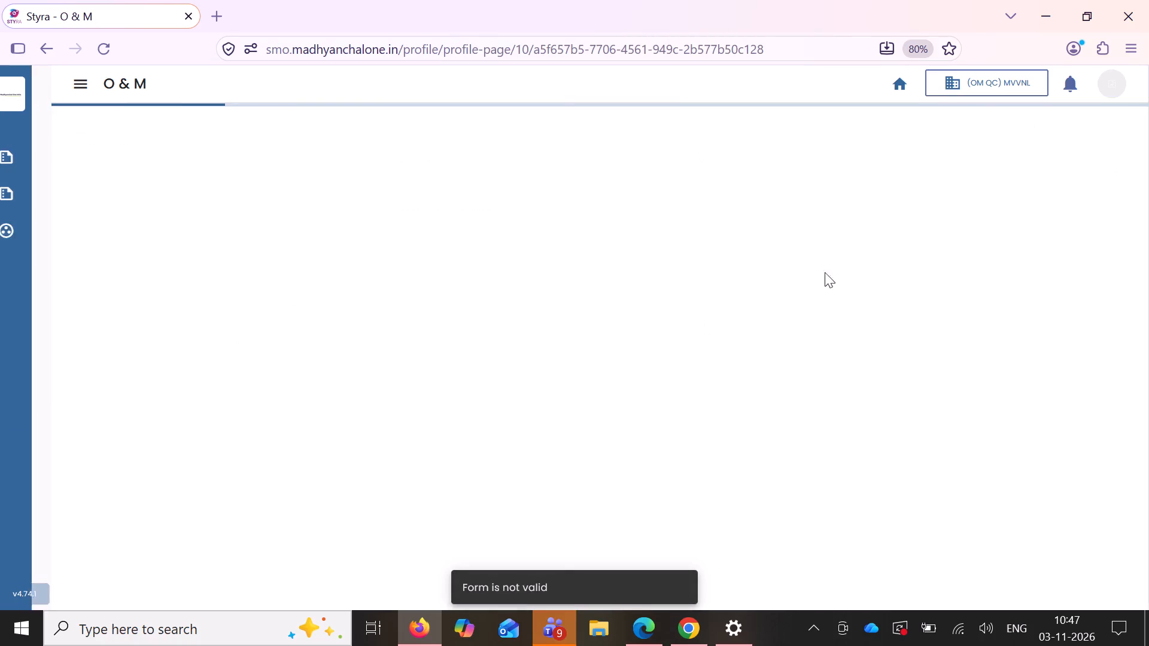
pyautogui.click(1101, 126)
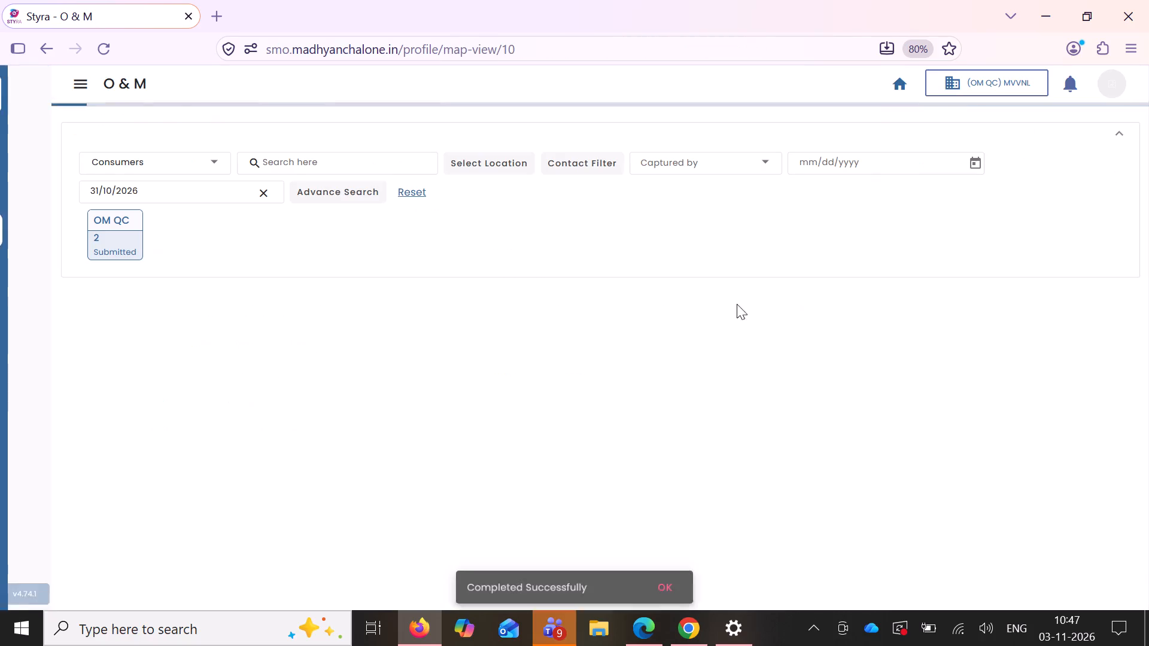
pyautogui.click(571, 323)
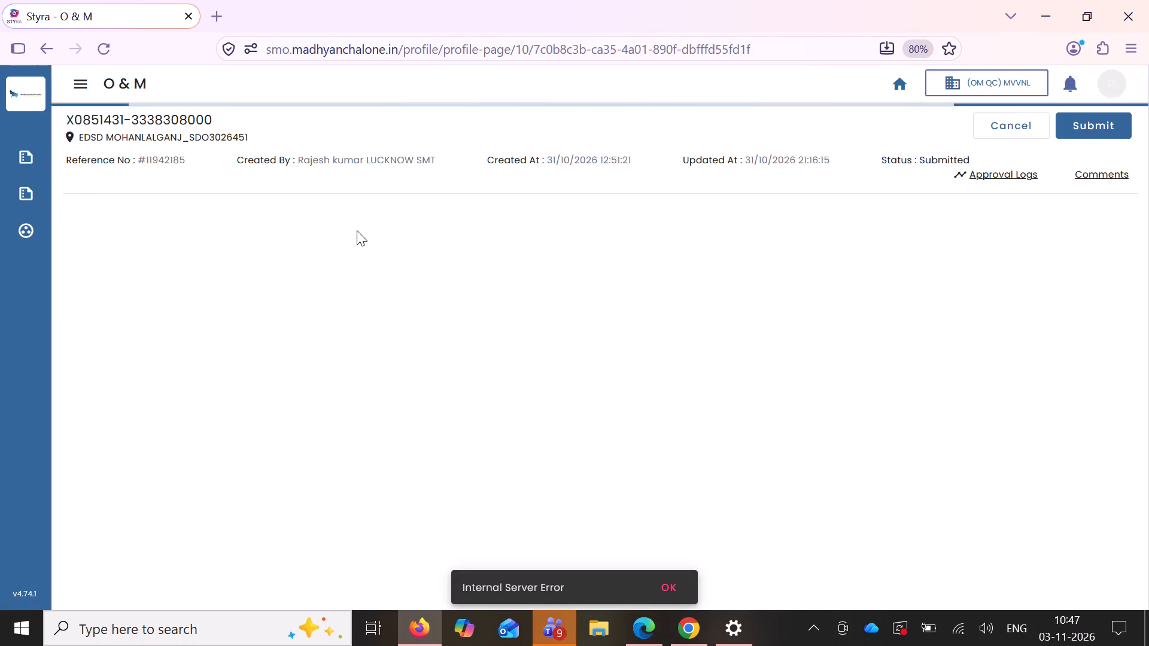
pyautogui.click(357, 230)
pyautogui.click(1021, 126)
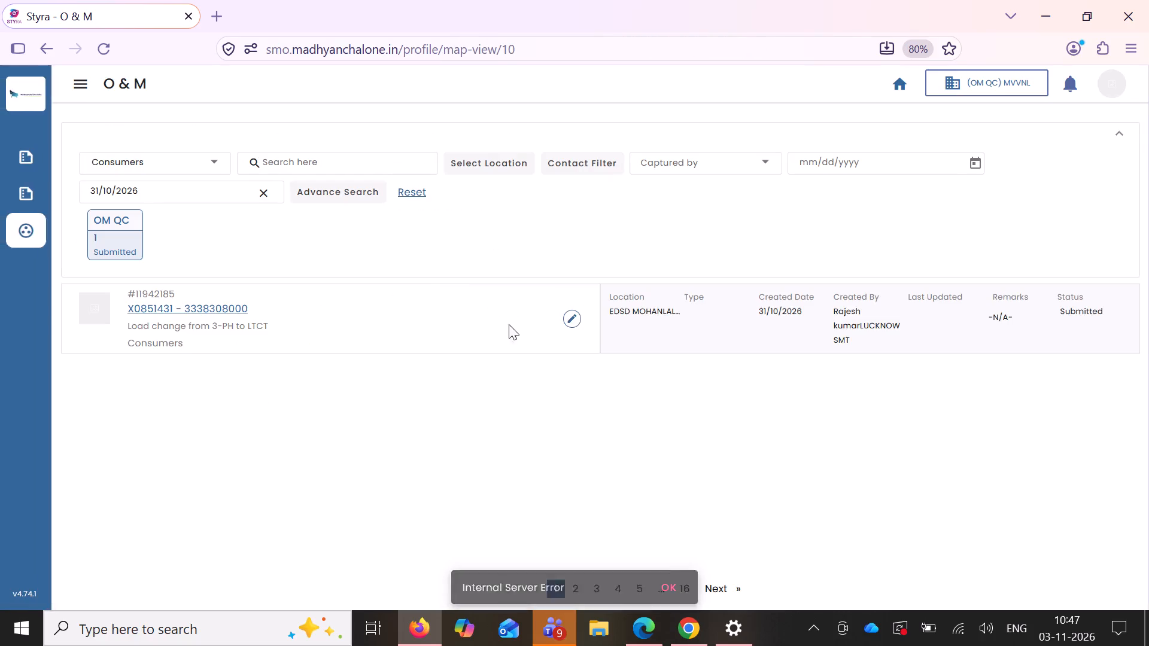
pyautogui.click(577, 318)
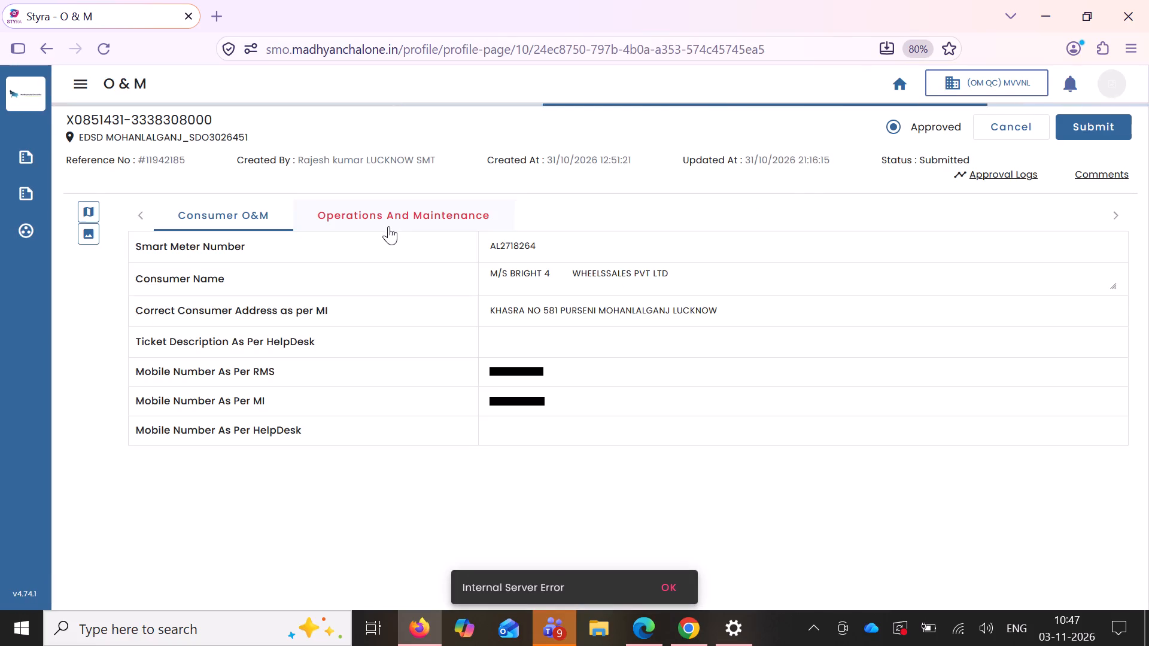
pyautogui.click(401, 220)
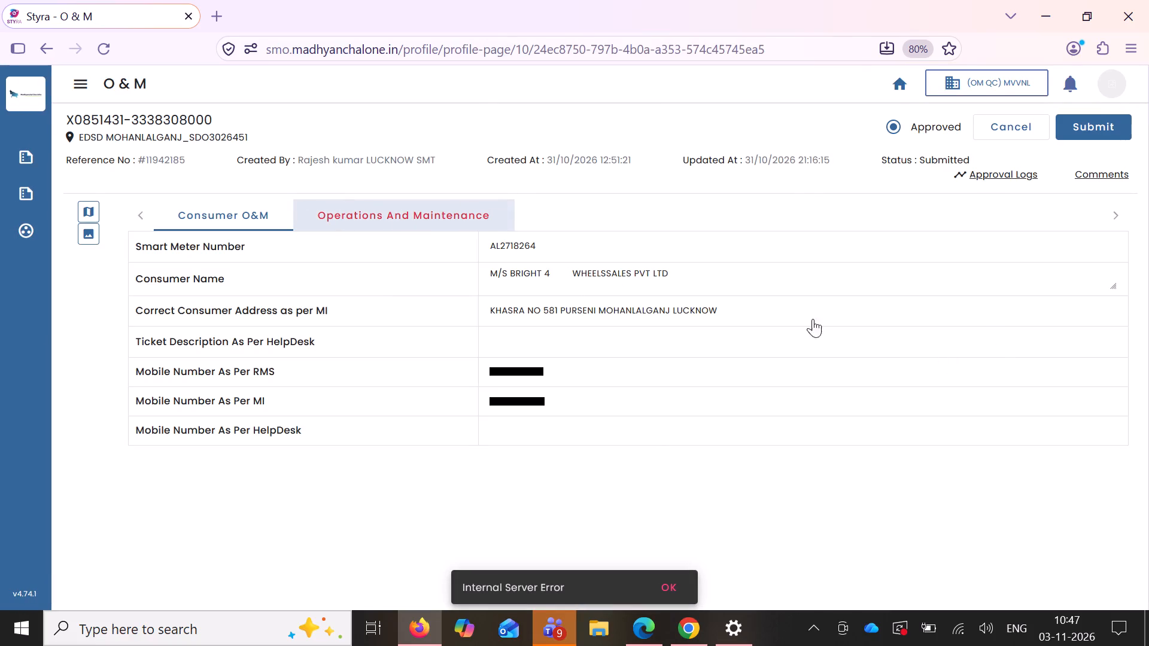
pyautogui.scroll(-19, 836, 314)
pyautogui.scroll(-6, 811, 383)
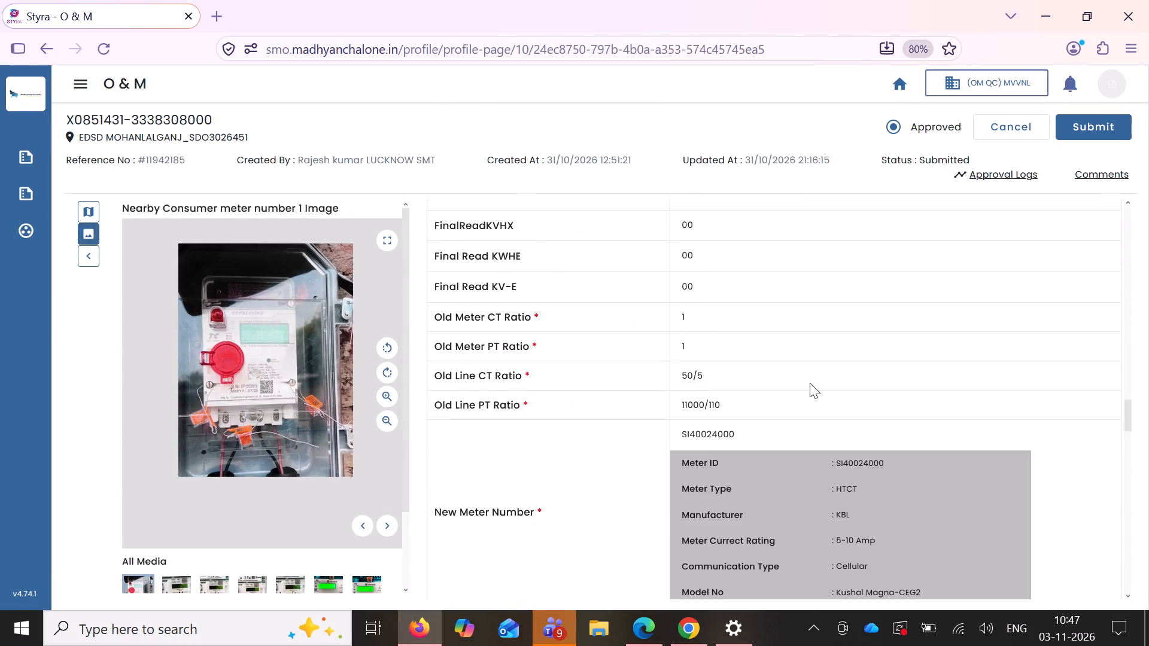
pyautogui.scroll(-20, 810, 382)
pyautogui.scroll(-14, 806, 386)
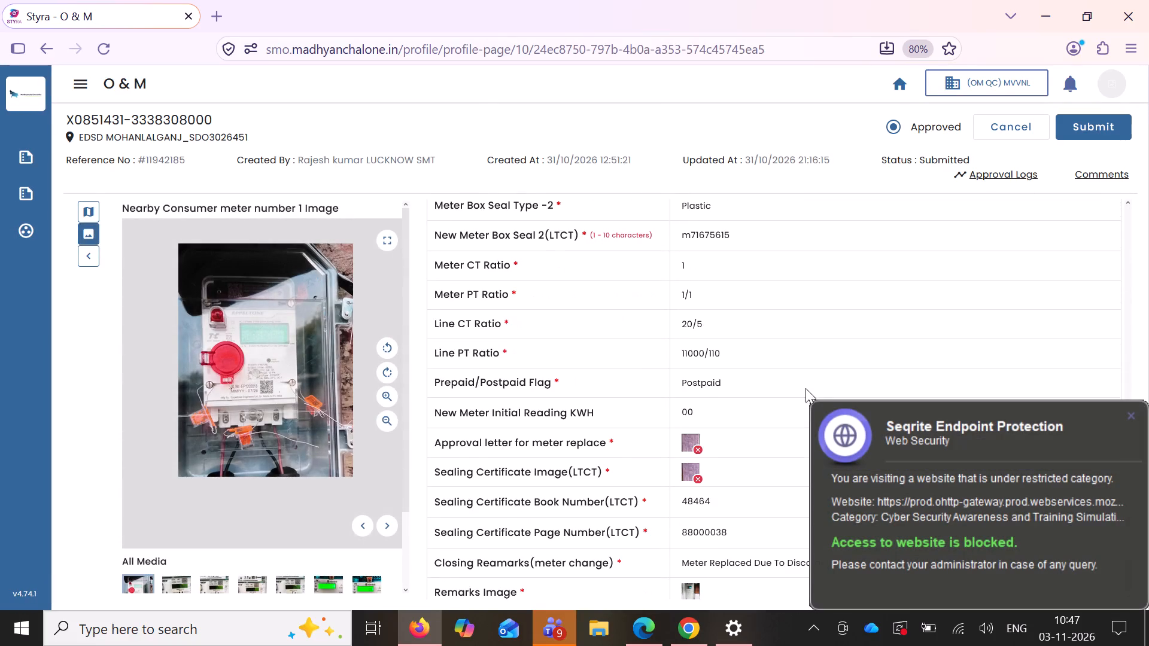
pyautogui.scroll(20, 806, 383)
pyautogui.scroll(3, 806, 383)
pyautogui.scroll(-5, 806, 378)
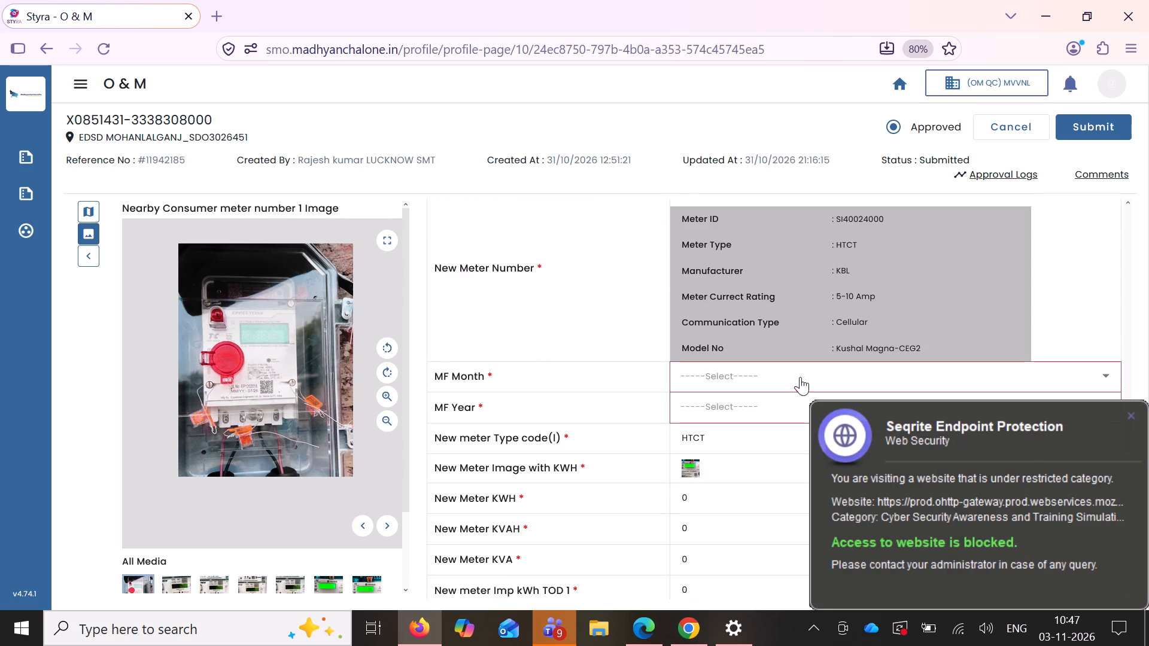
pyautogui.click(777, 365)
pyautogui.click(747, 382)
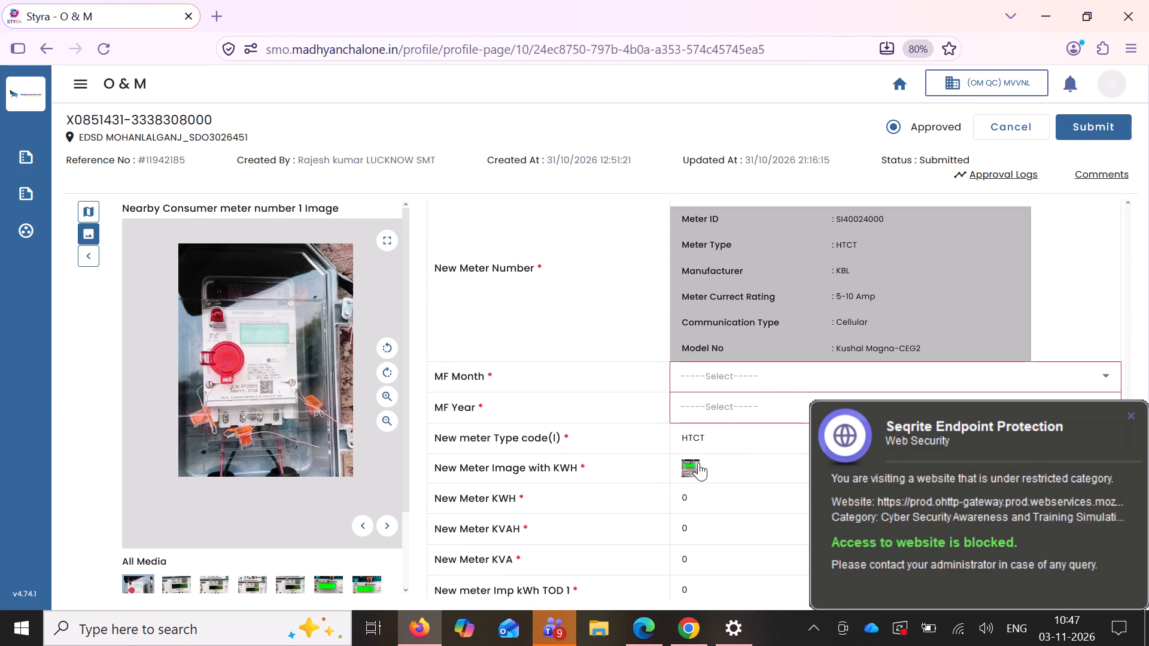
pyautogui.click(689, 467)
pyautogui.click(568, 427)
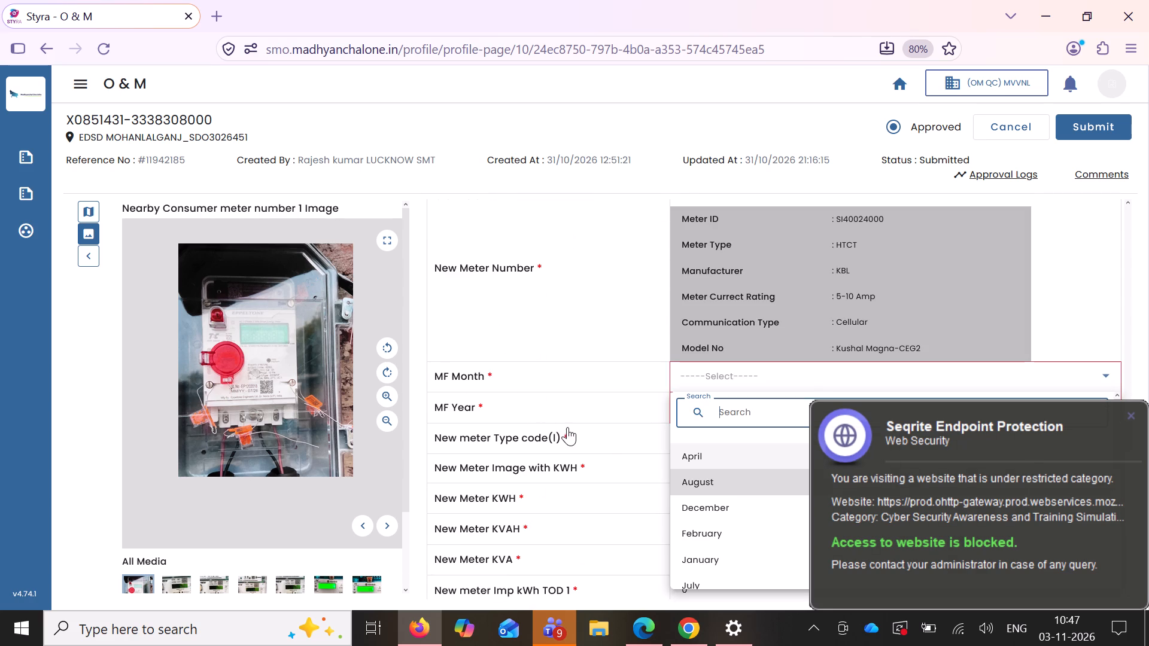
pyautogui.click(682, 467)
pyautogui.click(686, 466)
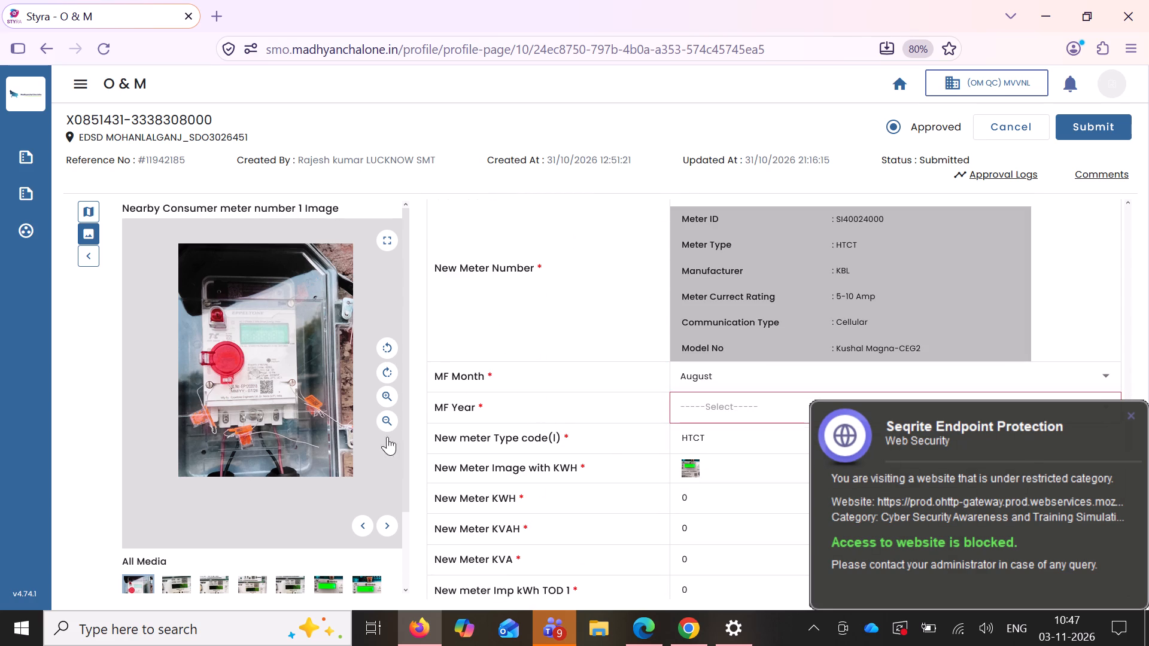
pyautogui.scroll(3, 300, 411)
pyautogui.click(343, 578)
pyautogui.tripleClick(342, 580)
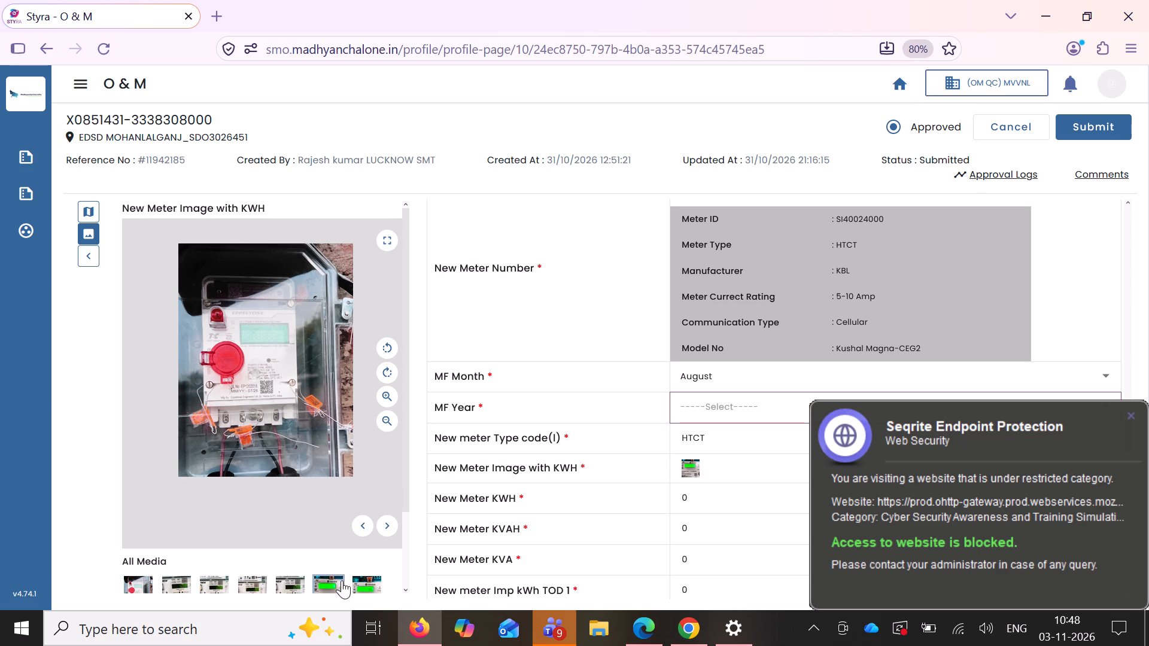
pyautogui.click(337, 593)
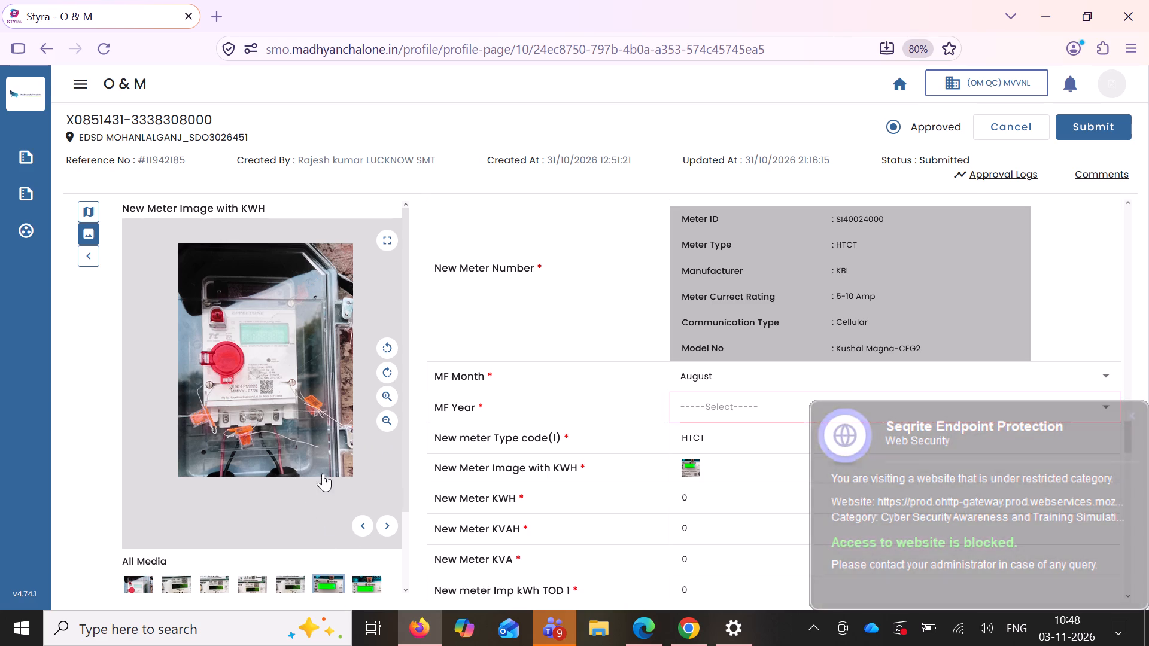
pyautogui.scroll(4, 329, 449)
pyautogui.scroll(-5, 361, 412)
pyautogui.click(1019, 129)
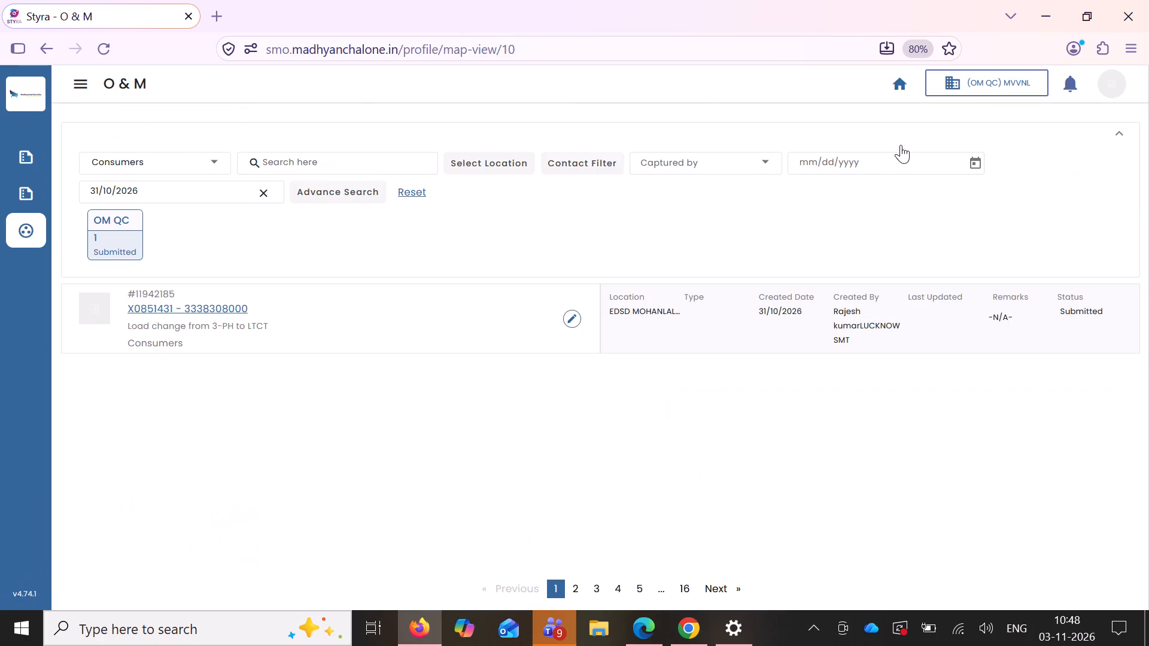
pyautogui.click(576, 328)
pyautogui.click(573, 321)
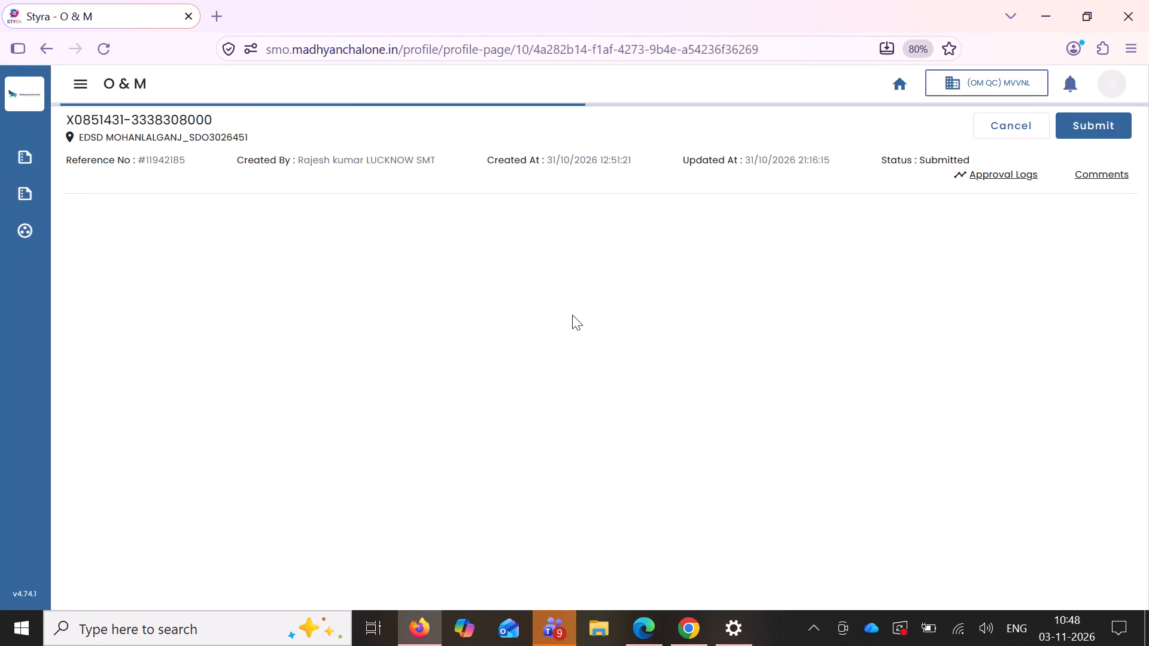
pyautogui.click(431, 226)
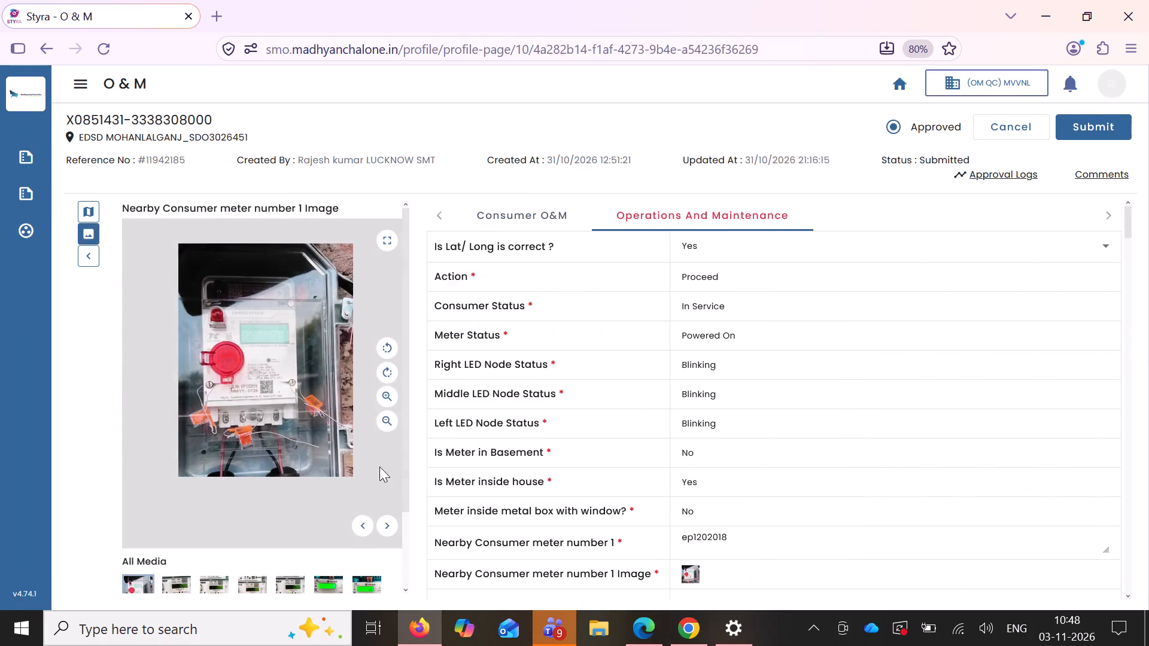
pyautogui.click(328, 587)
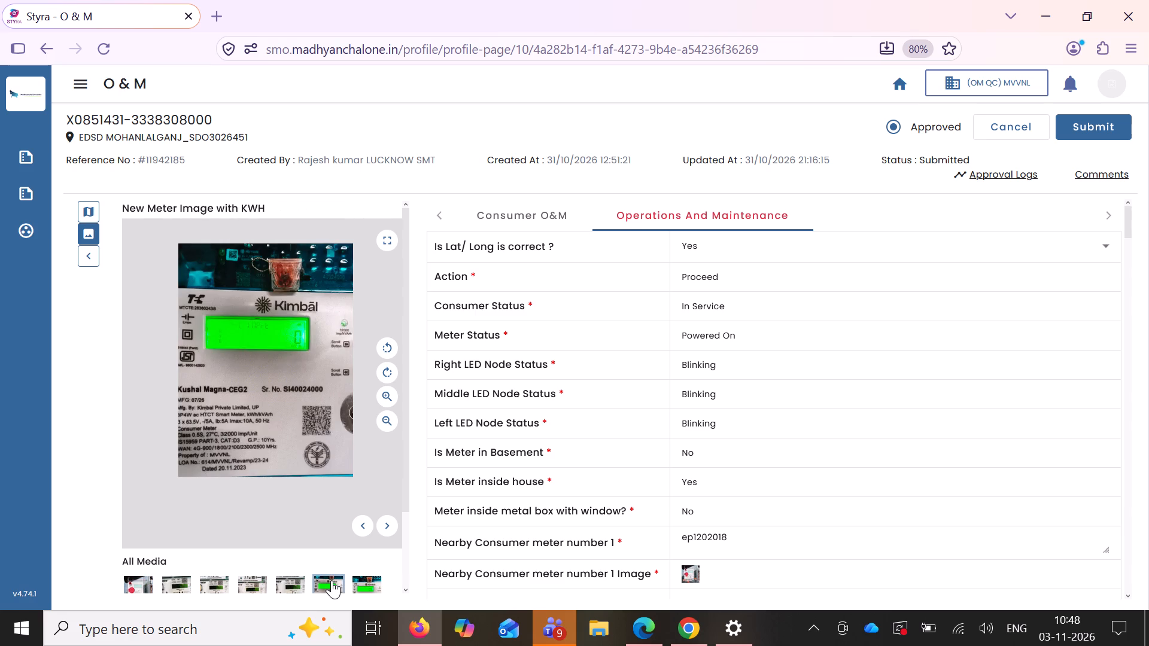
pyautogui.scroll(6, 310, 426)
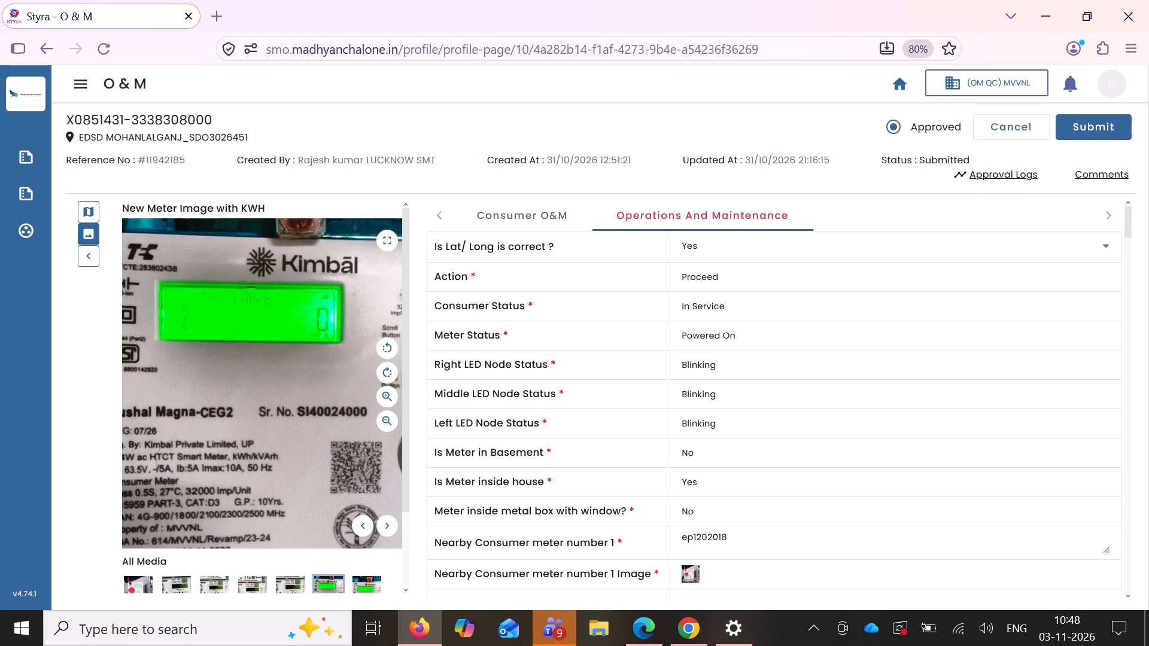
pyautogui.moveTo(316, 428); pyautogui.dragTo(367, 409)
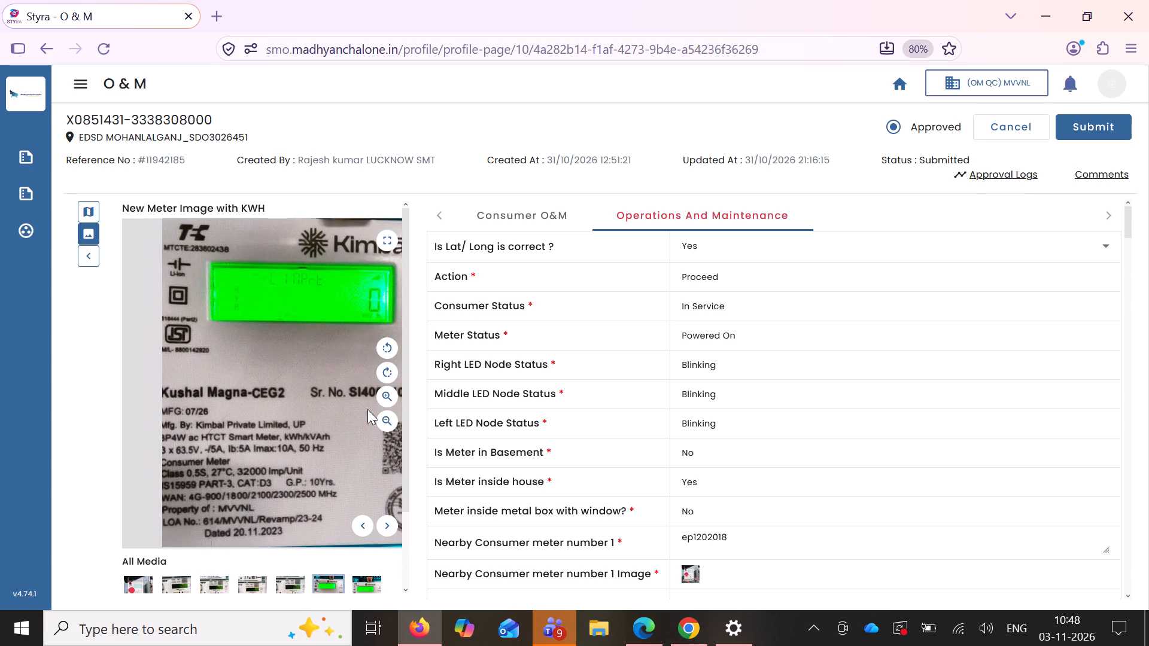
pyautogui.moveTo(367, 409); pyautogui.dragTo(232, 445)
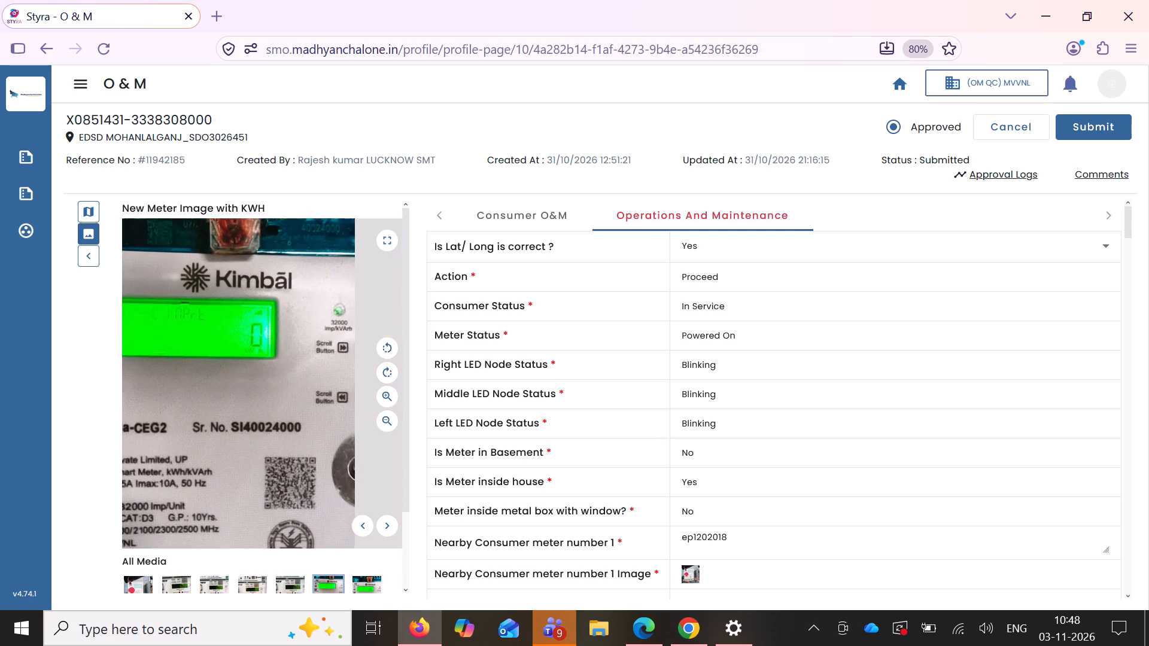
pyautogui.moveTo(232, 445); pyautogui.dragTo(326, 376)
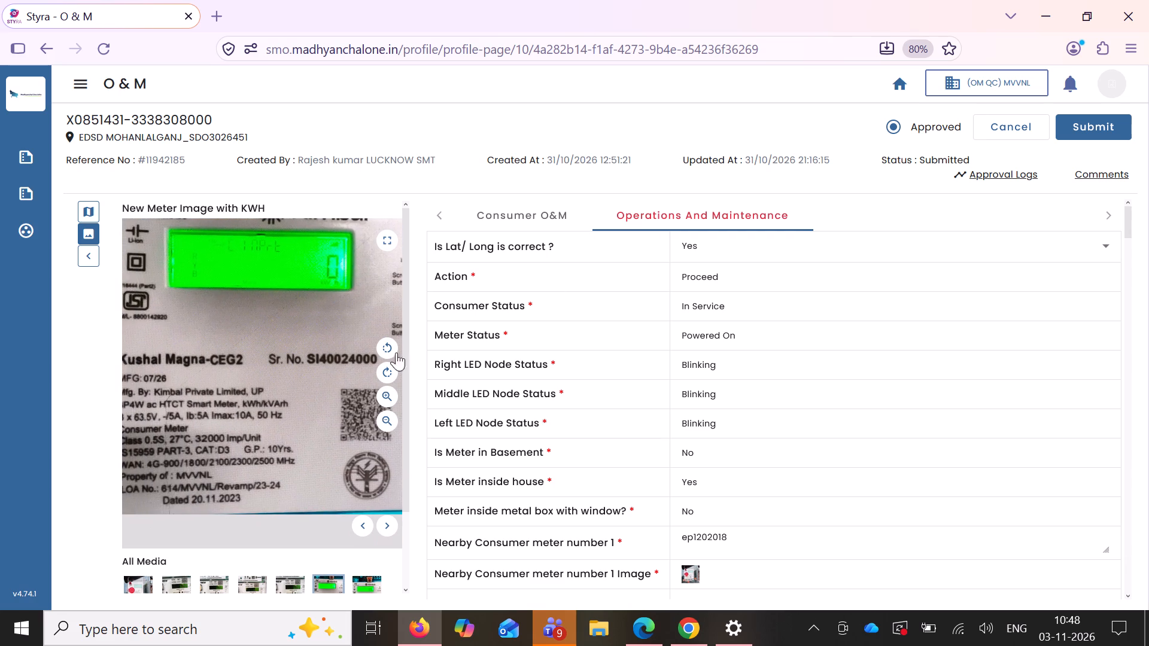
pyautogui.scroll(-18, 823, 313)
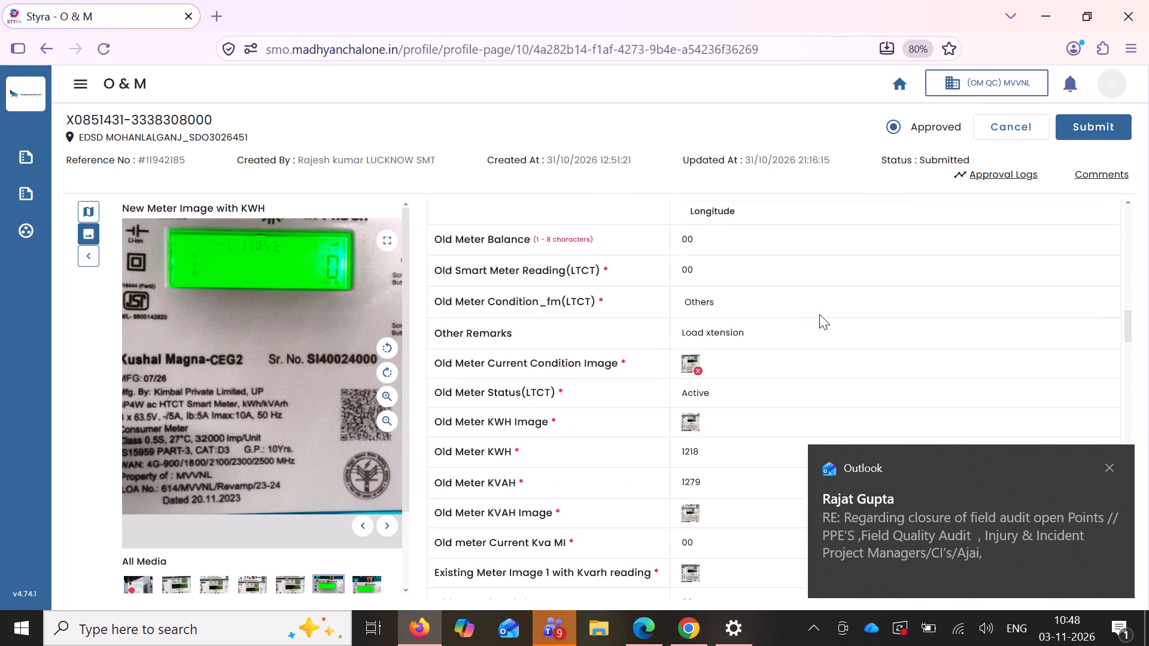
pyautogui.scroll(-18, 819, 315)
pyautogui.scroll(-8, 814, 316)
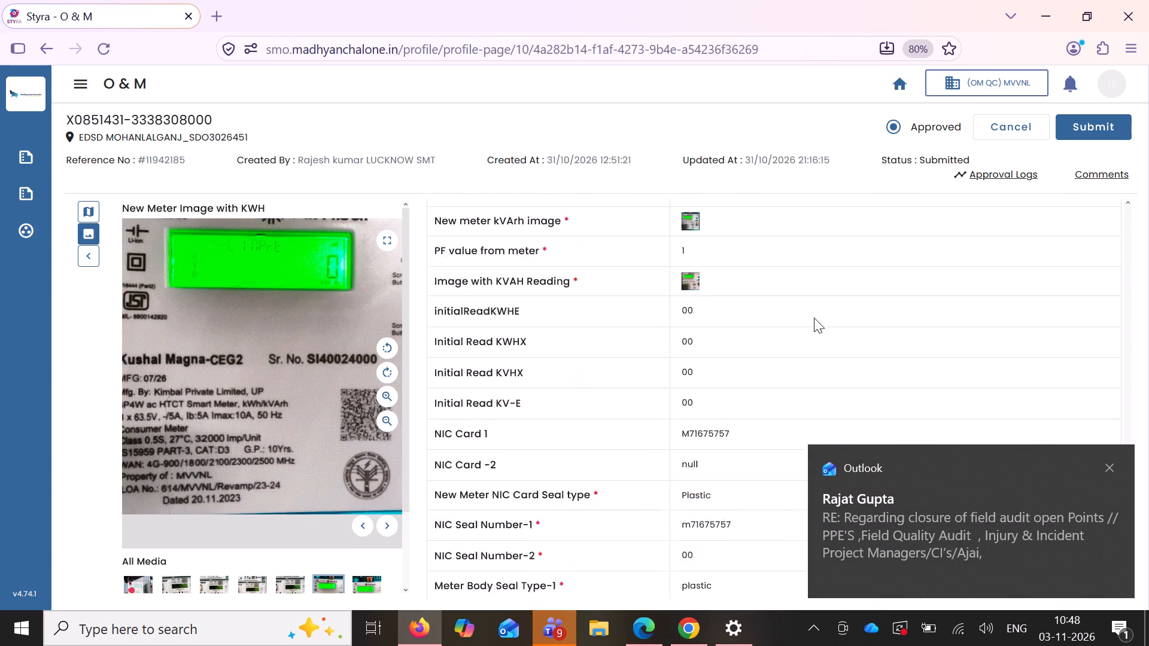
pyautogui.scroll(-11, 814, 318)
pyautogui.scroll(17, 813, 319)
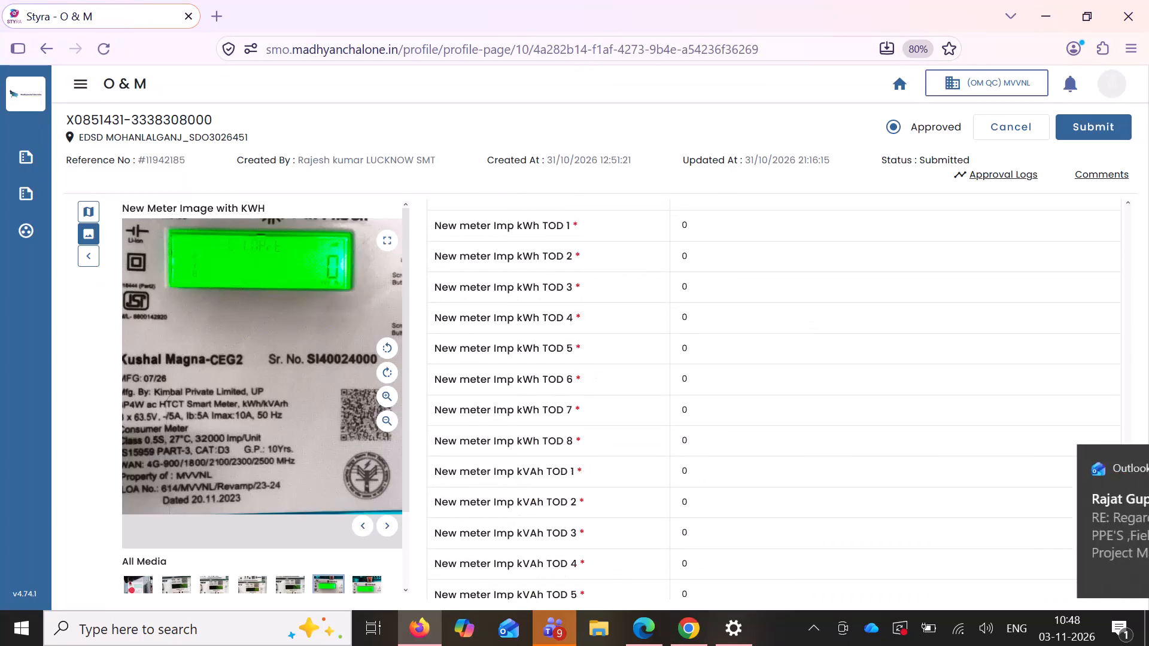
pyautogui.scroll(2, 811, 316)
pyautogui.scroll(-2, 811, 316)
pyautogui.click(729, 292)
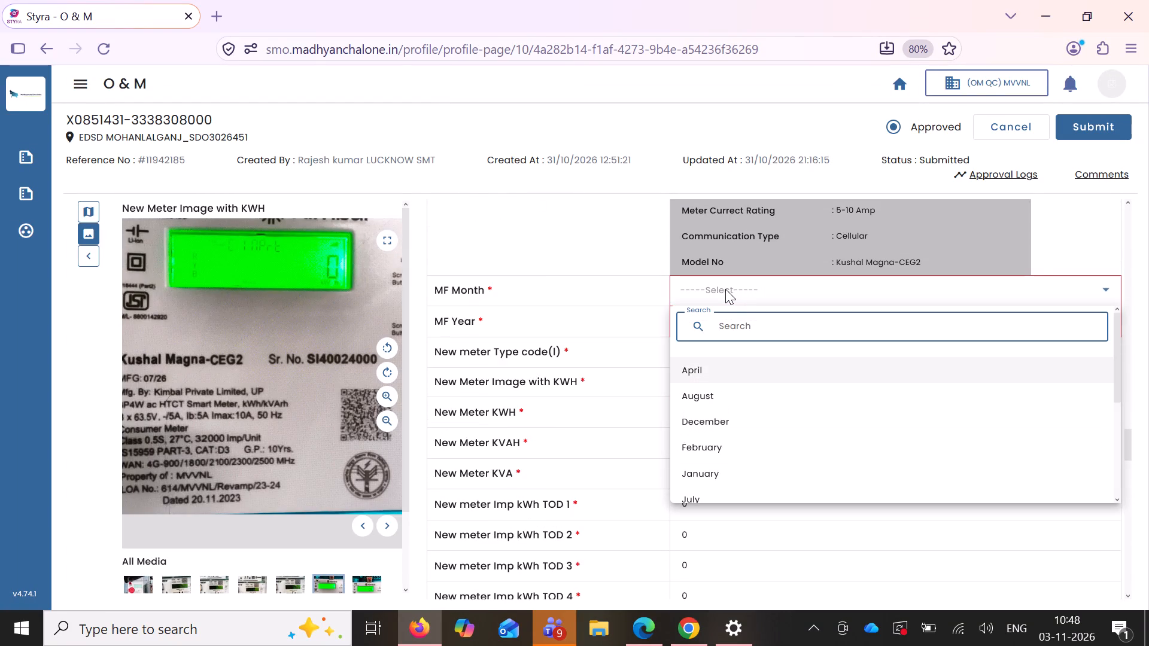
pyautogui.scroll(-3, 765, 396)
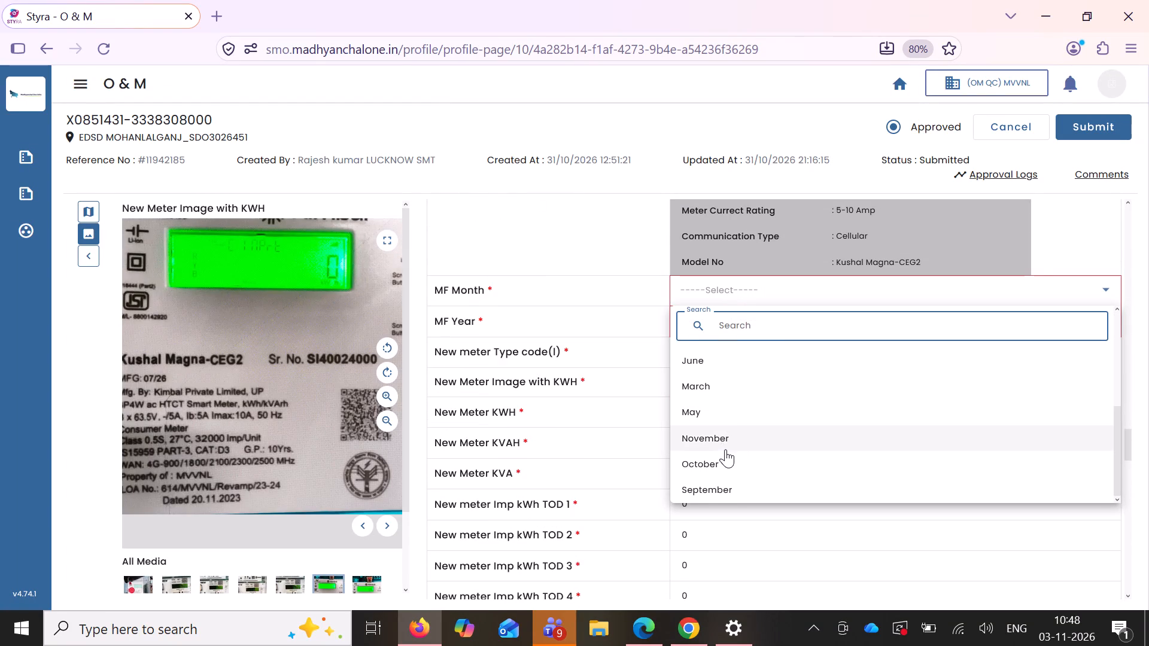
pyautogui.click(734, 429)
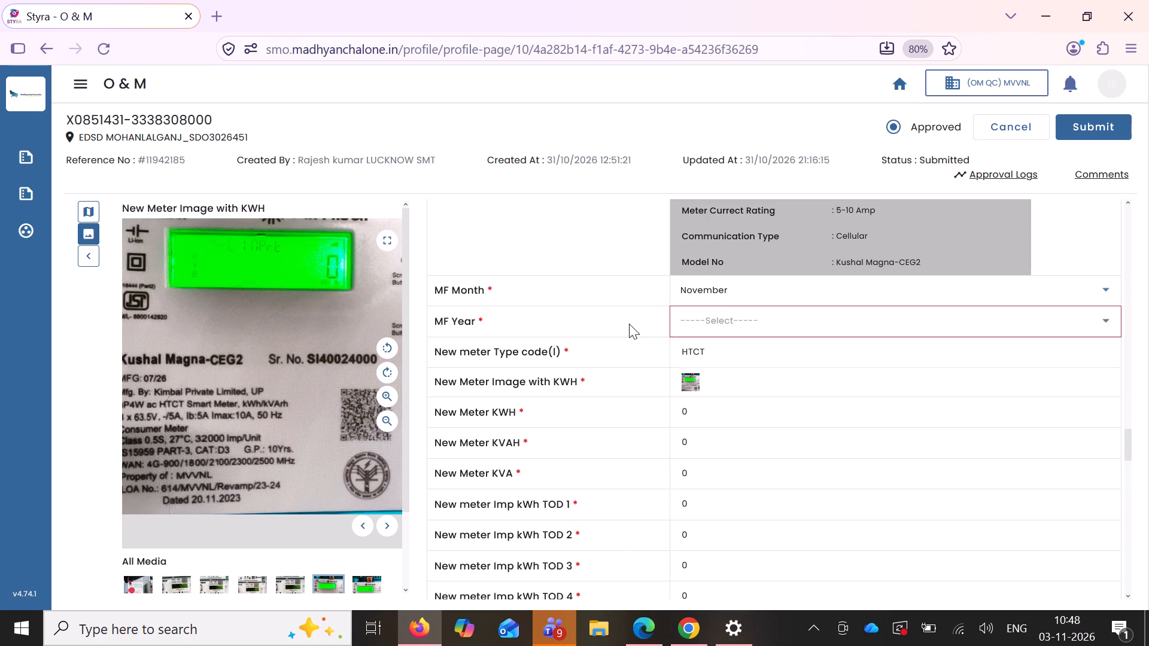
pyautogui.click(629, 324)
pyautogui.click(735, 318)
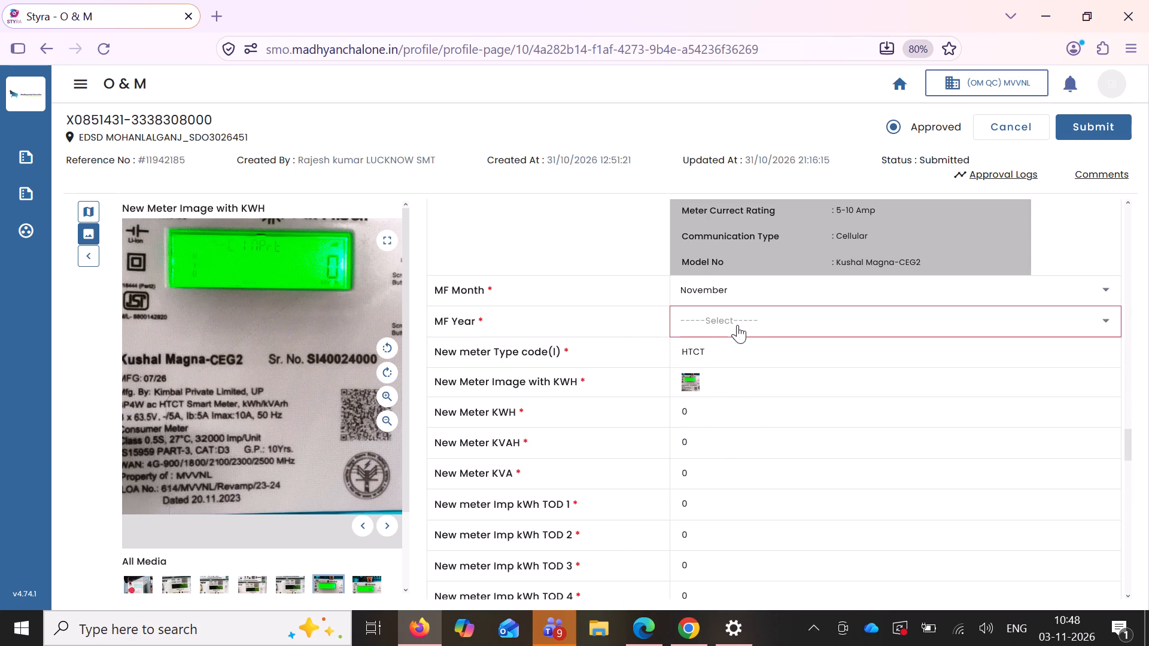
pyautogui.click(737, 325)
pyautogui.scroll(-3, 741, 474)
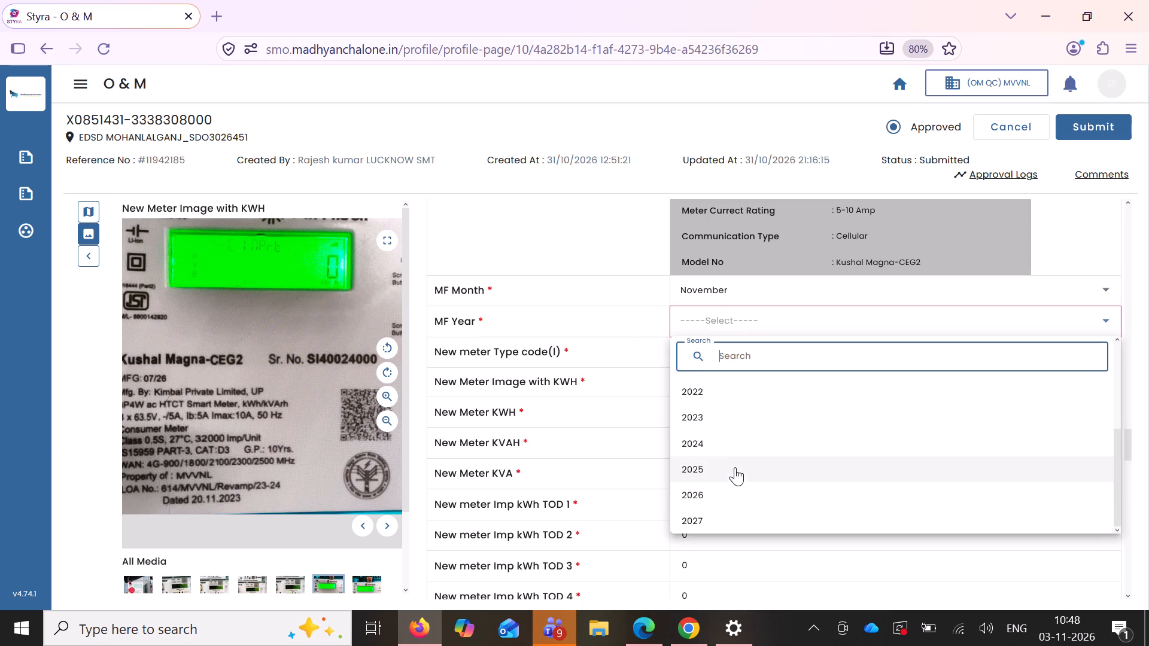
pyautogui.click(721, 416)
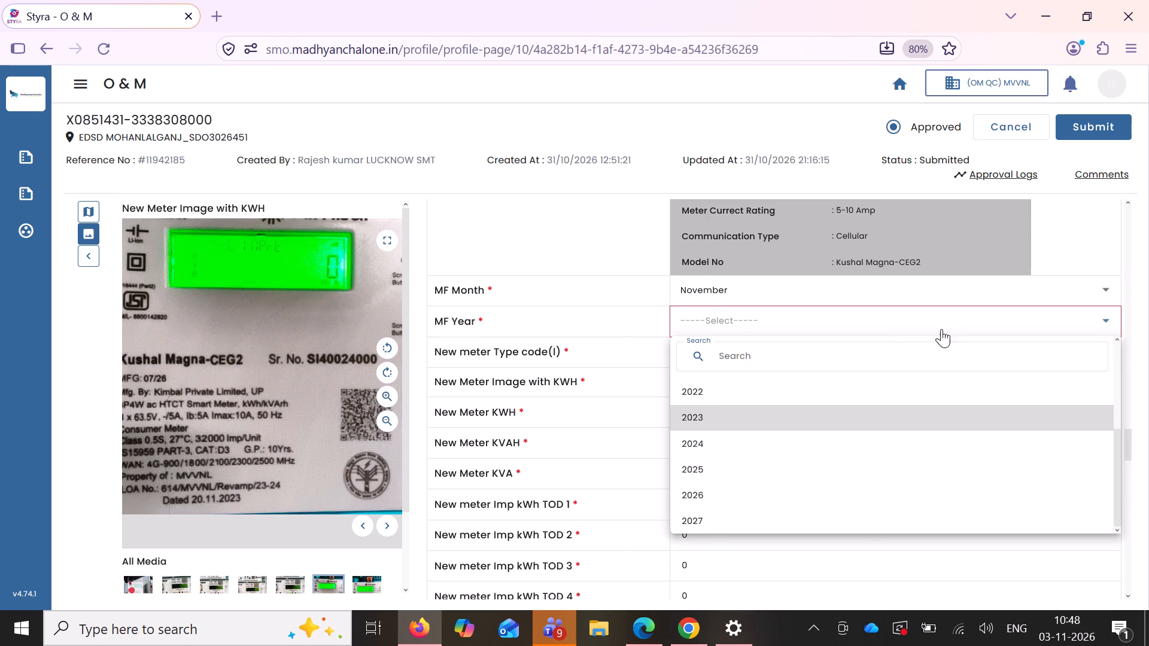
pyautogui.click(1113, 136)
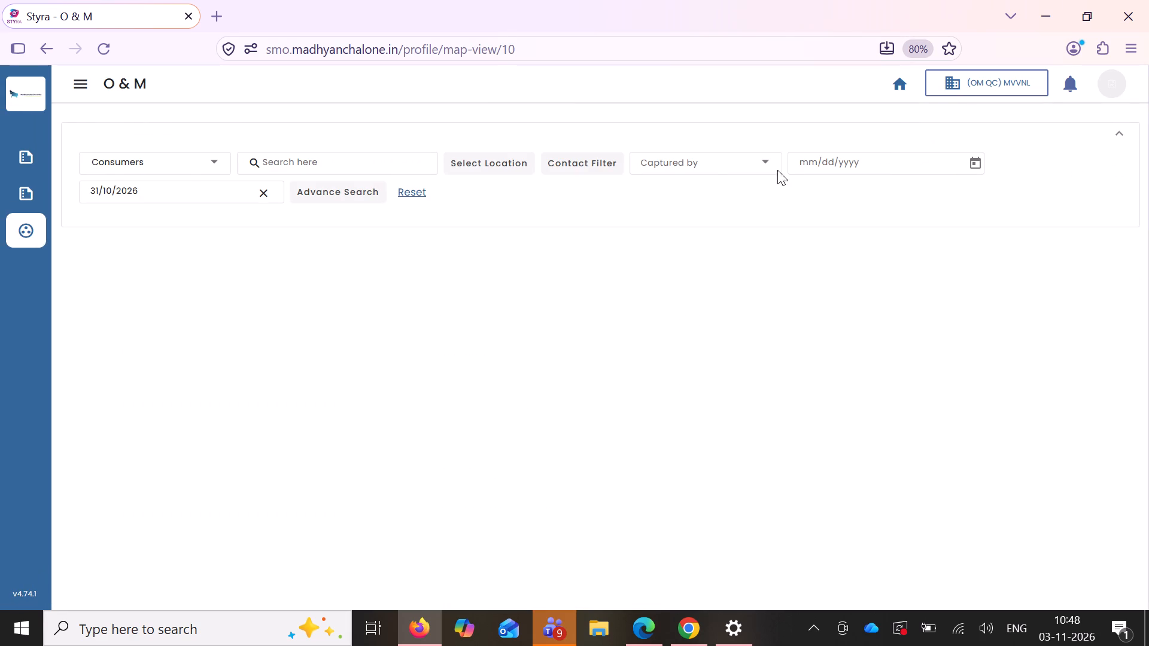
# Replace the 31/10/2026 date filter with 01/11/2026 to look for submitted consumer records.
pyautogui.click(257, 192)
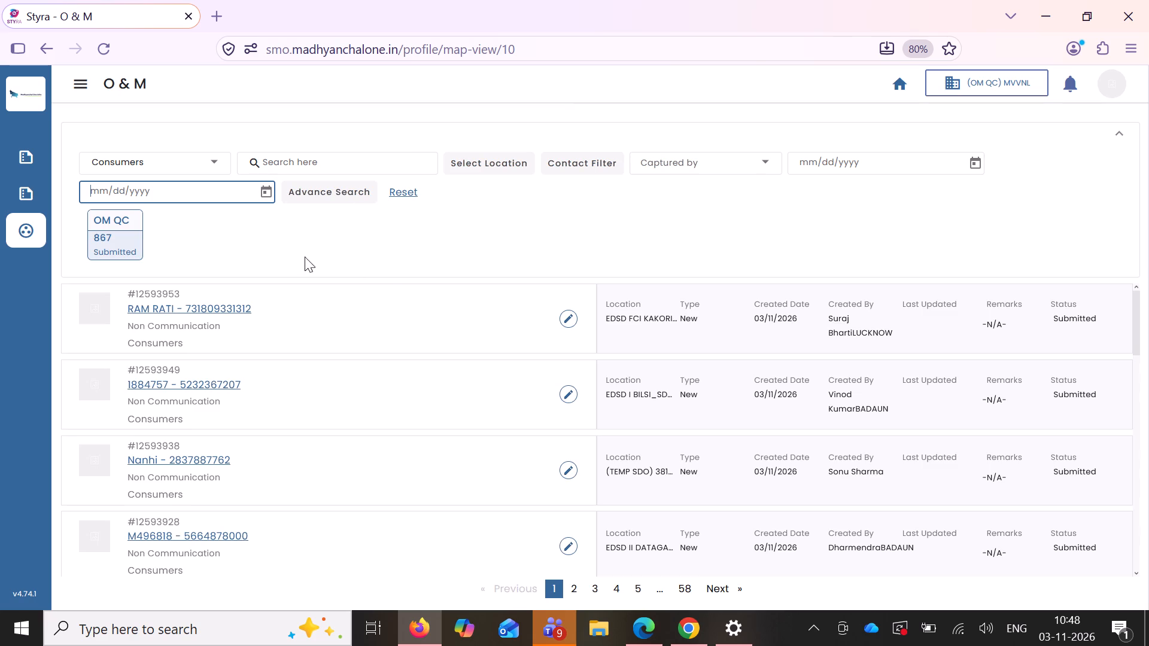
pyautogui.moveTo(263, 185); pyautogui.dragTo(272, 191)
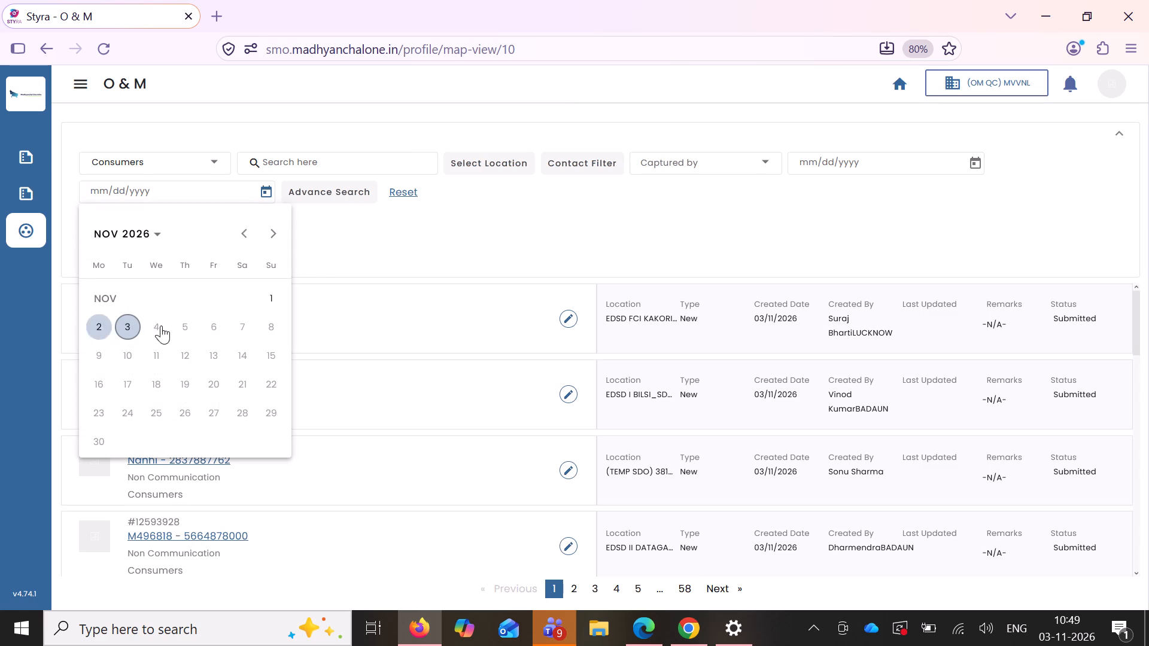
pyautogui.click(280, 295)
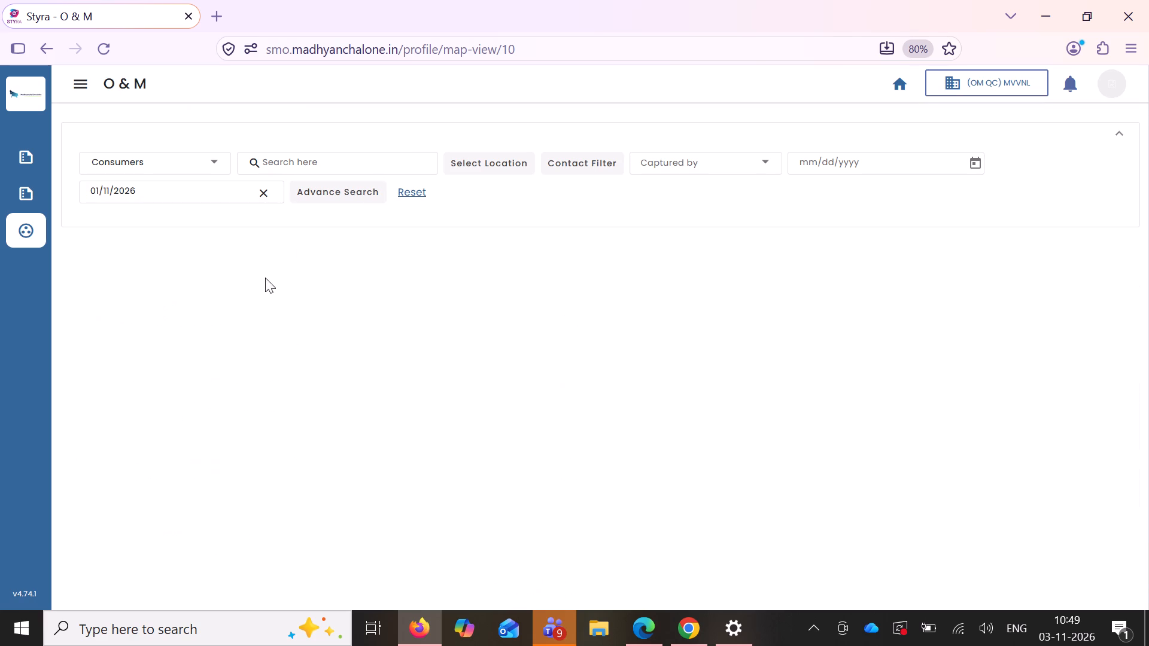
# Change the date filter to 02/11/2026 and list the OM QC Submitted consumer records.
pyautogui.click(263, 187)
pyautogui.click(266, 190)
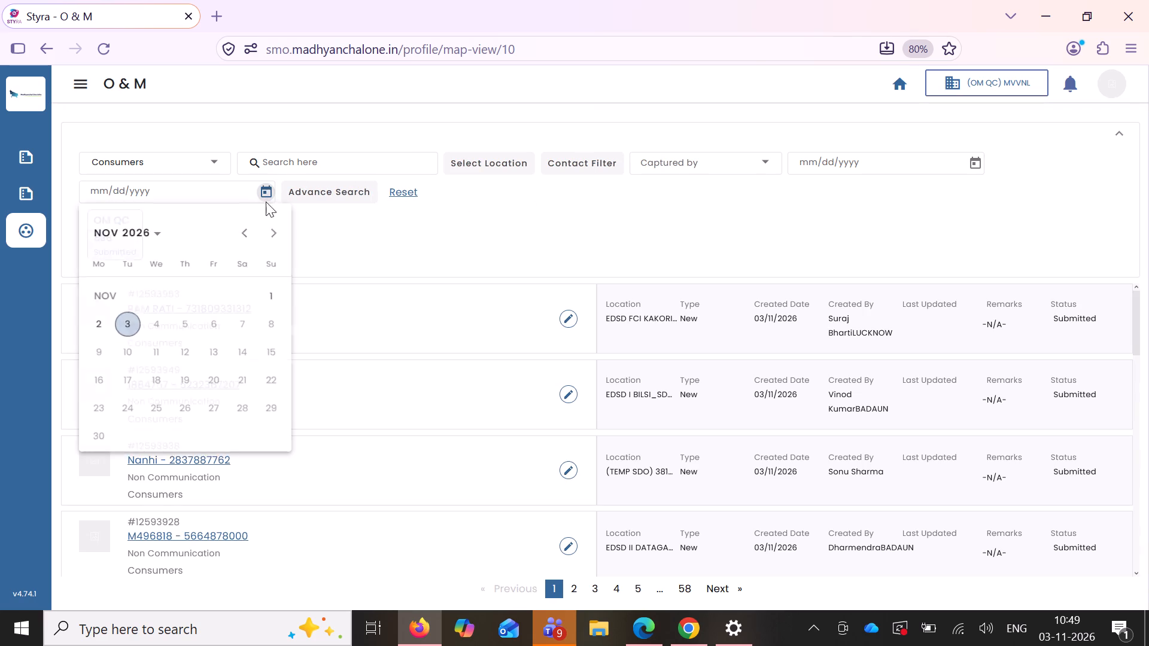
pyautogui.click(90, 330)
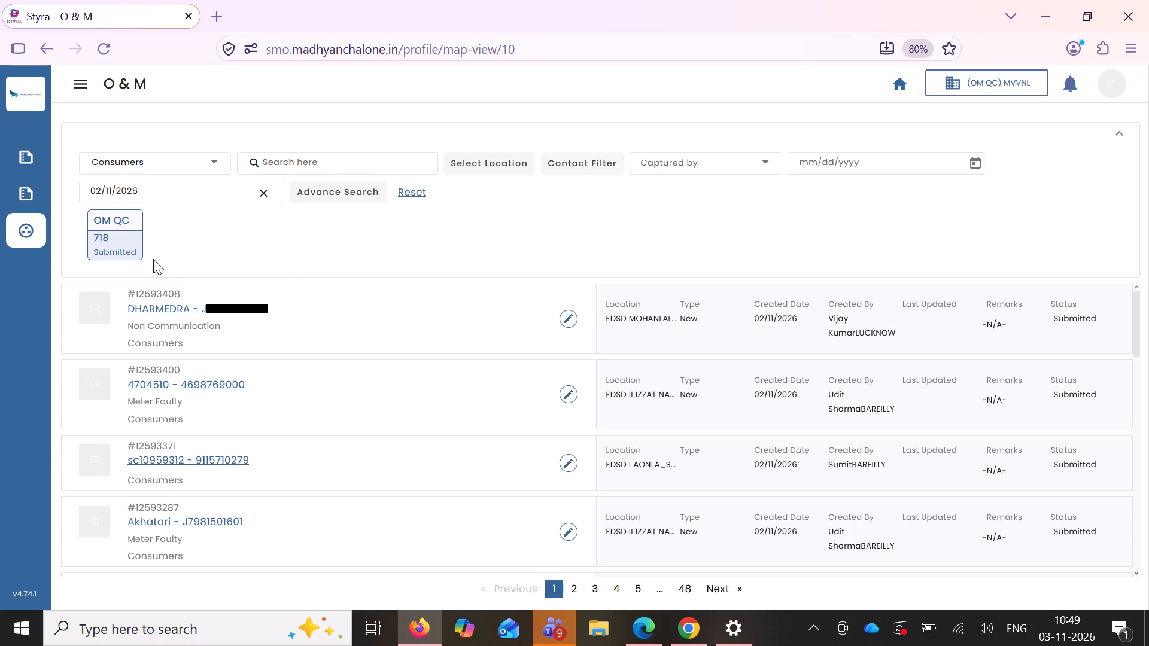
pyautogui.click(105, 243)
pyautogui.click(581, 321)
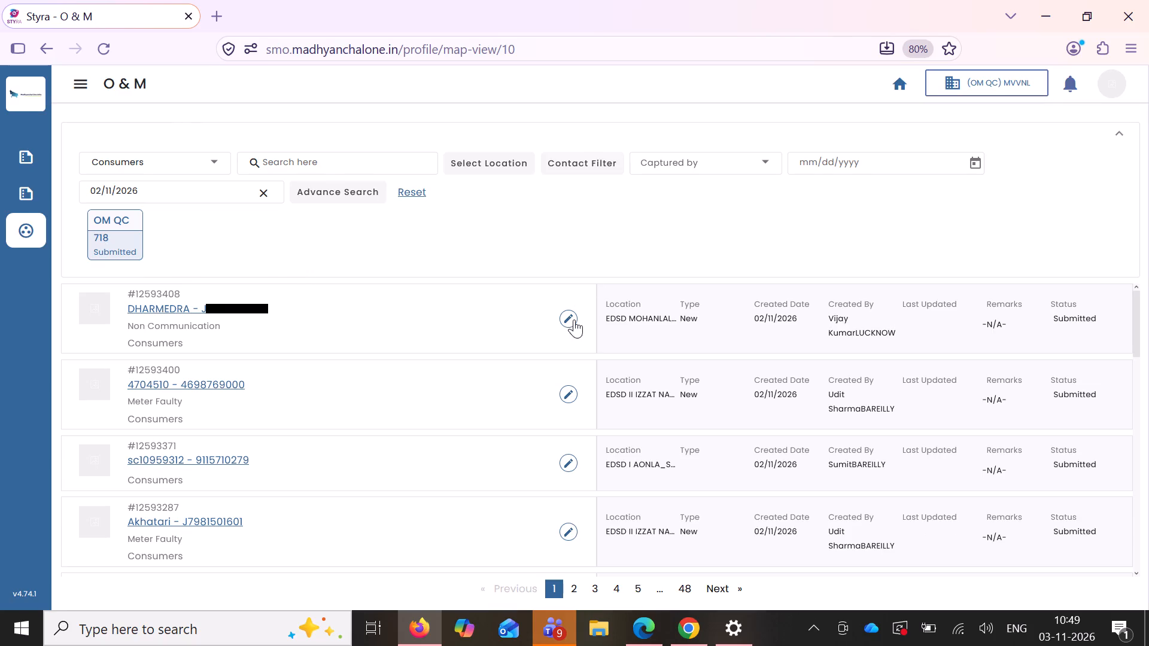
pyautogui.click(574, 319)
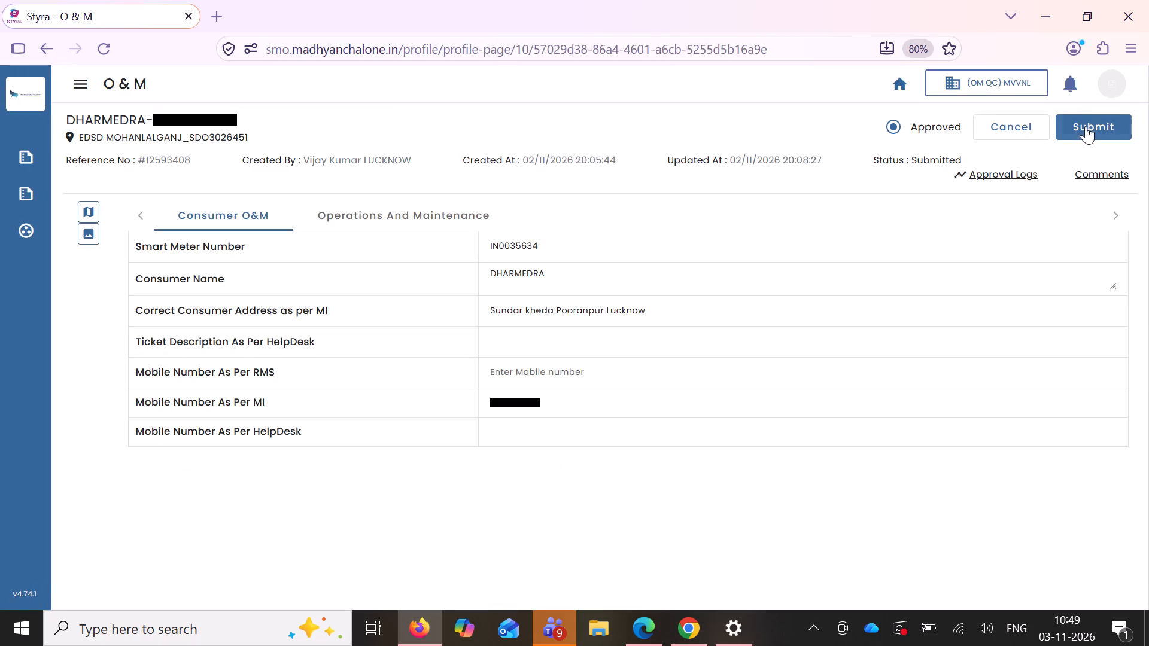
pyautogui.click(1086, 126)
pyautogui.click(571, 315)
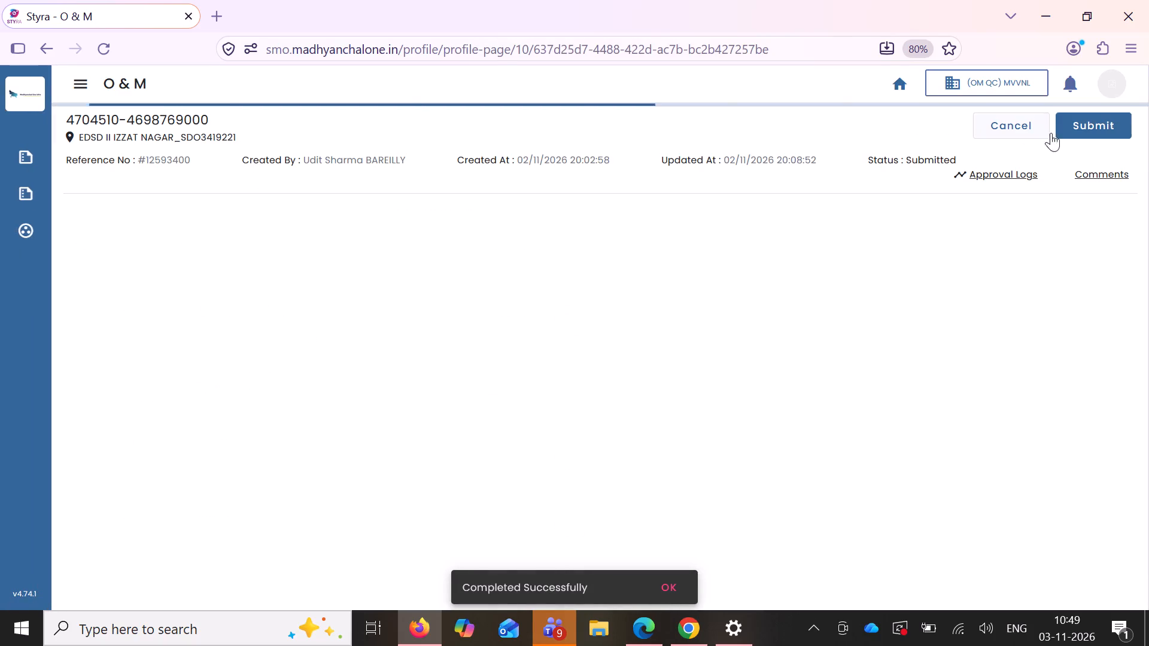
pyautogui.click(1077, 127)
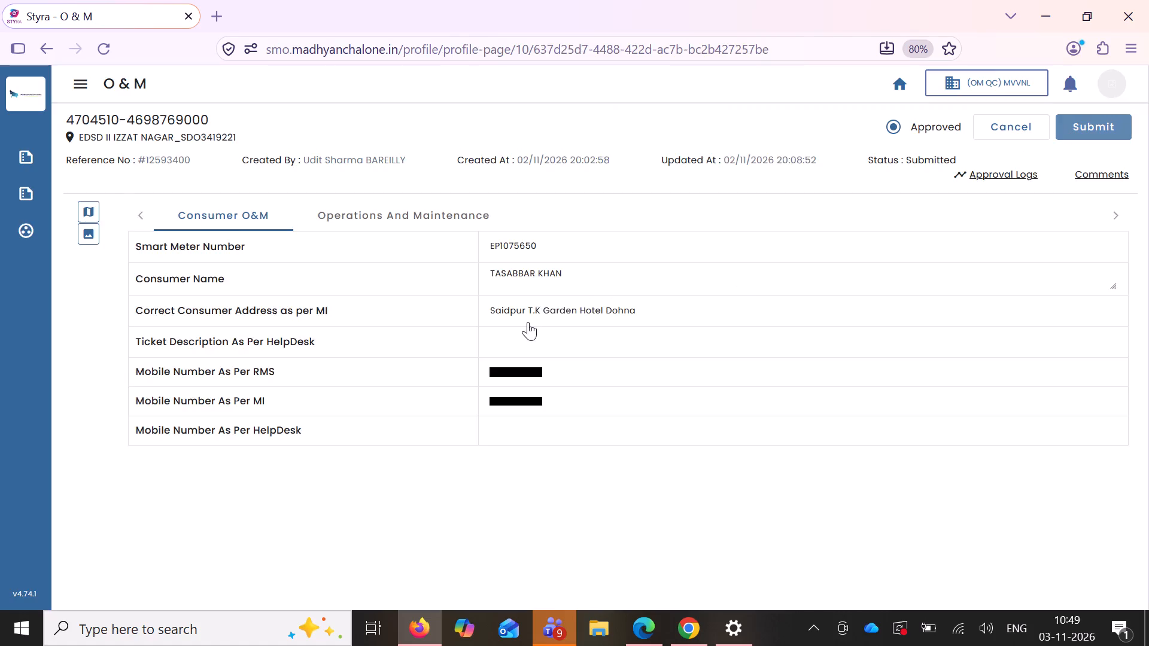
# Clear the 02/11/2026 filter, set the other date filter to 03/11/2026 and list the OM QC Submitted records.
pyautogui.click(260, 190)
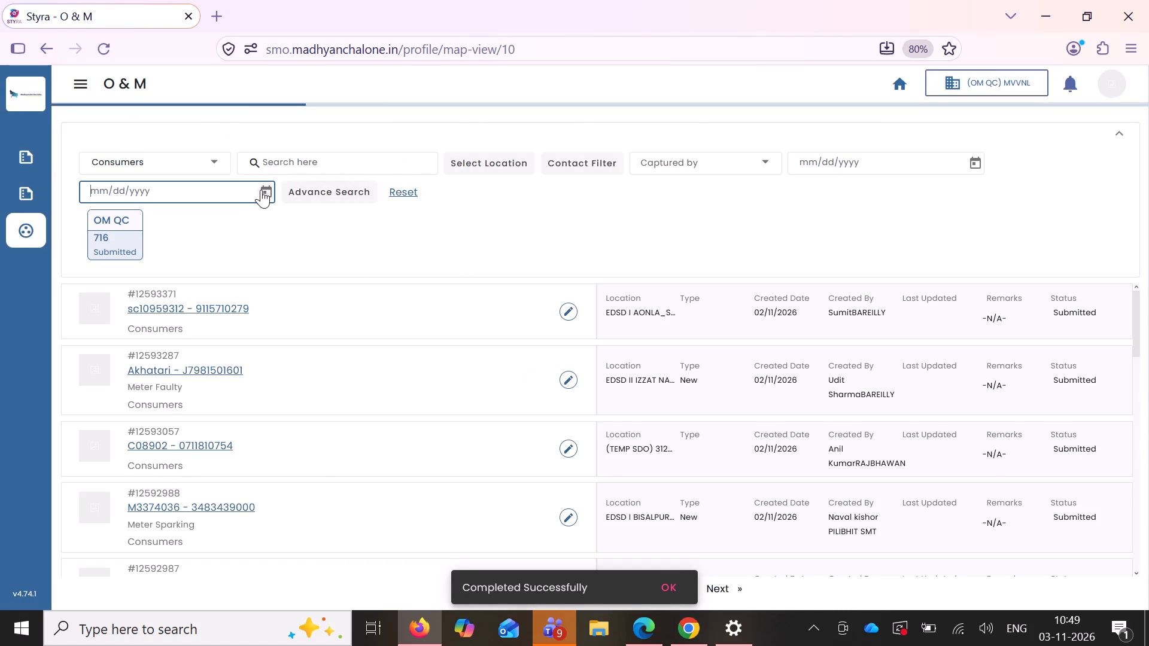
pyautogui.click(987, 167)
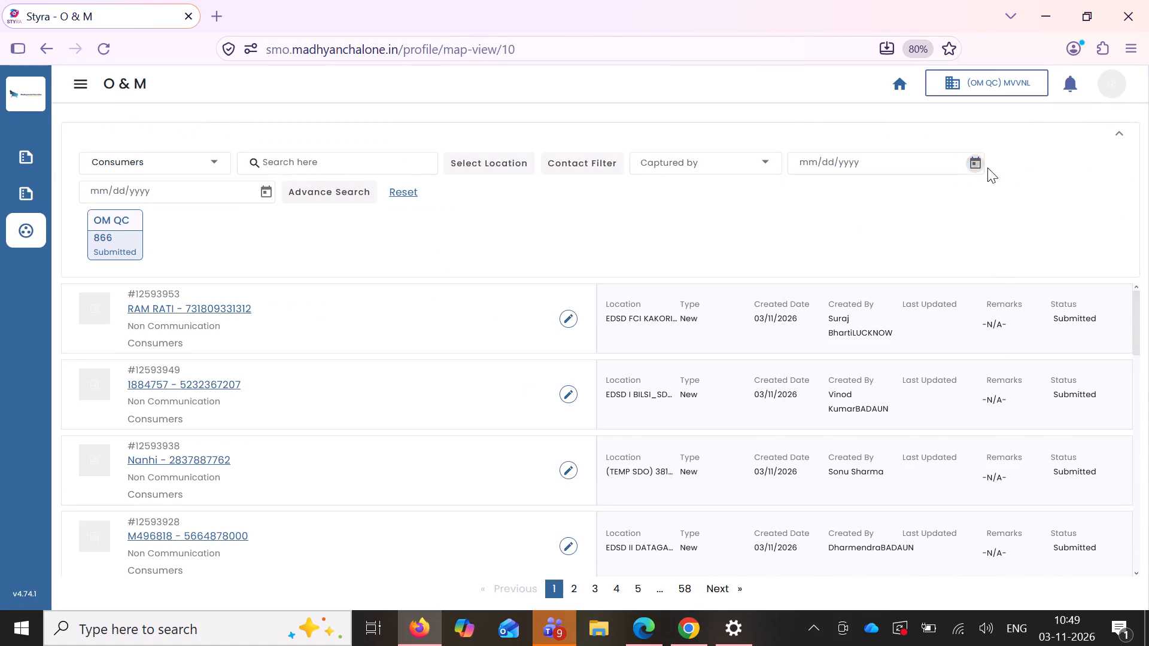
pyautogui.click(838, 295)
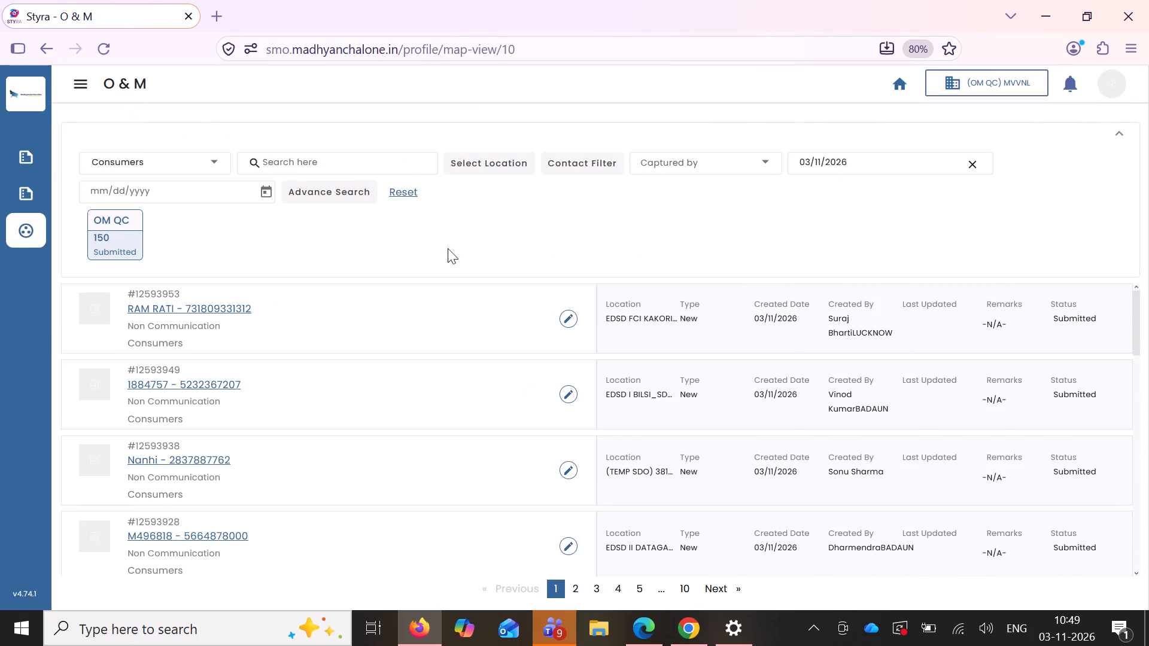
pyautogui.click(113, 239)
pyautogui.click(564, 324)
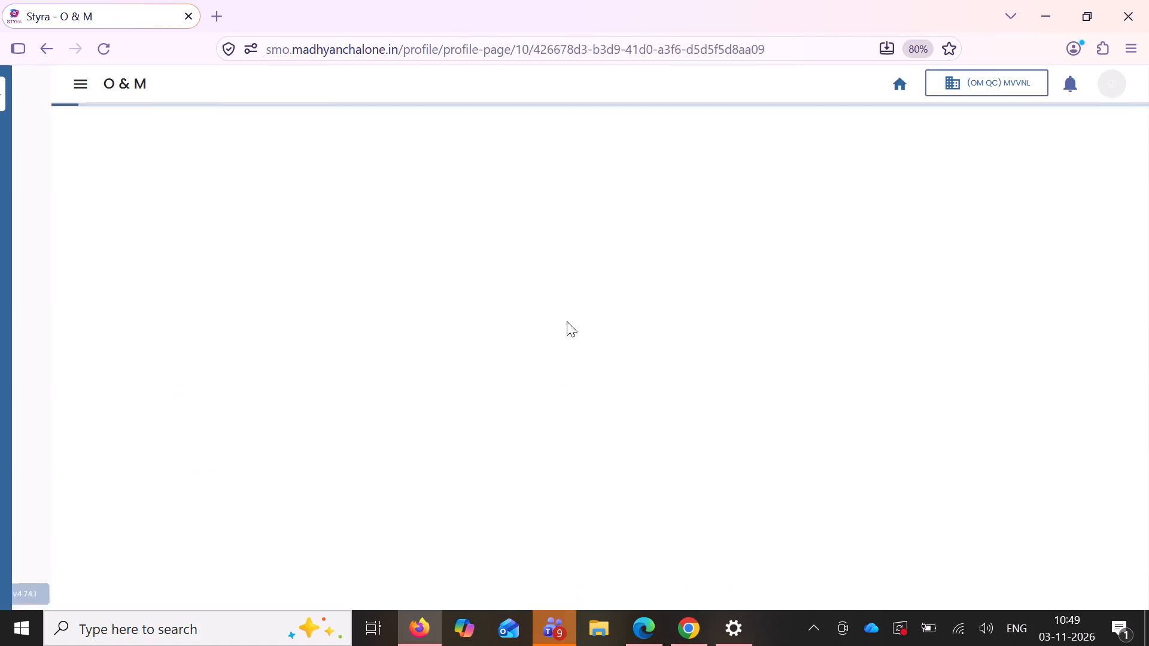
pyautogui.click(1101, 136)
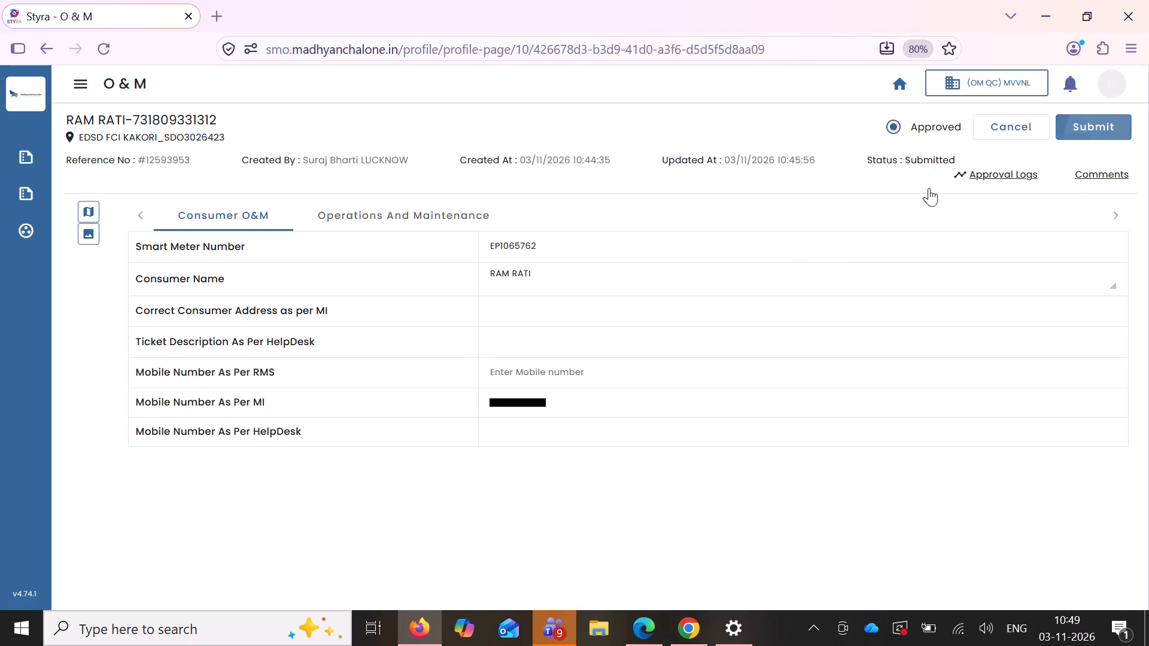
pyautogui.click(564, 321)
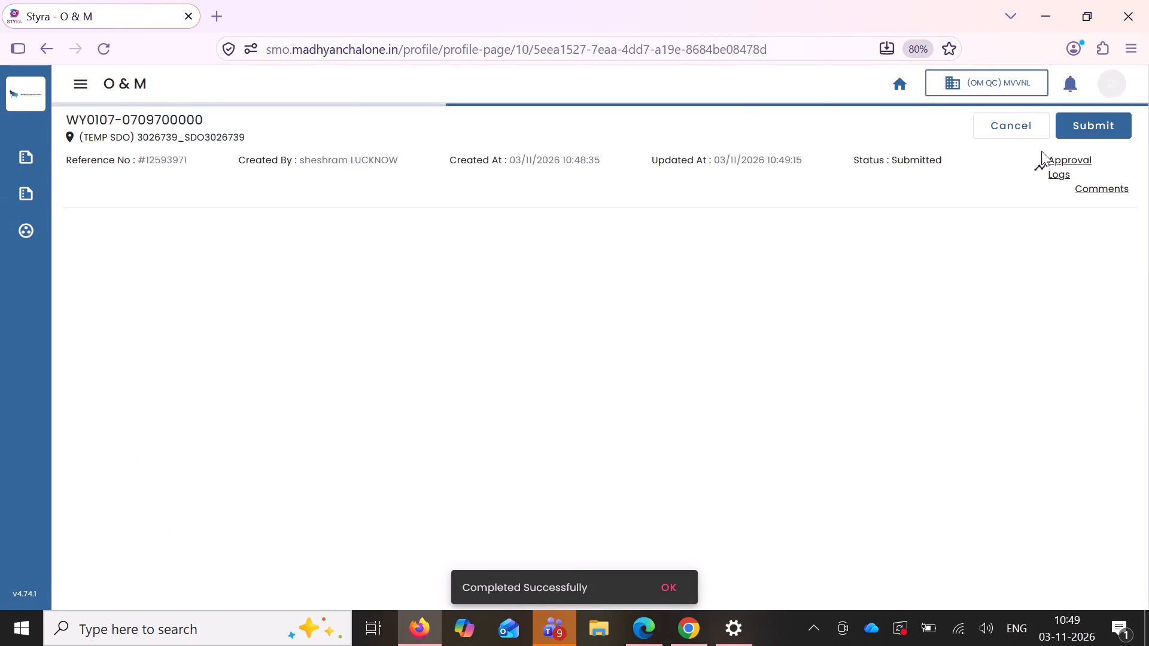
pyautogui.click(1091, 132)
pyautogui.click(563, 316)
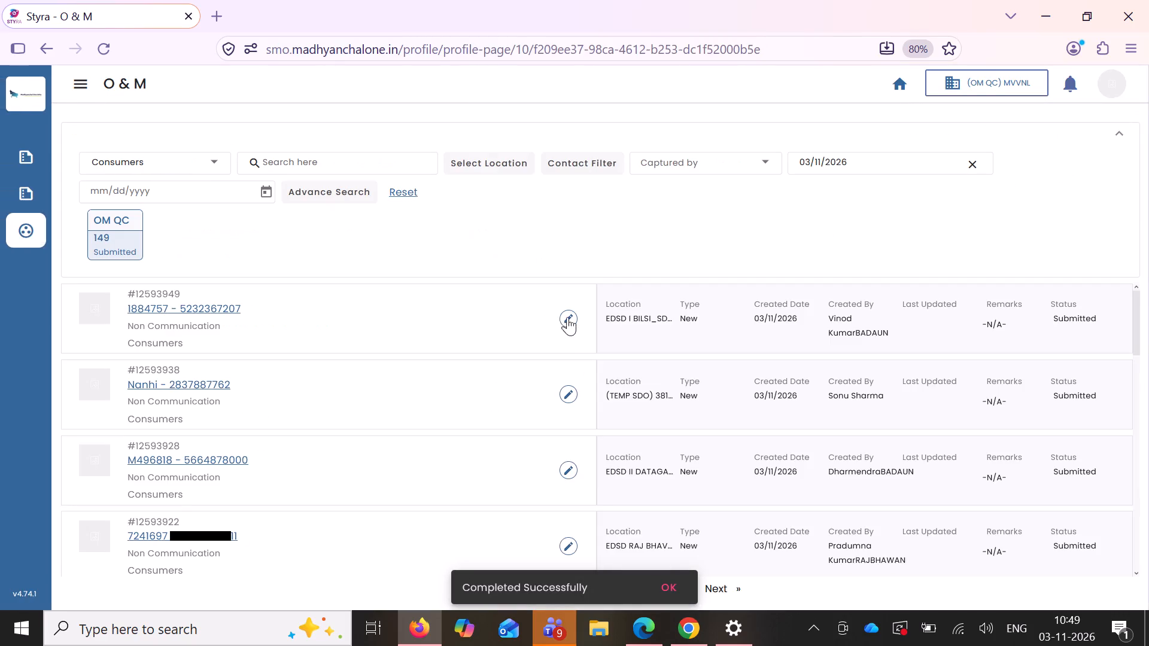
pyautogui.click(1088, 124)
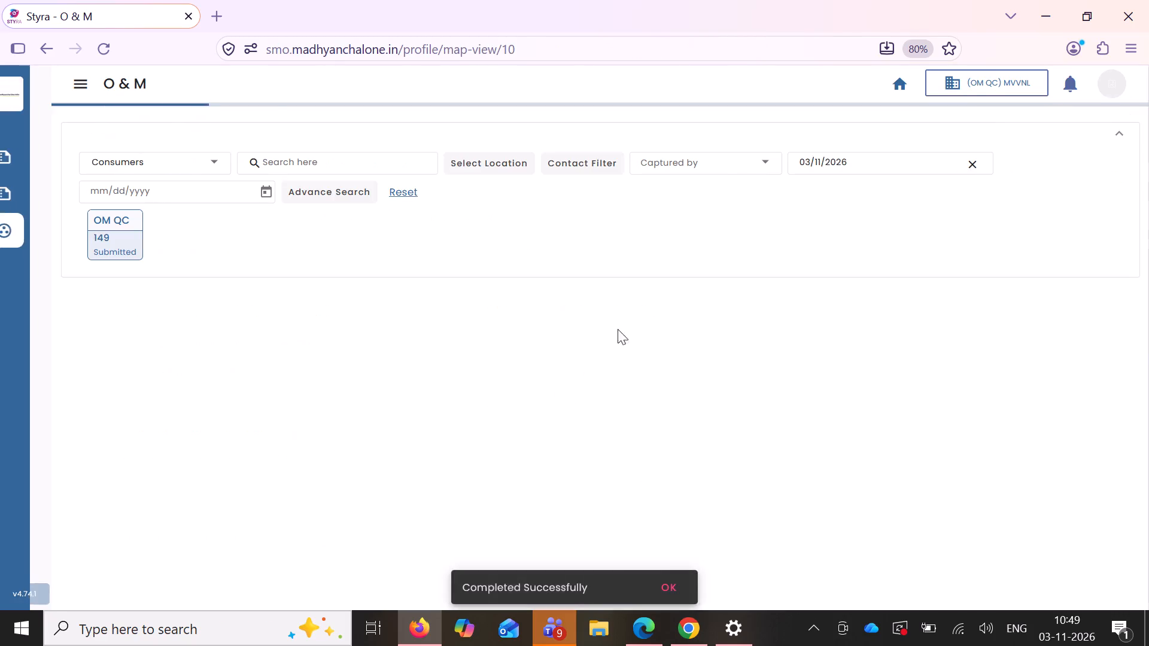
pyautogui.click(569, 318)
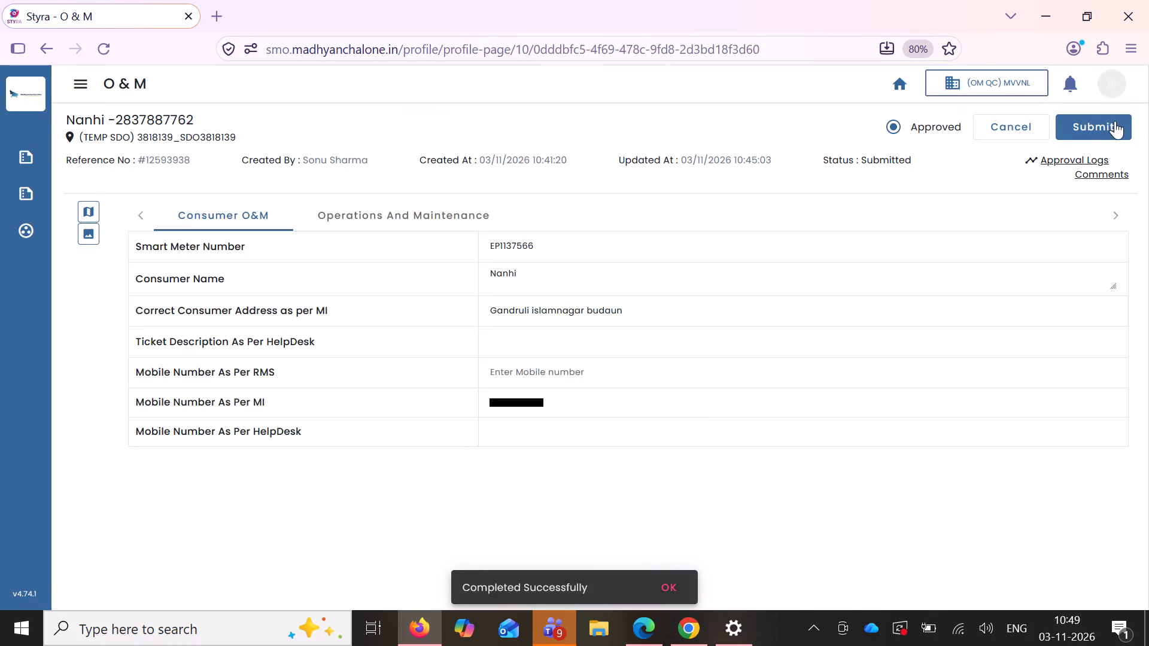
pyautogui.click(1115, 121)
pyautogui.click(569, 318)
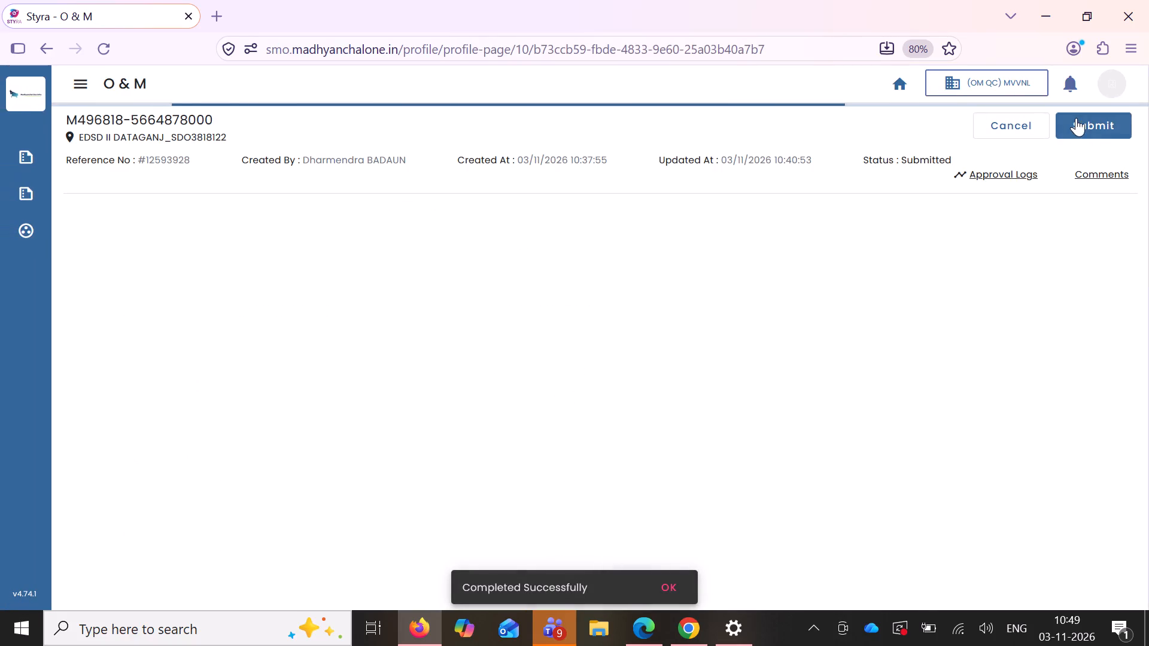
pyautogui.click(1083, 126)
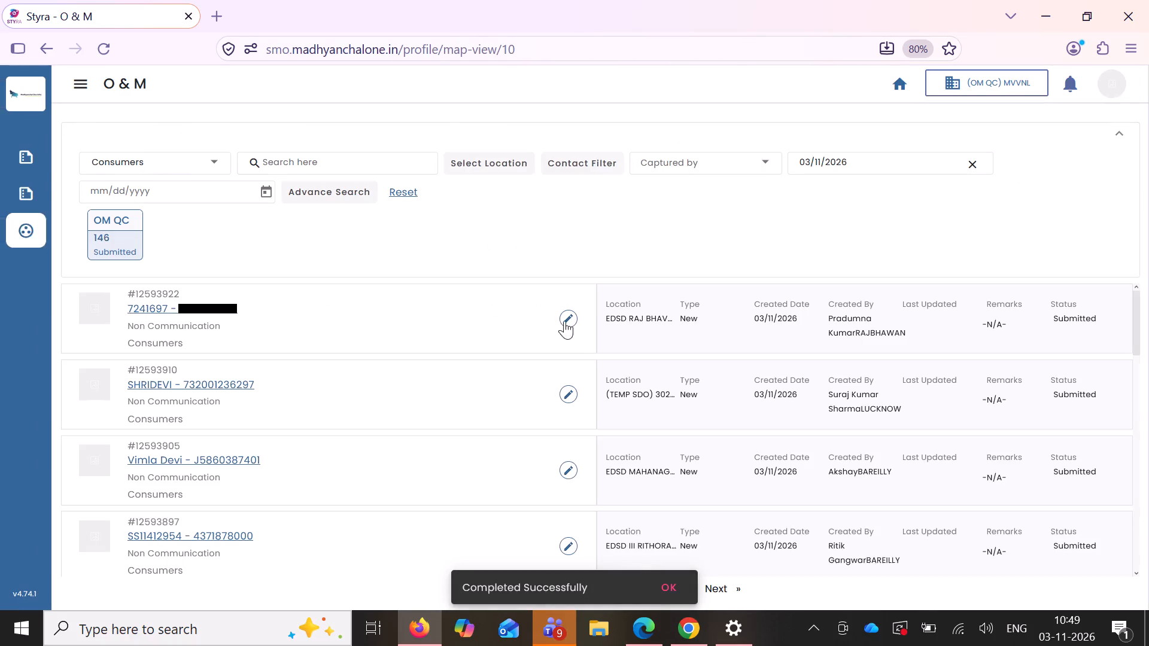
pyautogui.click(564, 321)
pyautogui.click(1110, 121)
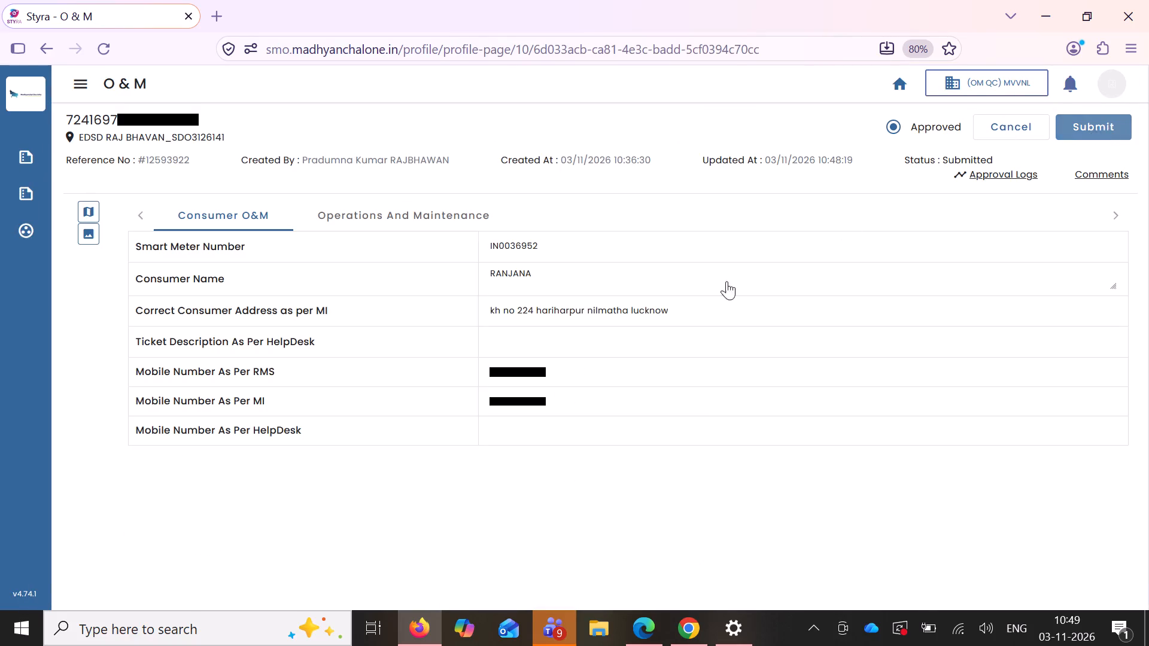
pyautogui.click(572, 322)
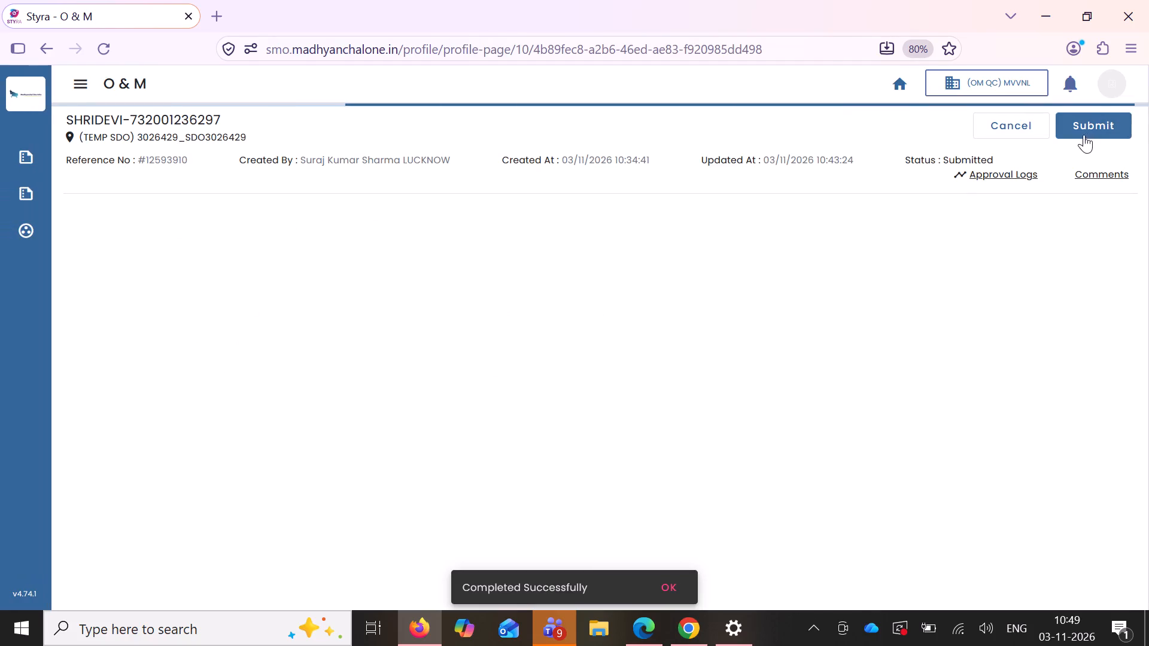
pyautogui.click(1102, 126)
pyautogui.click(569, 326)
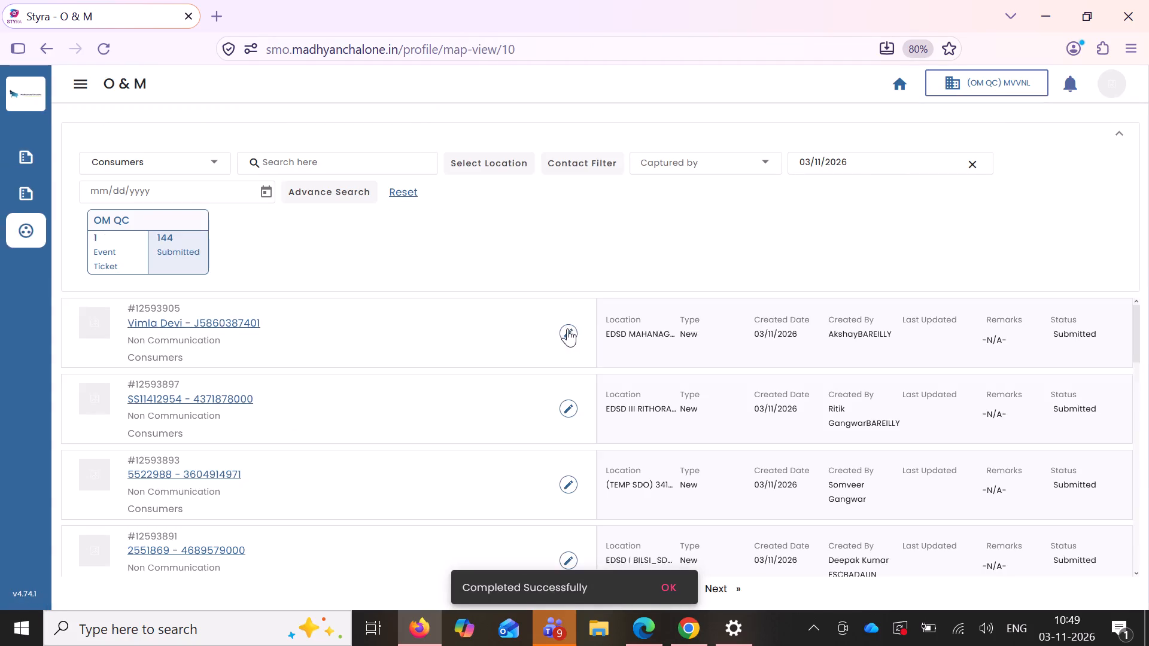
pyautogui.click(1096, 124)
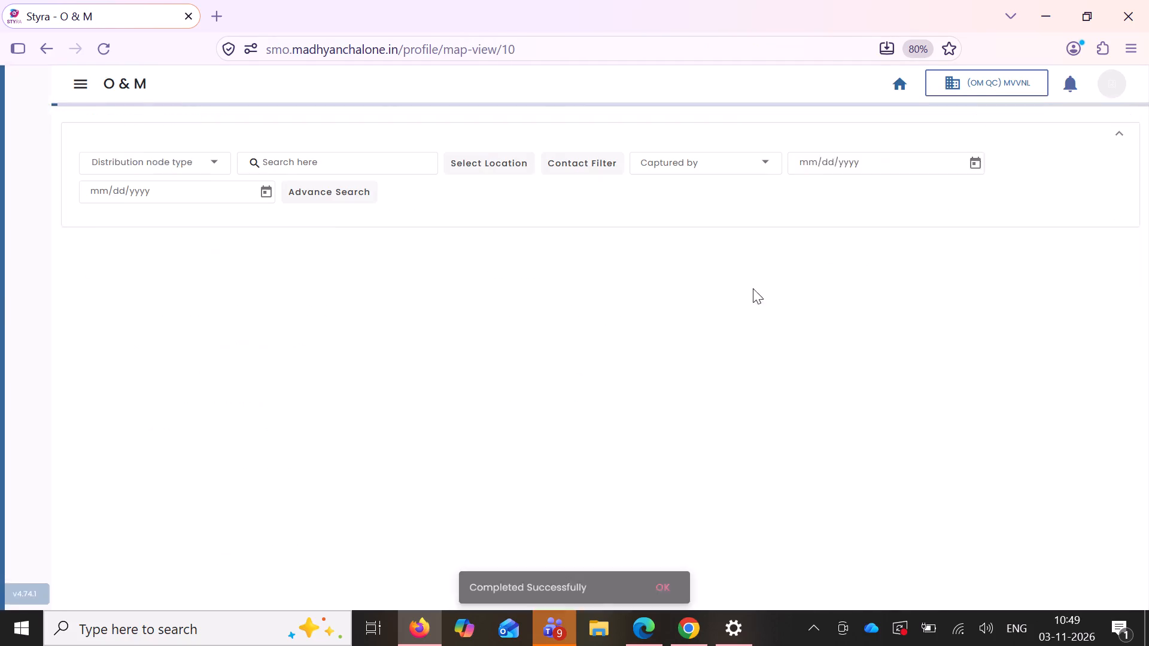
pyautogui.click(568, 319)
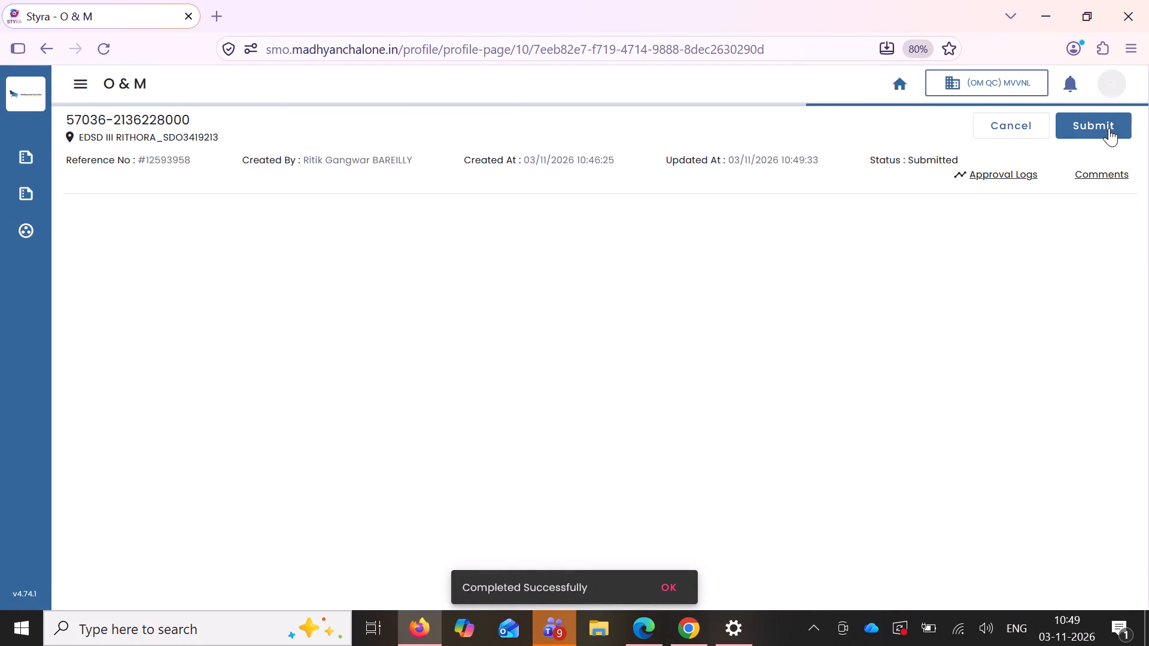
pyautogui.click(1114, 123)
pyautogui.click(580, 319)
pyautogui.click(574, 319)
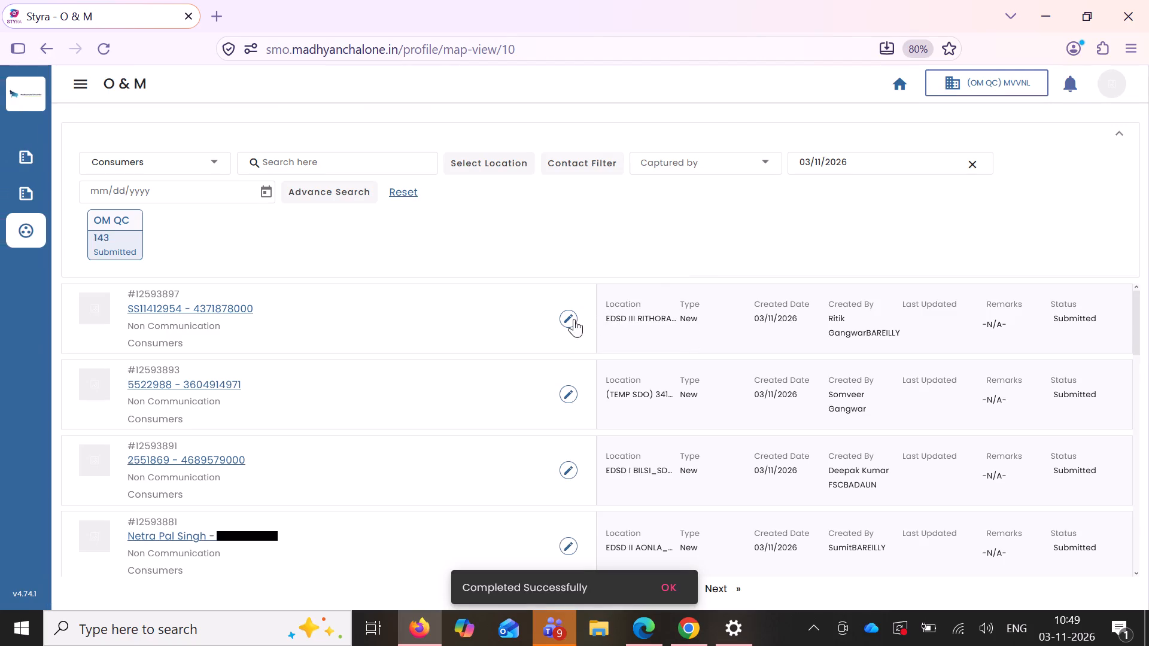
pyautogui.click(1104, 120)
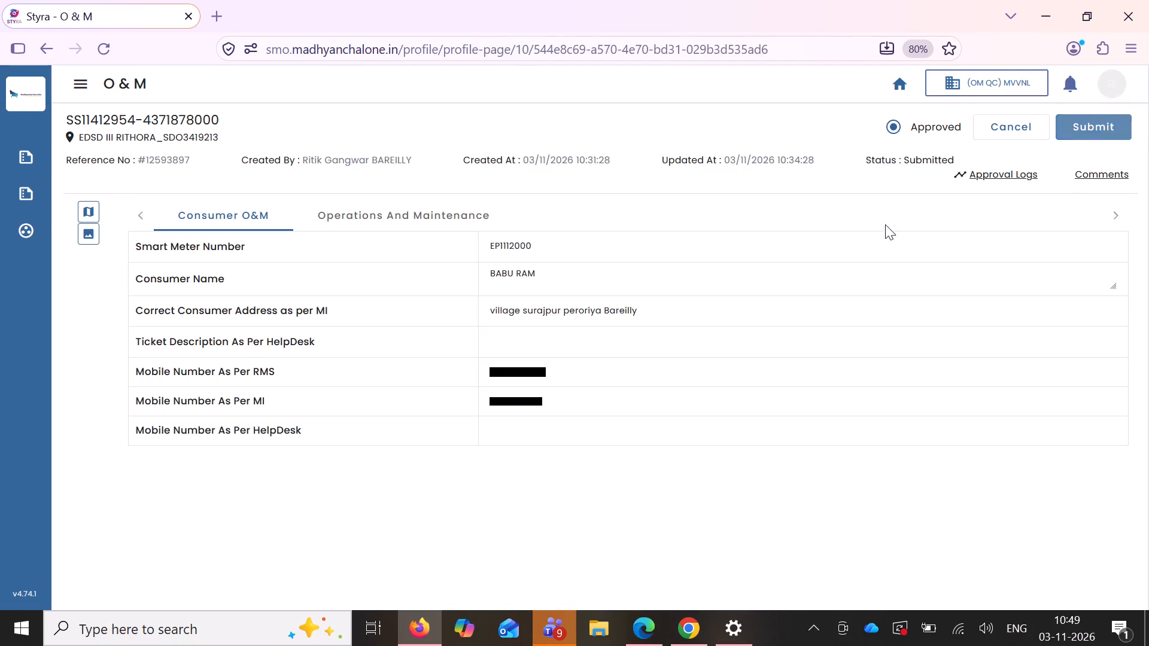
pyautogui.click(571, 321)
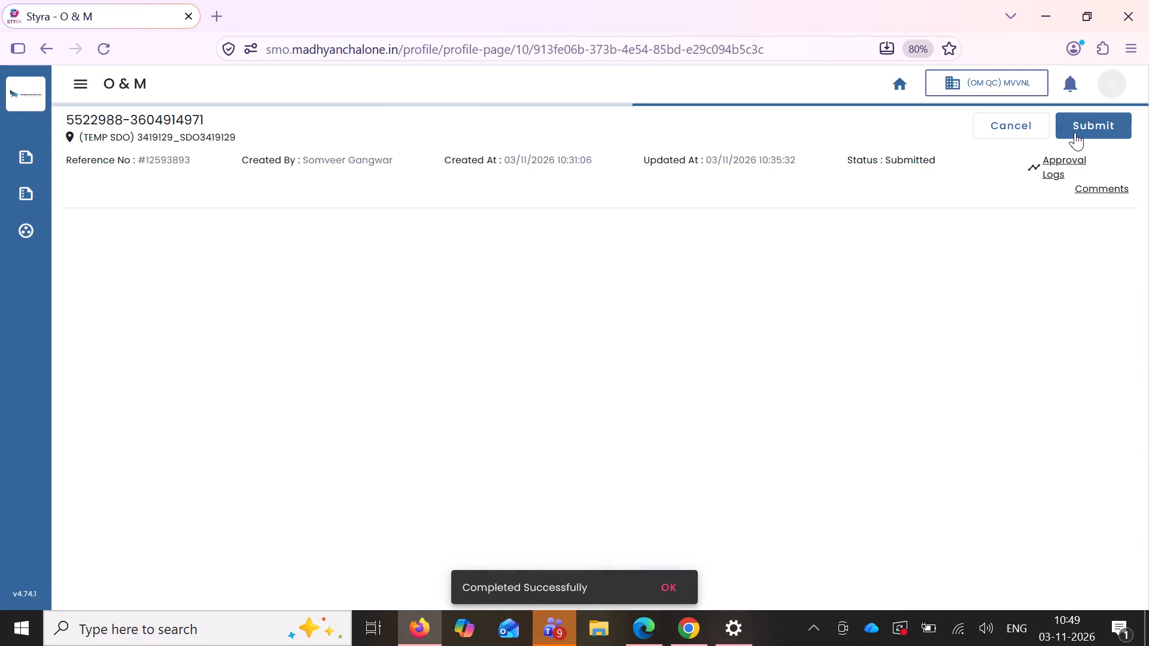
pyautogui.click(1104, 126)
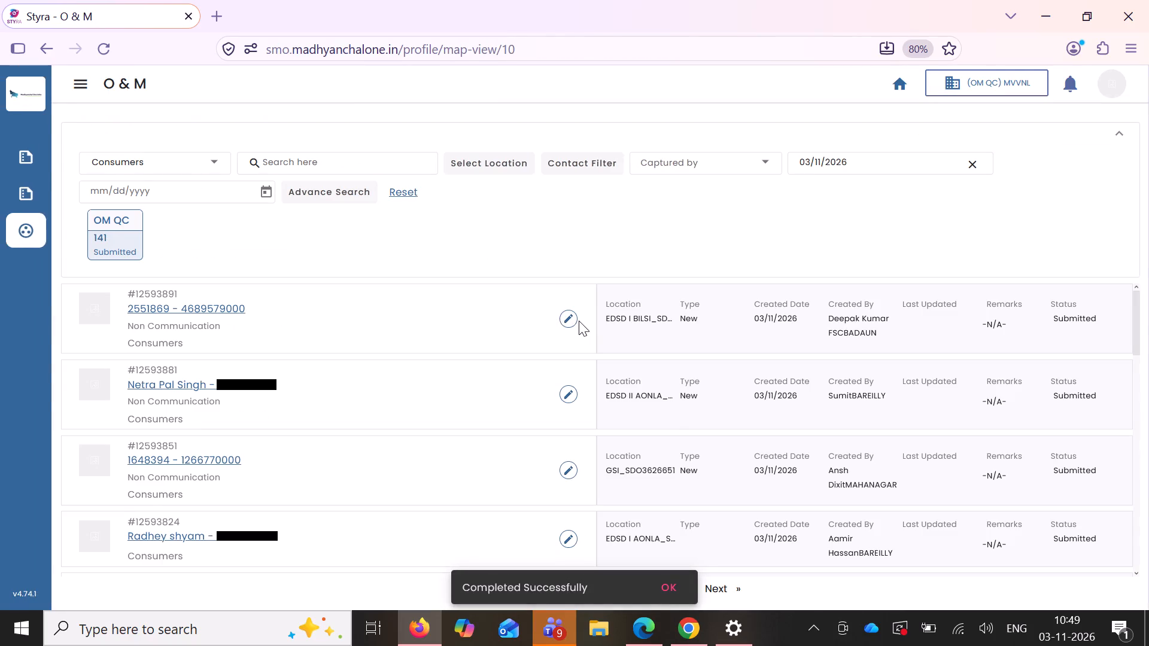
pyautogui.click(574, 322)
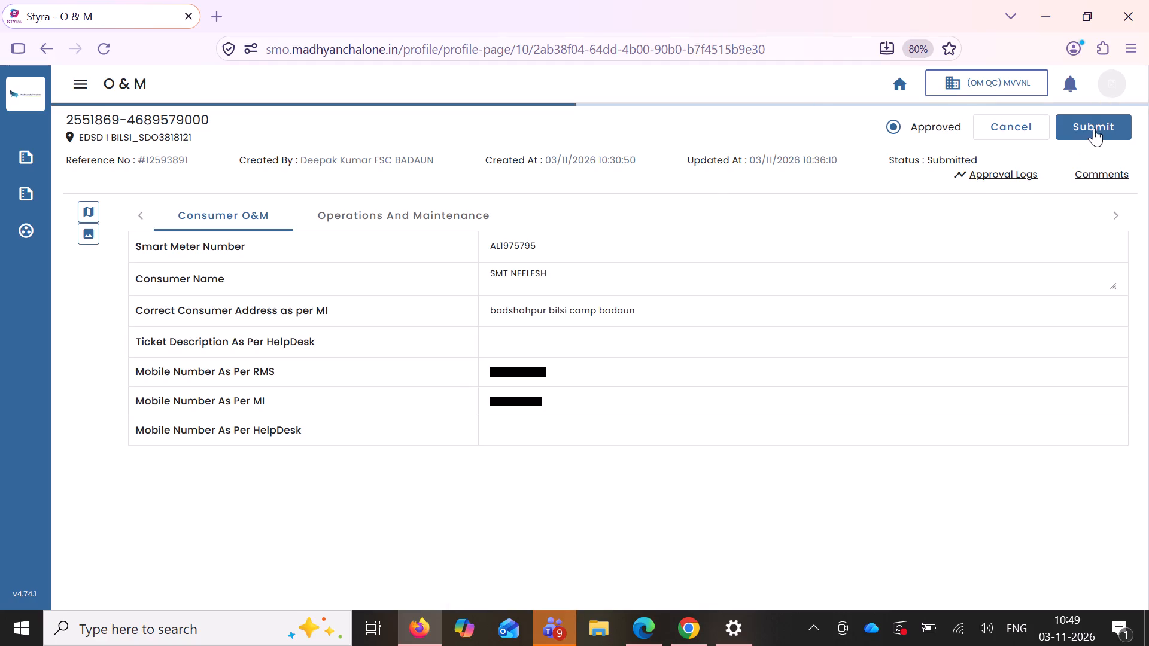
pyautogui.click(1088, 129)
pyautogui.click(562, 319)
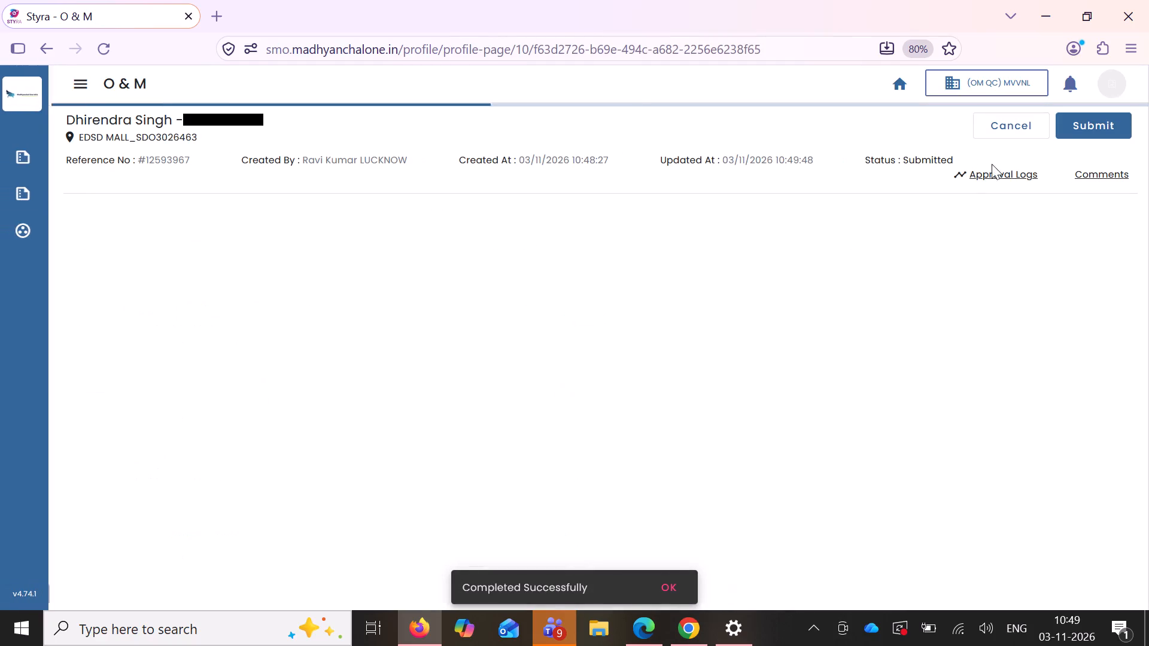
pyautogui.click(1098, 133)
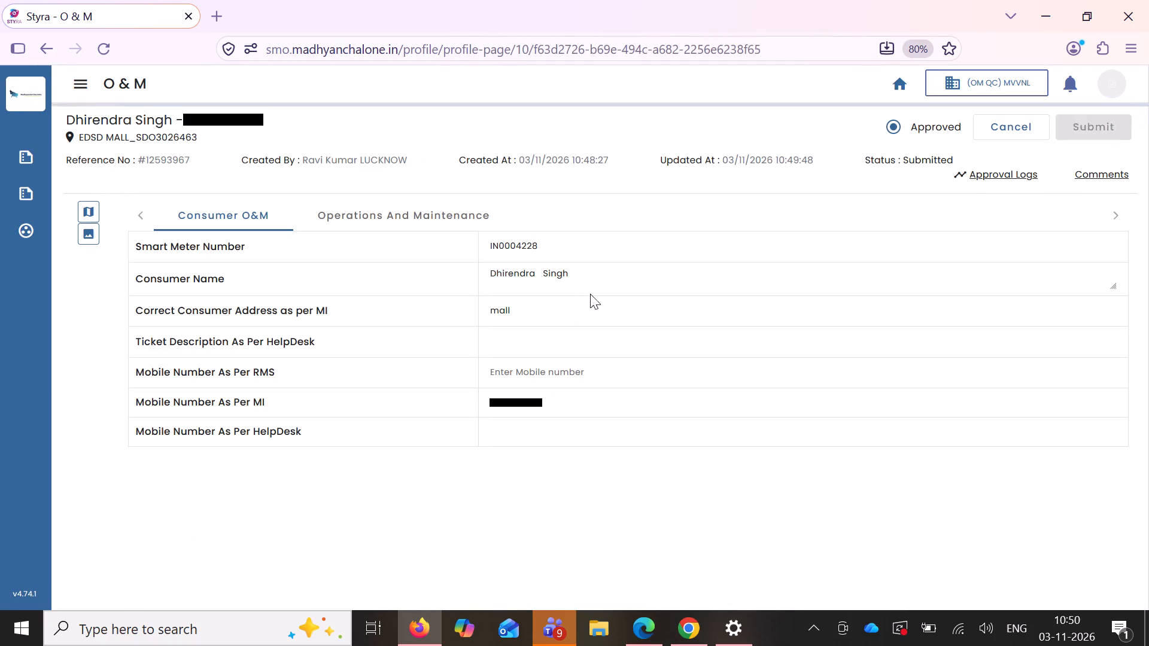
pyautogui.click(556, 325)
pyautogui.doubleClick(578, 322)
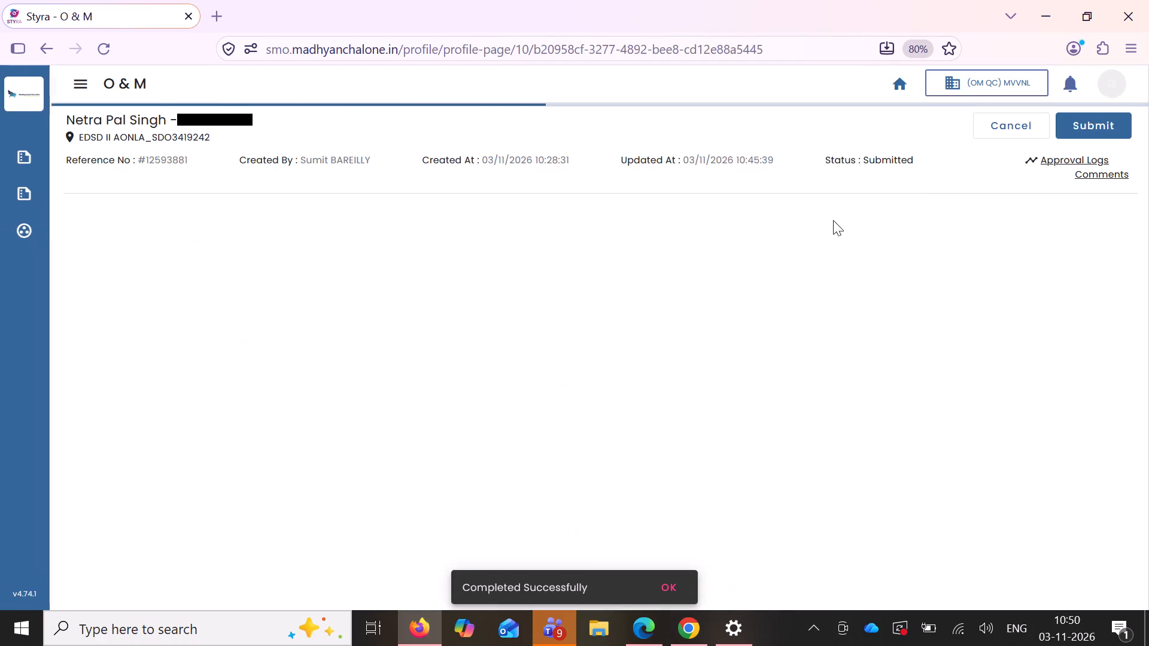
pyautogui.click(1092, 124)
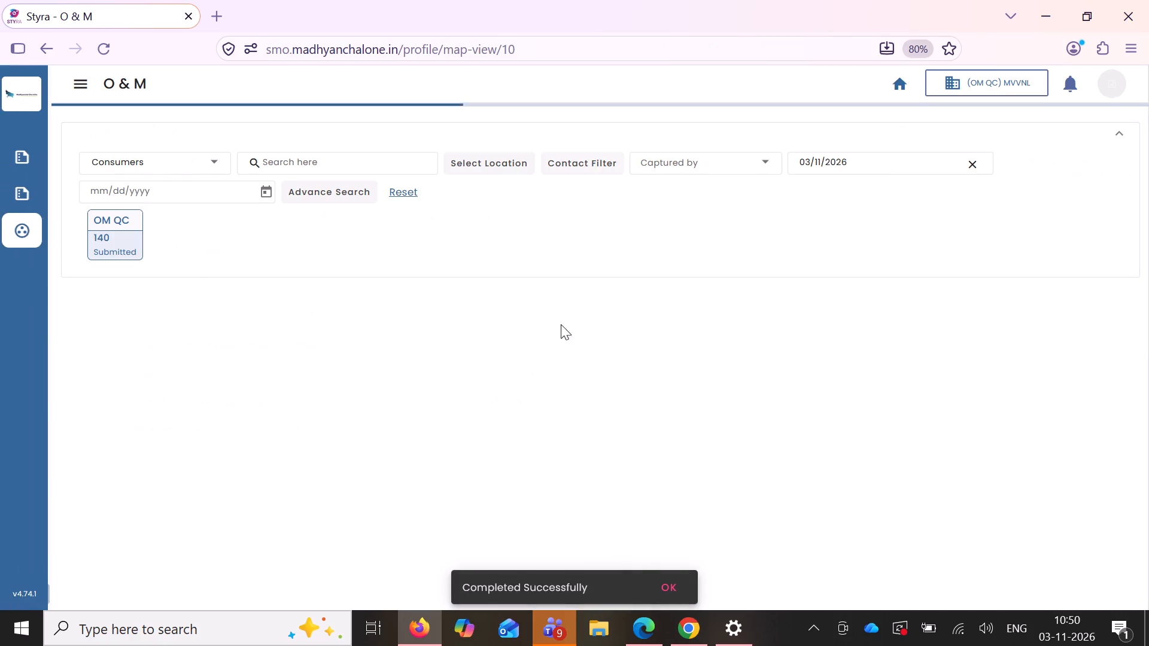
pyautogui.click(568, 321)
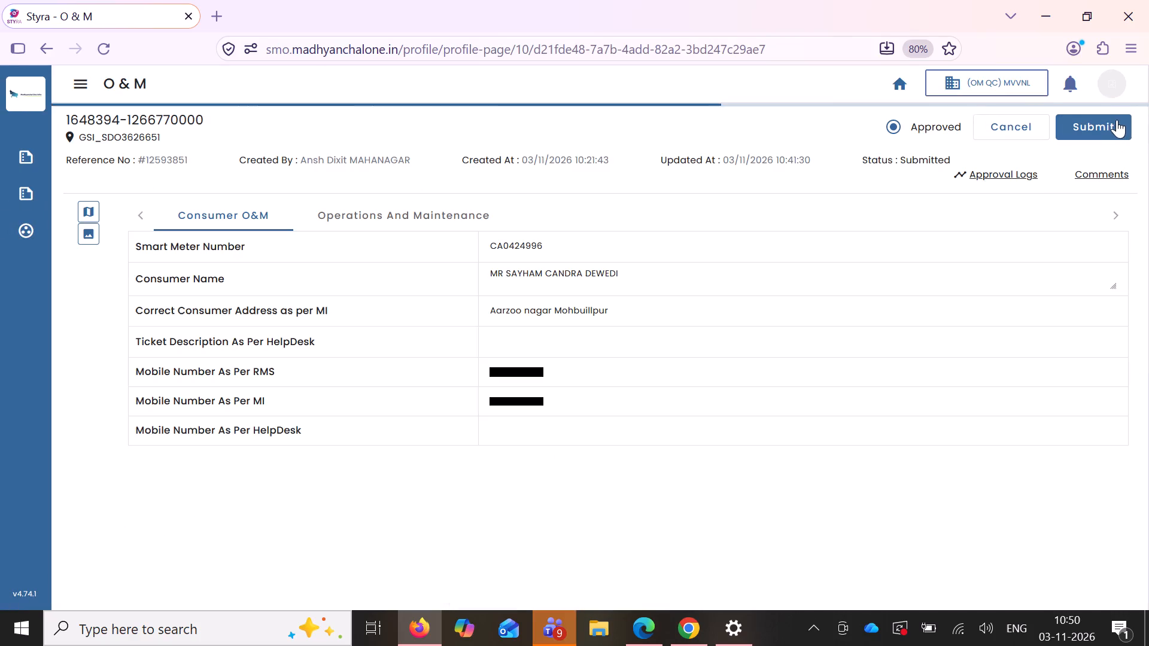
pyautogui.click(1117, 120)
pyautogui.click(564, 319)
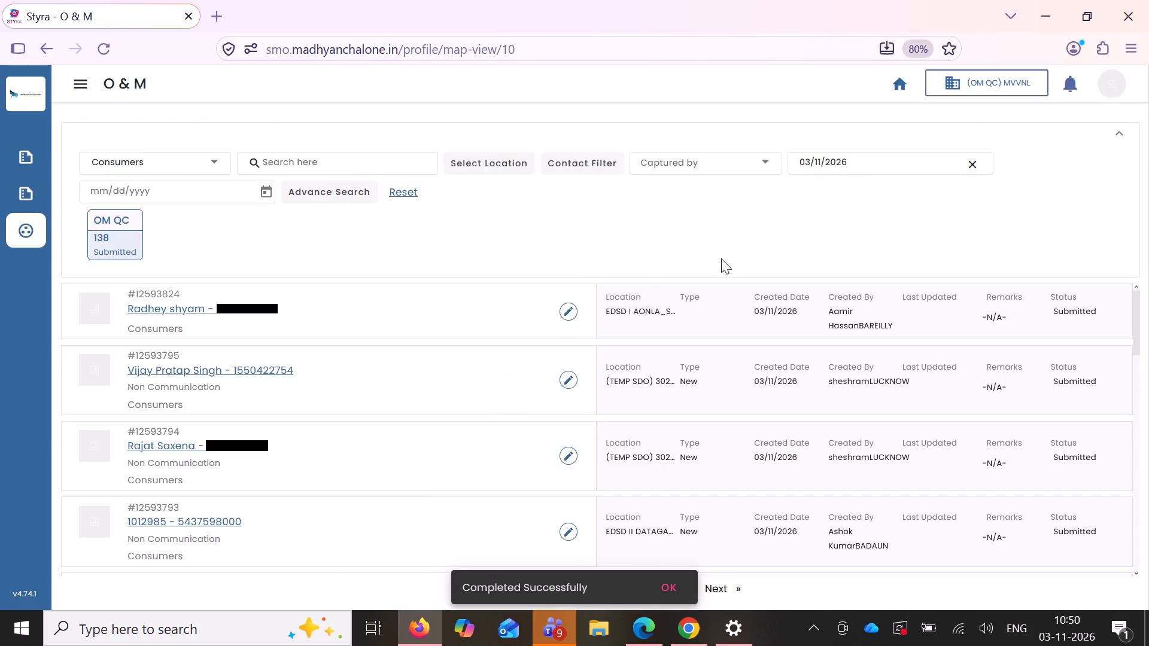
pyautogui.click(570, 315)
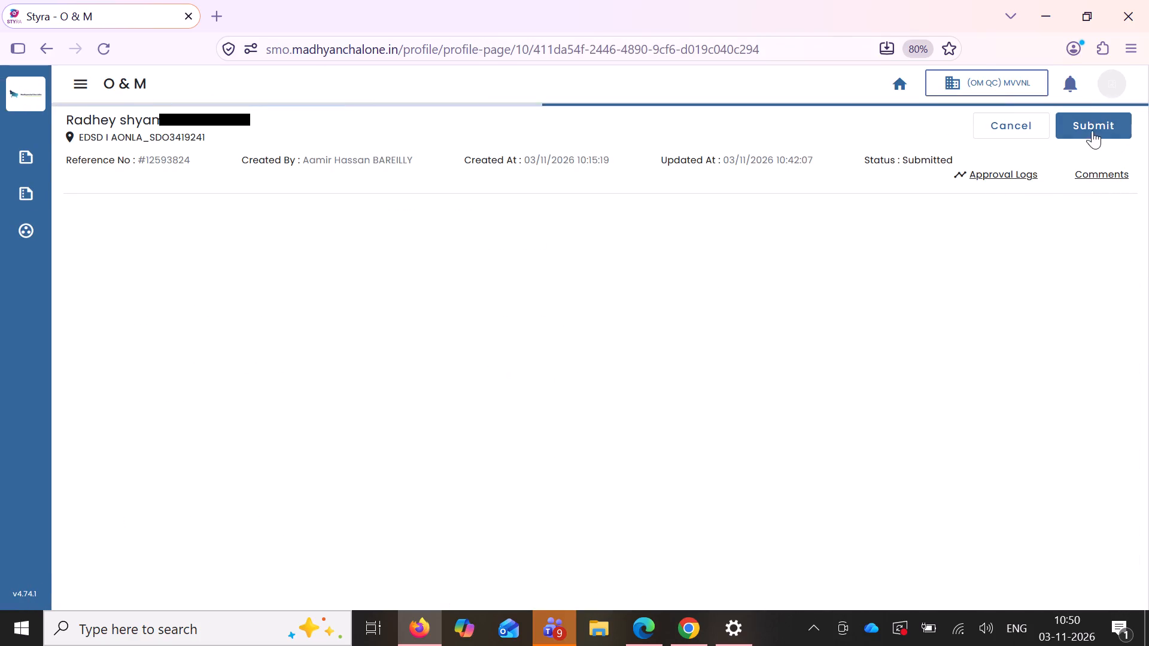
pyautogui.click(1108, 124)
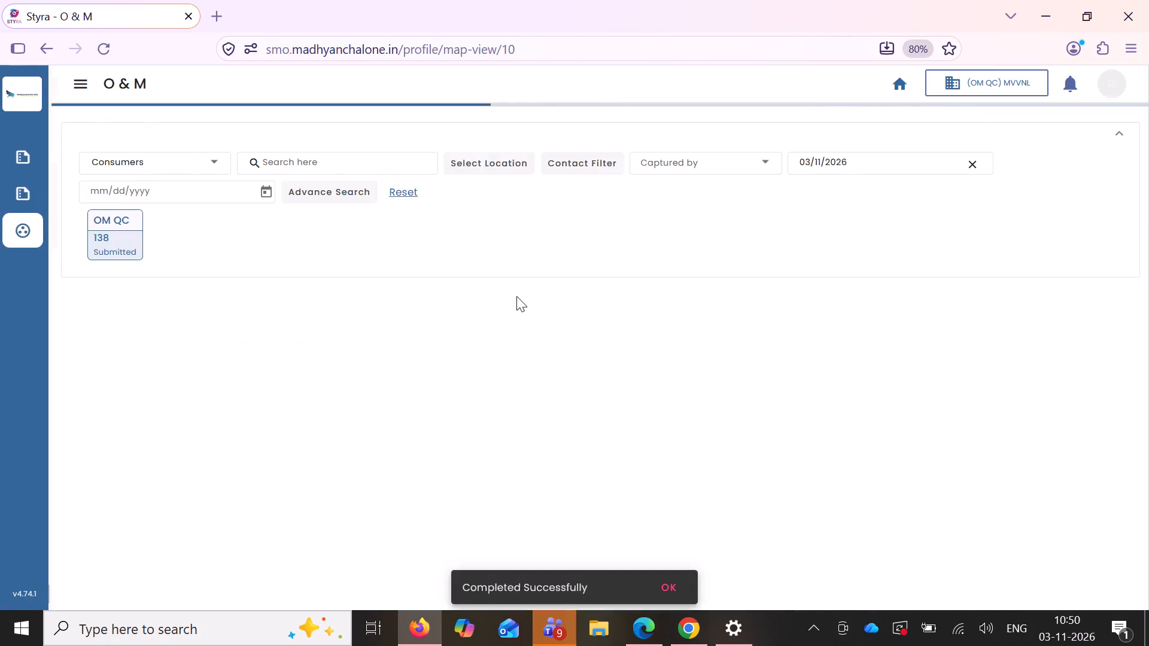
pyautogui.click(574, 320)
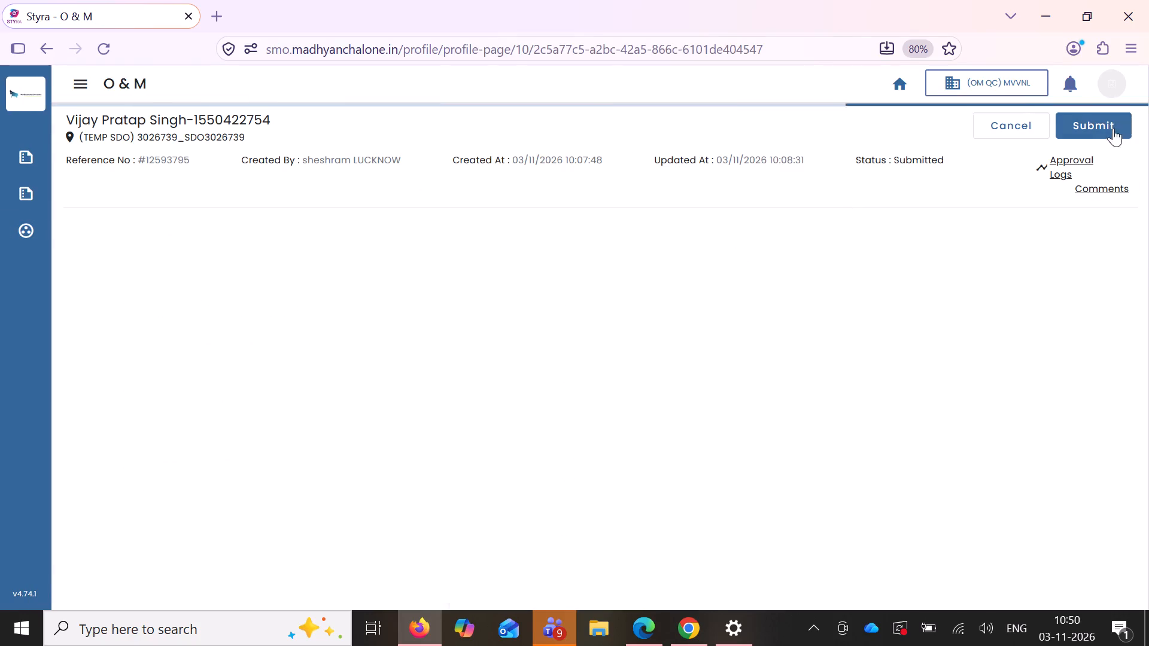
pyautogui.click(1118, 124)
pyautogui.click(569, 322)
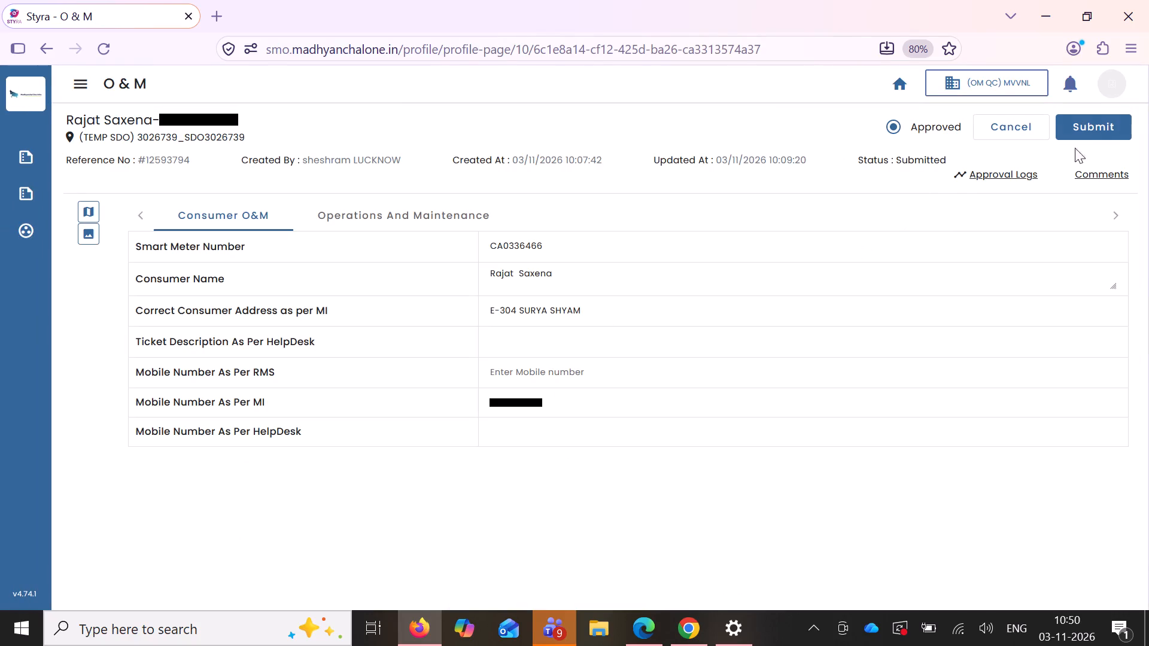
pyautogui.click(1075, 134)
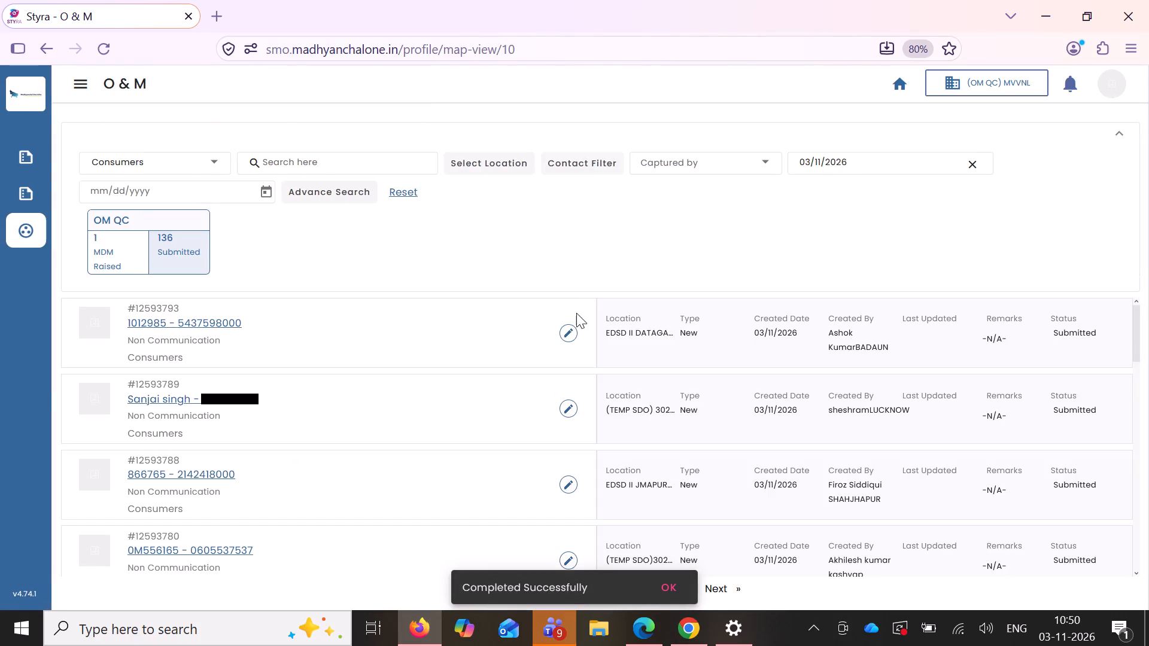
pyautogui.click(571, 330)
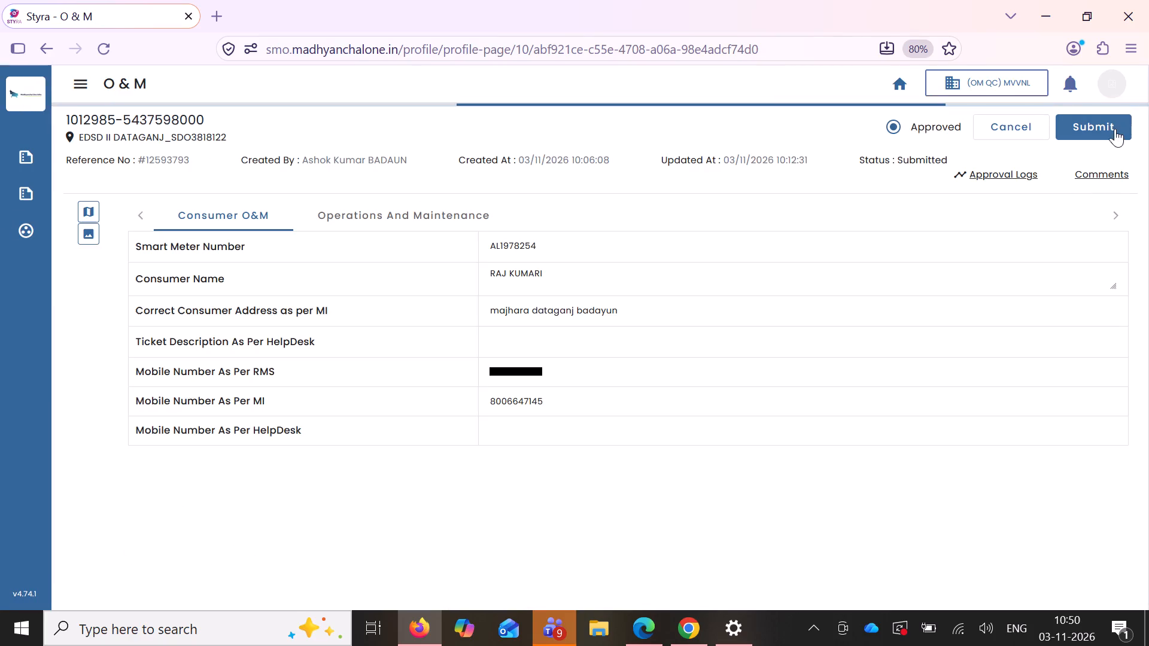
pyautogui.click(1115, 128)
pyautogui.click(577, 318)
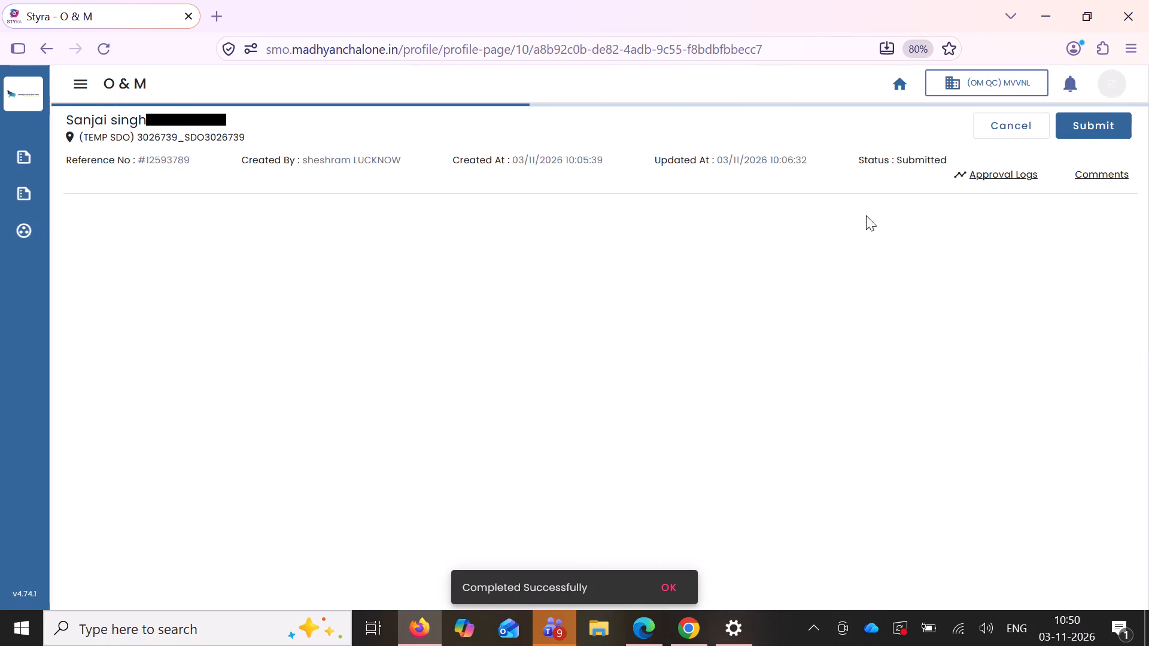
pyautogui.click(1096, 126)
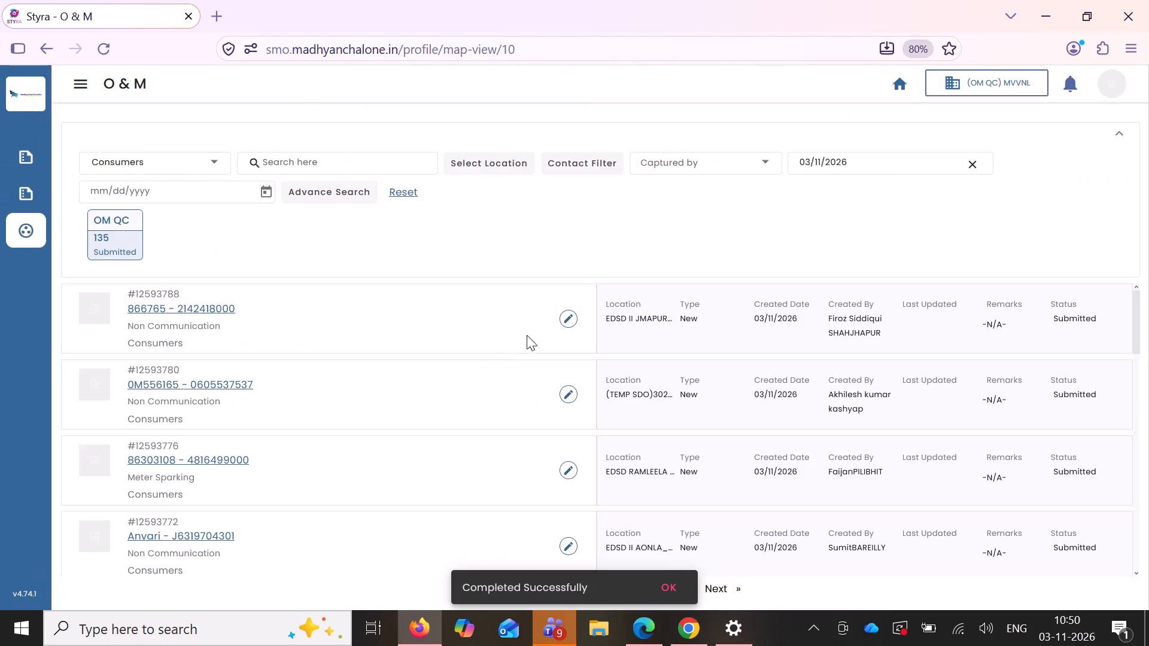
pyautogui.click(576, 324)
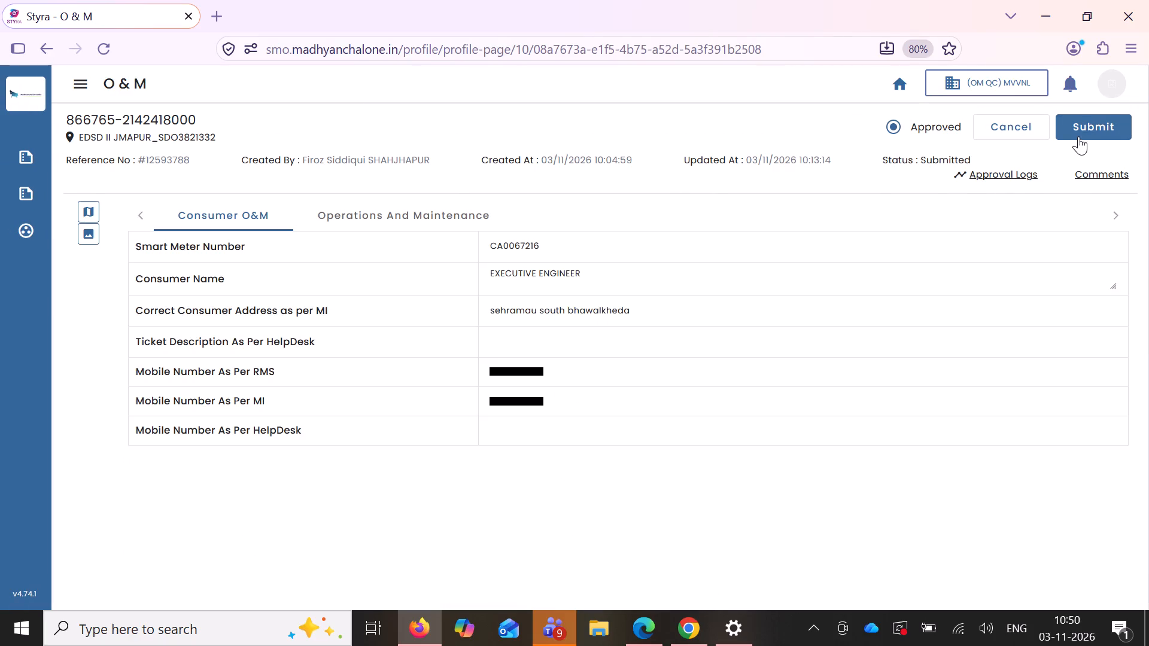
pyautogui.click(1083, 134)
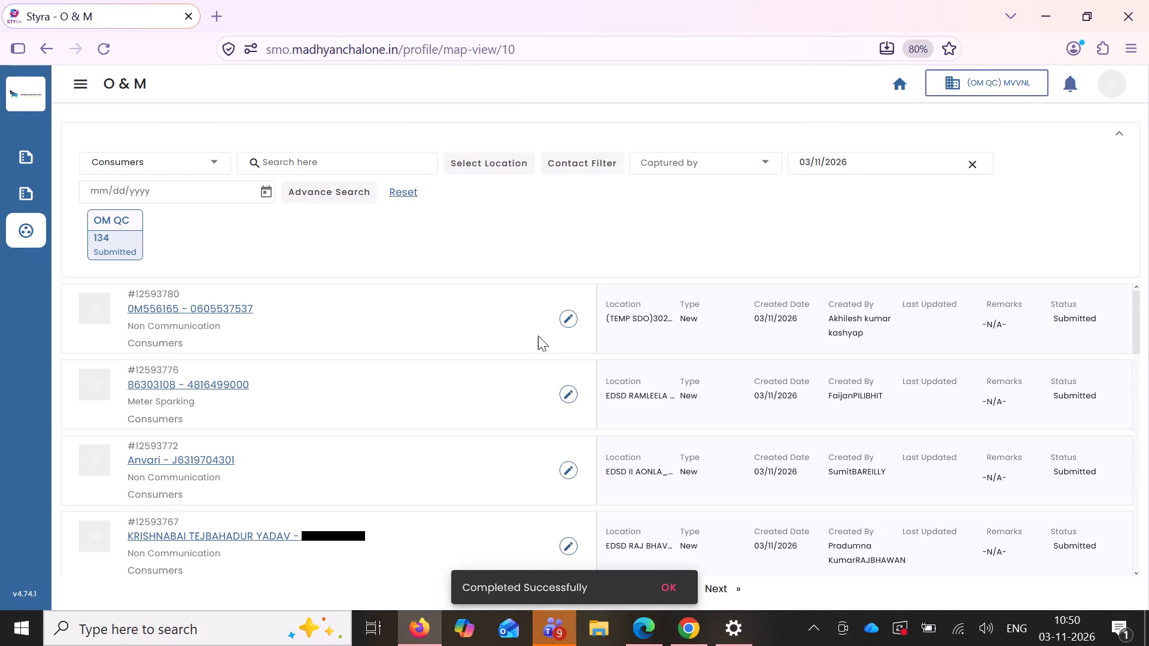
pyautogui.click(559, 322)
pyautogui.click(579, 317)
pyautogui.click(576, 318)
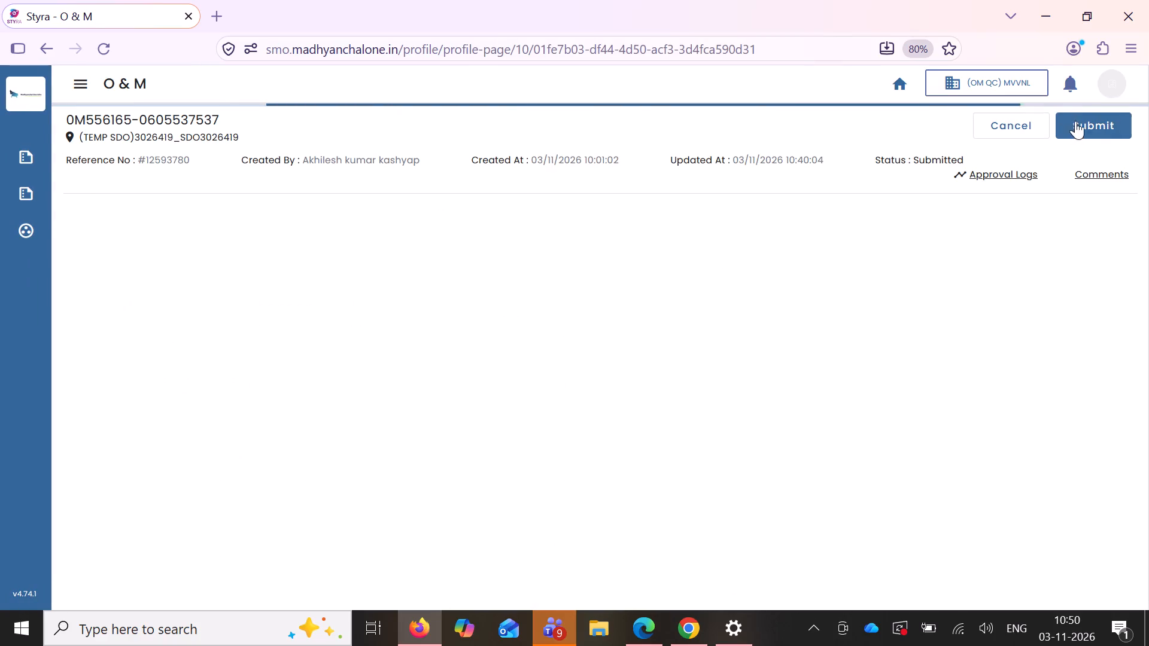
pyautogui.click(1101, 121)
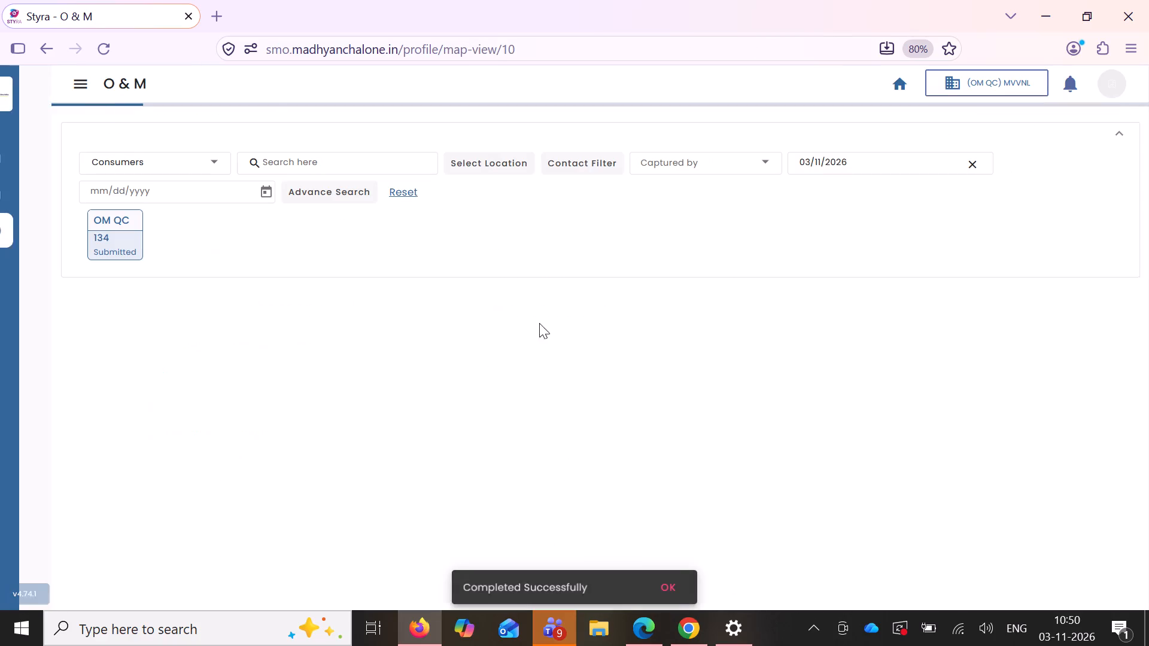
pyautogui.click(567, 322)
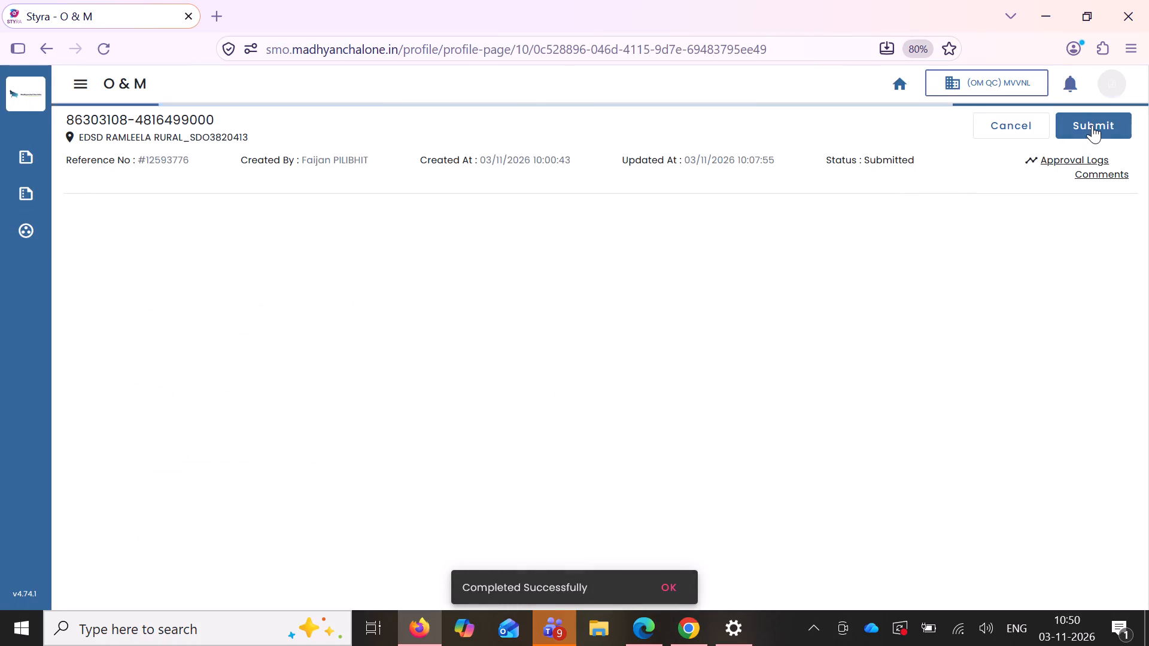
pyautogui.click(1095, 127)
pyautogui.click(572, 322)
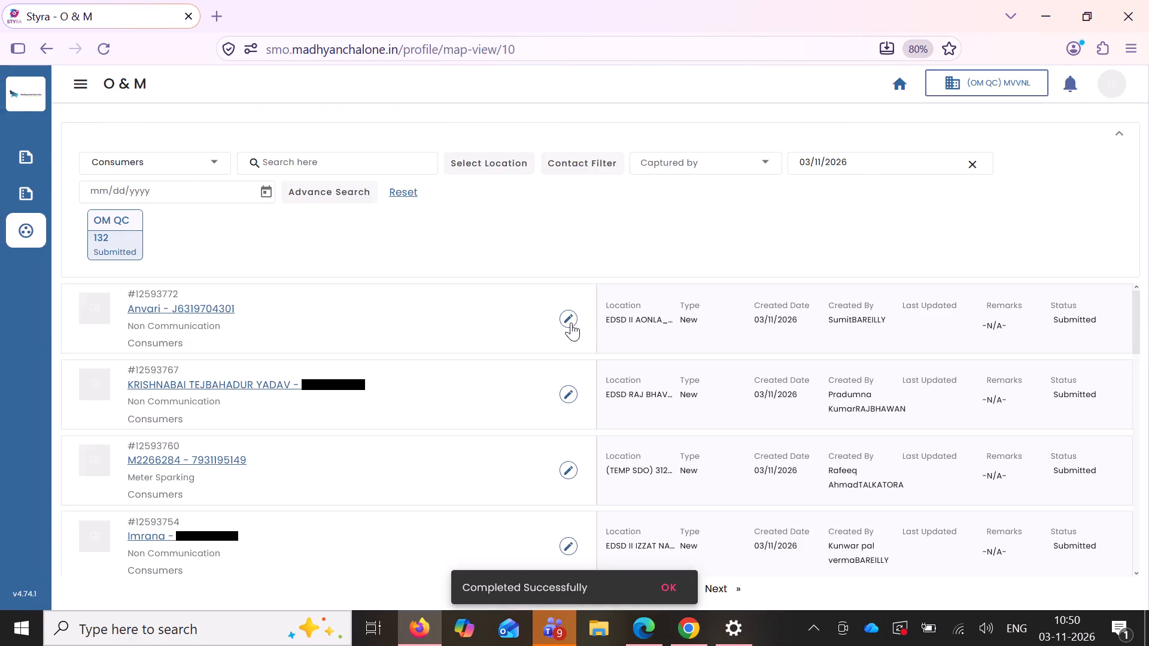
pyautogui.click(1110, 125)
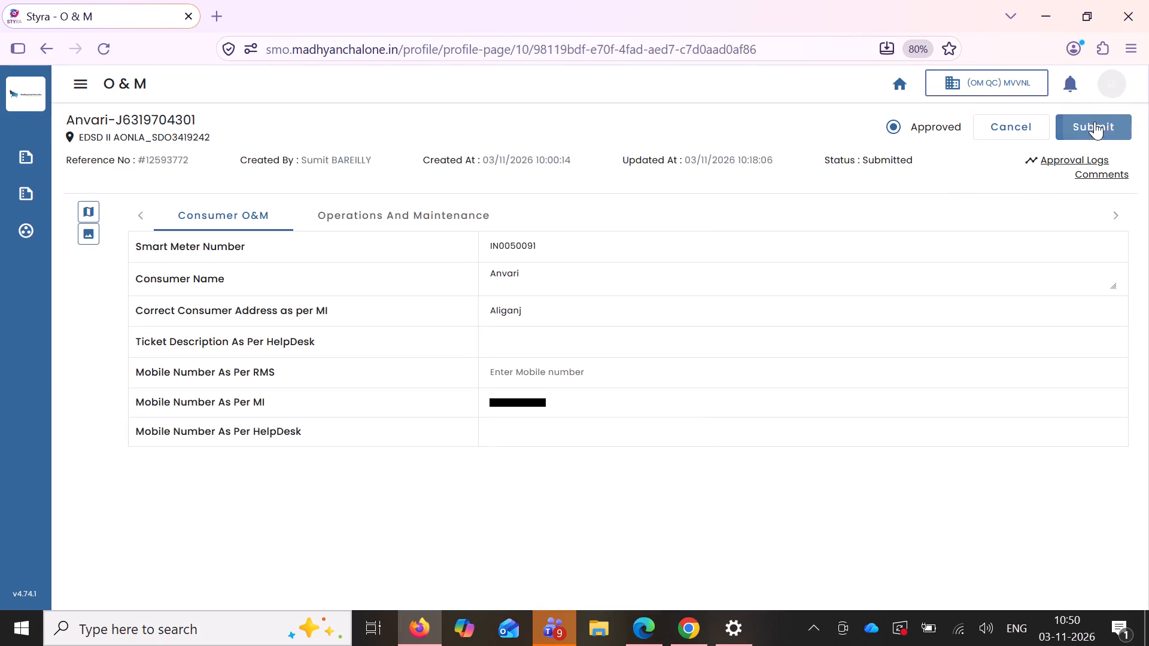
pyautogui.click(571, 313)
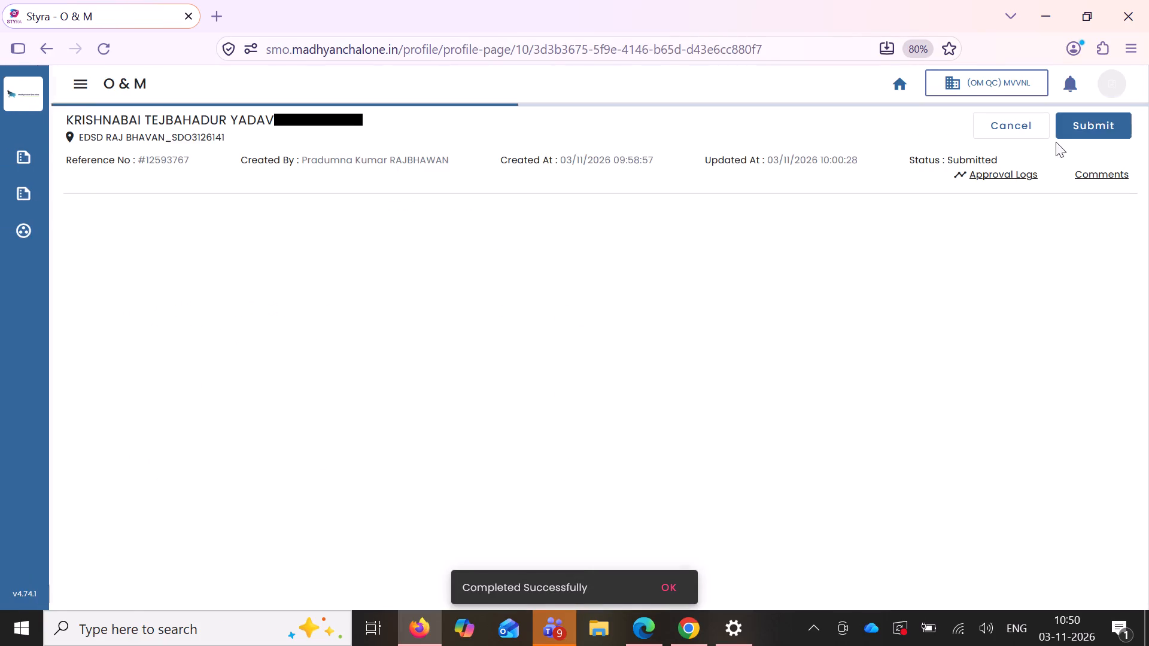
pyautogui.click(1110, 123)
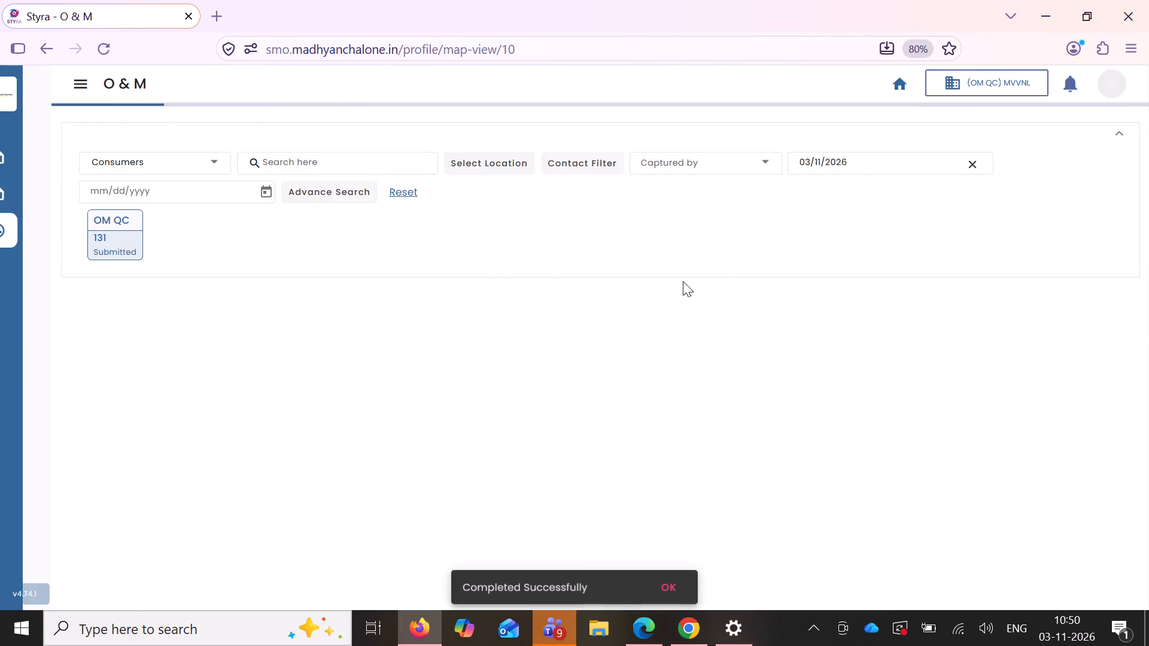
pyautogui.click(570, 318)
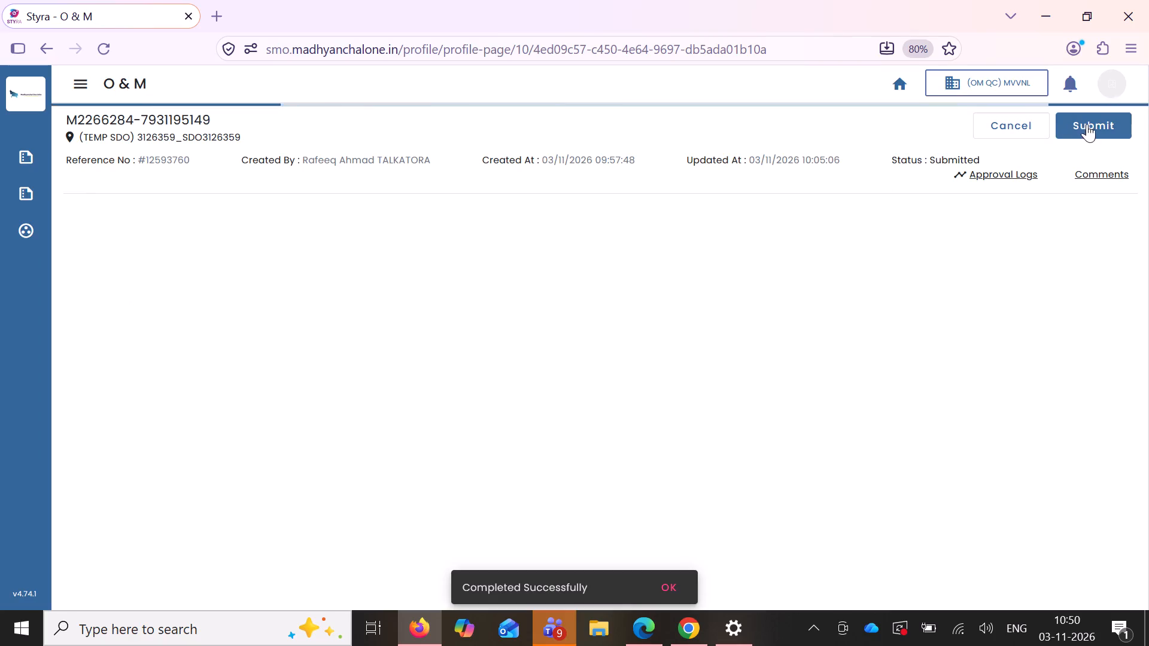
pyautogui.click(1096, 122)
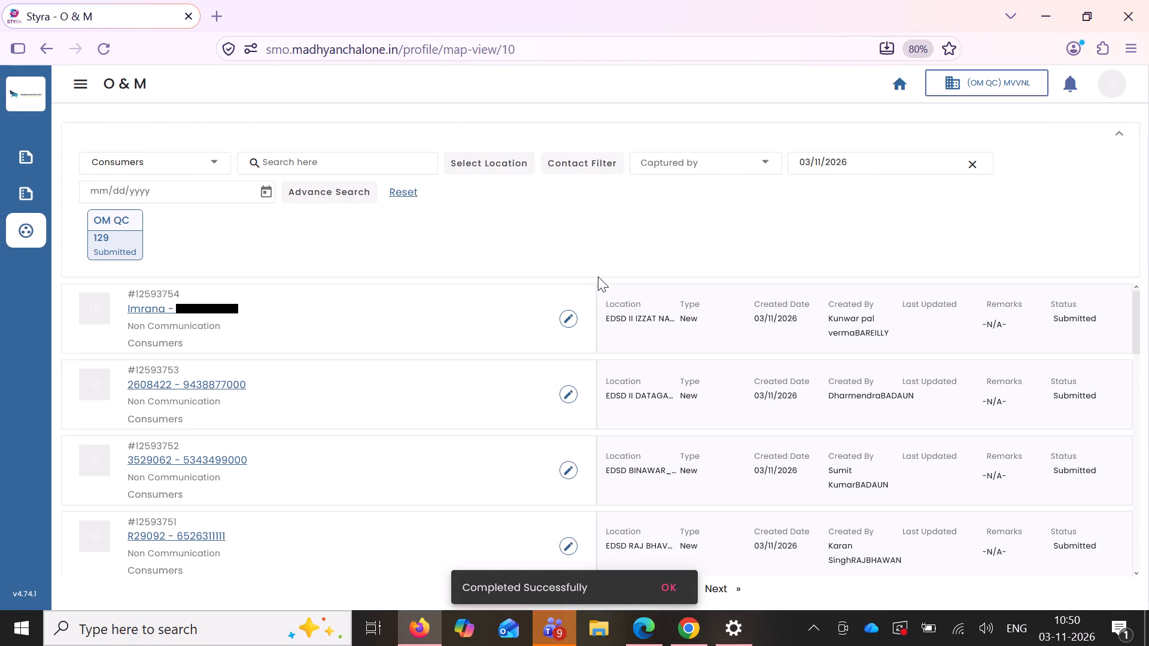
pyautogui.click(575, 312)
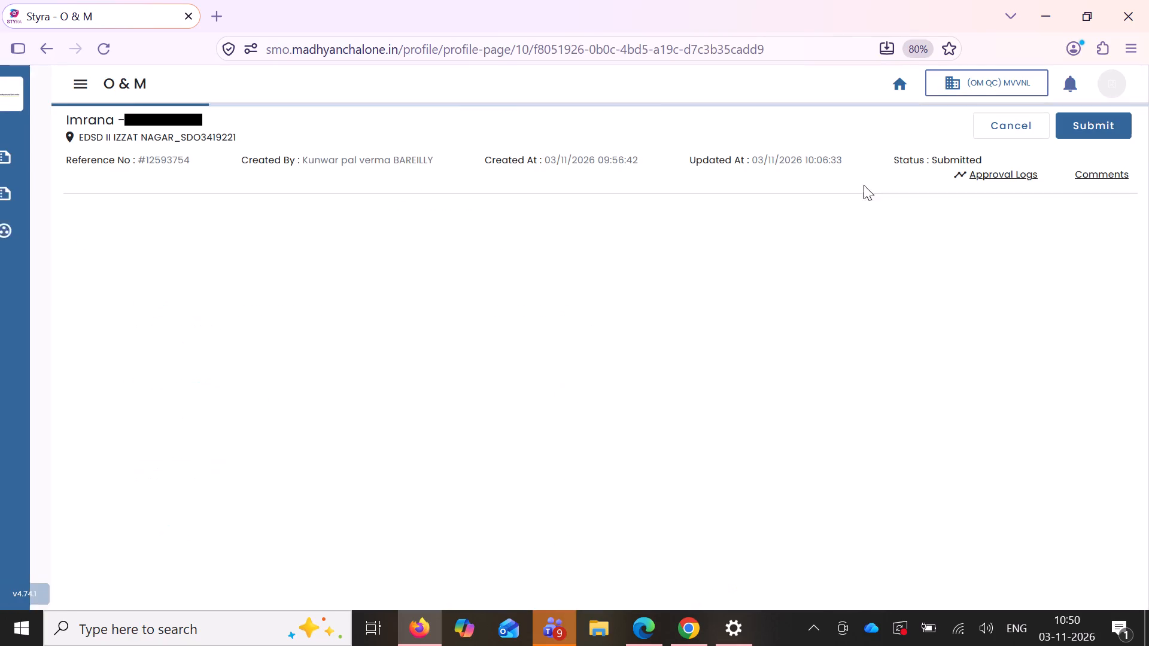
pyautogui.click(1095, 123)
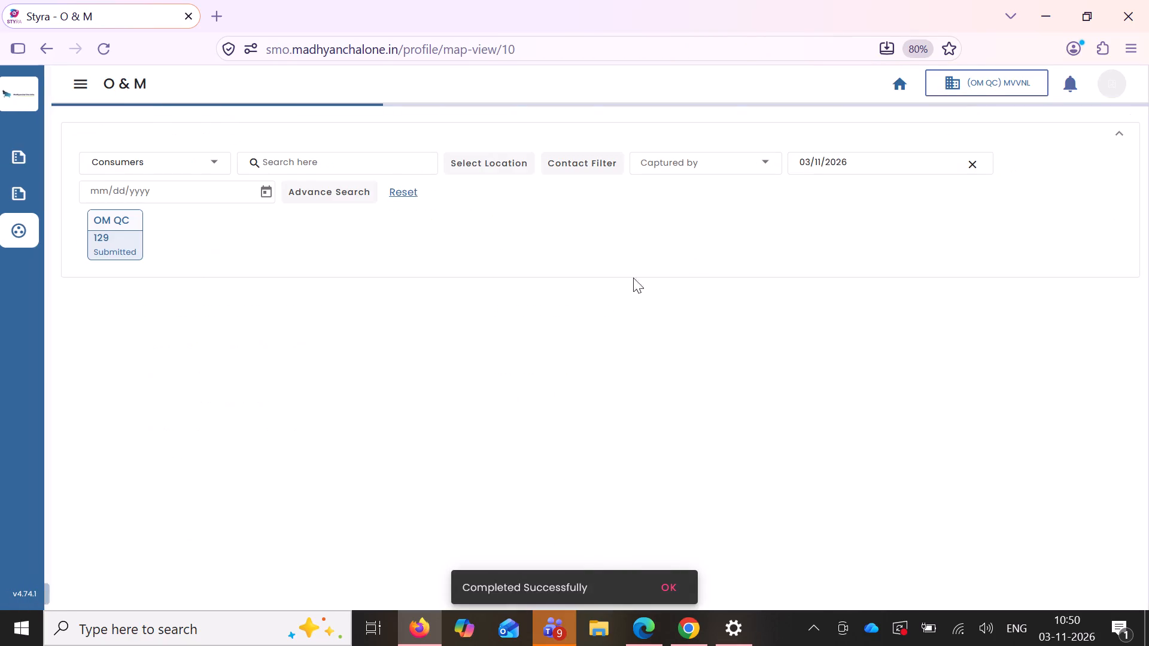
pyautogui.click(568, 319)
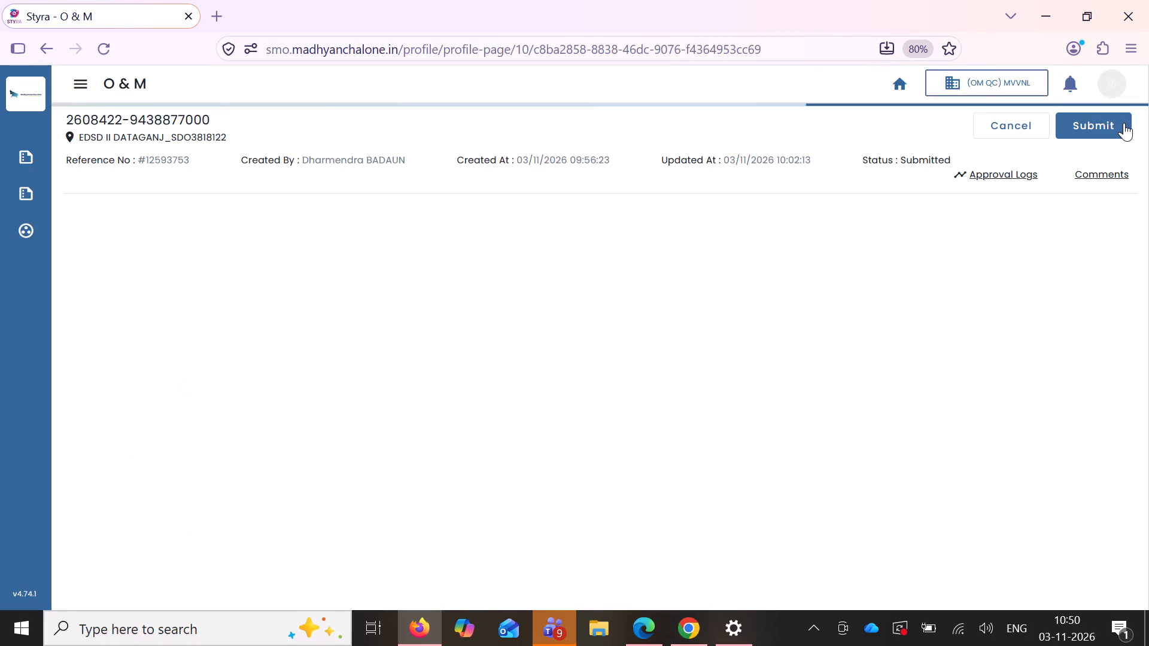
pyautogui.click(1125, 123)
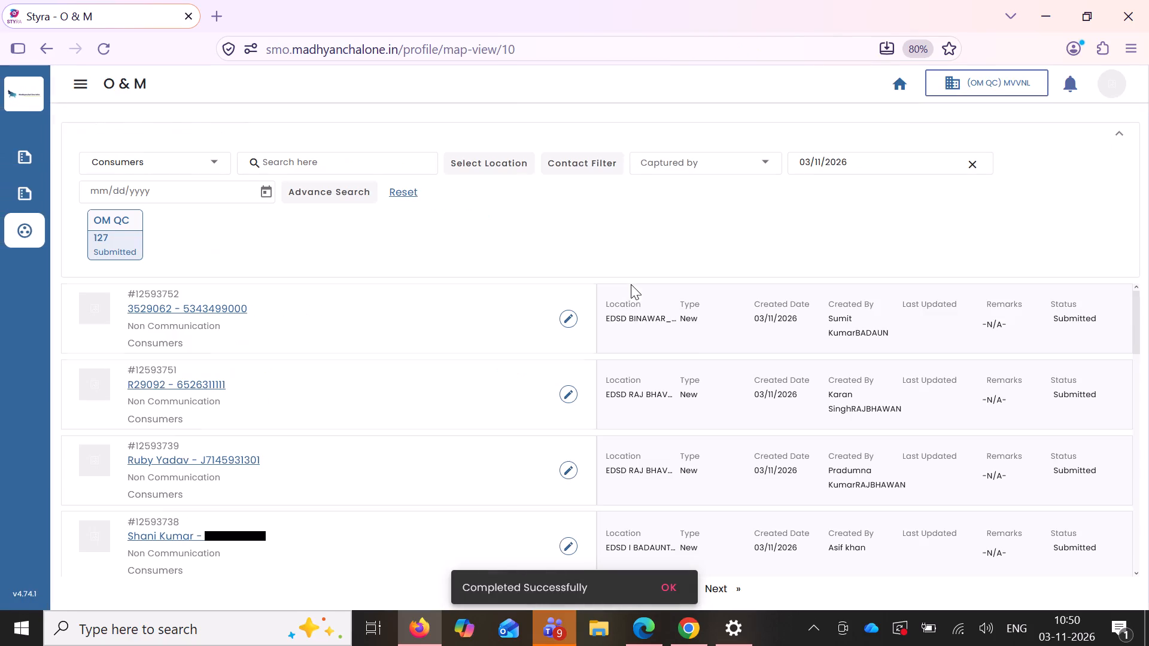
pyautogui.click(564, 321)
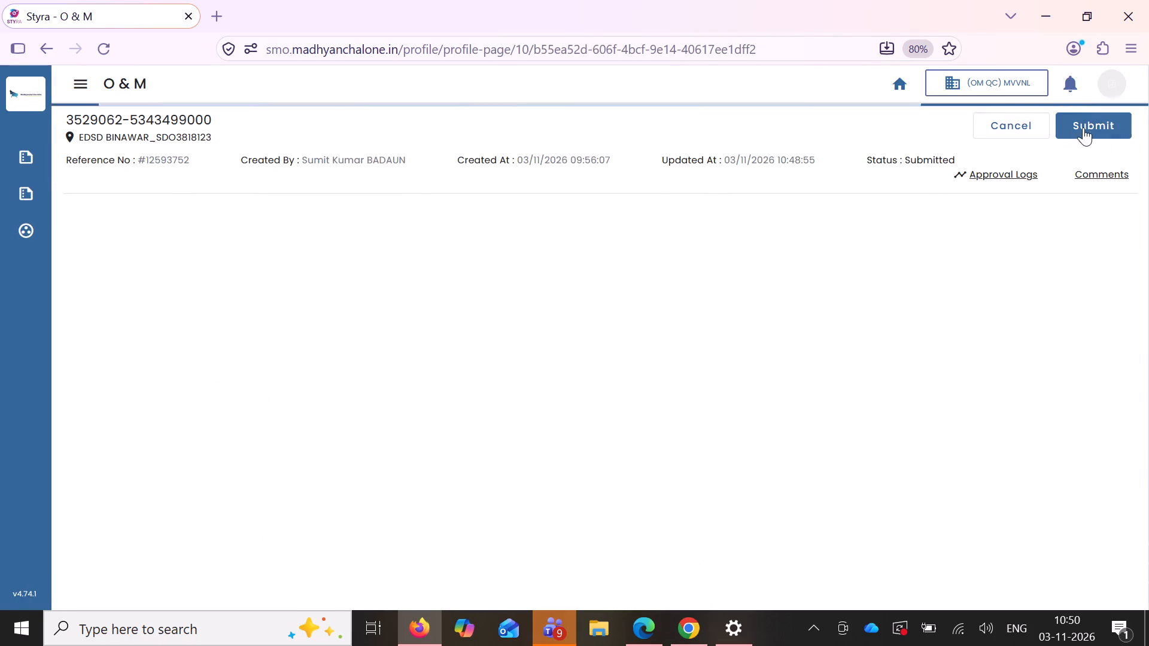
pyautogui.click(1102, 124)
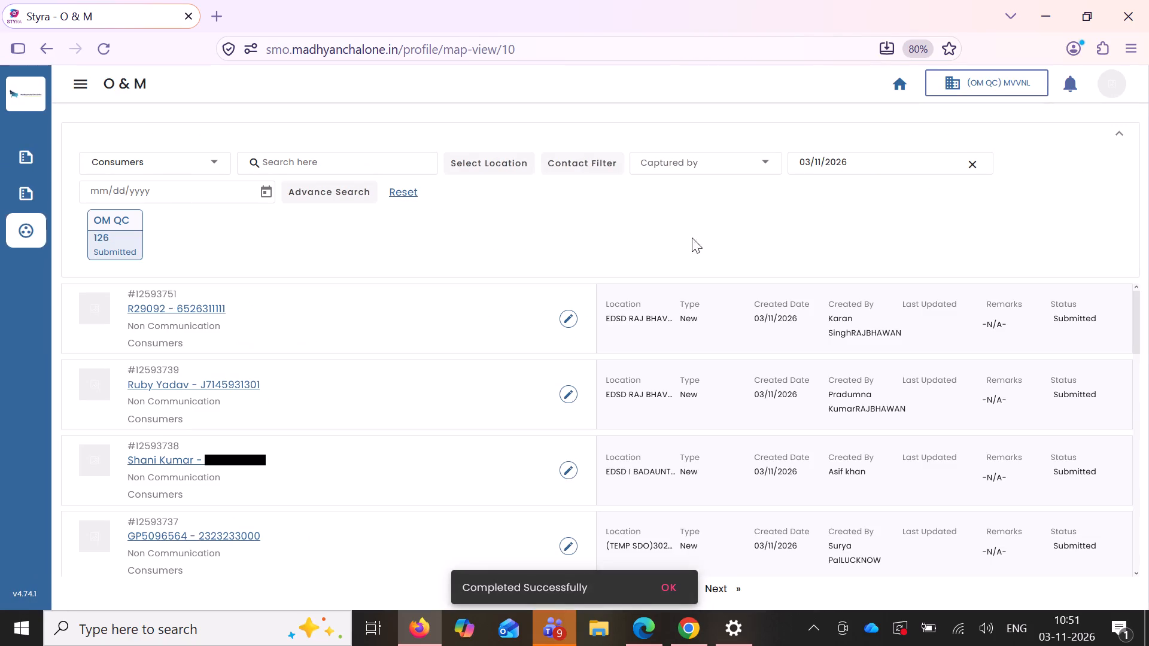
pyautogui.click(569, 316)
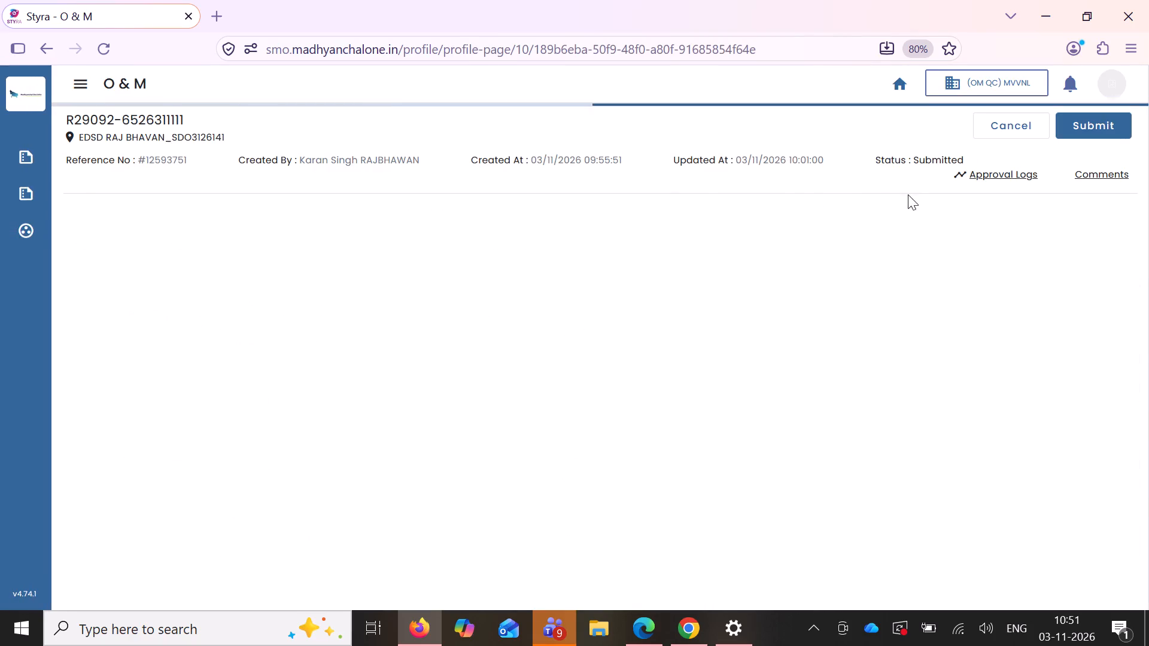
pyautogui.click(1097, 121)
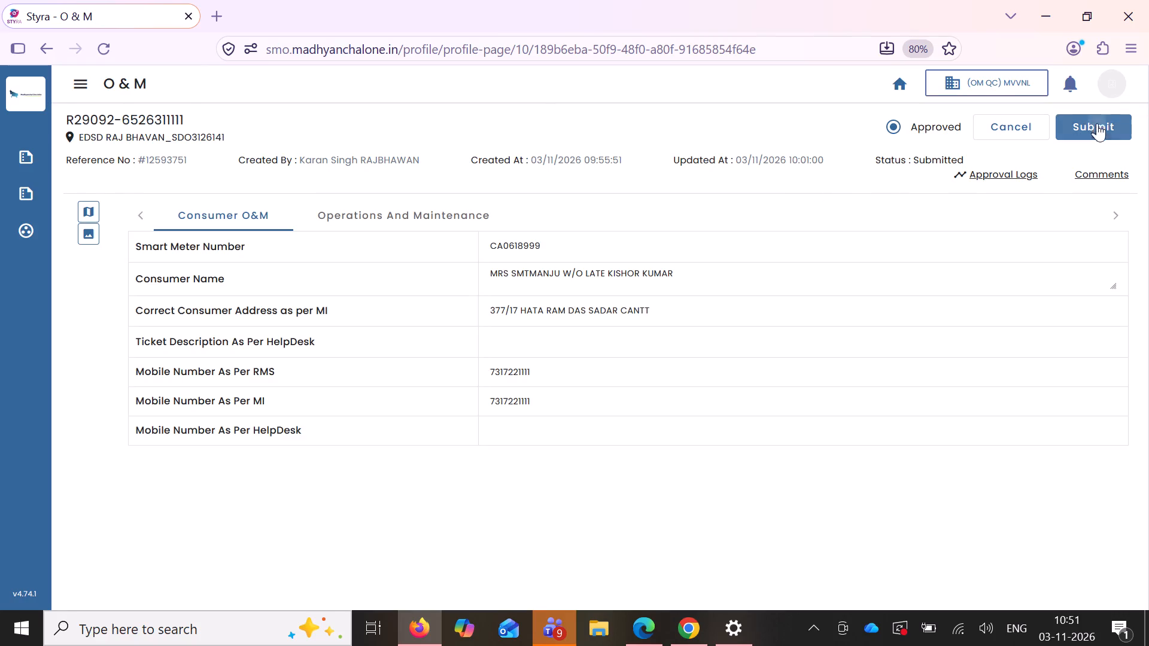
pyautogui.click(569, 315)
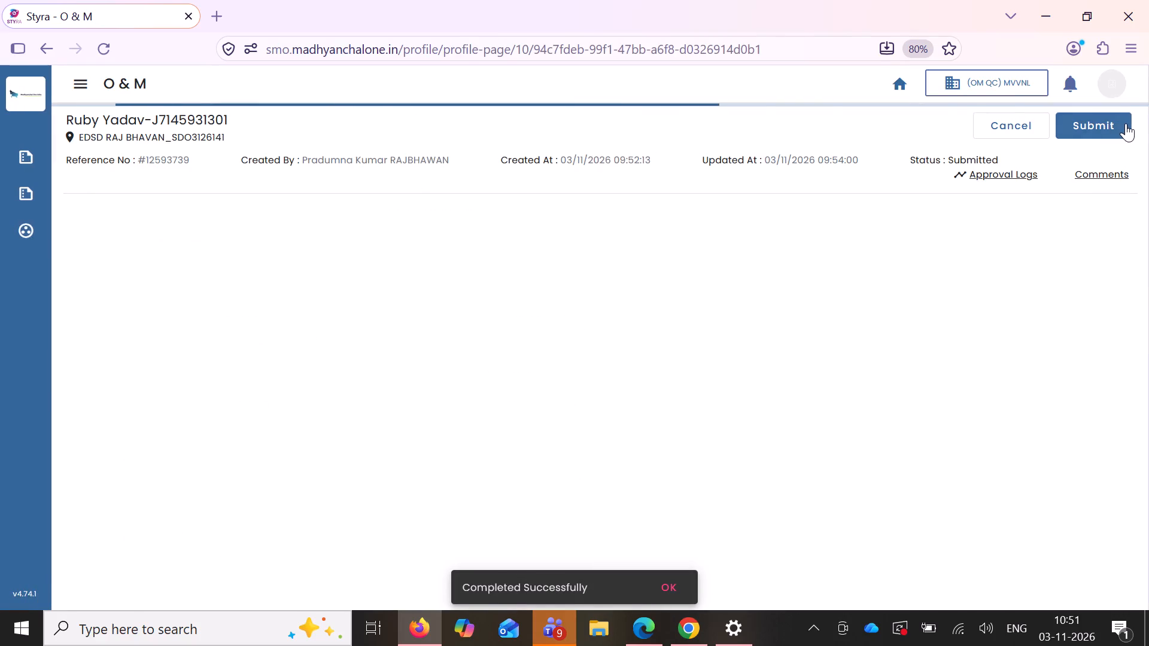
pyautogui.click(1096, 131)
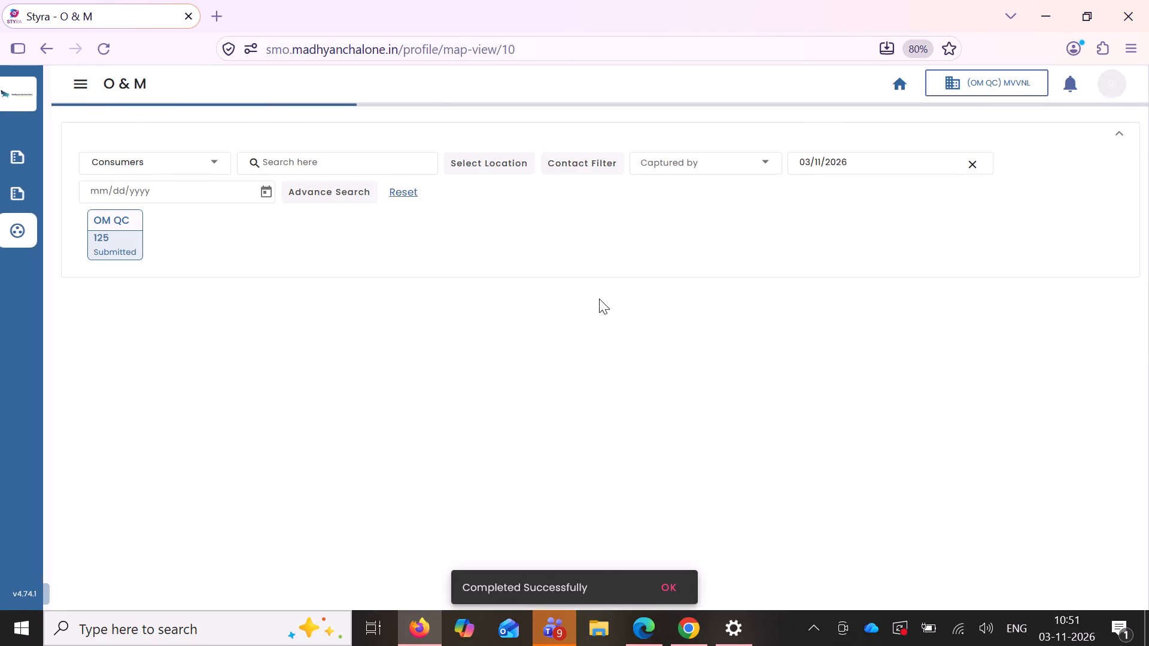
pyautogui.click(573, 322)
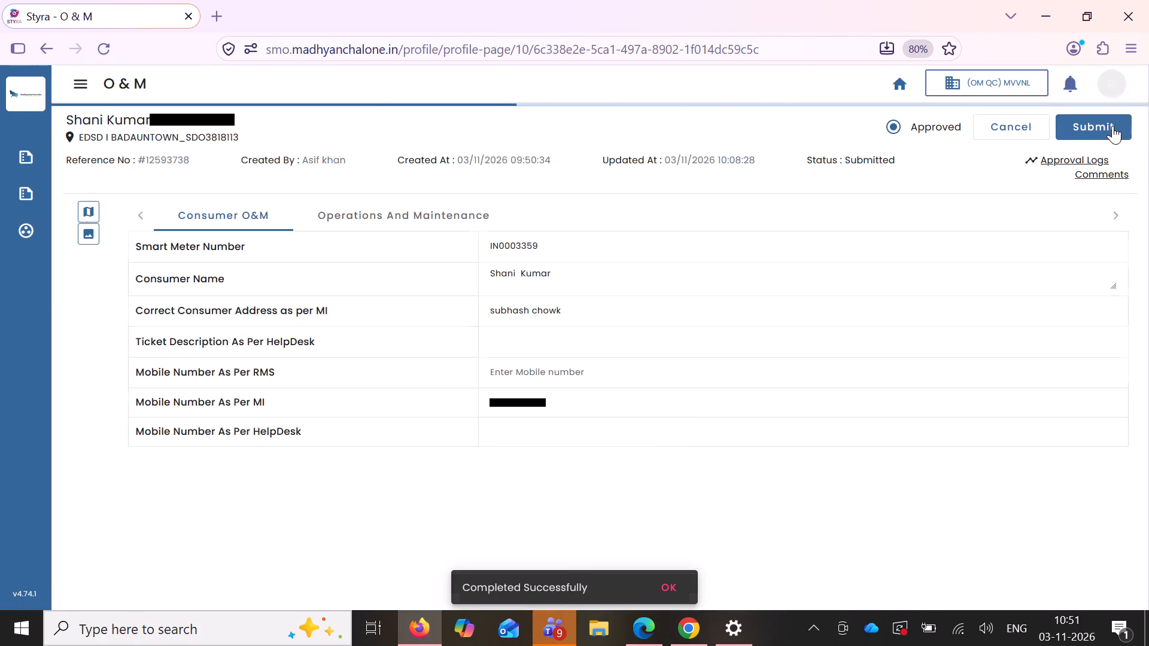
pyautogui.click(1111, 124)
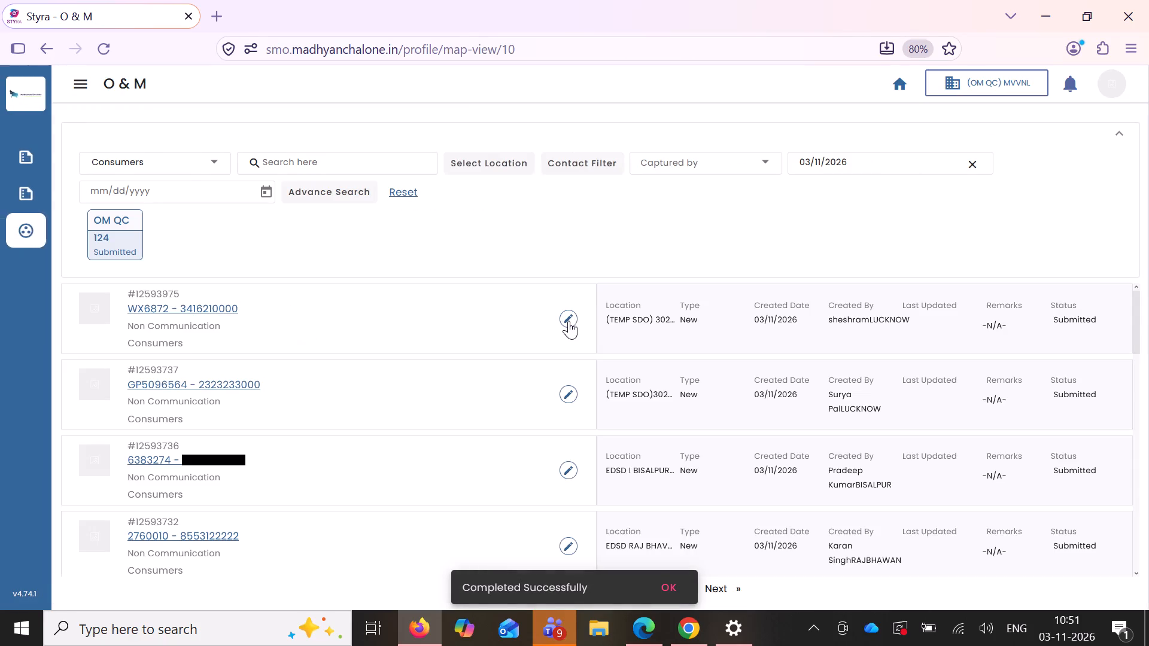
pyautogui.click(570, 320)
pyautogui.click(1092, 133)
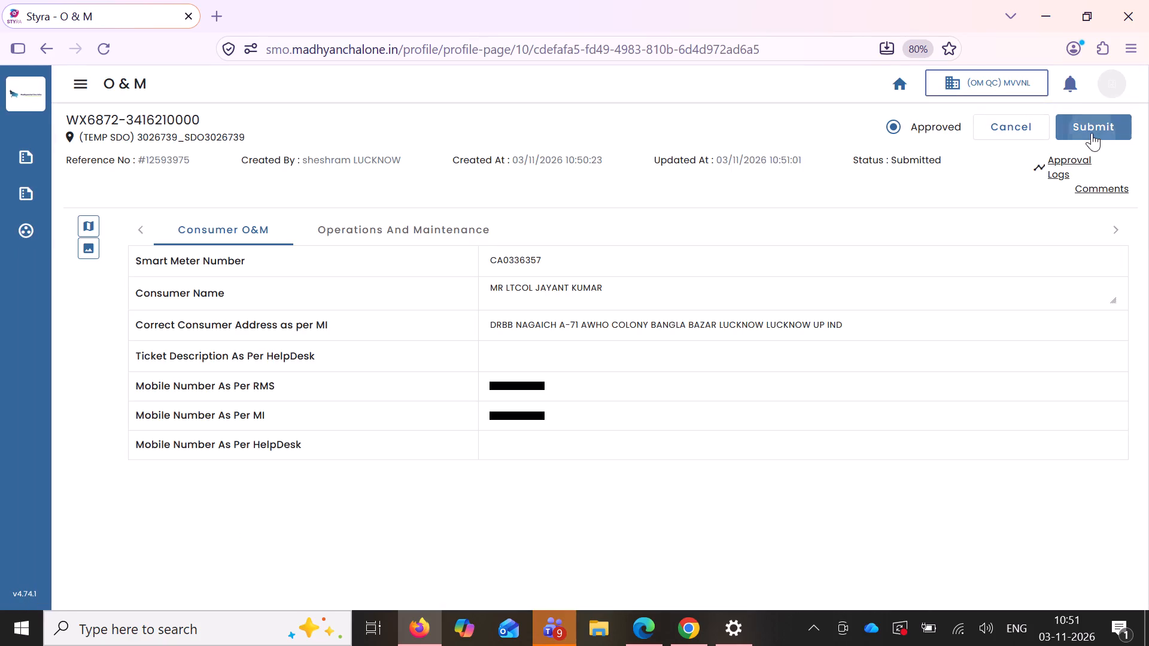
pyautogui.click(568, 316)
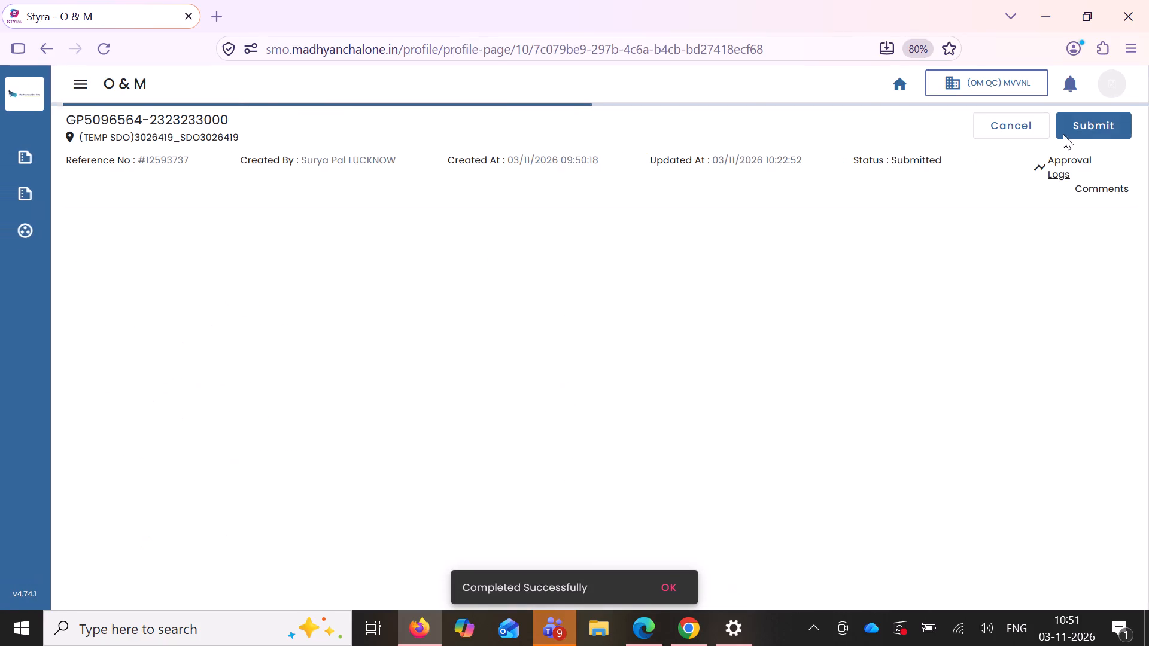
pyautogui.click(1110, 116)
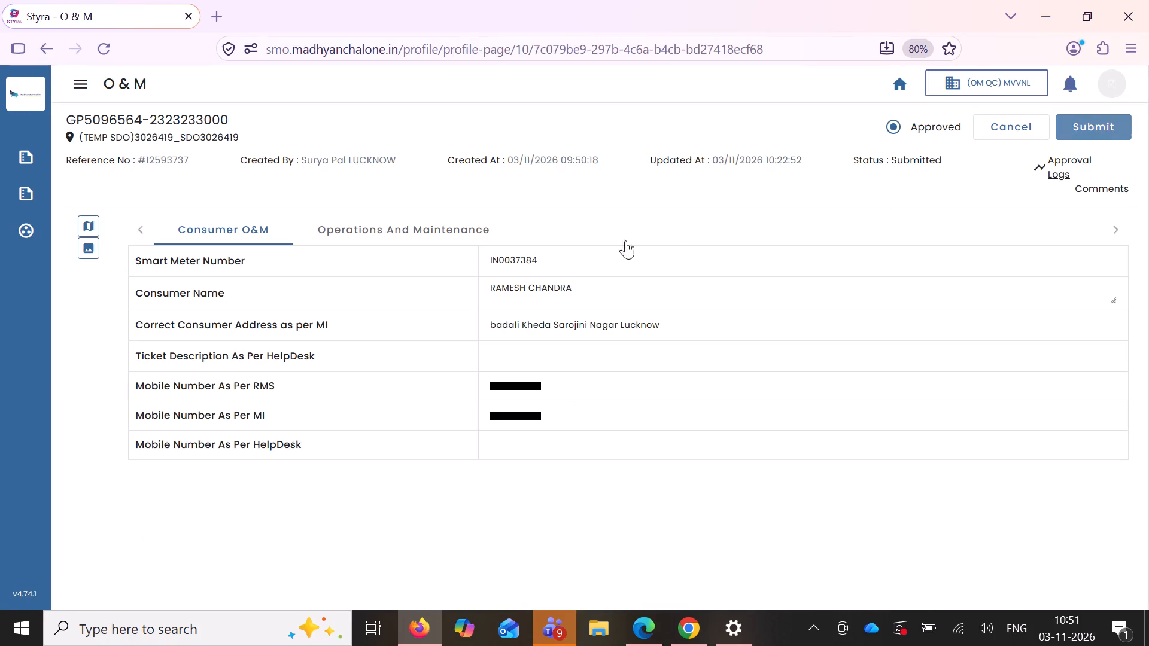
pyautogui.moveTo(572, 318); pyautogui.dragTo(572, 323)
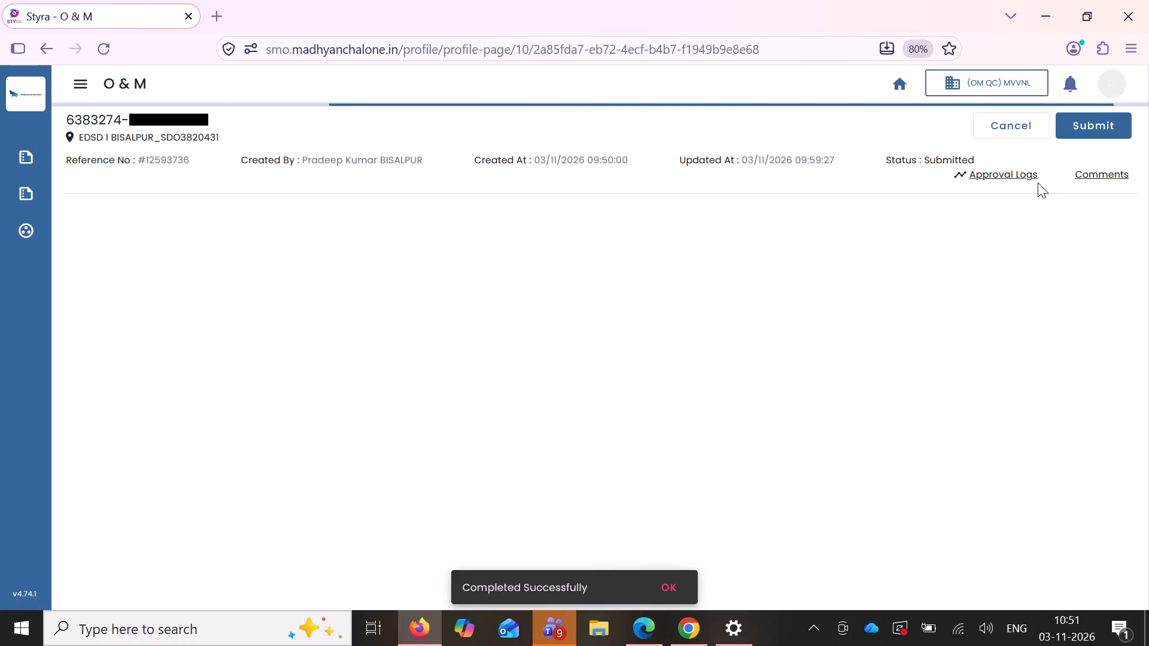
pyautogui.click(1141, 123)
pyautogui.click(1114, 128)
pyautogui.click(573, 319)
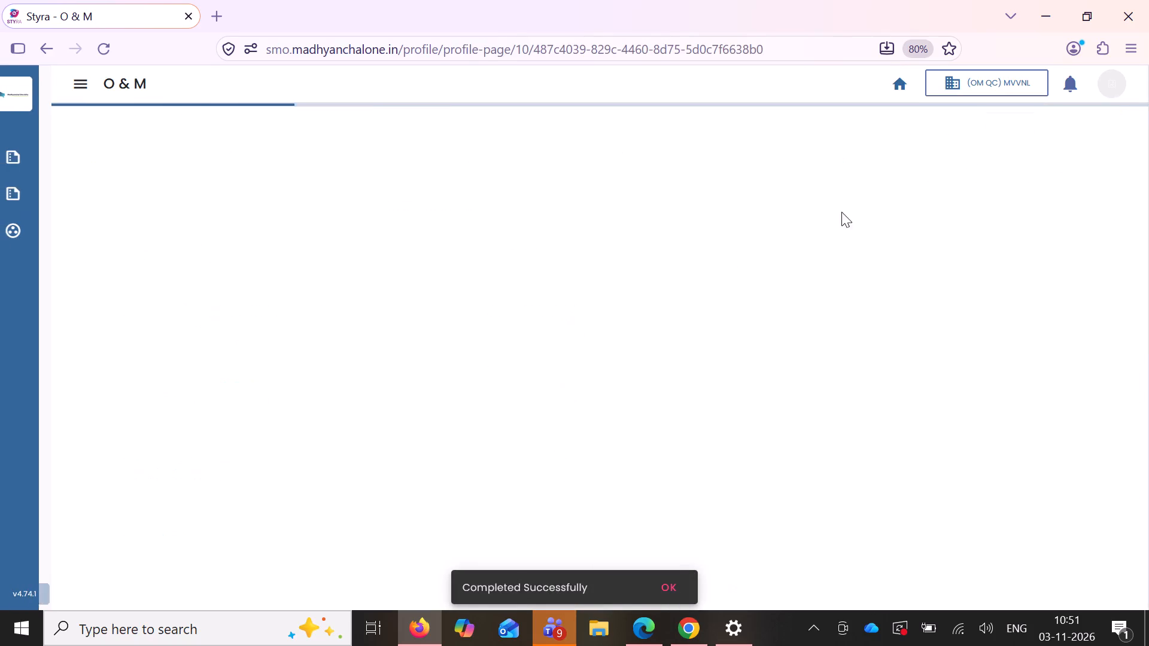
pyautogui.click(1107, 123)
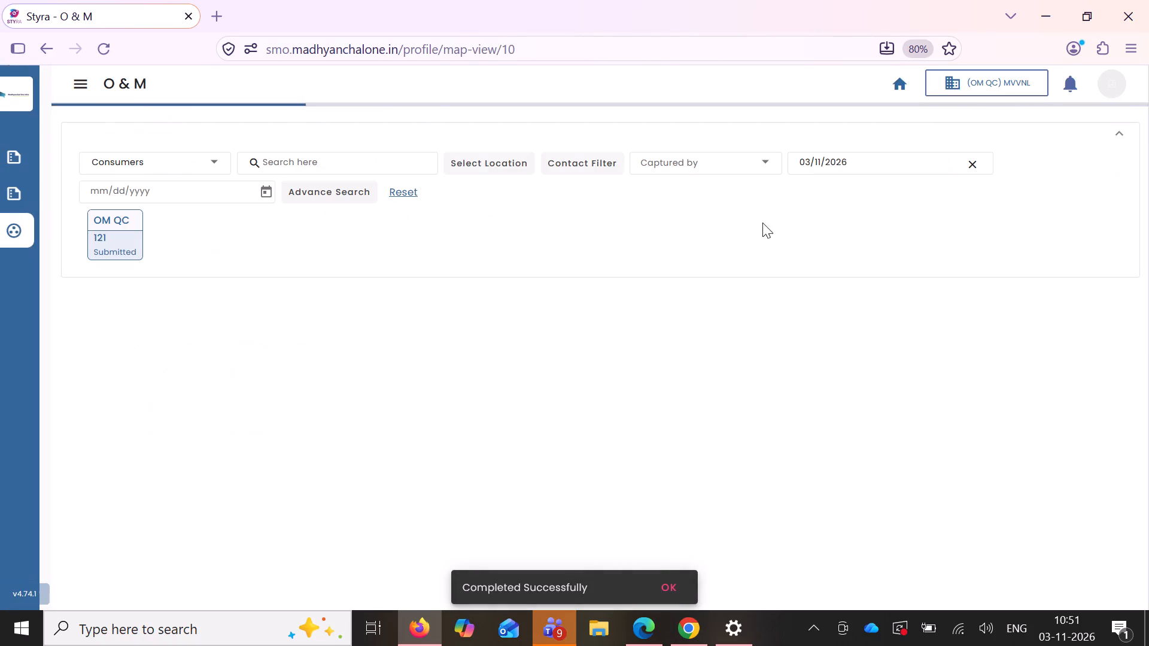
pyautogui.click(568, 317)
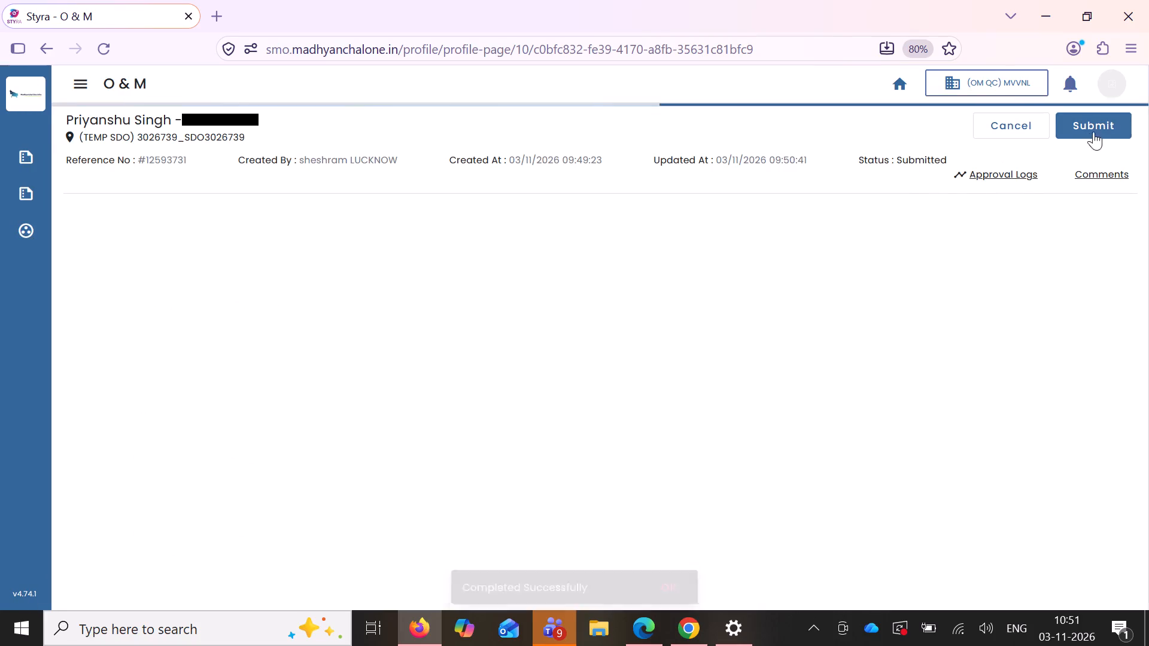
pyautogui.click(1107, 126)
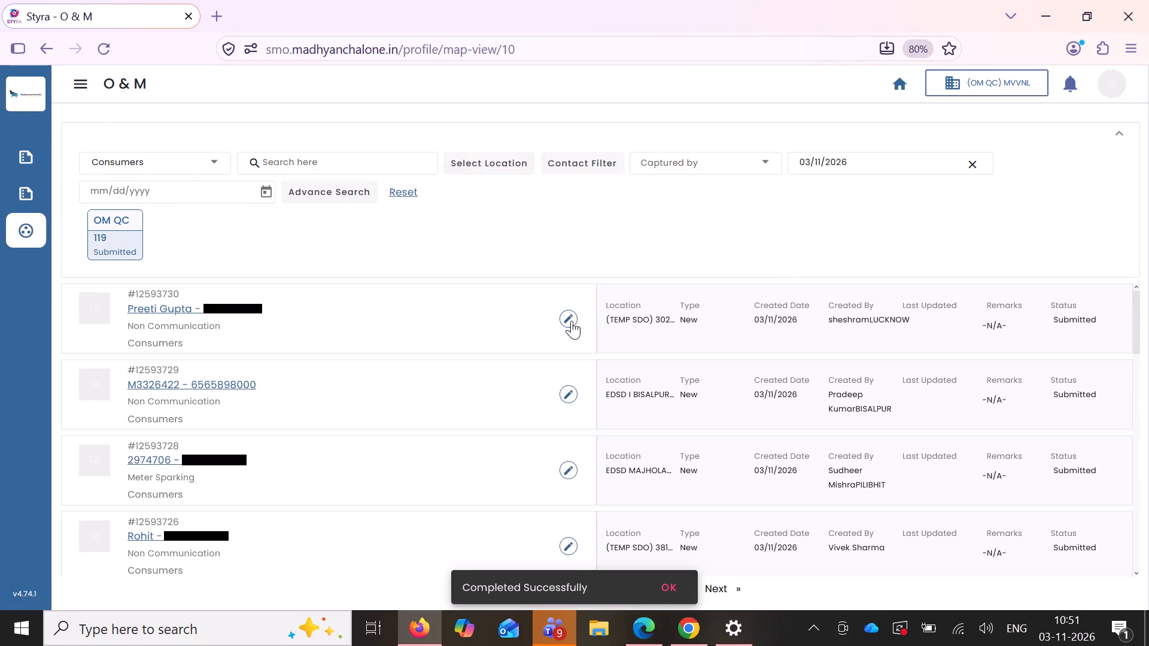
pyautogui.click(571, 321)
pyautogui.click(1088, 132)
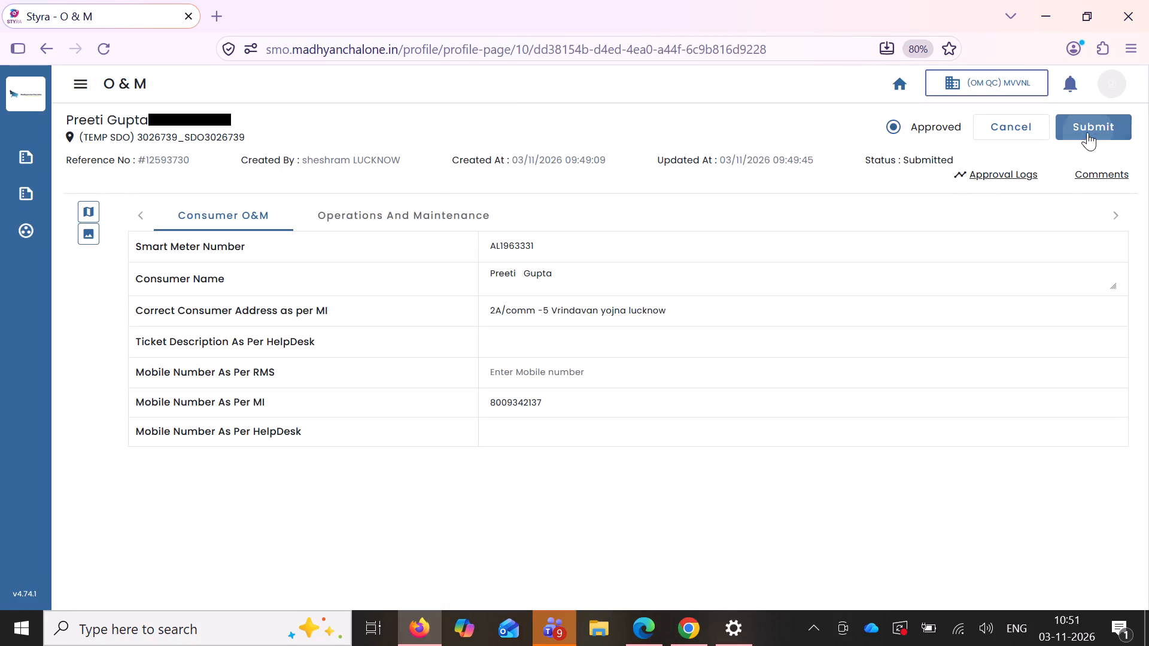
pyautogui.click(565, 321)
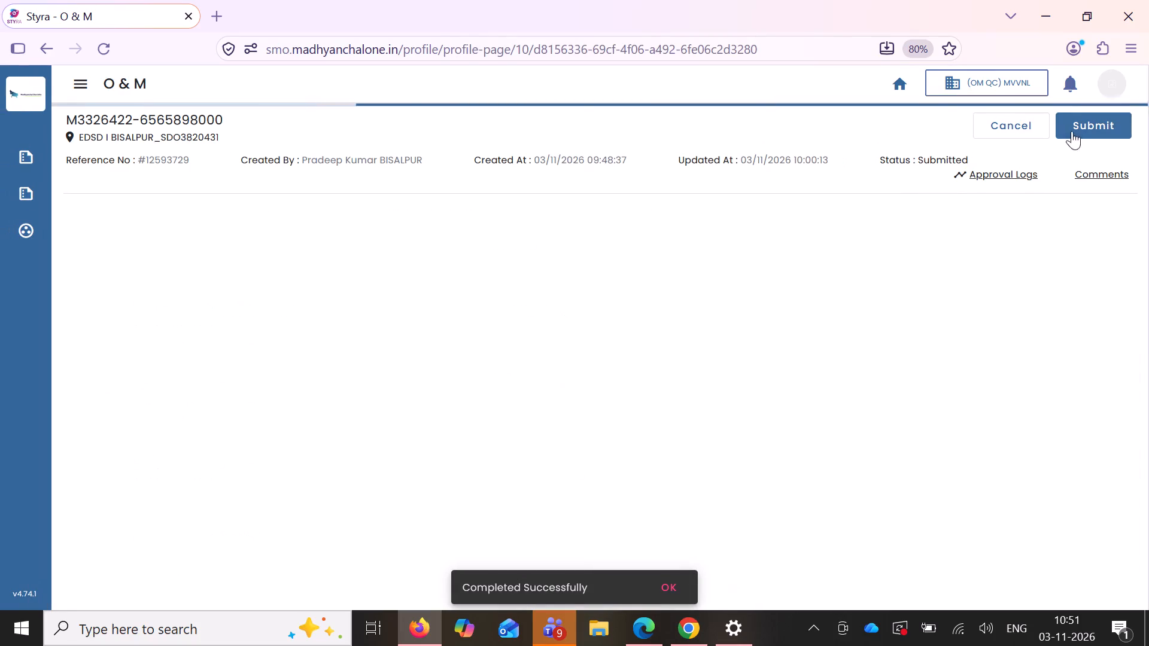
pyautogui.click(1089, 126)
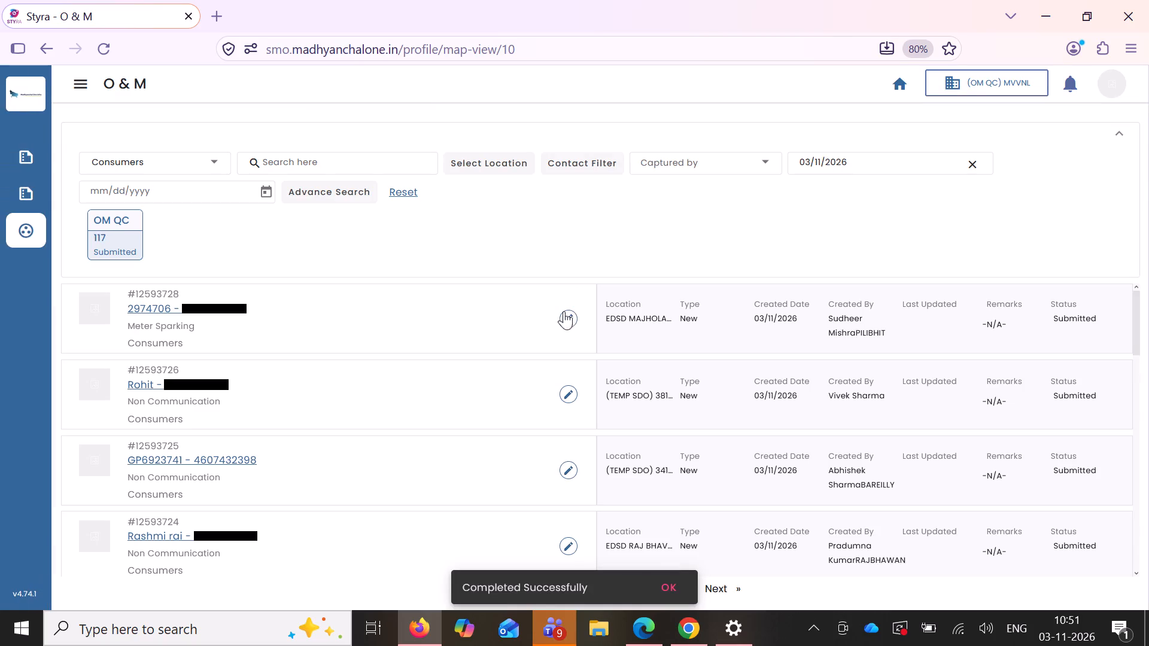
pyautogui.moveTo(564, 315); pyautogui.dragTo(560, 321)
pyautogui.click(573, 311)
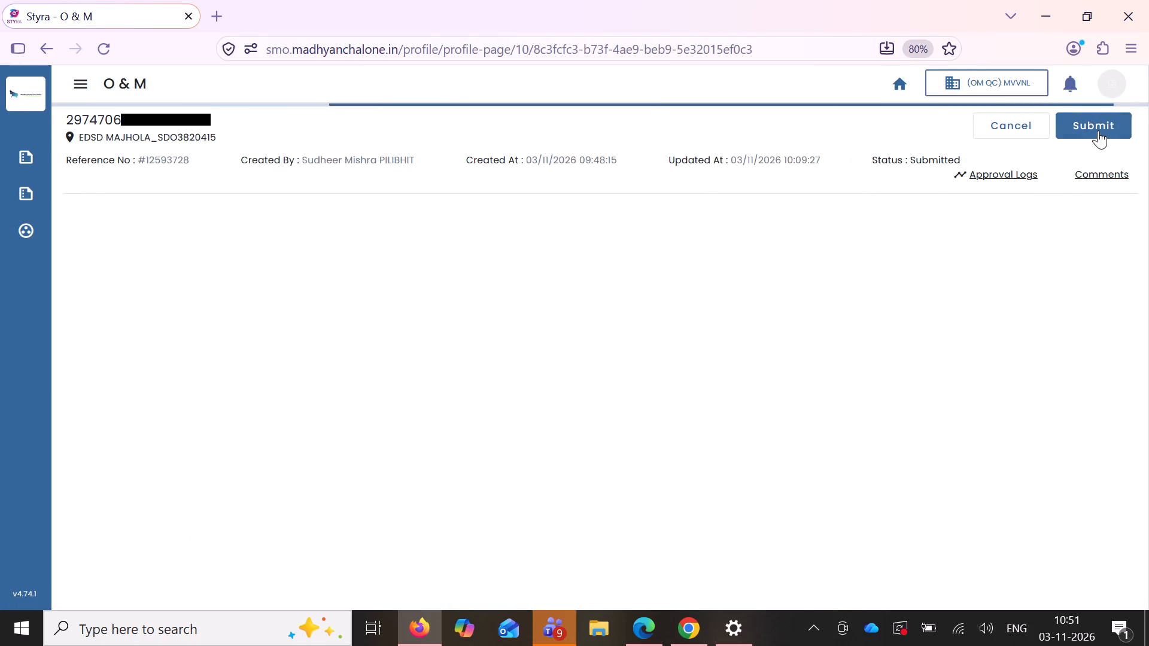
pyautogui.click(1098, 132)
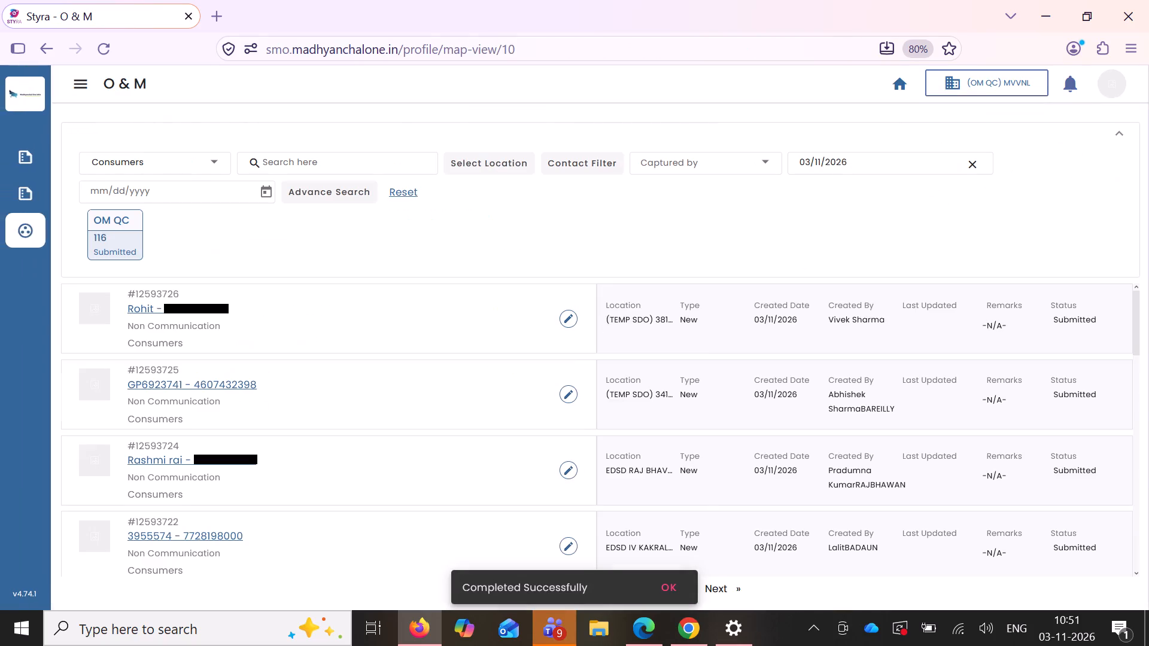
pyautogui.click(572, 321)
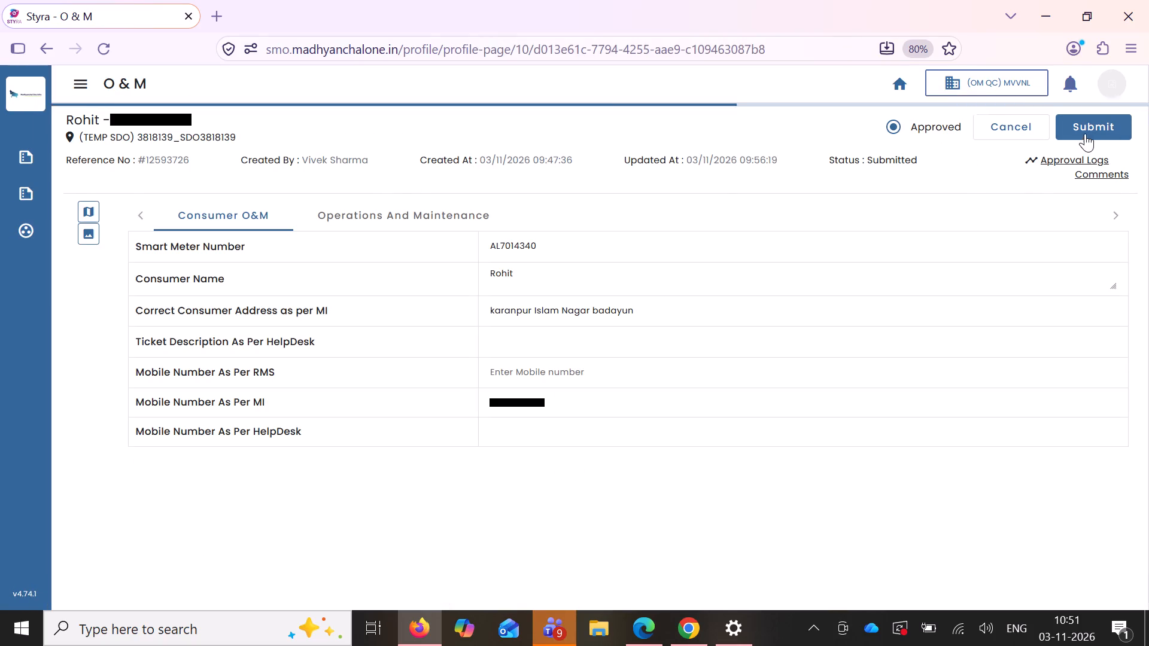
pyautogui.click(1086, 126)
pyautogui.click(558, 317)
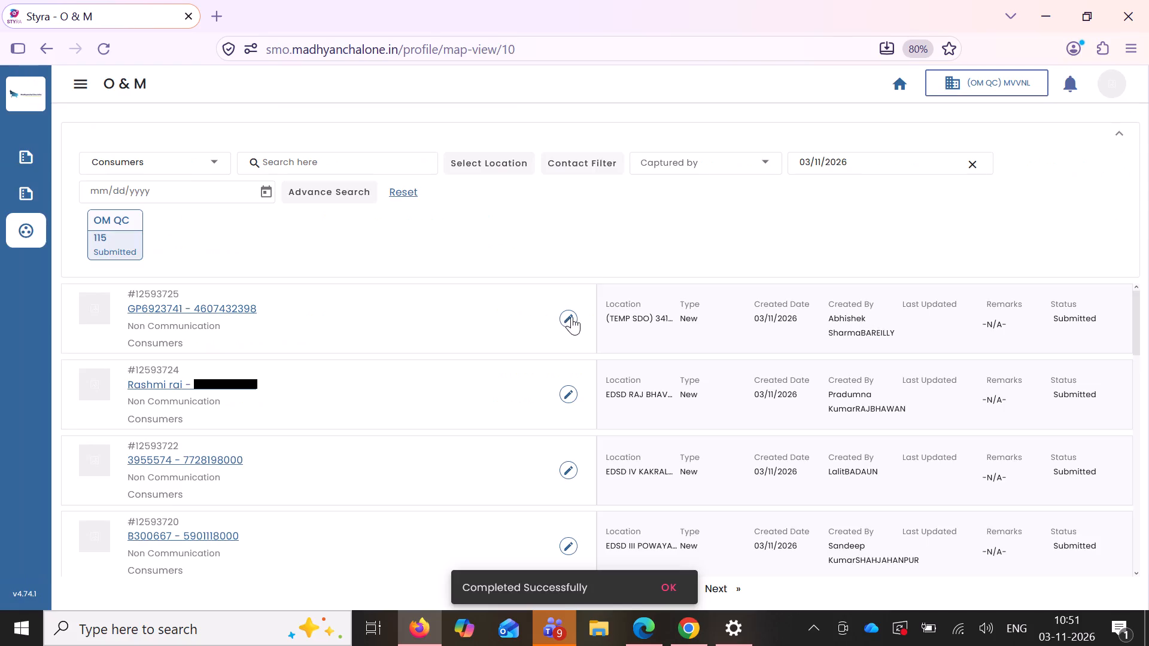
pyautogui.click(572, 317)
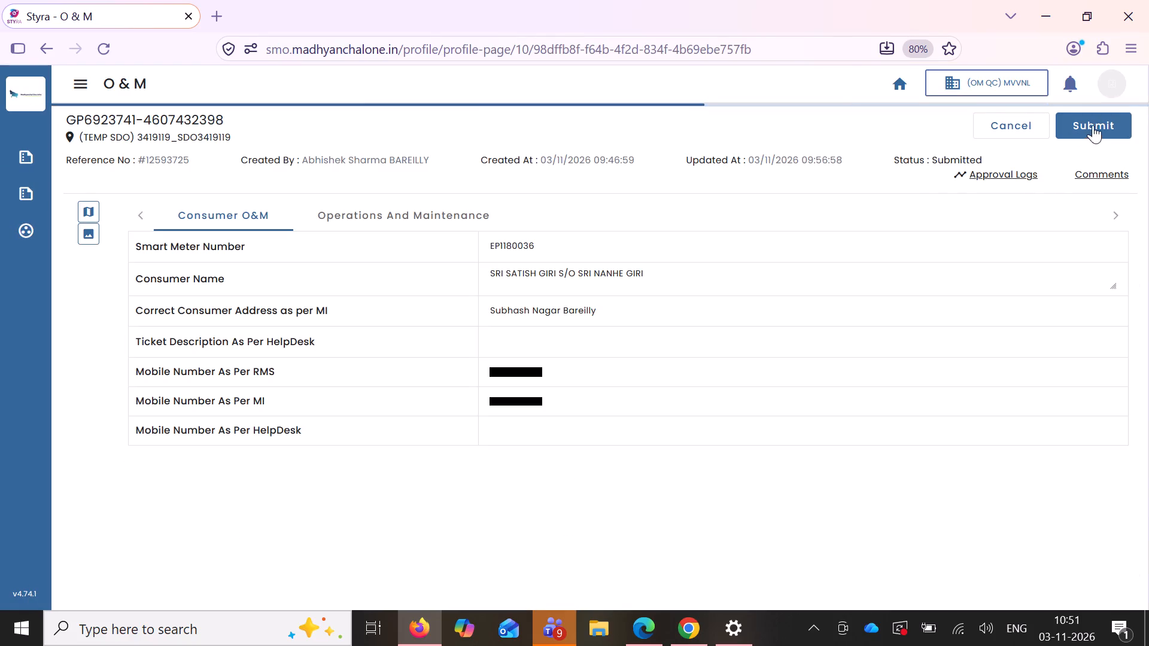
pyautogui.click(1096, 126)
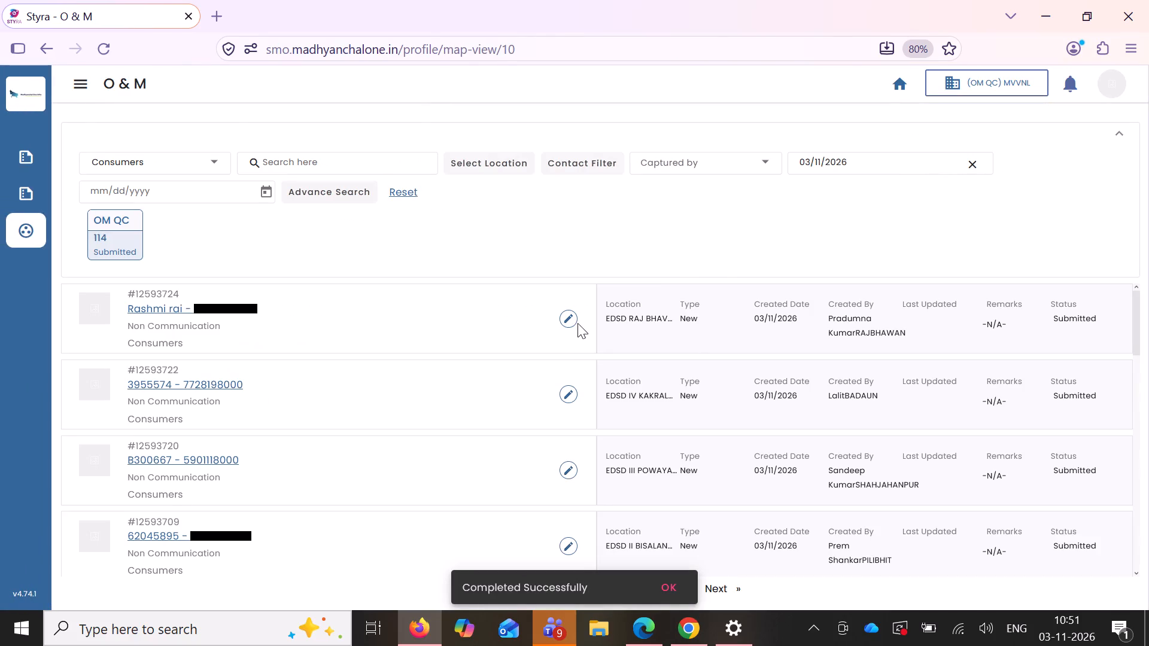
pyautogui.click(577, 323)
pyautogui.click(588, 320)
pyautogui.click(577, 321)
pyautogui.click(567, 322)
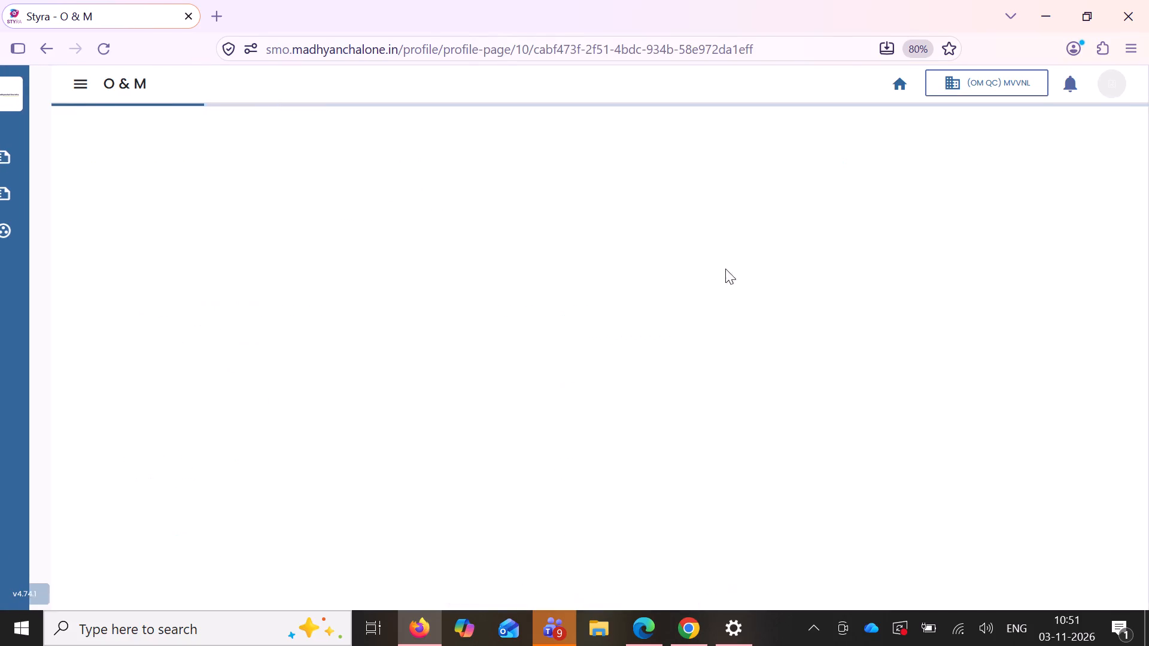
pyautogui.click(1094, 122)
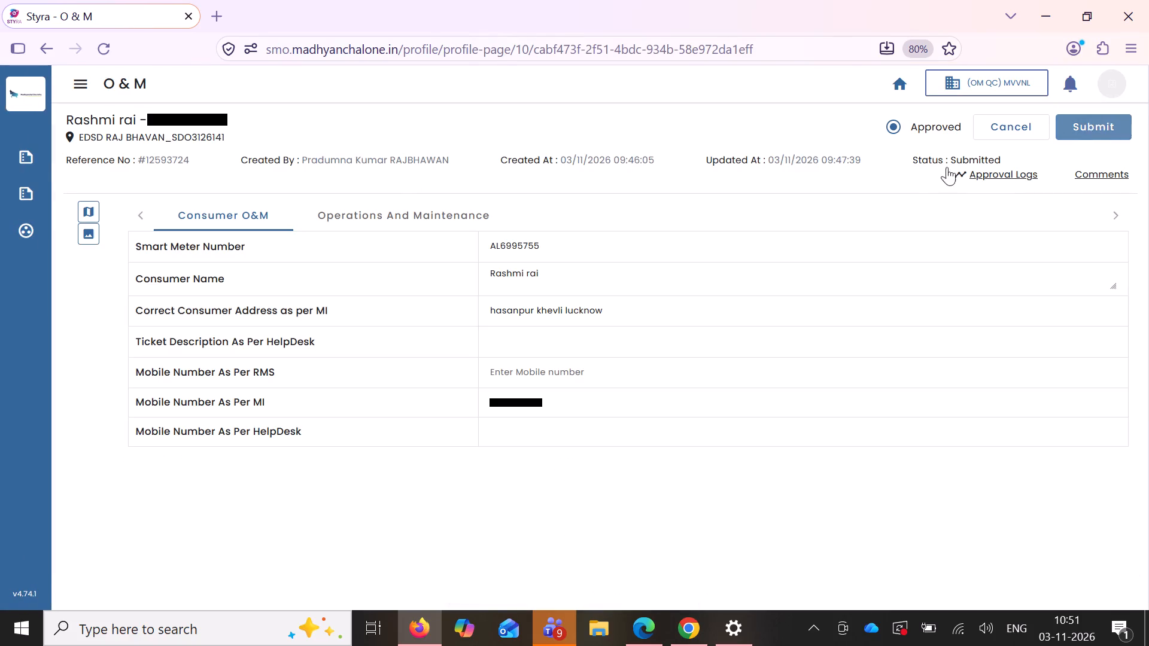
pyautogui.click(563, 316)
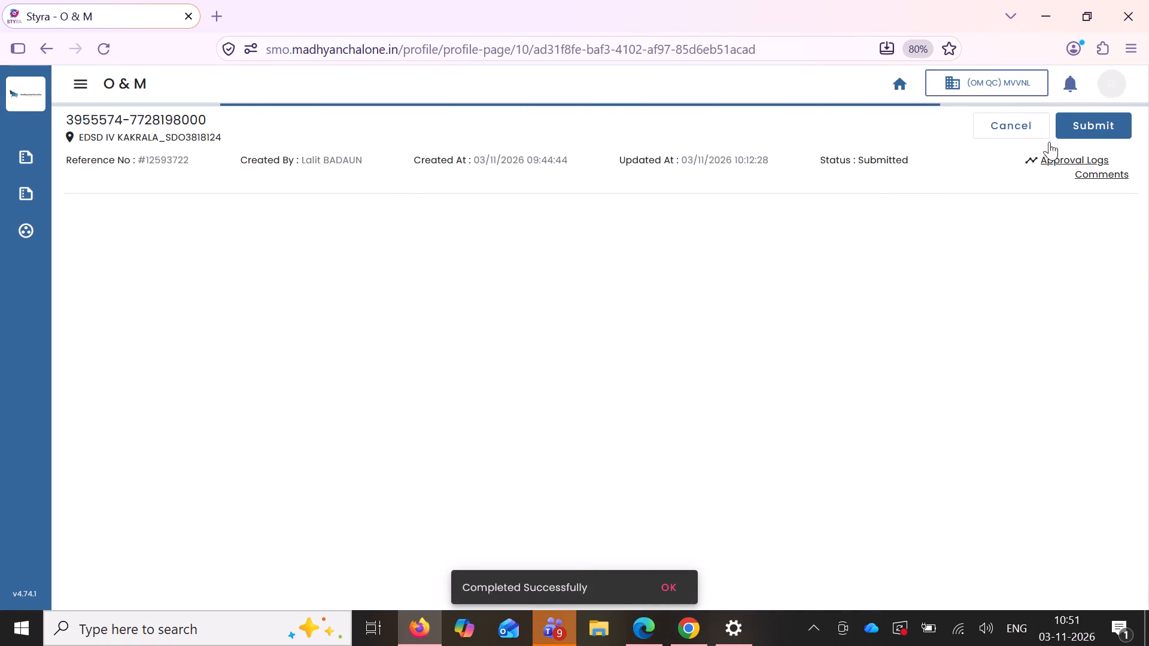
pyautogui.click(1098, 135)
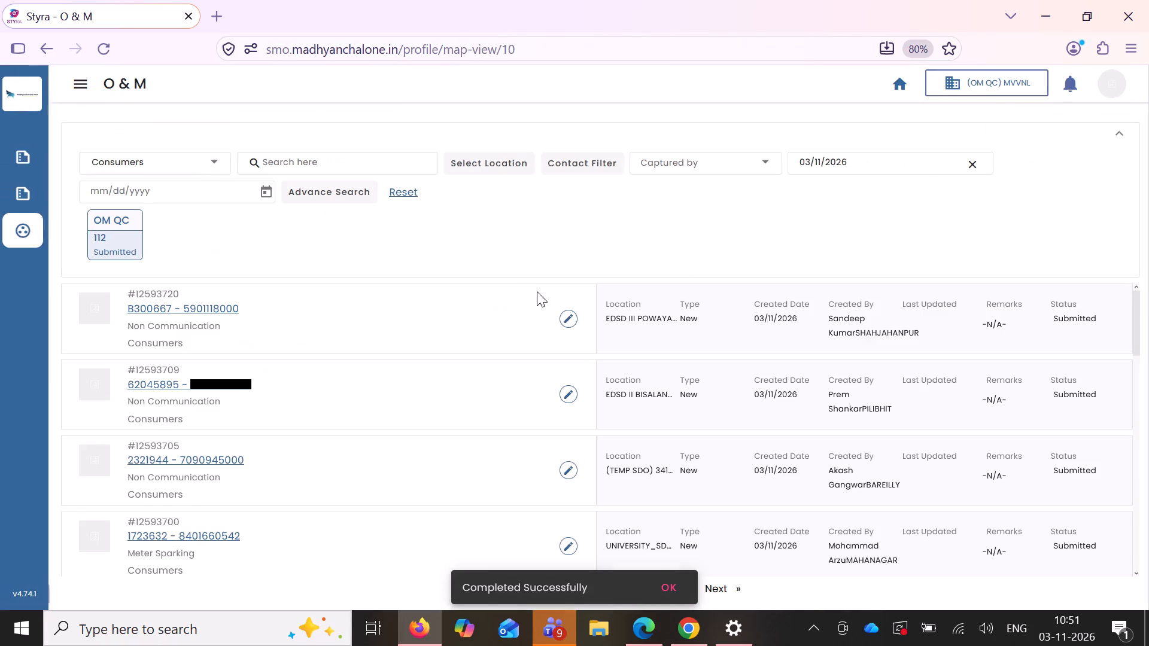
pyautogui.click(567, 319)
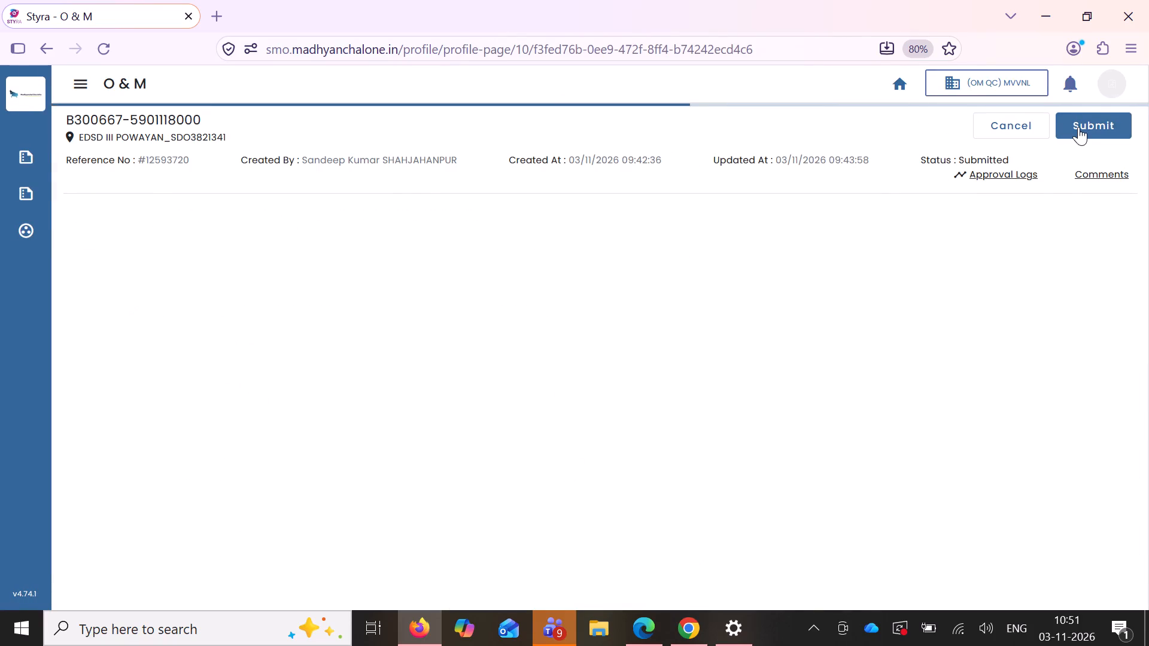
pyautogui.click(1079, 126)
pyautogui.click(584, 319)
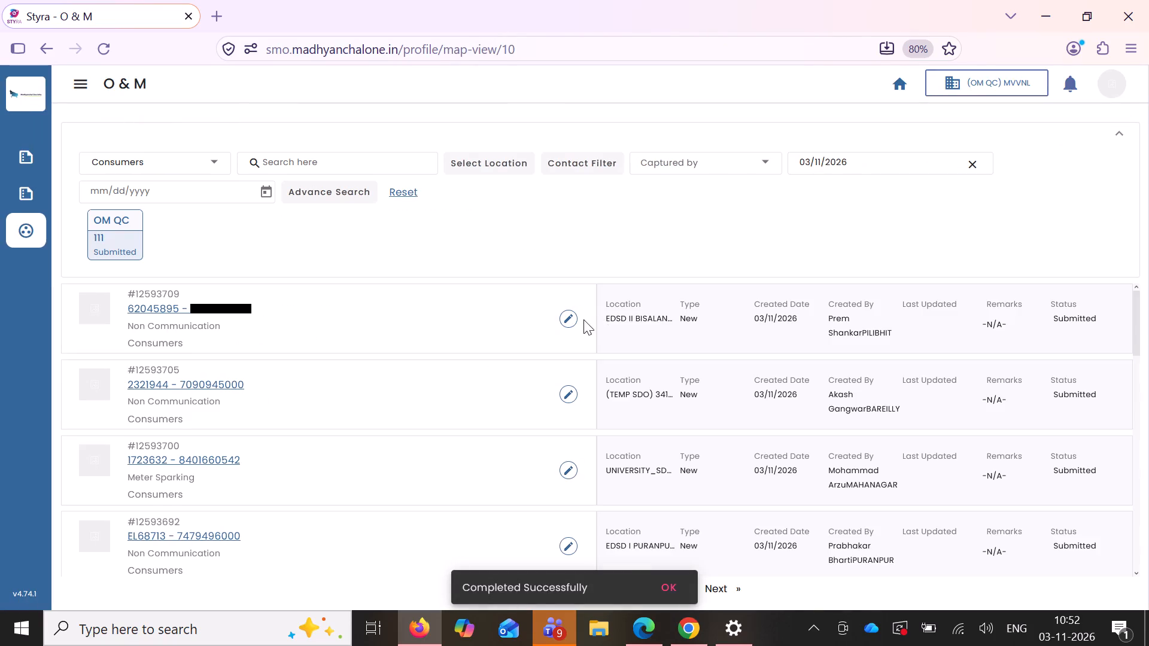
pyautogui.click(577, 320)
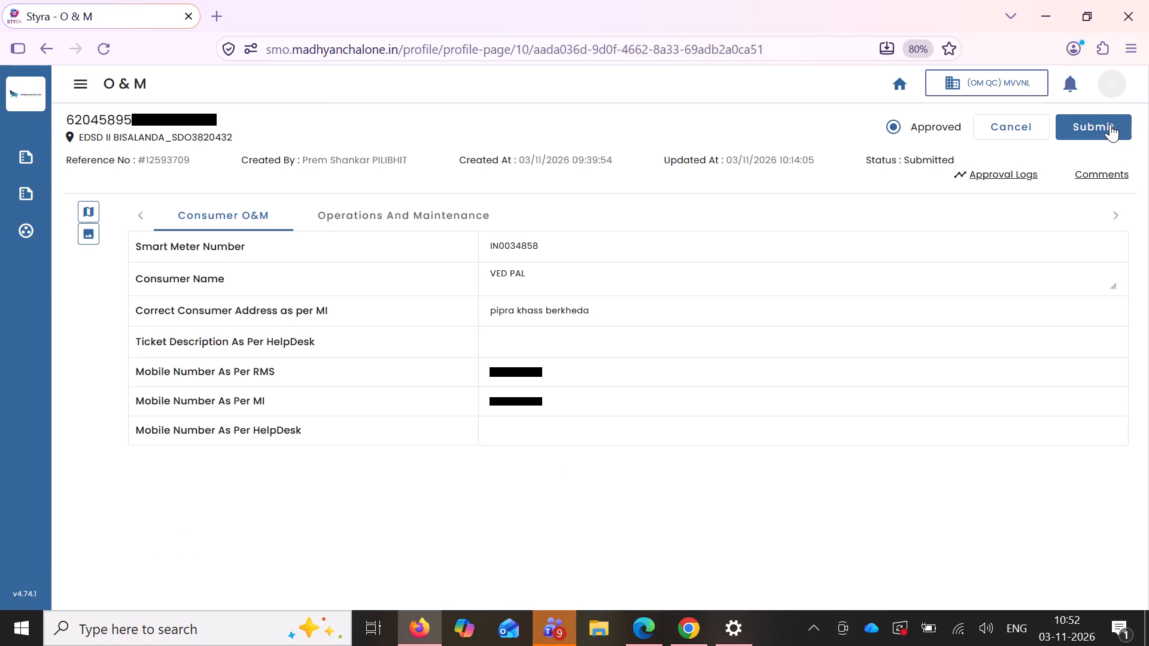
pyautogui.click(1110, 126)
pyautogui.click(562, 322)
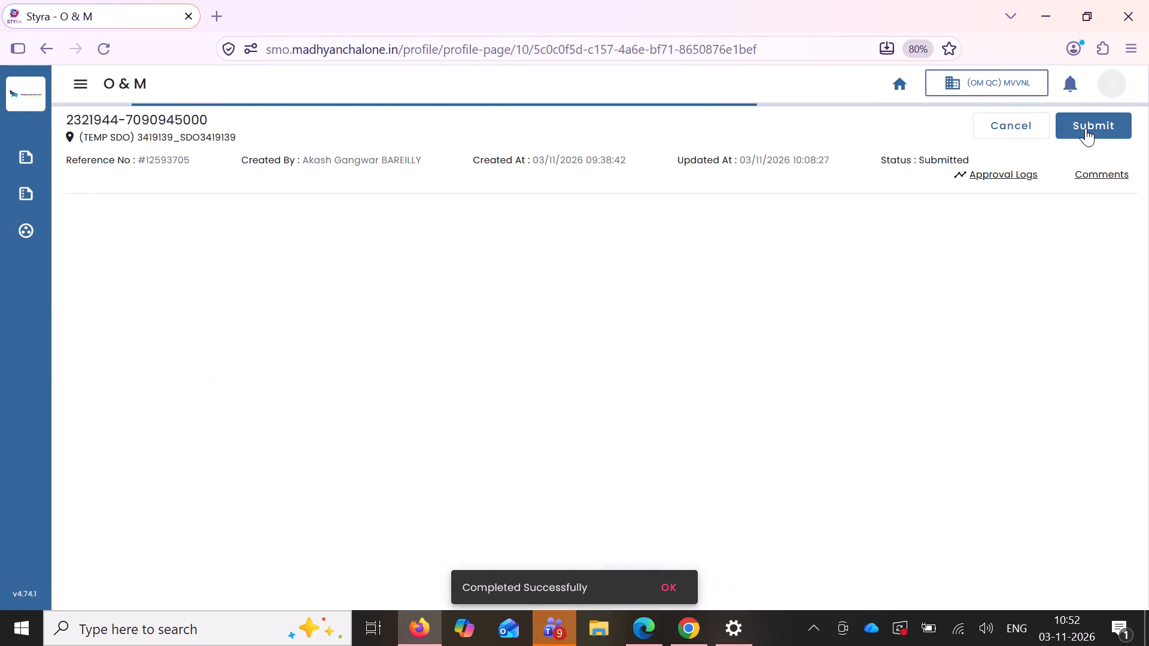
pyautogui.click(1087, 127)
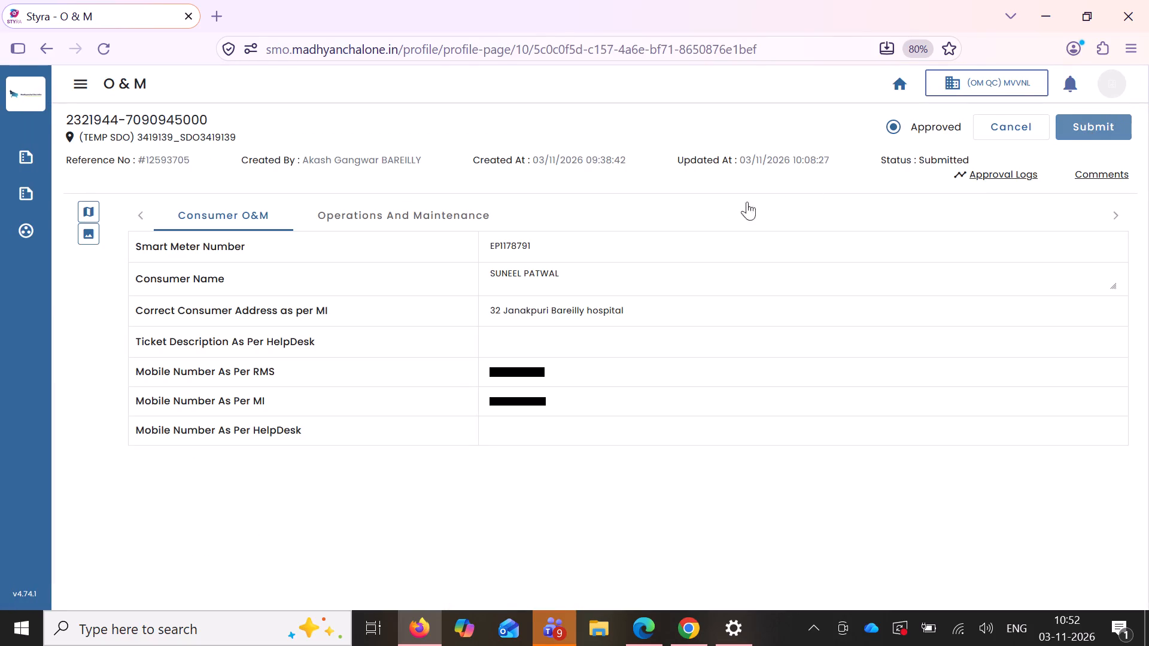
pyautogui.click(572, 309)
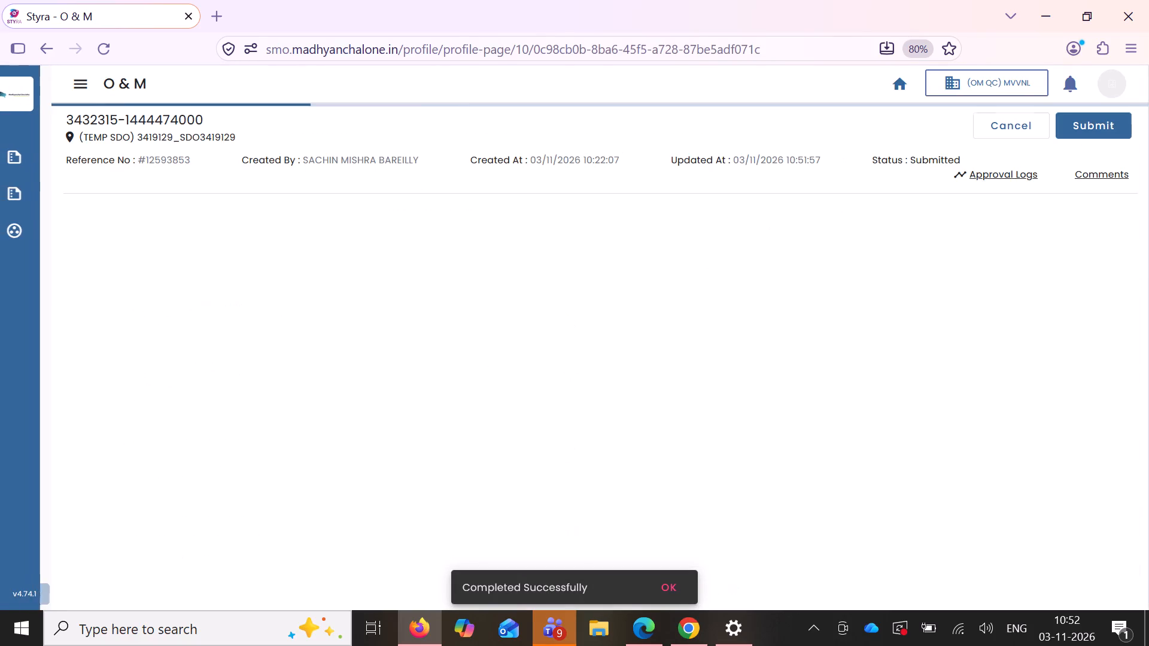
pyautogui.click(1076, 128)
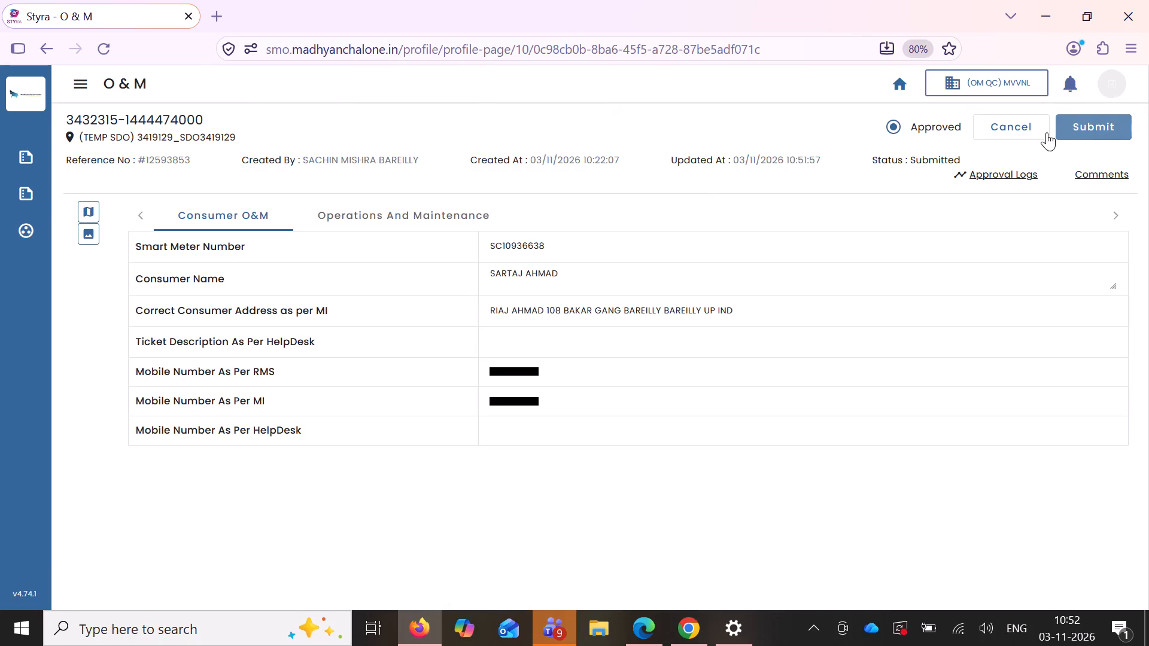
pyautogui.click(558, 312)
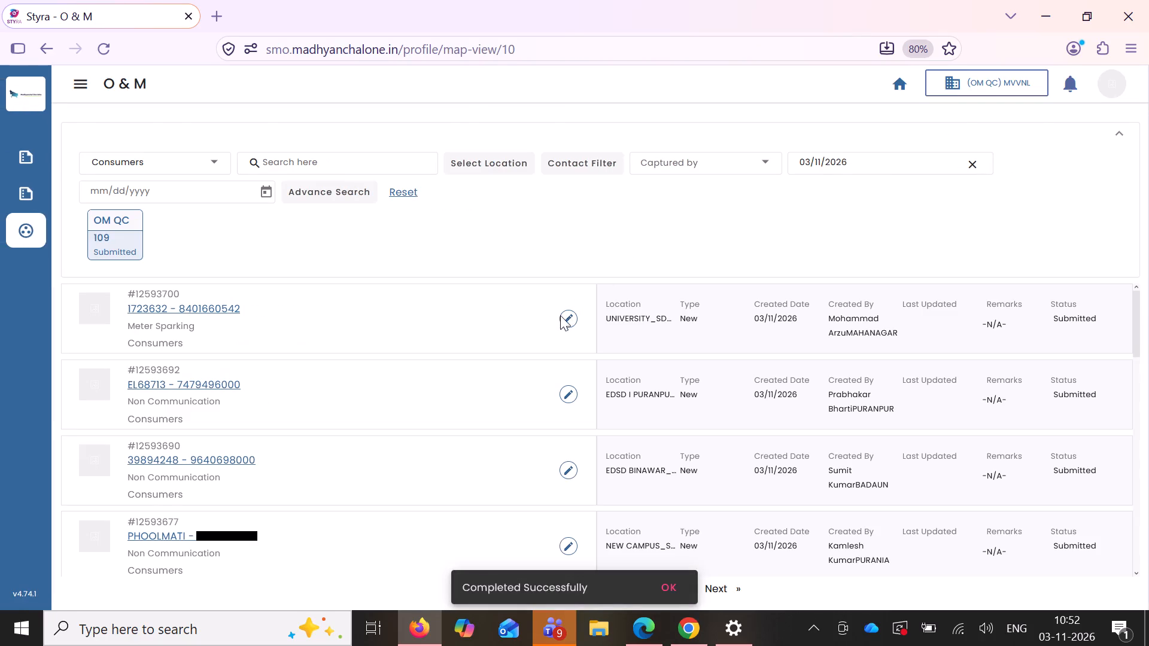
pyautogui.click(564, 316)
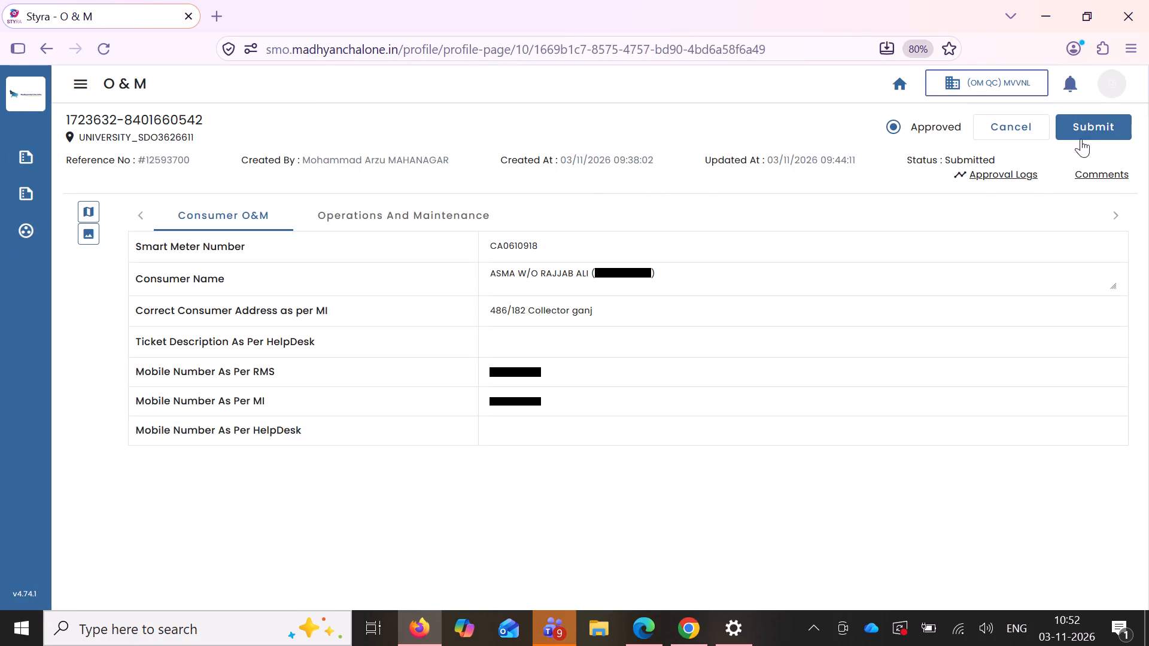
pyautogui.click(1089, 134)
pyautogui.click(581, 312)
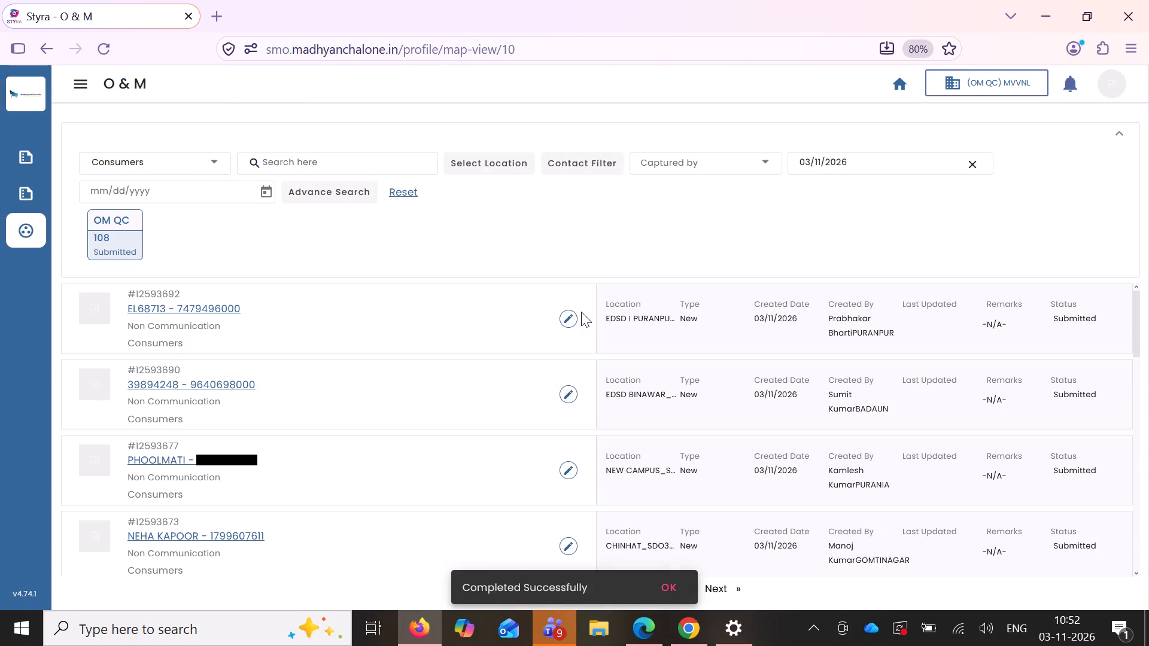
pyautogui.click(579, 315)
pyautogui.click(570, 319)
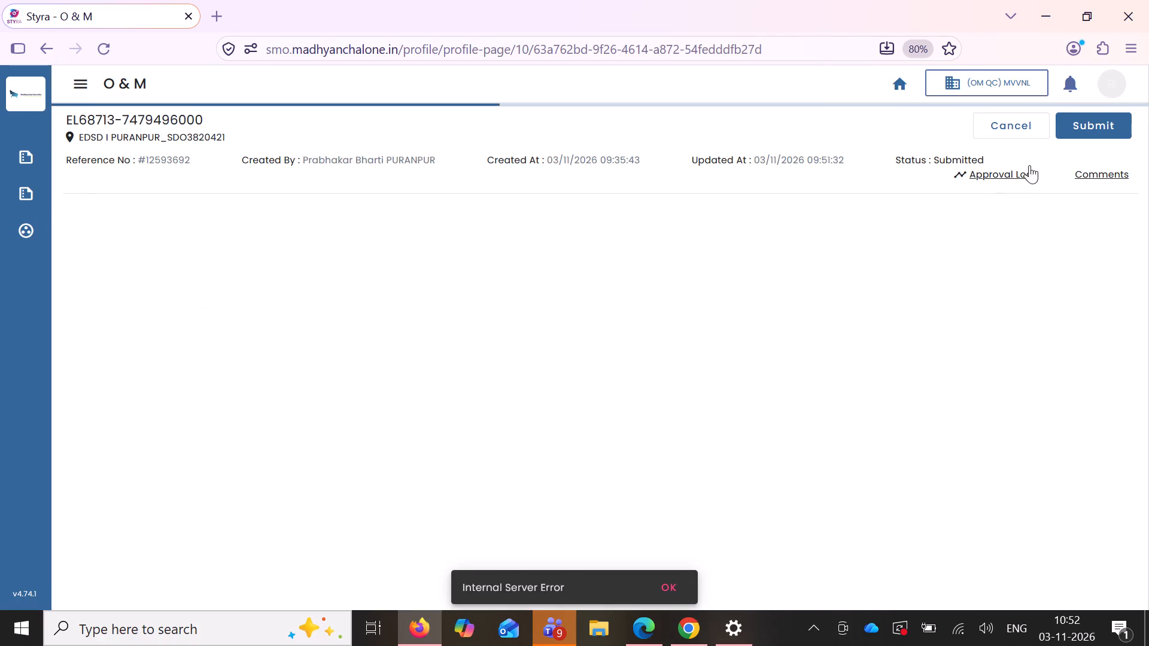
pyautogui.click(1086, 133)
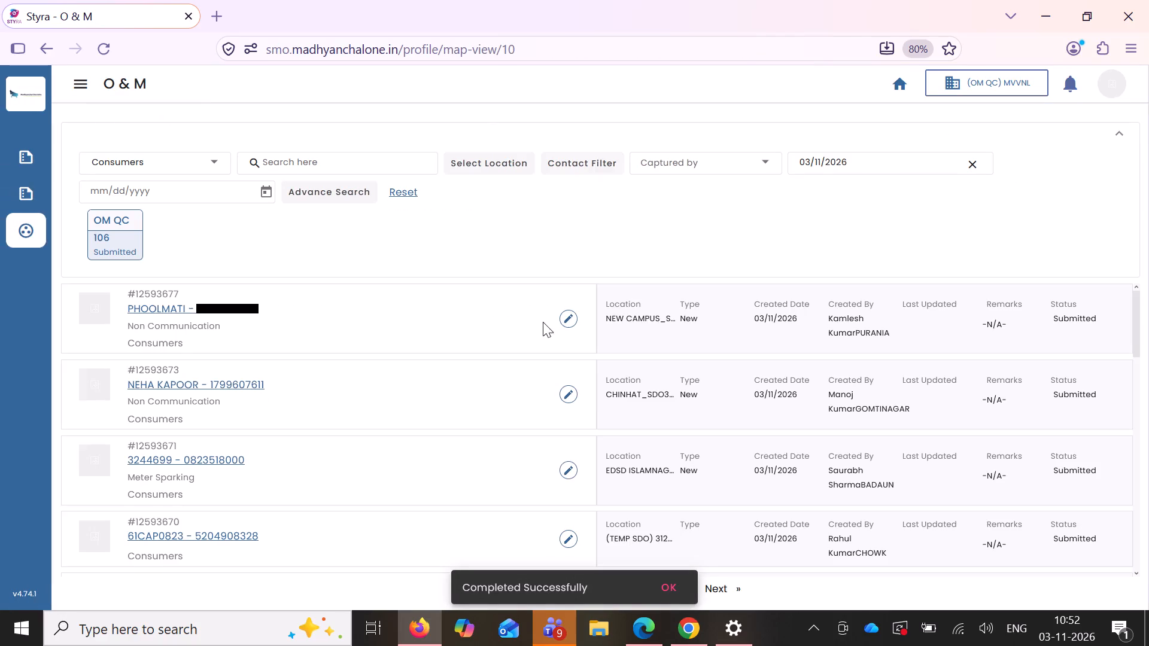
pyautogui.click(543, 322)
pyautogui.click(573, 318)
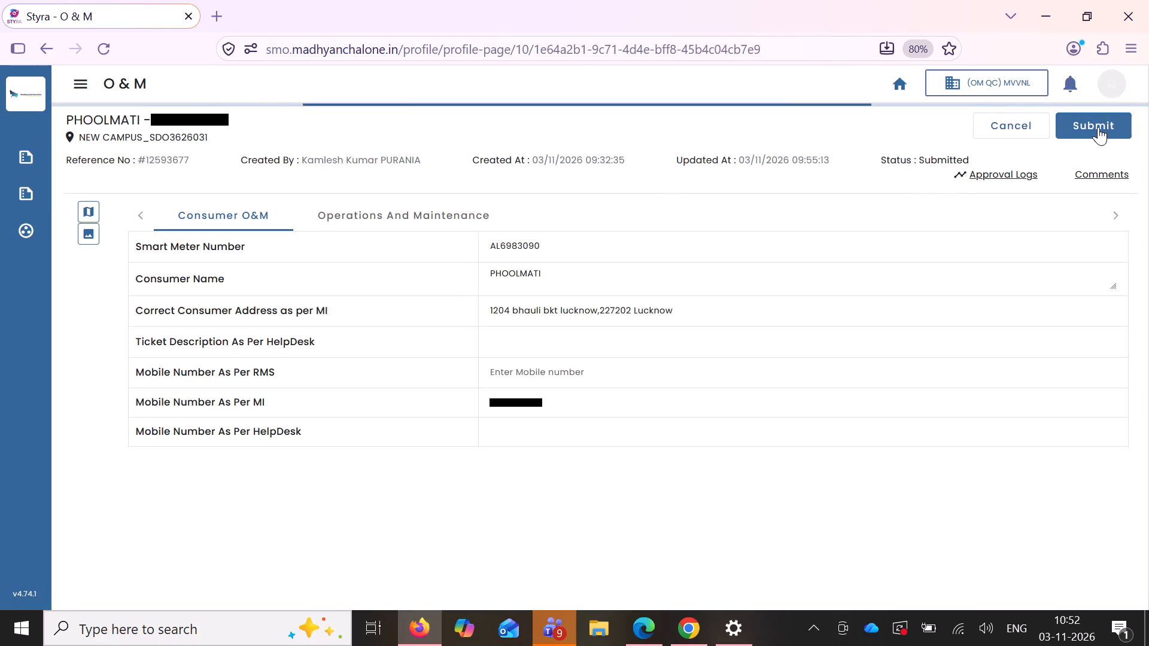
pyautogui.click(1101, 126)
pyautogui.click(566, 315)
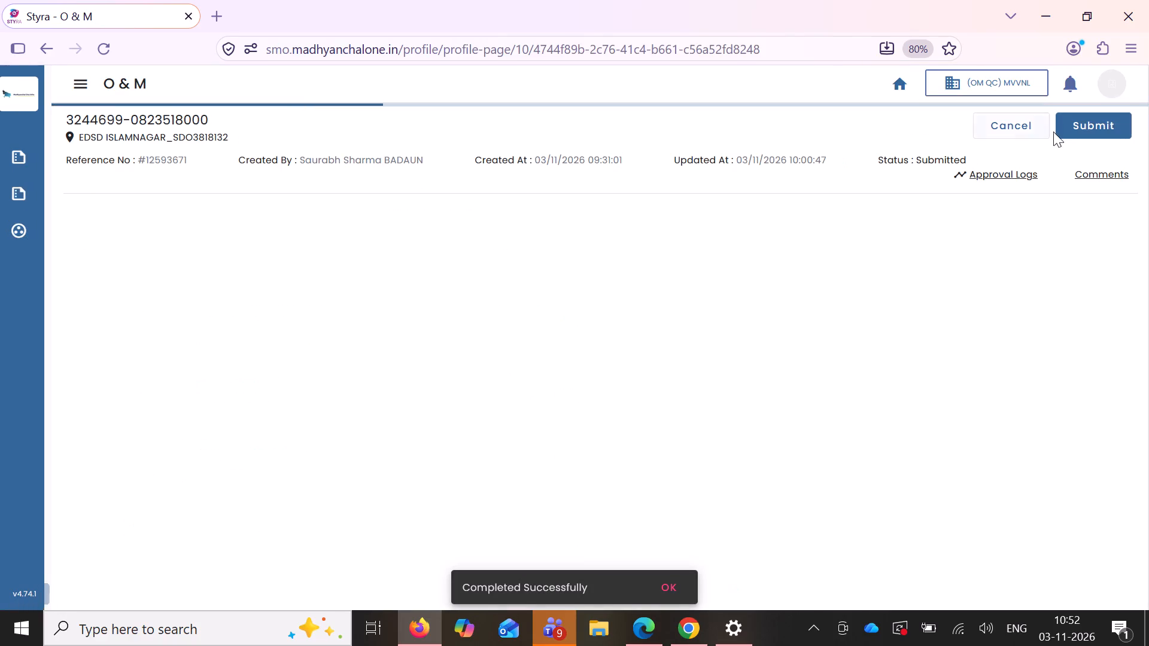
pyautogui.click(1108, 114)
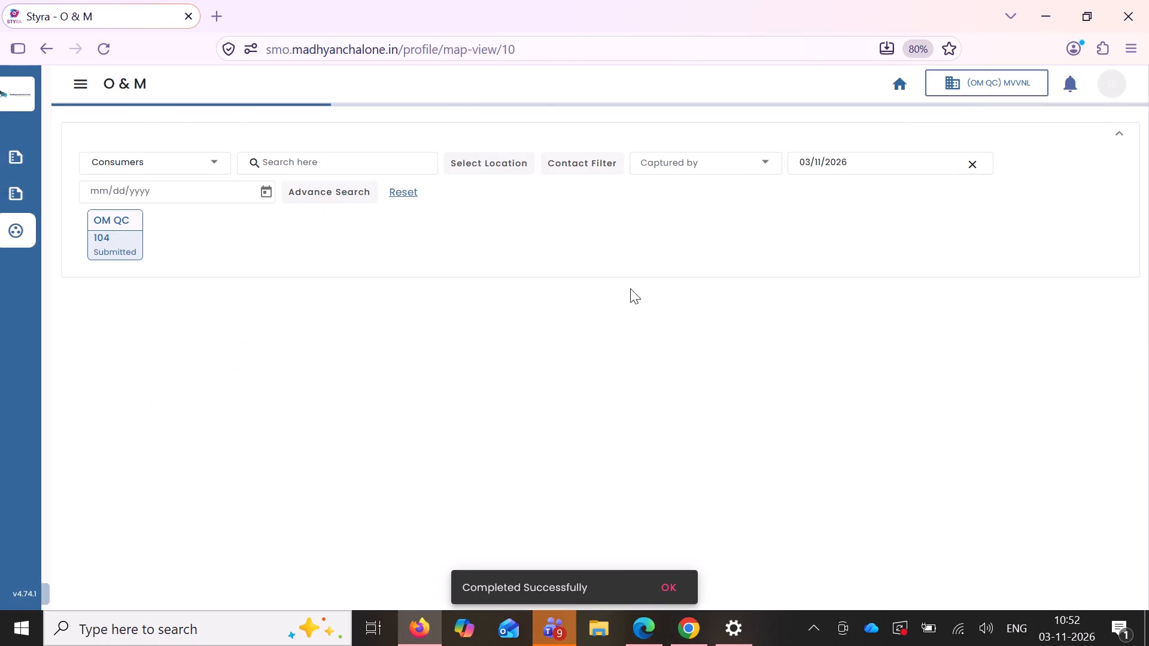
pyautogui.click(566, 322)
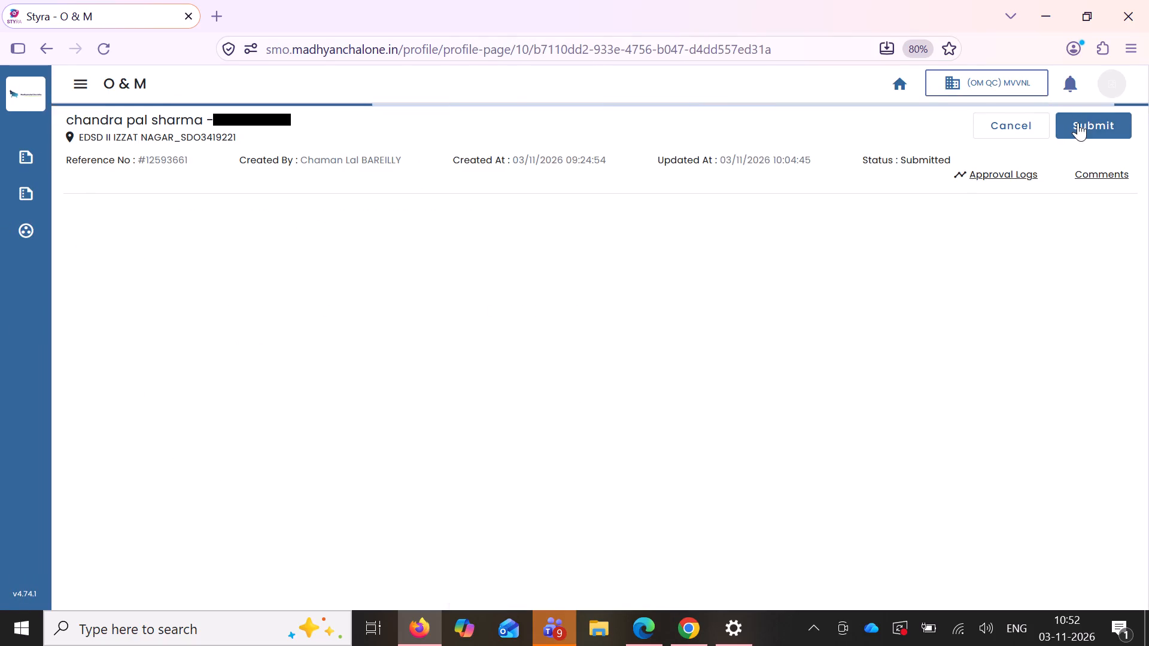
pyautogui.click(1076, 120)
pyautogui.click(567, 314)
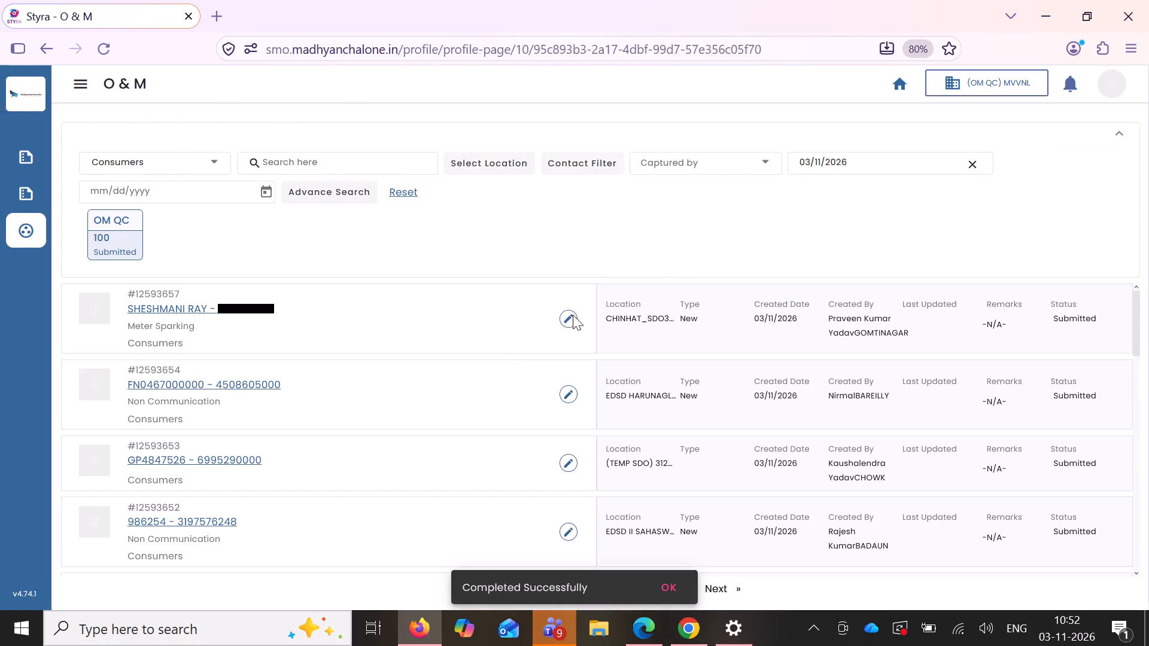
pyautogui.click(1108, 127)
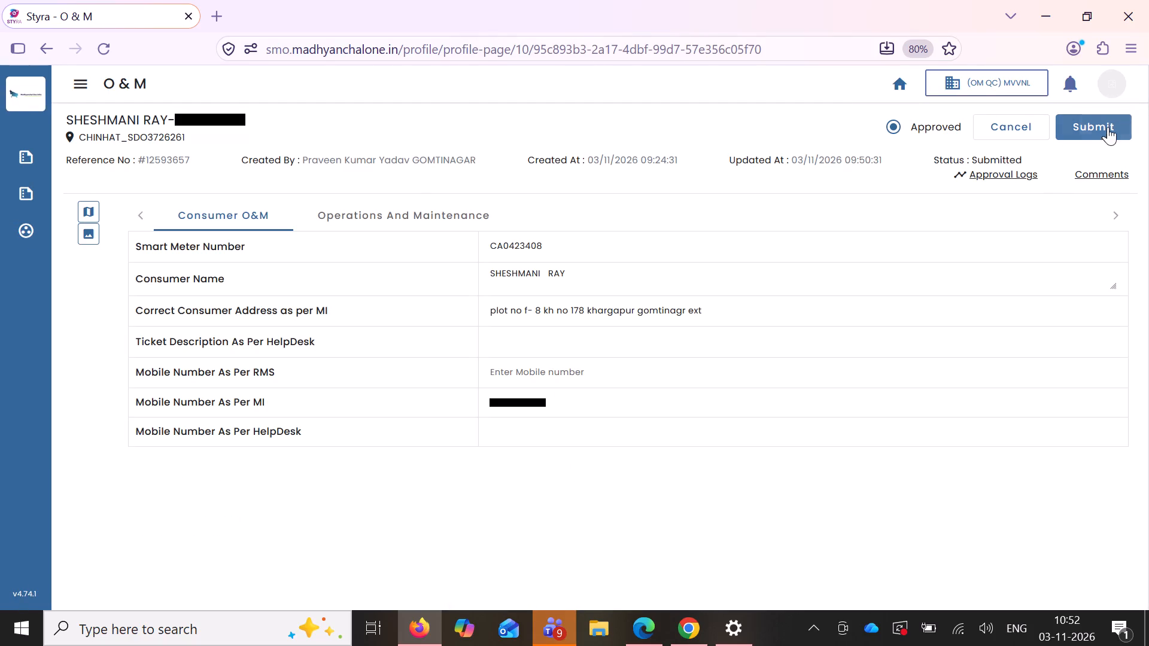
pyautogui.click(571, 306)
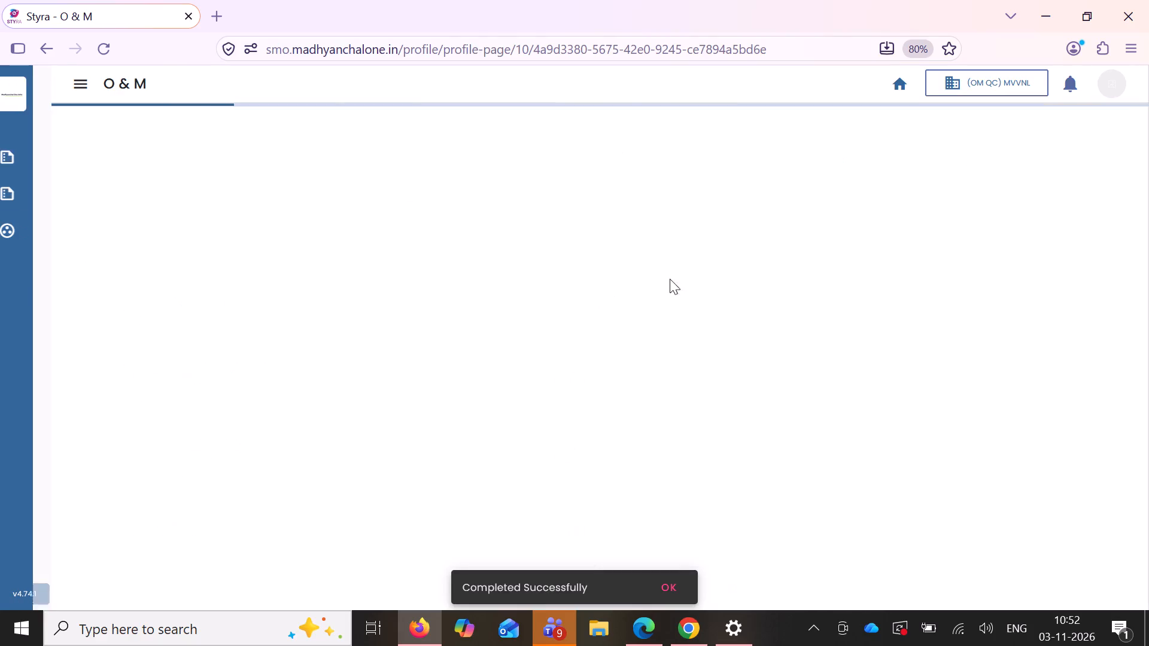
pyautogui.click(1091, 130)
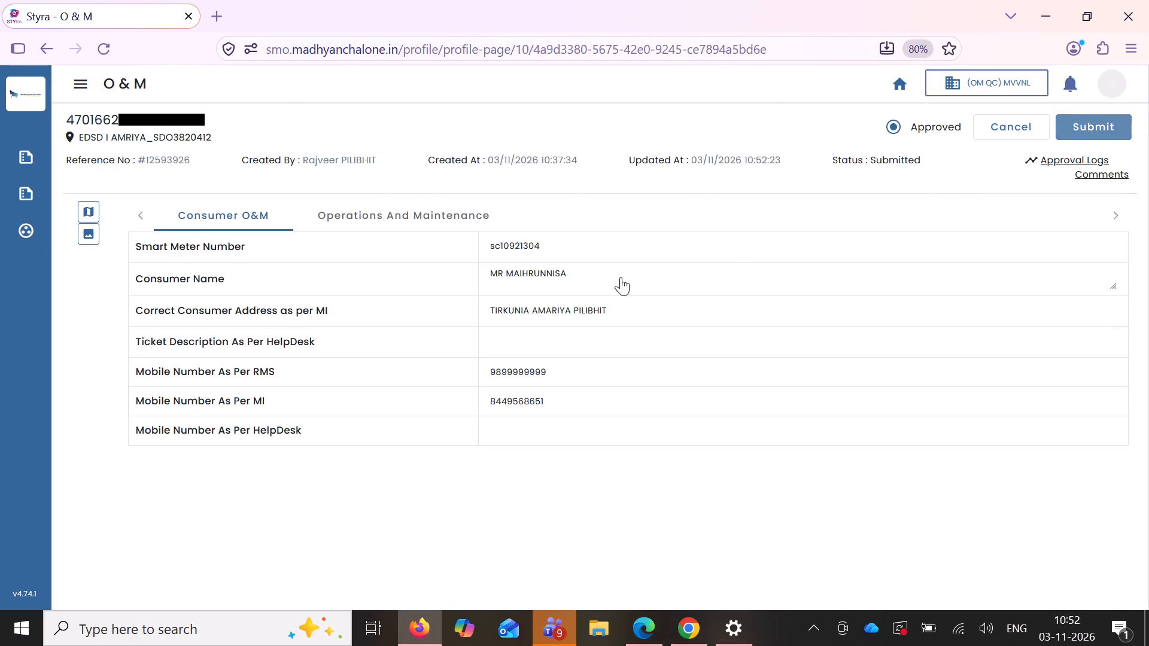
pyautogui.click(567, 316)
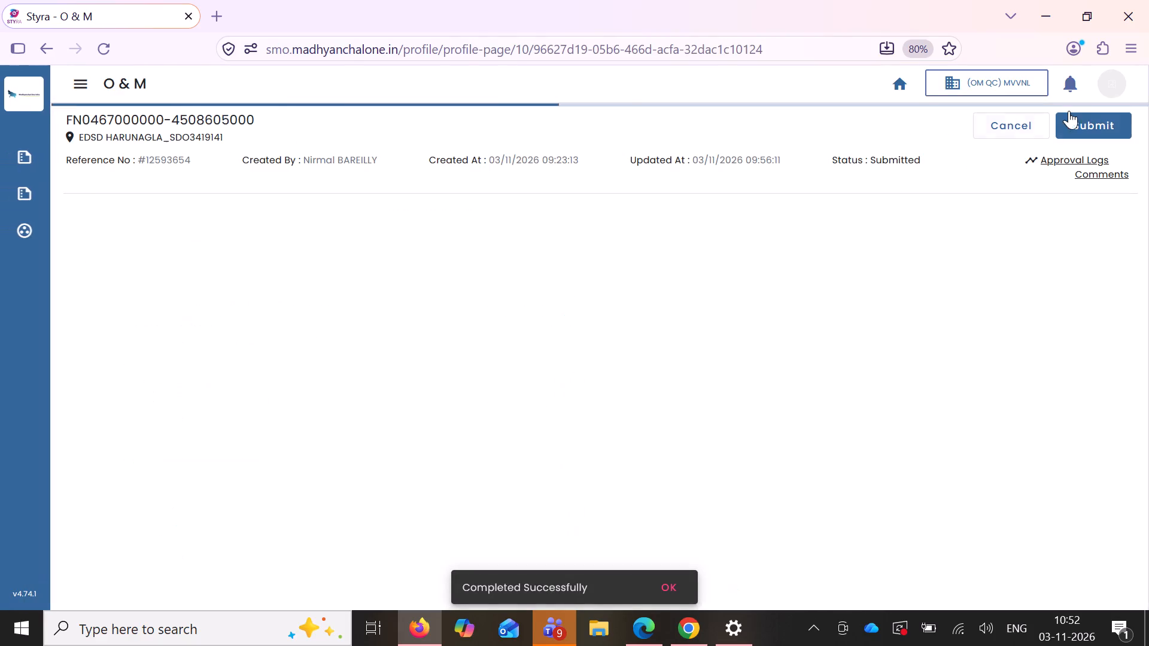
pyautogui.click(1095, 116)
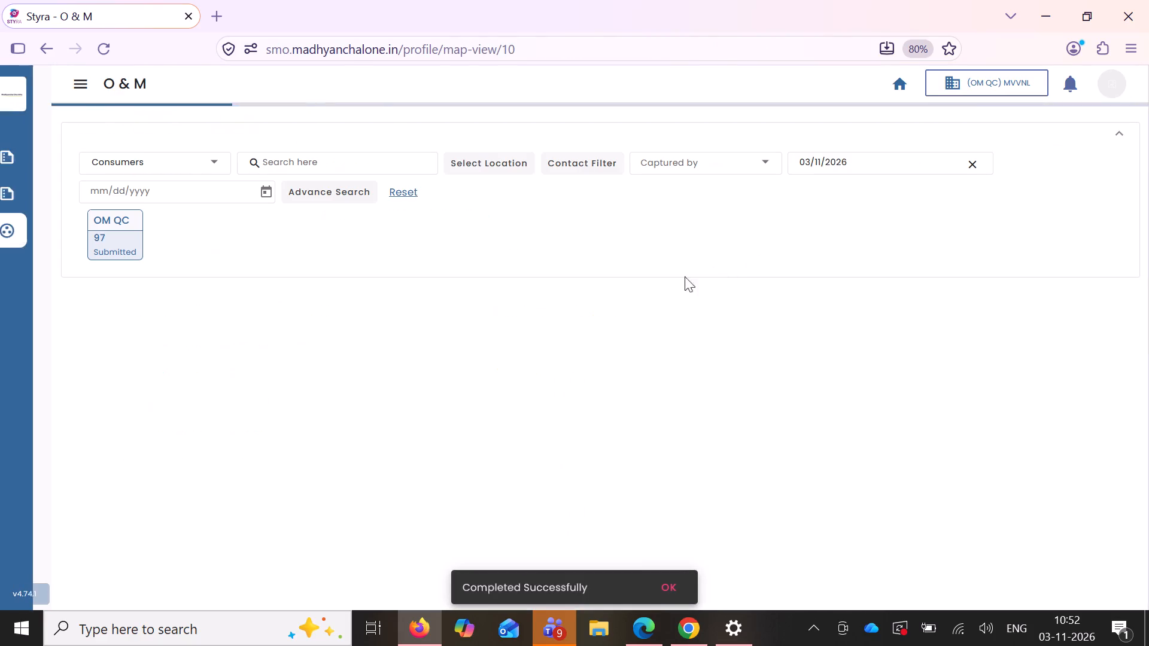
pyautogui.click(574, 322)
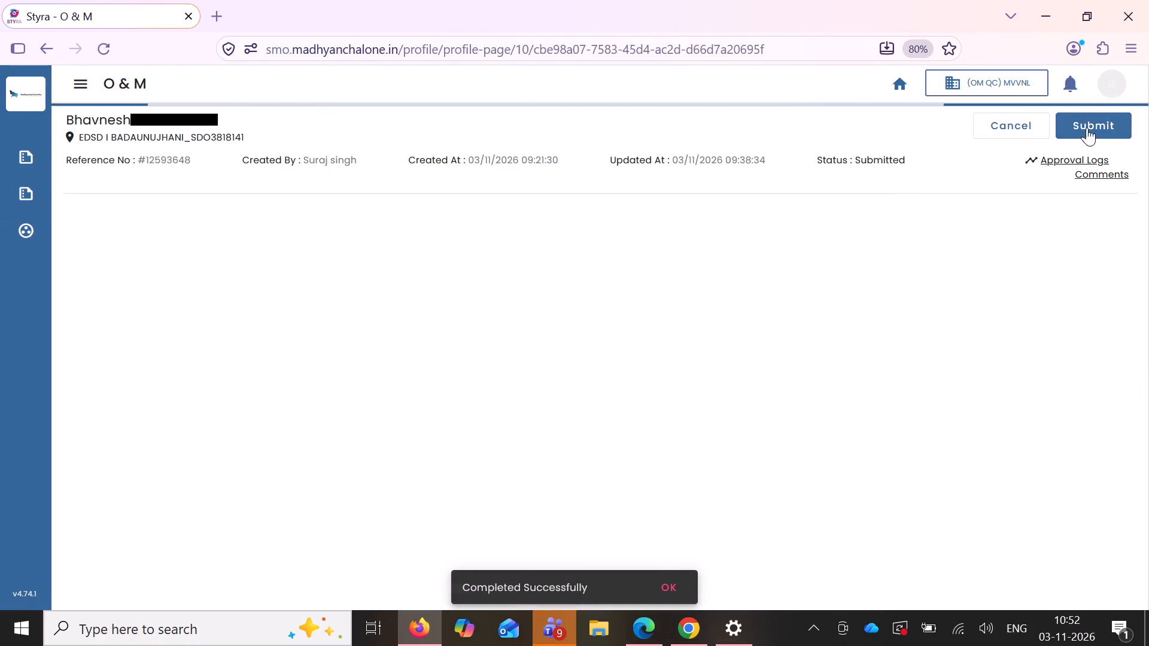
pyautogui.click(1094, 123)
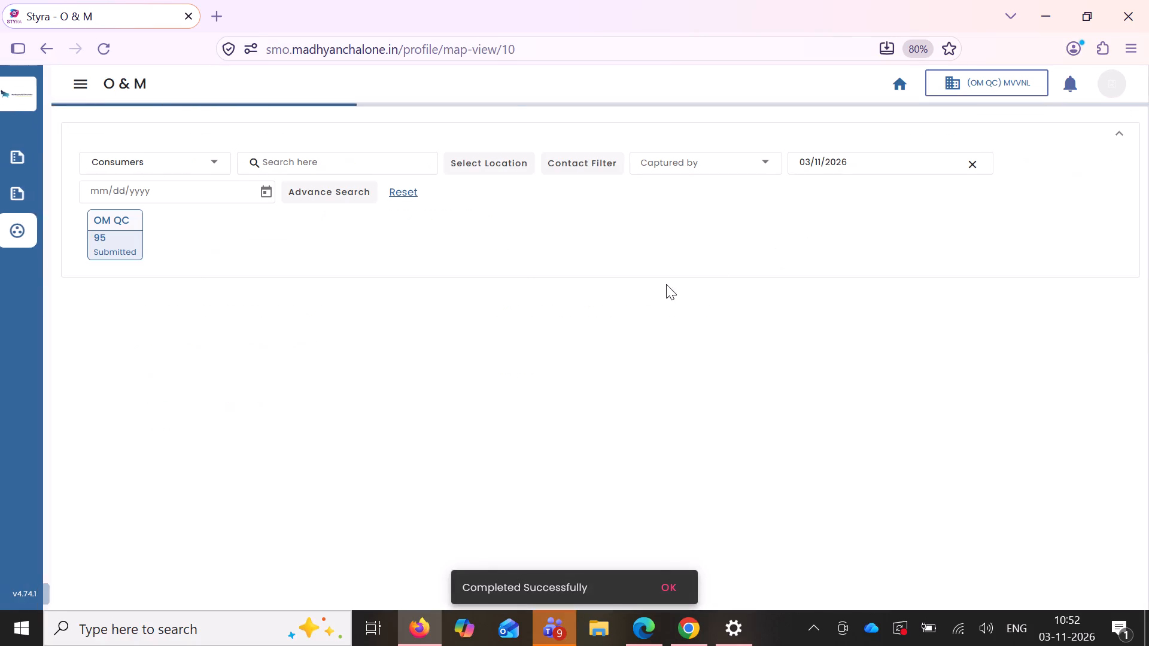
pyautogui.click(569, 320)
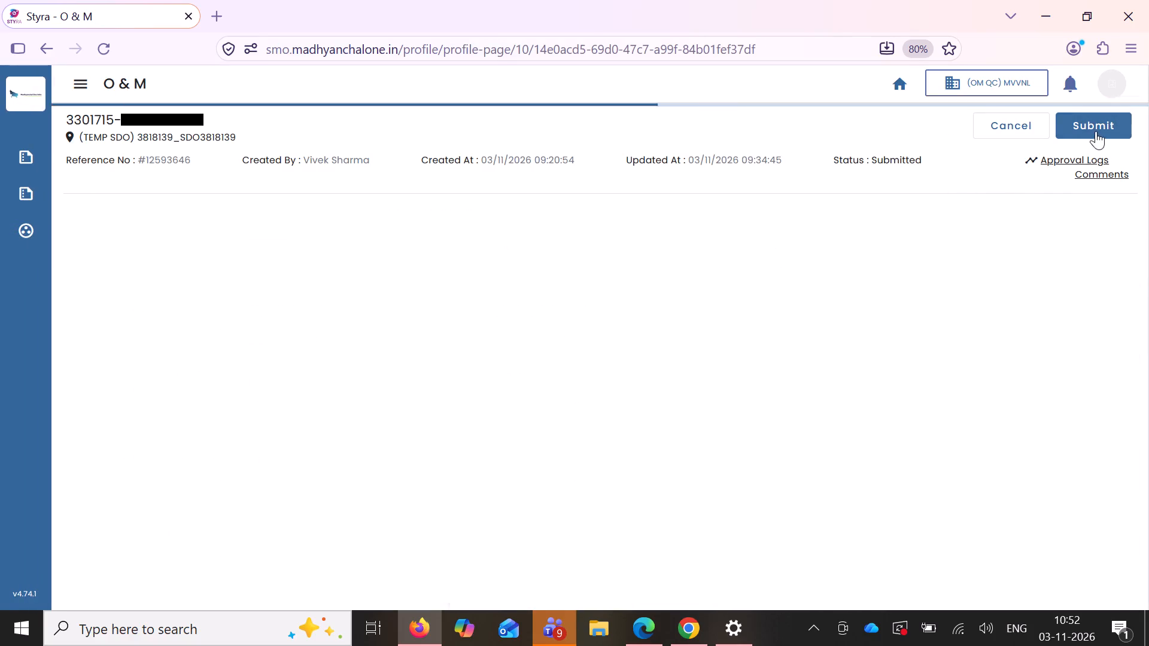
pyautogui.click(1098, 130)
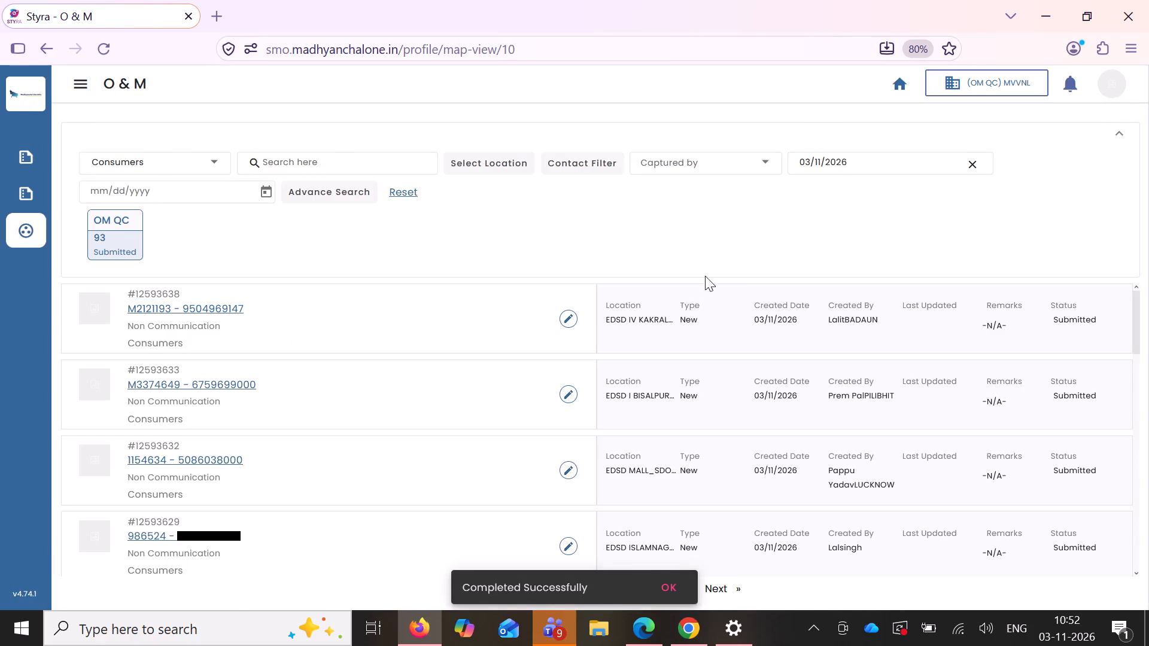
pyautogui.click(572, 319)
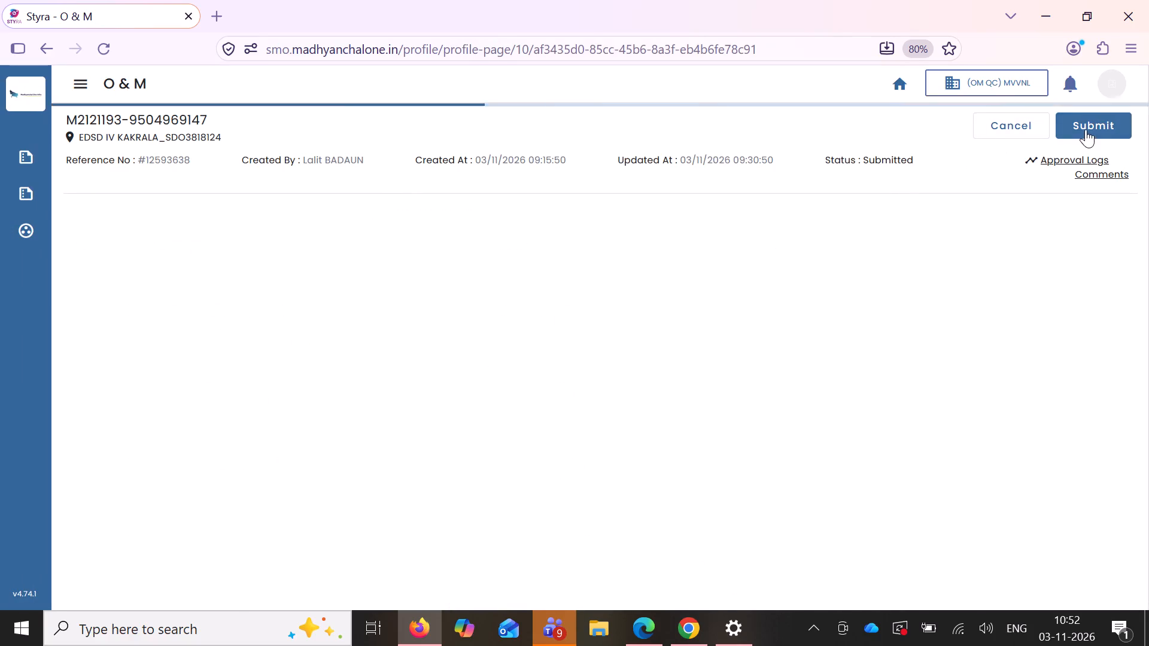
pyautogui.click(1086, 129)
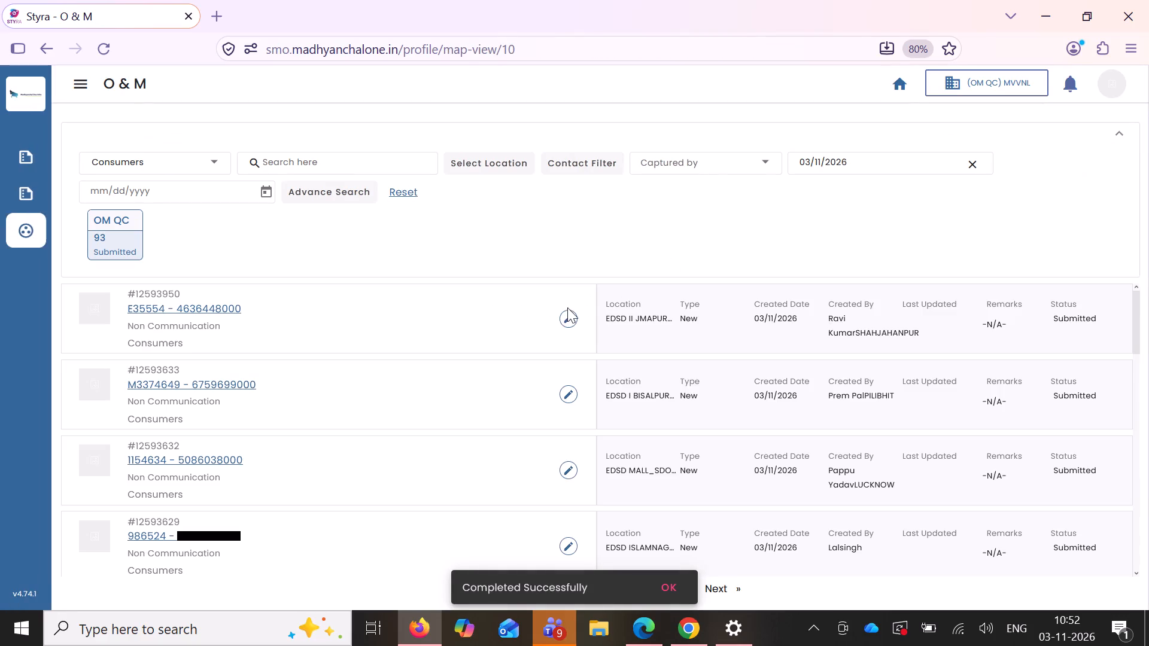
pyautogui.click(565, 315)
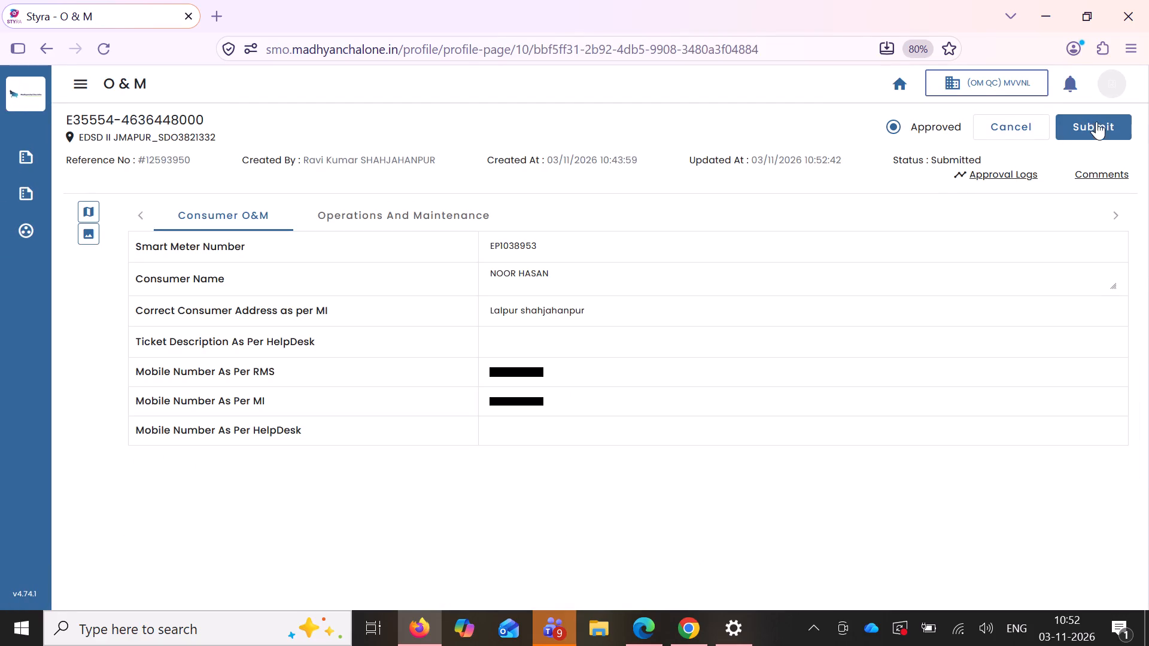
pyautogui.click(1097, 121)
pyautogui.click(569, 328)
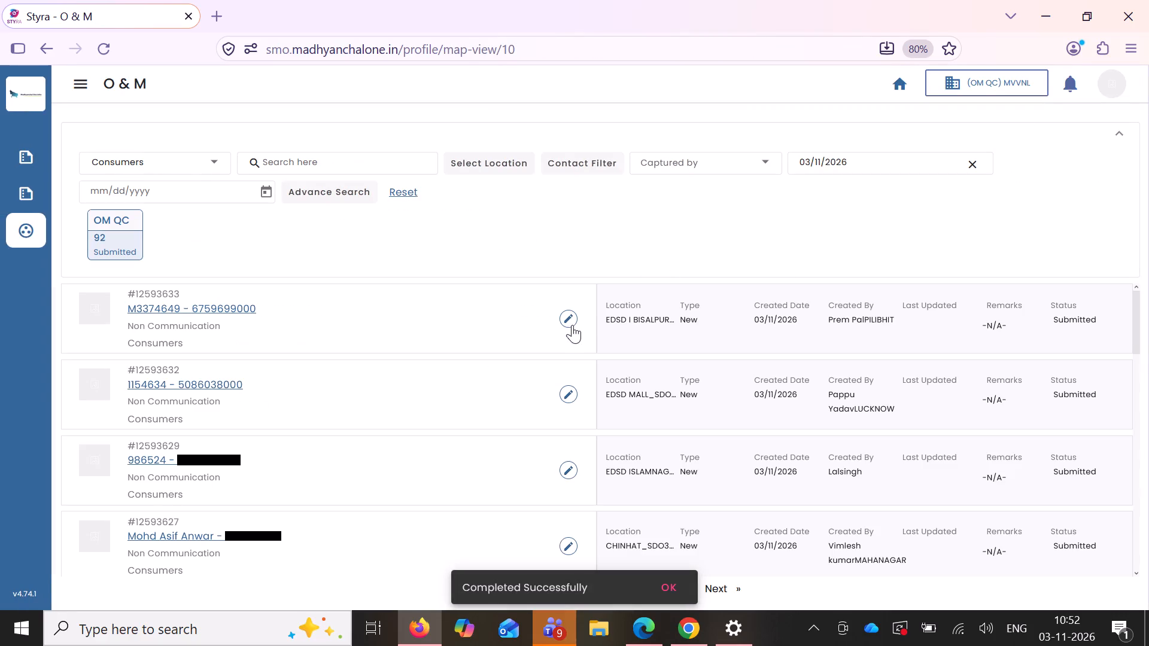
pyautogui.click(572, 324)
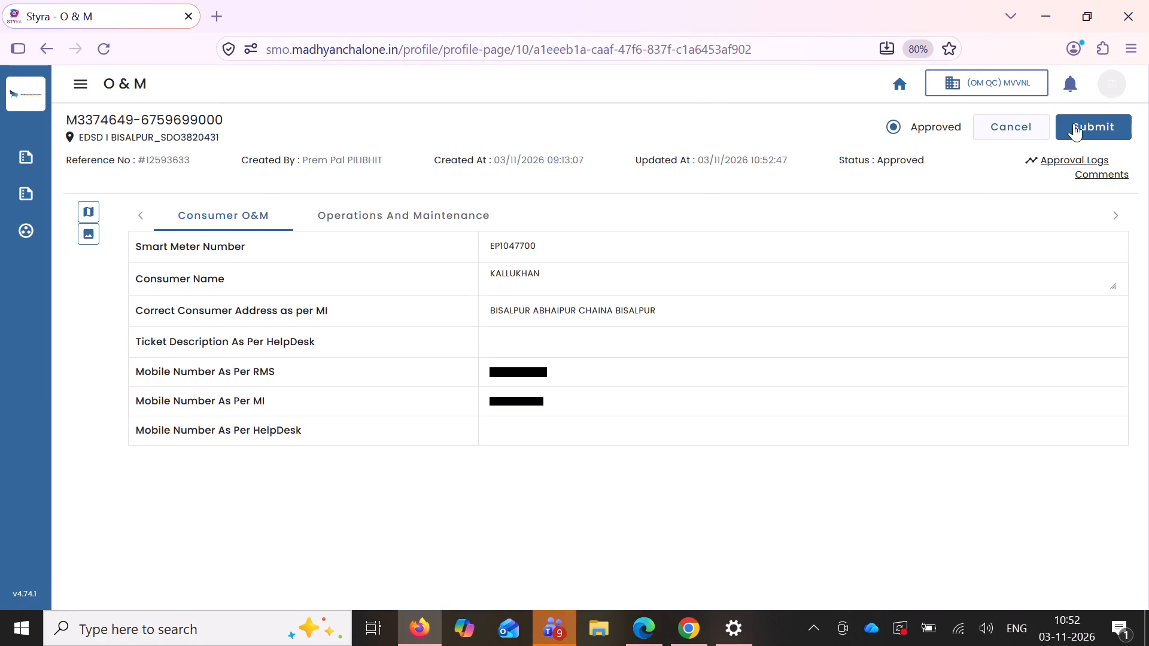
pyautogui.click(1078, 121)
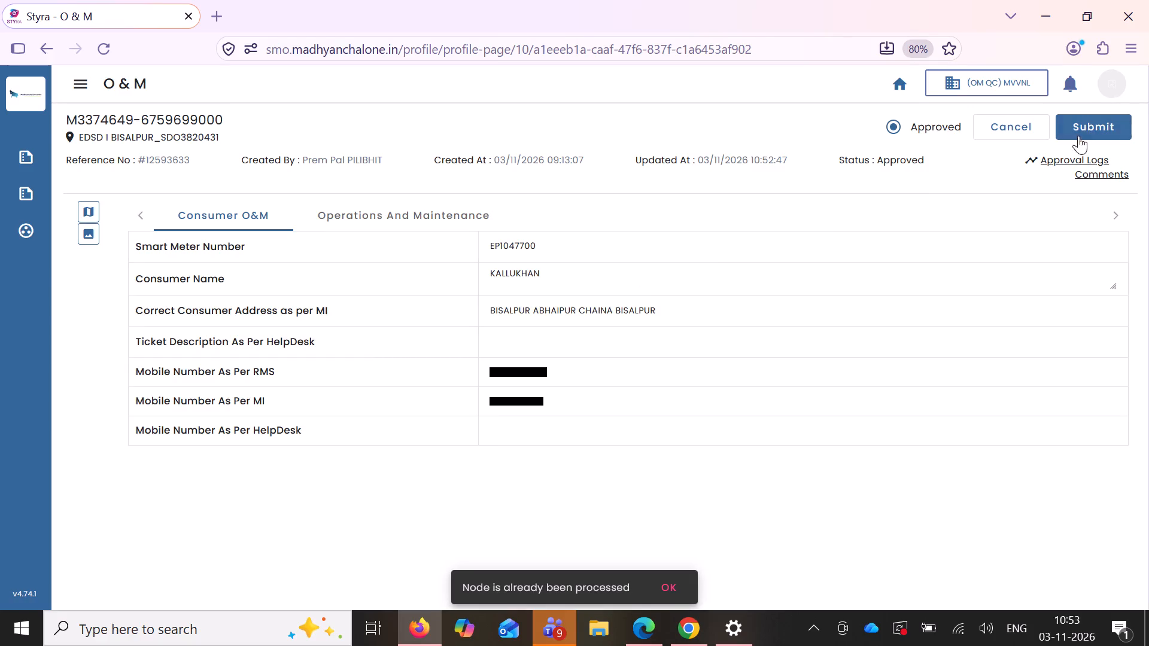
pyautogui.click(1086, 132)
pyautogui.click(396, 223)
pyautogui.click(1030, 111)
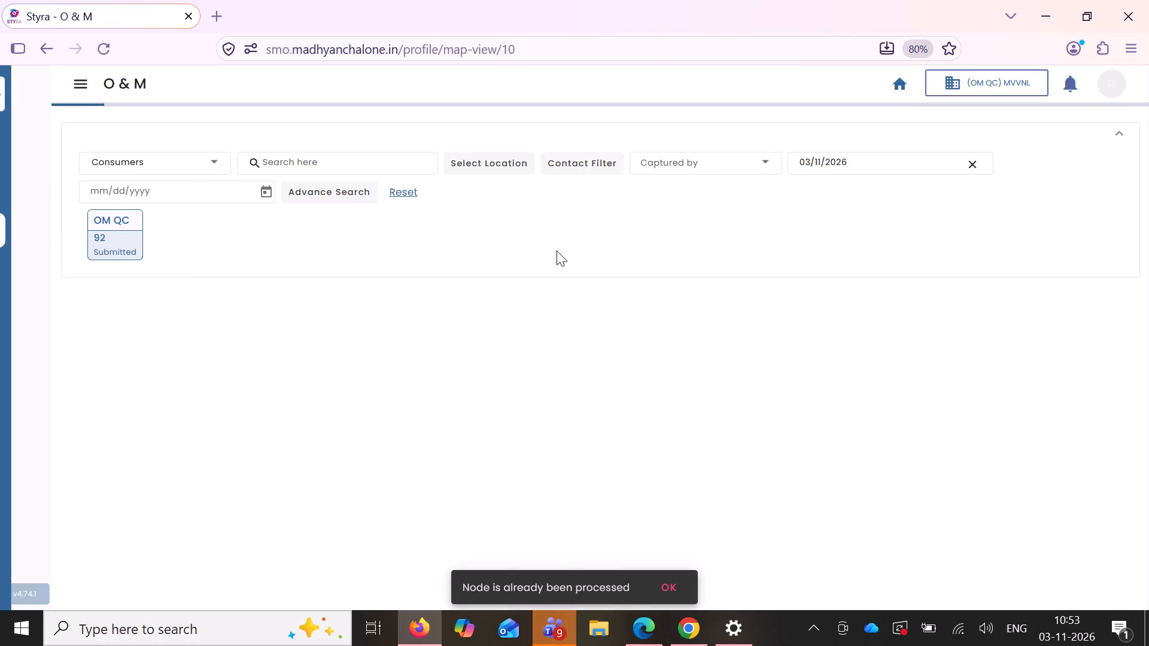
pyautogui.doubleClick(134, 252)
pyautogui.click(562, 375)
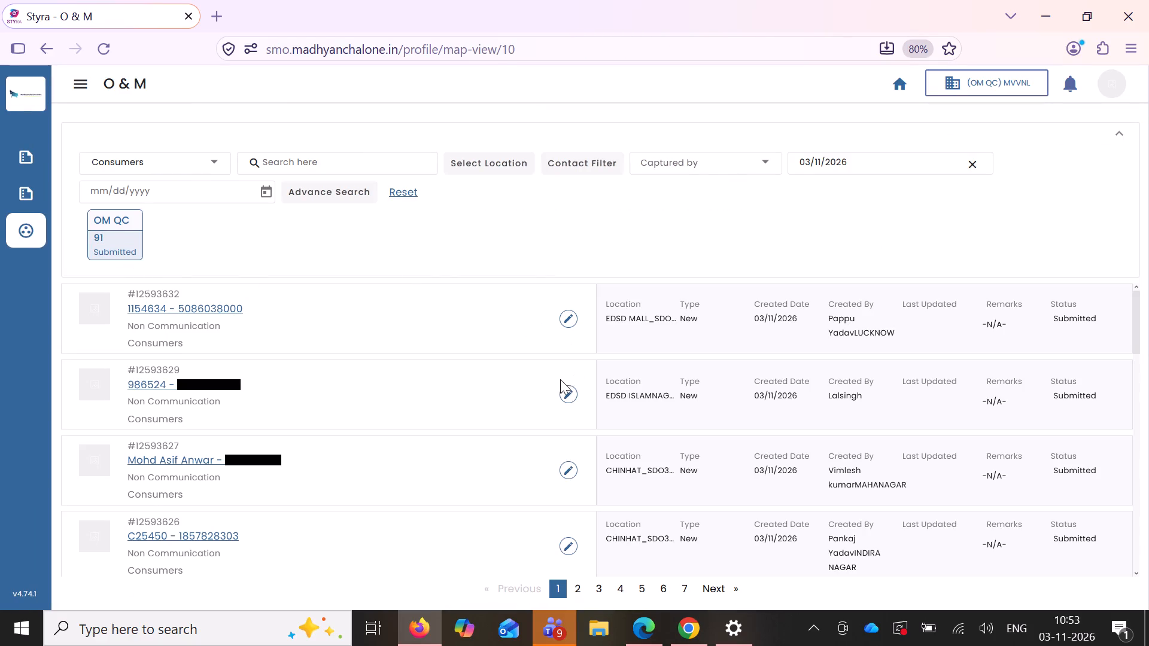
pyautogui.click(564, 391)
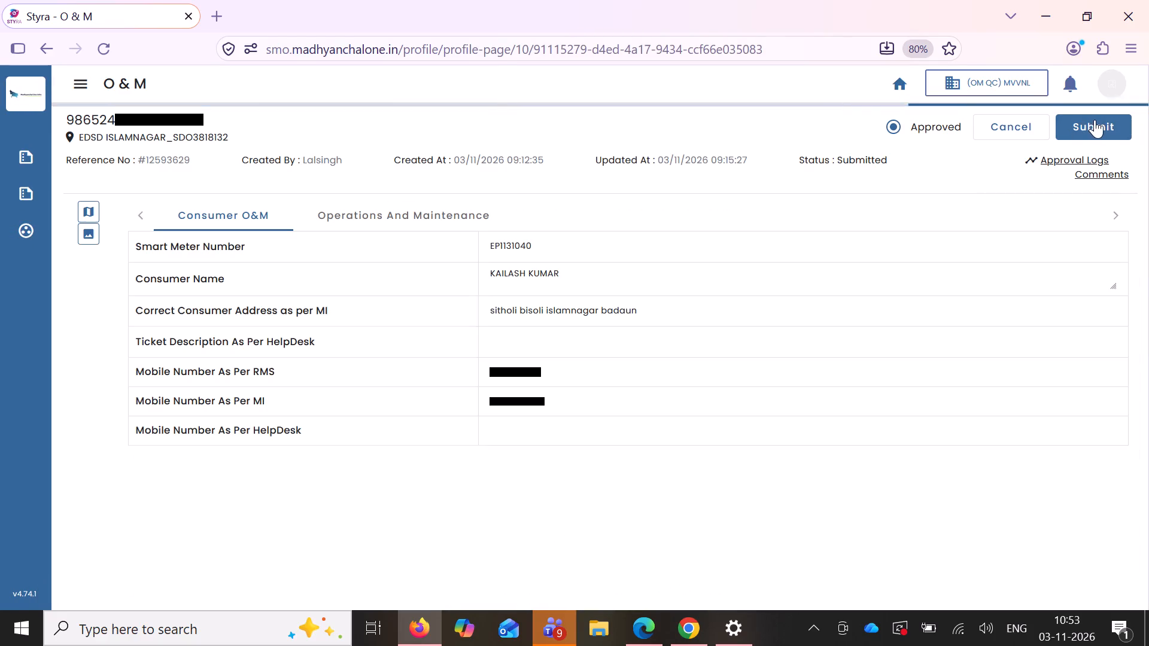
pyautogui.click(1096, 120)
pyautogui.click(568, 386)
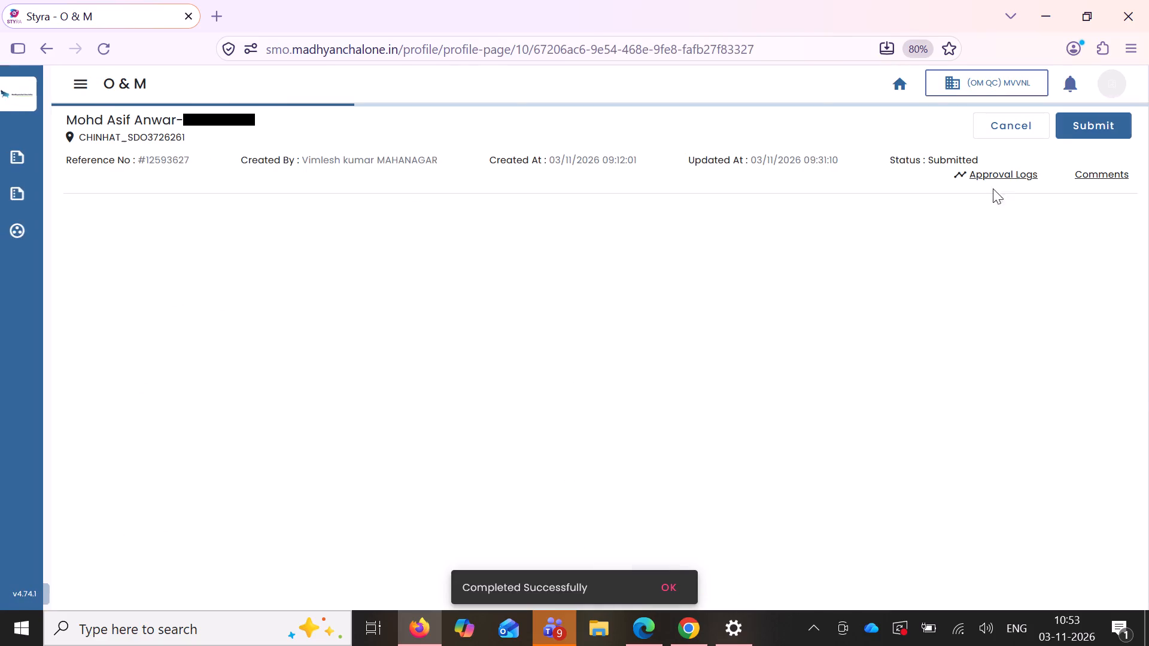
pyautogui.click(1102, 123)
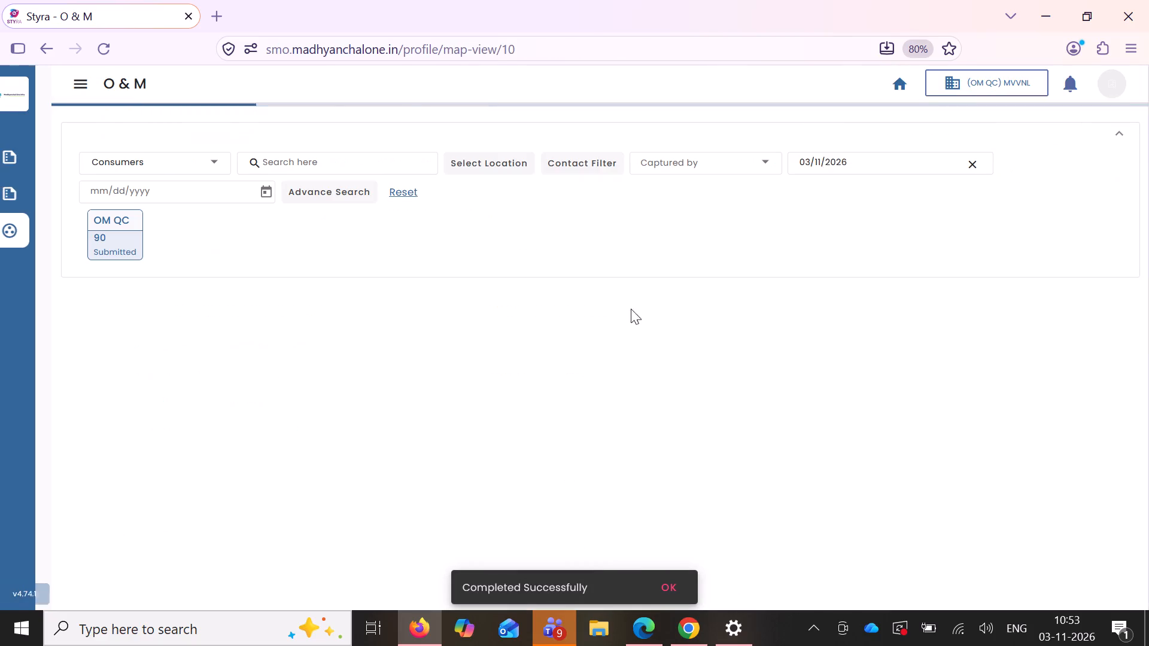
pyautogui.click(566, 324)
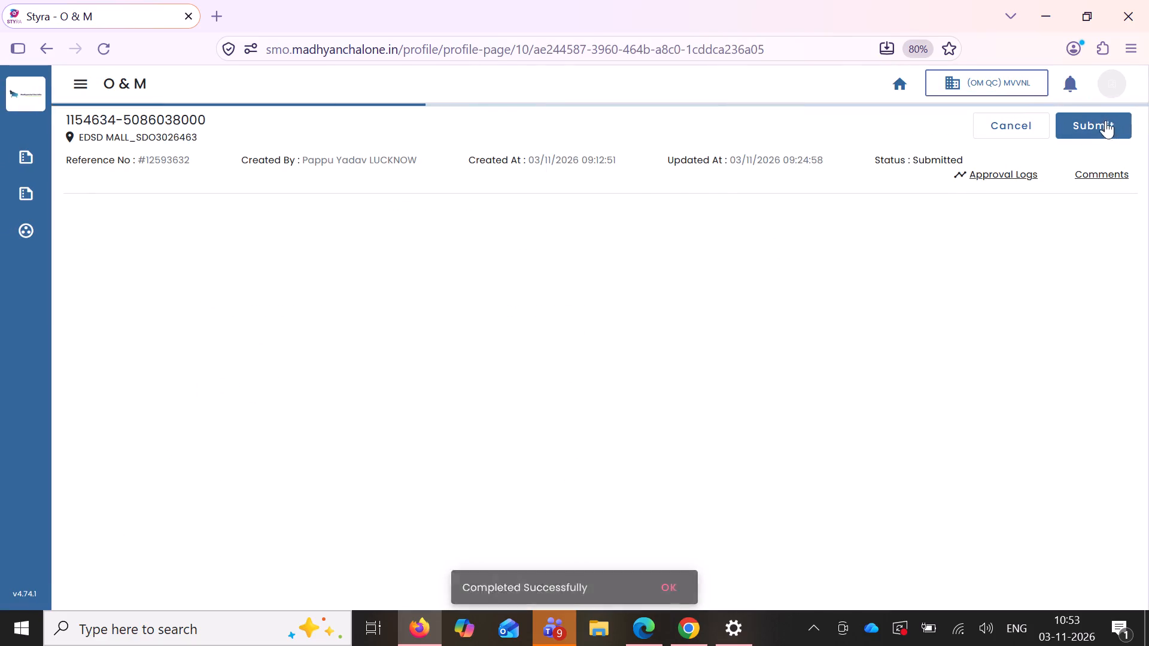
pyautogui.click(1096, 128)
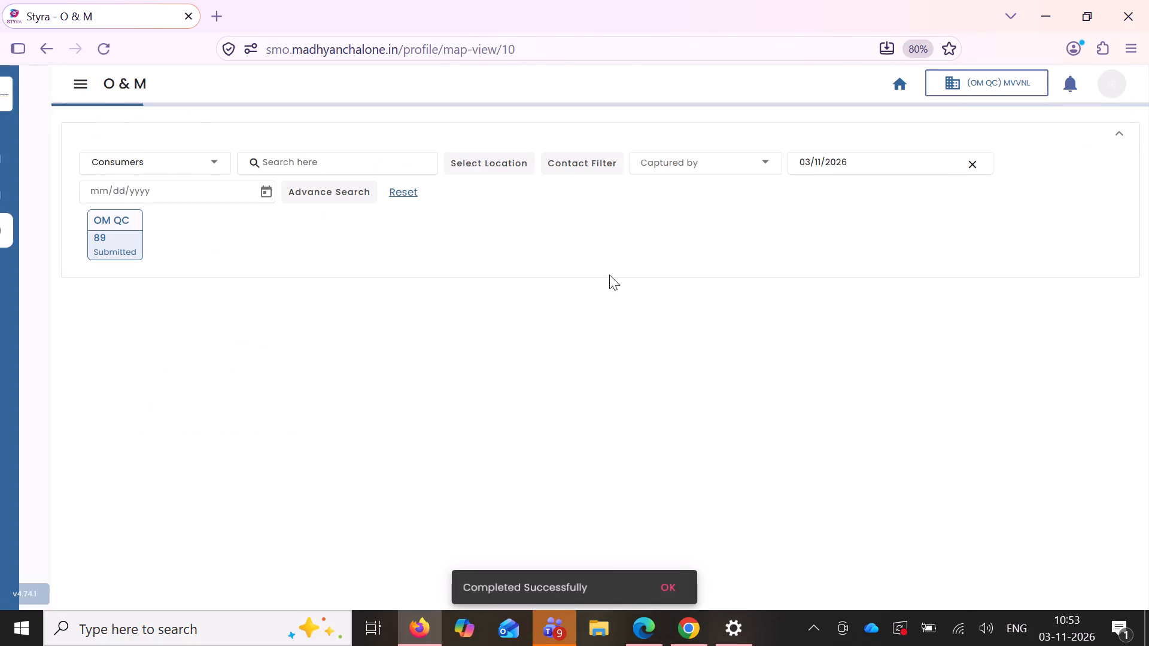
pyautogui.click(576, 321)
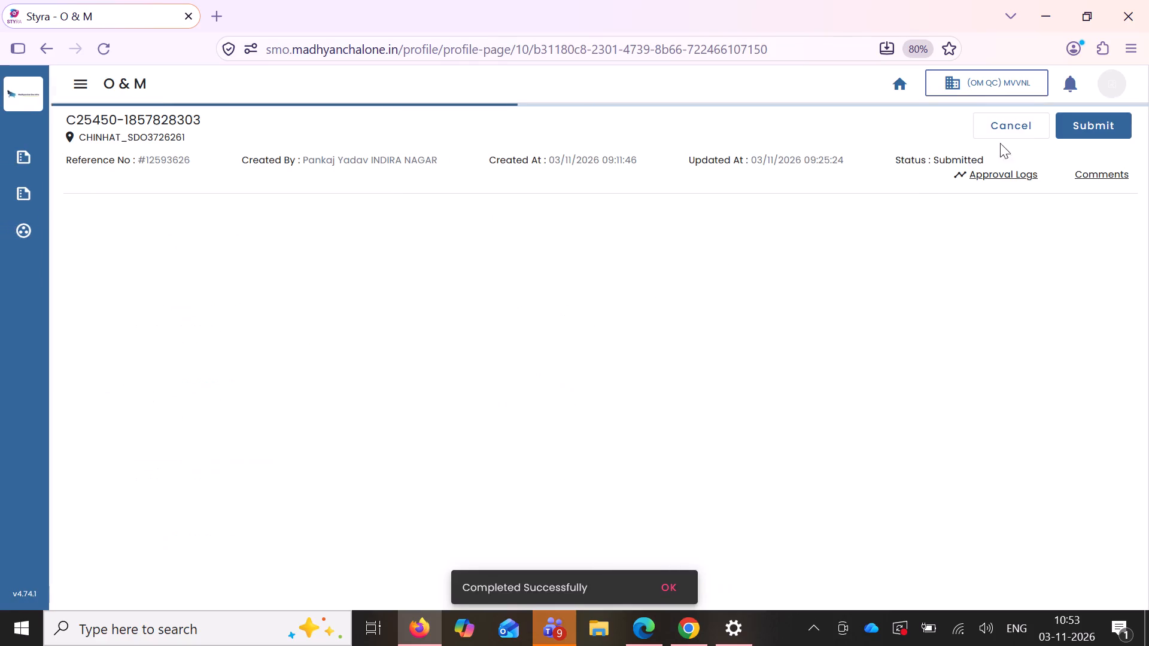
pyautogui.click(1077, 118)
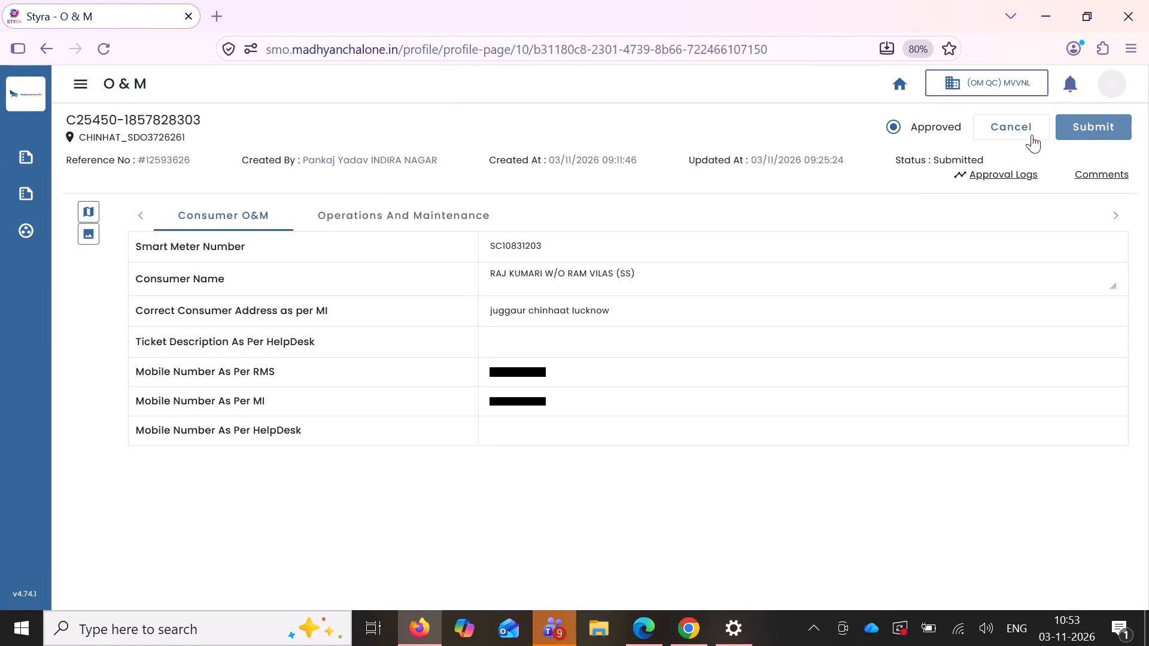
pyautogui.click(569, 321)
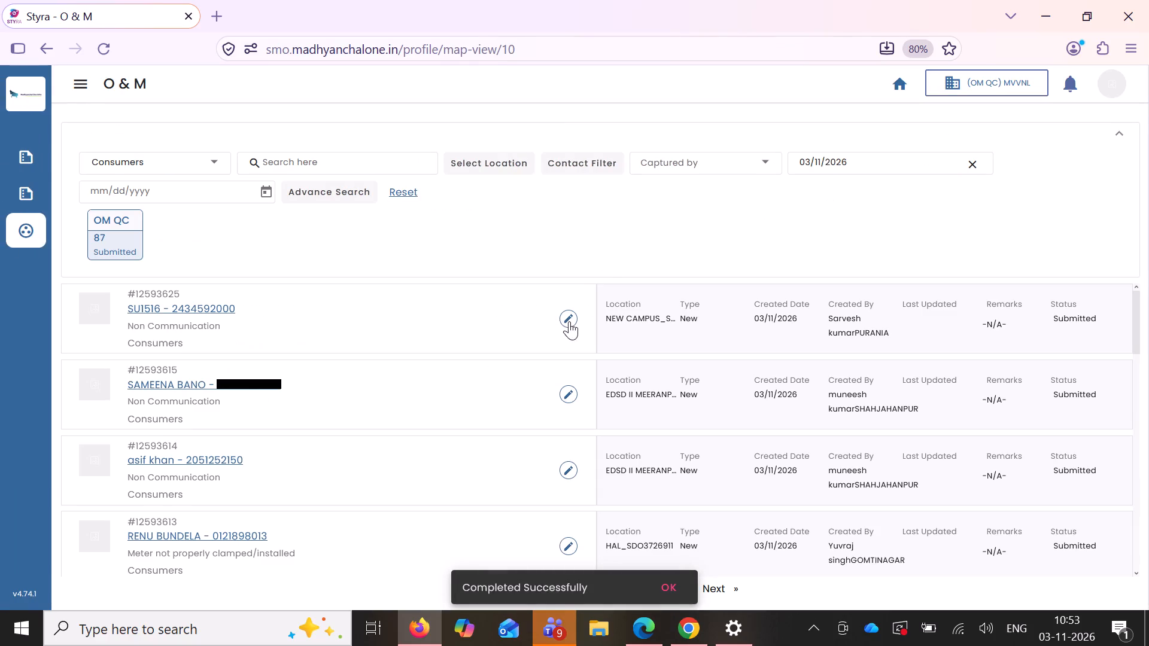
pyautogui.click(1077, 127)
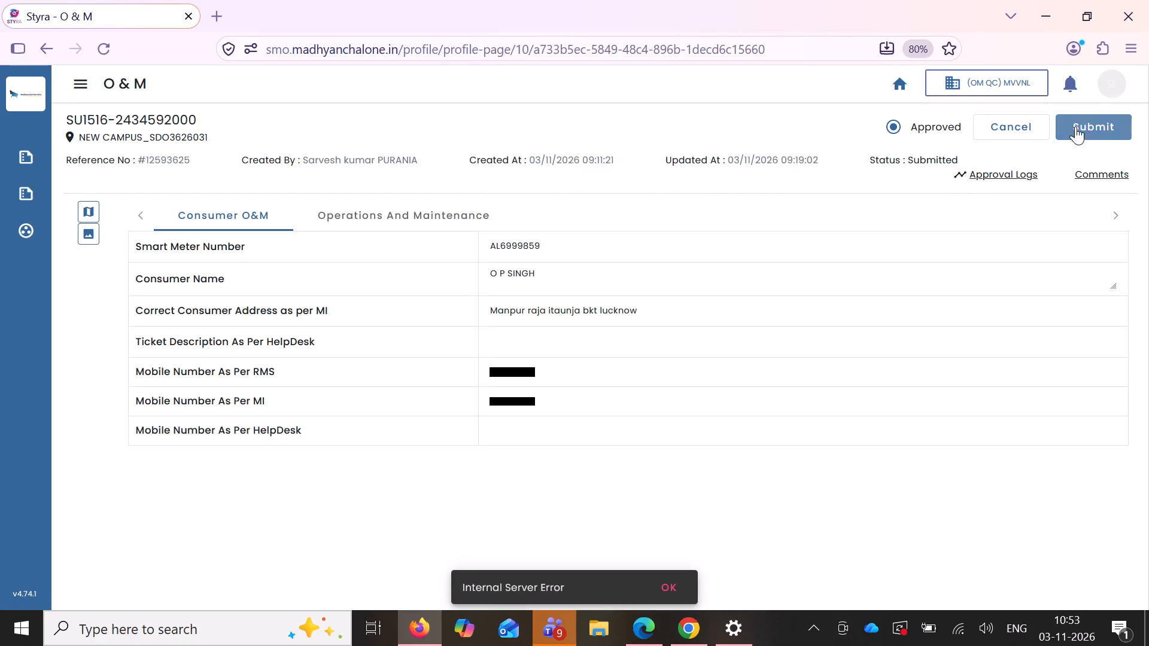
pyautogui.click(576, 312)
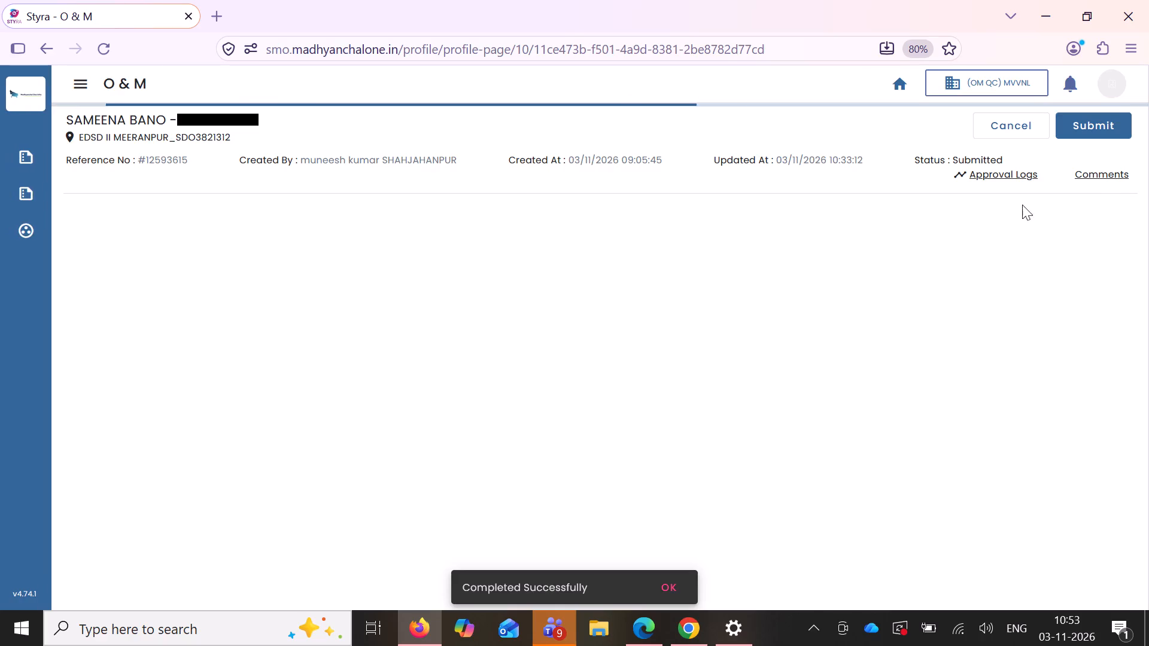
pyautogui.click(1078, 140)
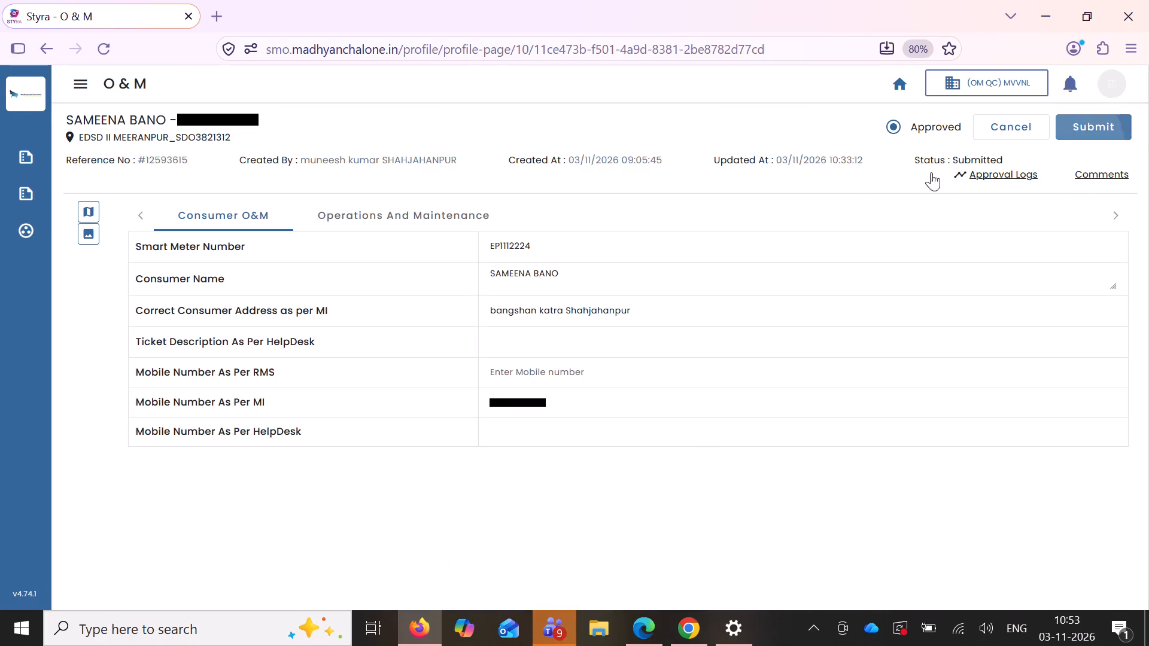
pyautogui.click(570, 316)
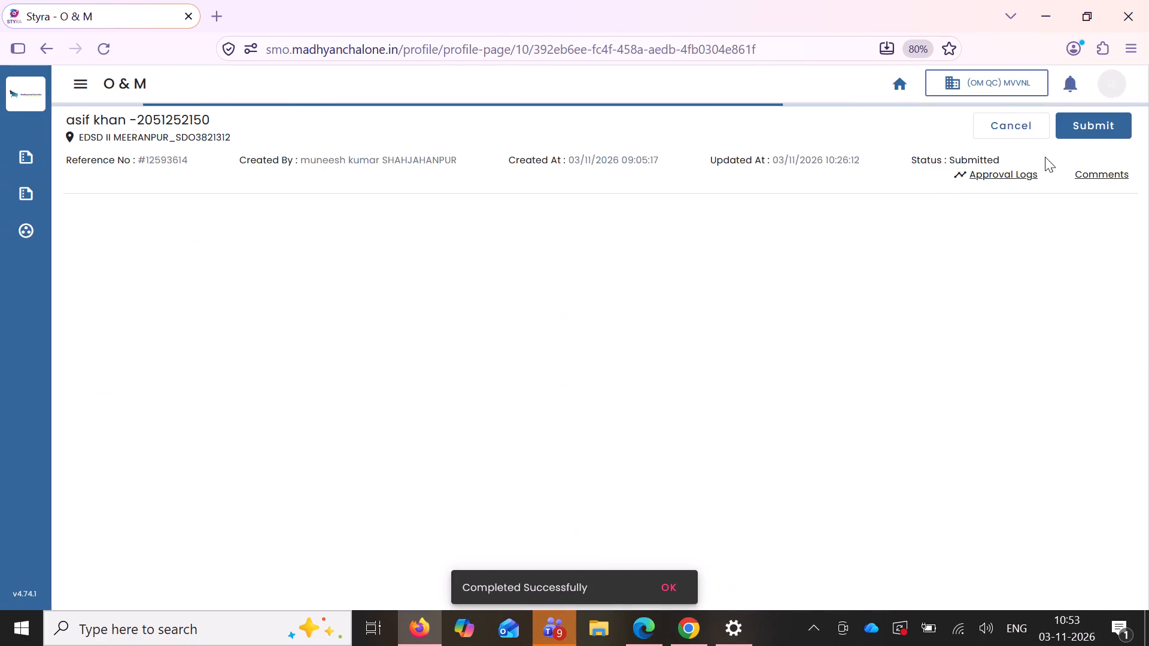
pyautogui.click(1086, 130)
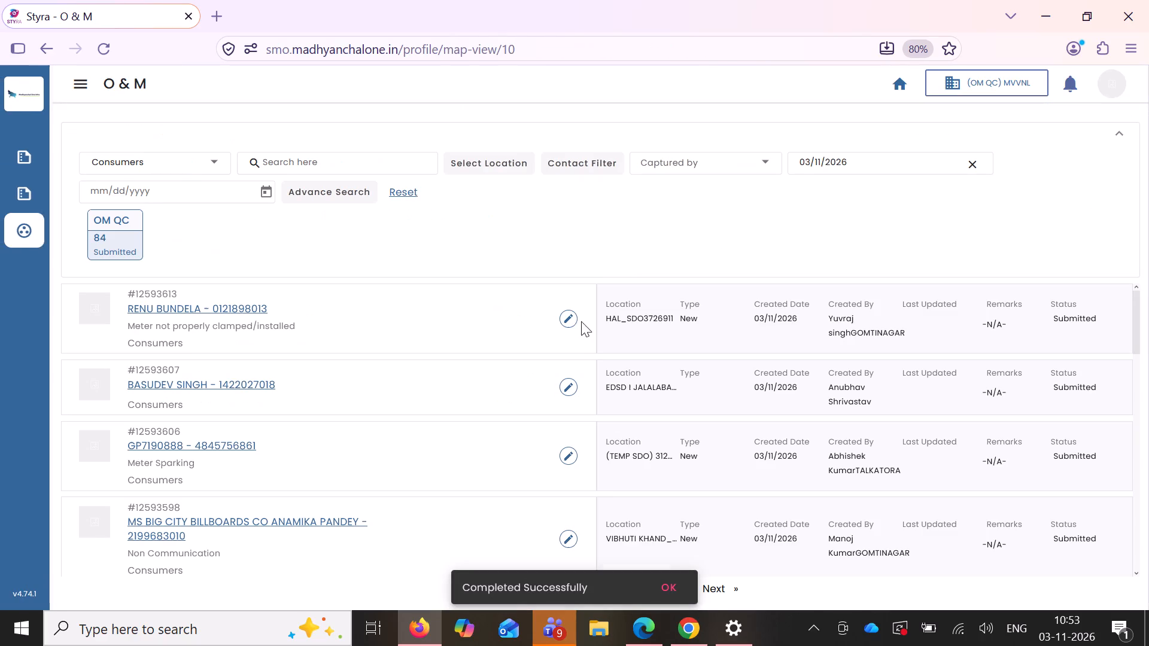
pyautogui.doubleClick(579, 318)
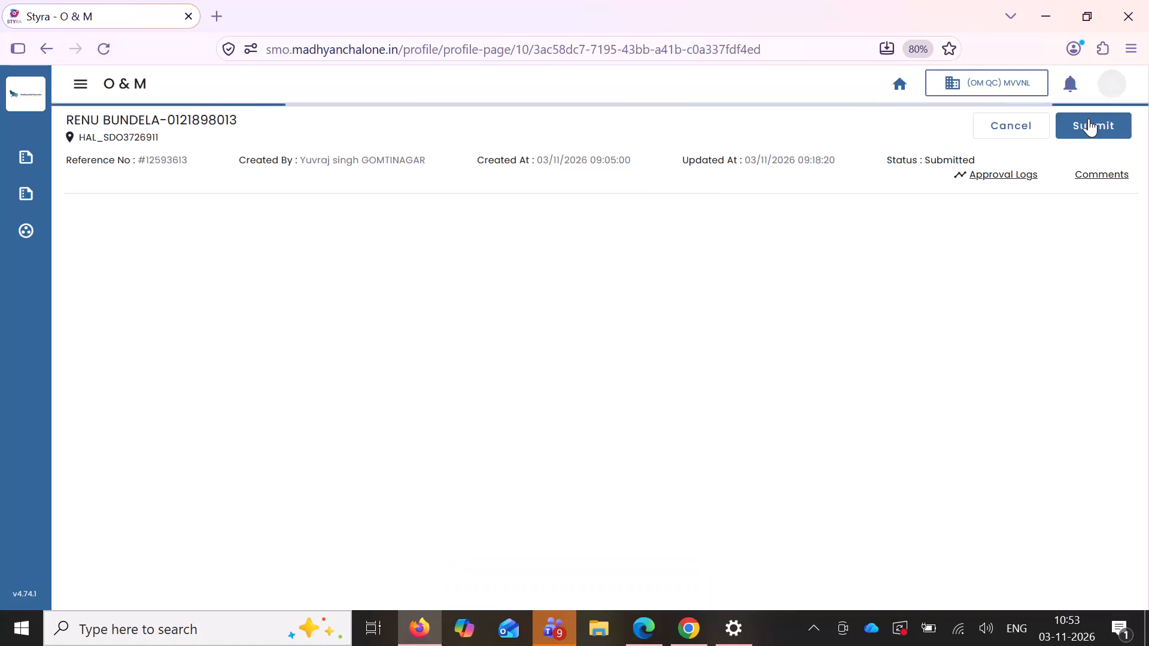
pyautogui.click(1092, 123)
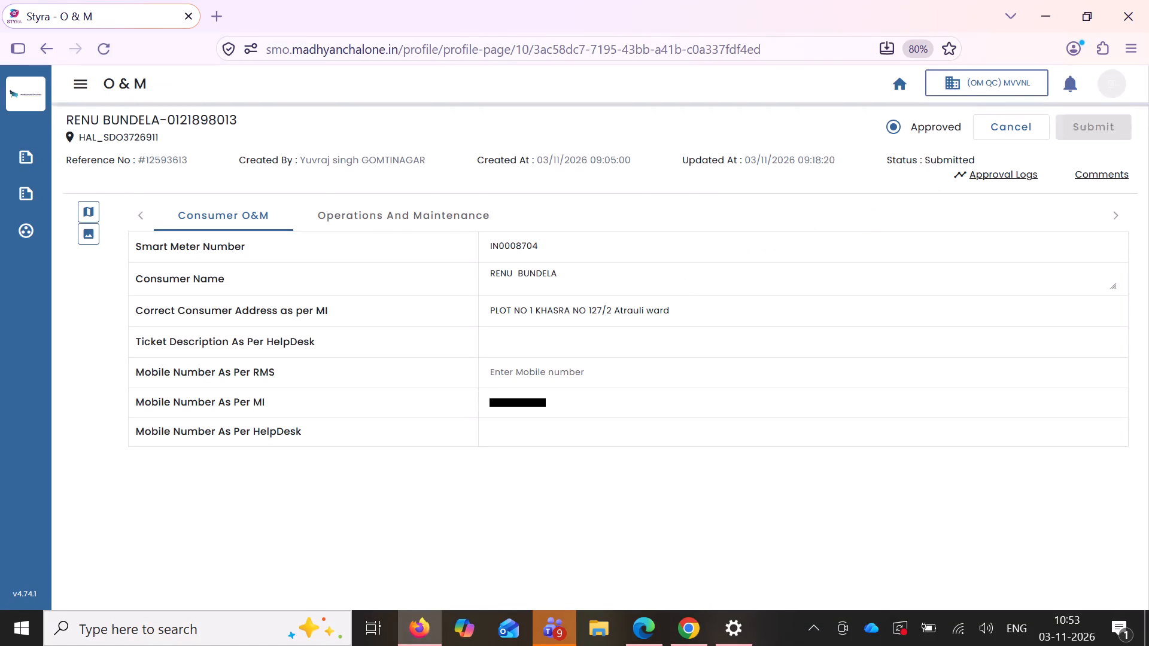
pyautogui.click(579, 312)
pyautogui.click(574, 314)
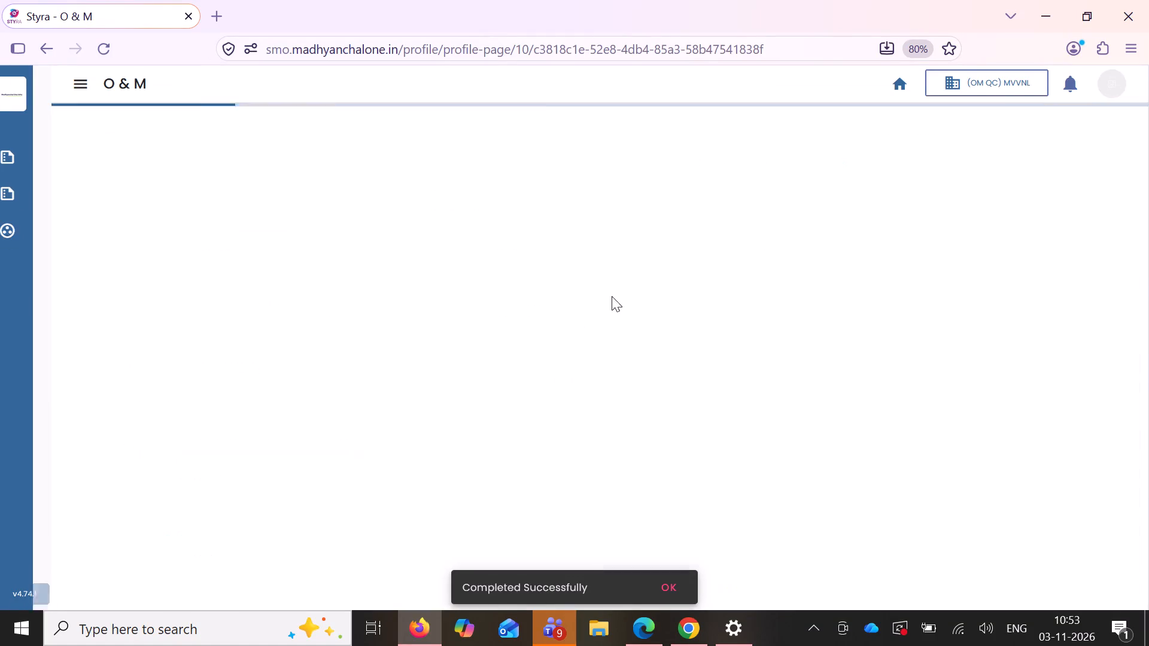
pyautogui.click(1092, 130)
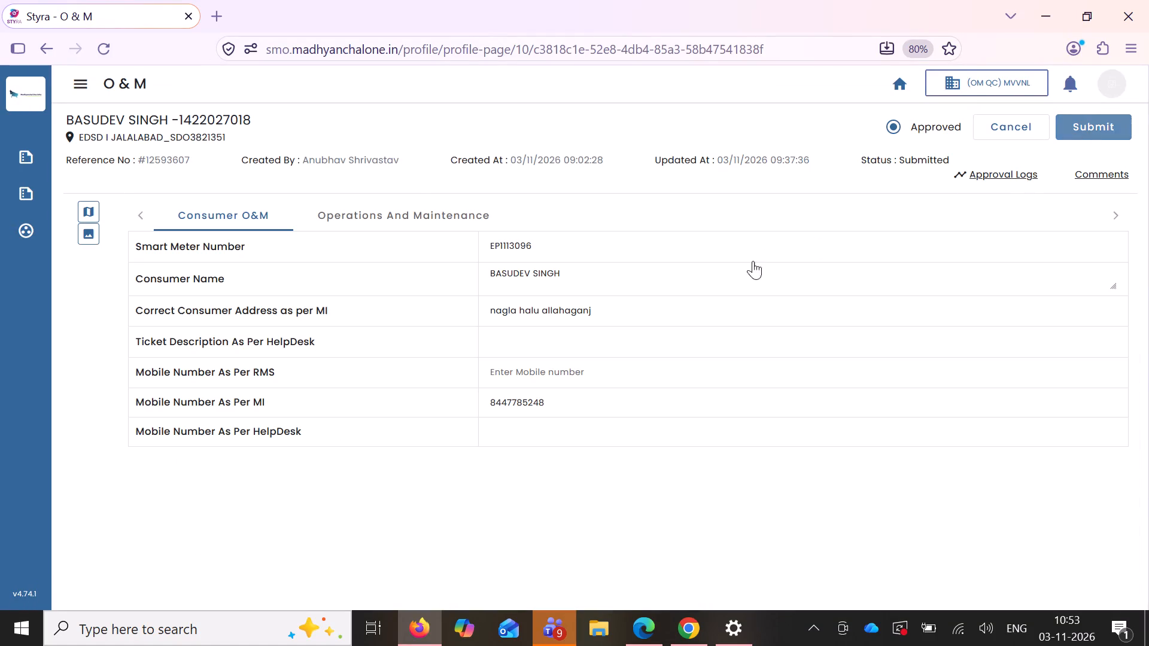
pyautogui.click(567, 321)
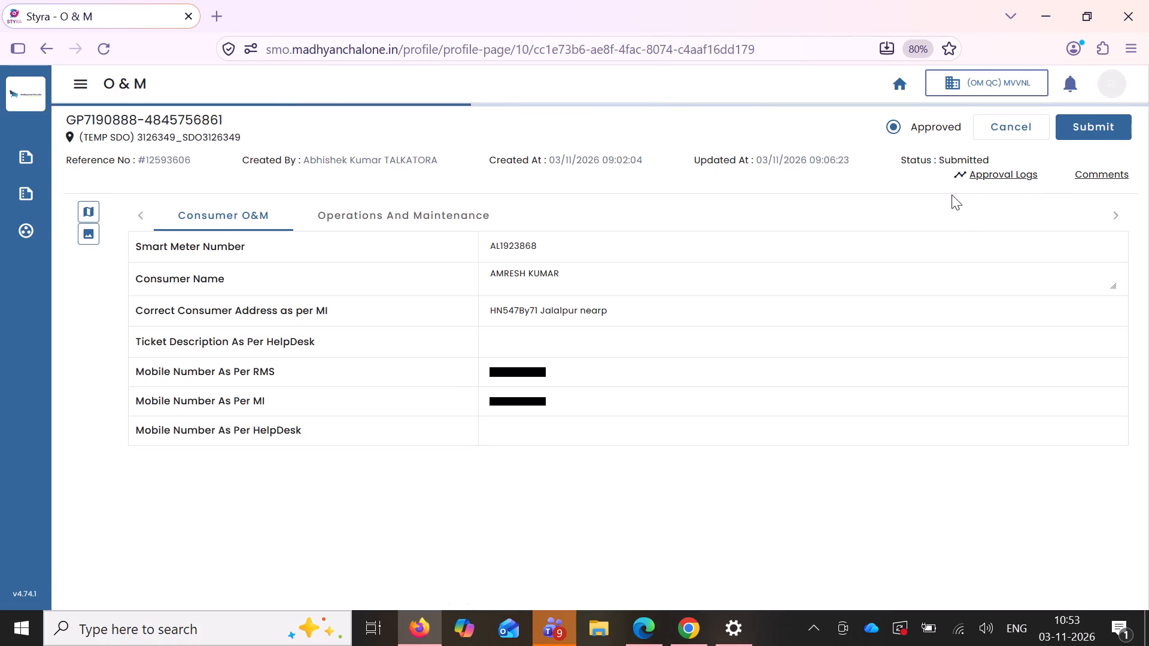
pyautogui.click(1083, 131)
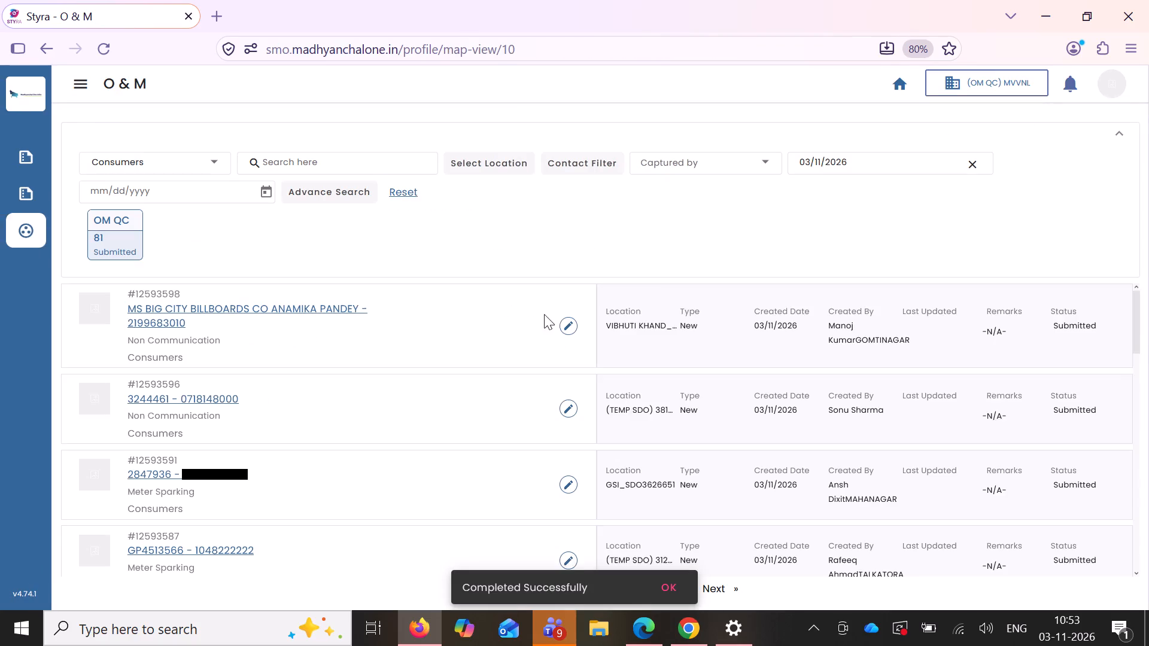
pyautogui.click(564, 323)
pyautogui.click(570, 321)
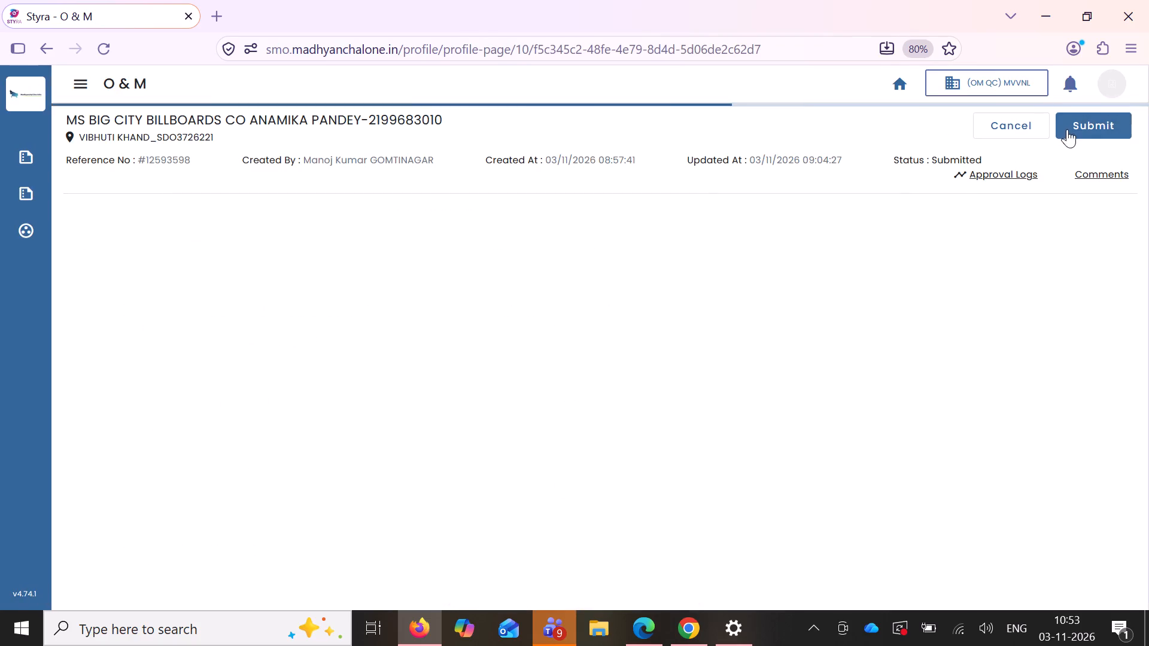
pyautogui.click(1080, 130)
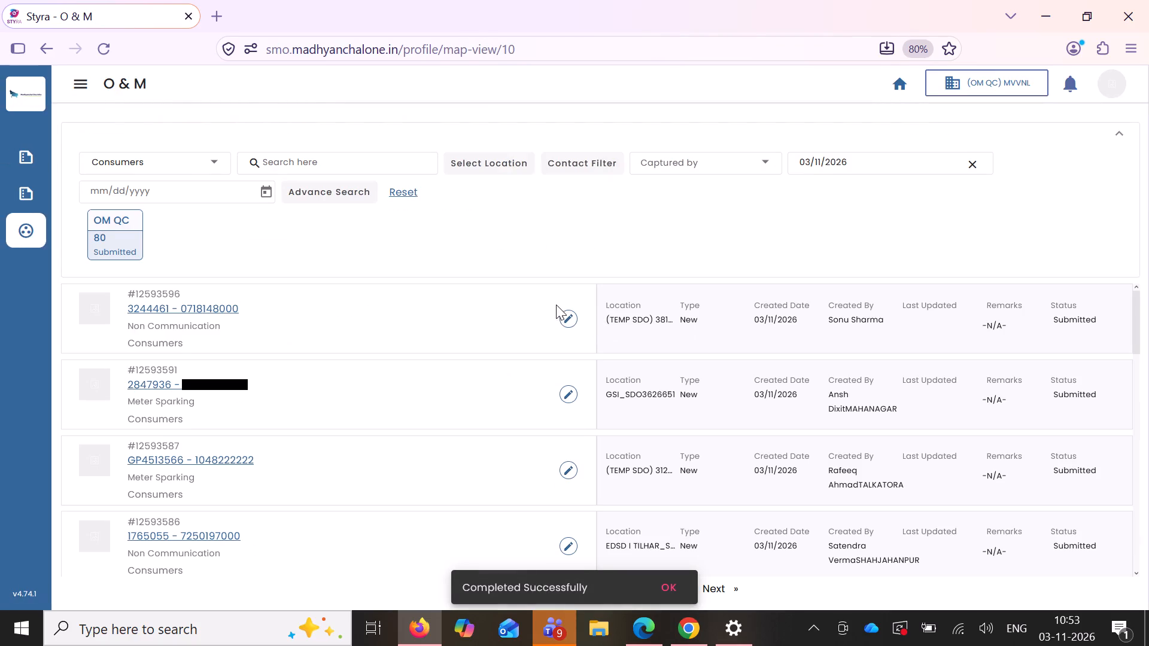
pyautogui.click(555, 304)
pyautogui.click(573, 313)
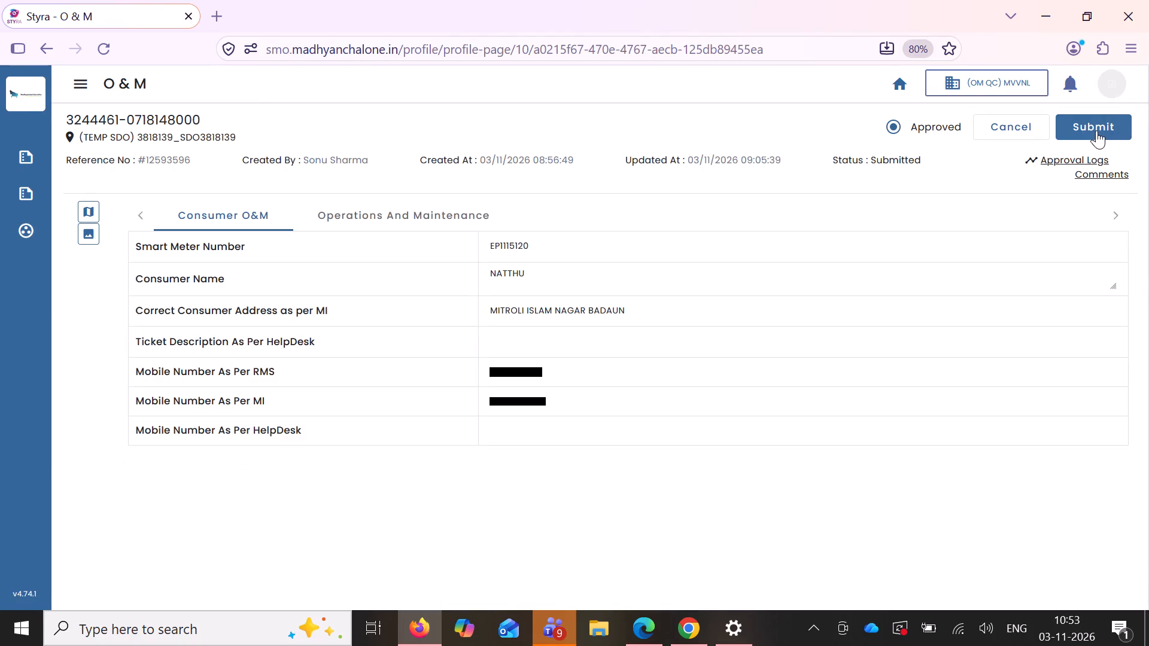
pyautogui.click(1096, 131)
pyautogui.click(571, 321)
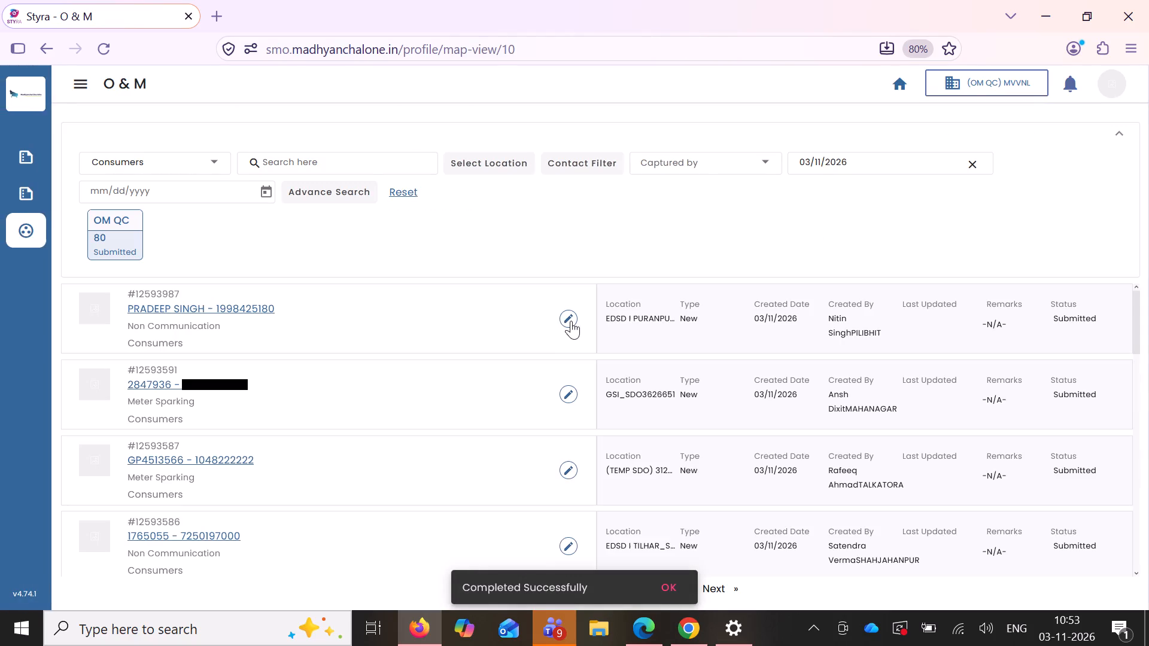
pyautogui.click(1089, 128)
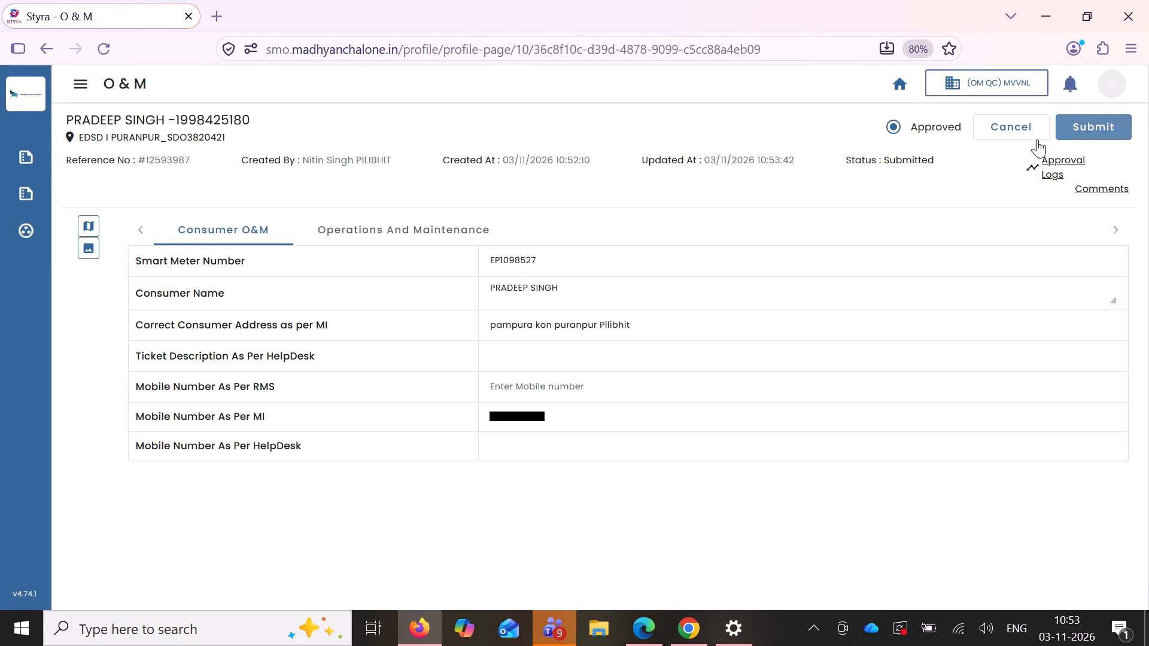
pyautogui.moveTo(590, 314); pyautogui.dragTo(585, 320)
pyautogui.click(573, 321)
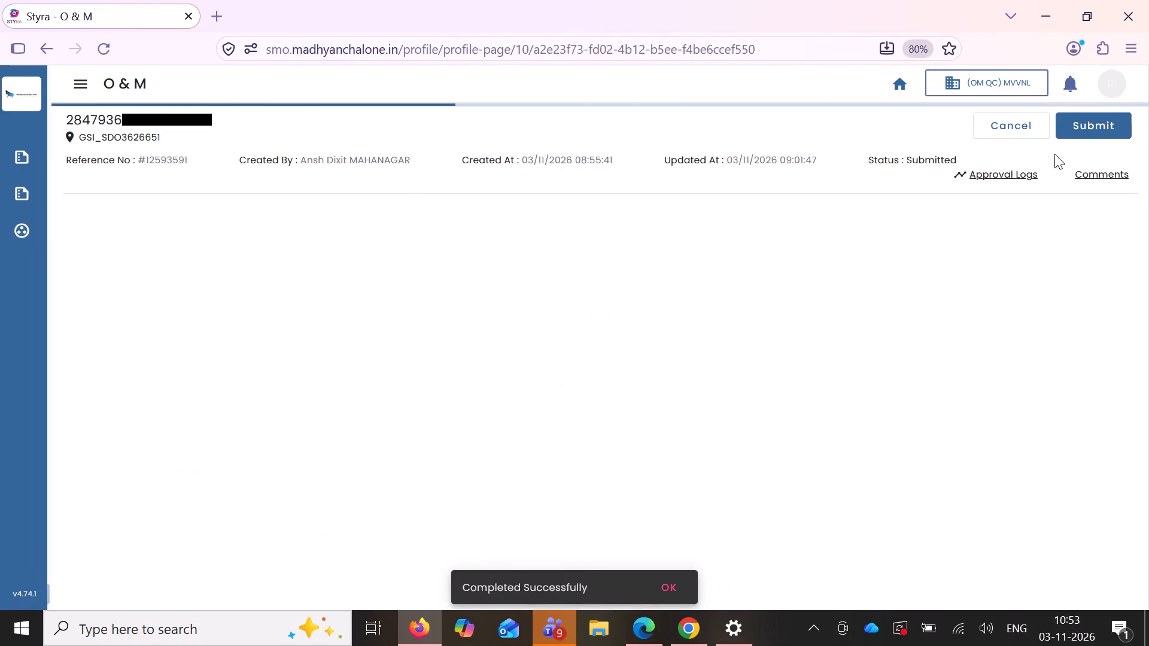
pyautogui.click(1096, 125)
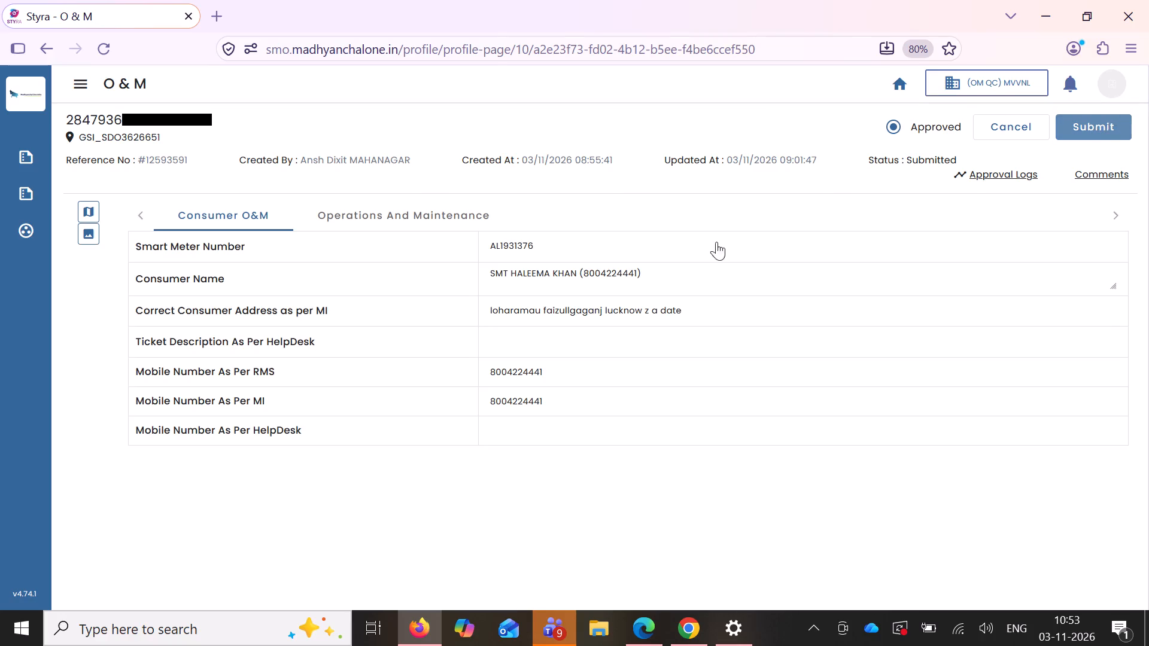
pyautogui.click(561, 321)
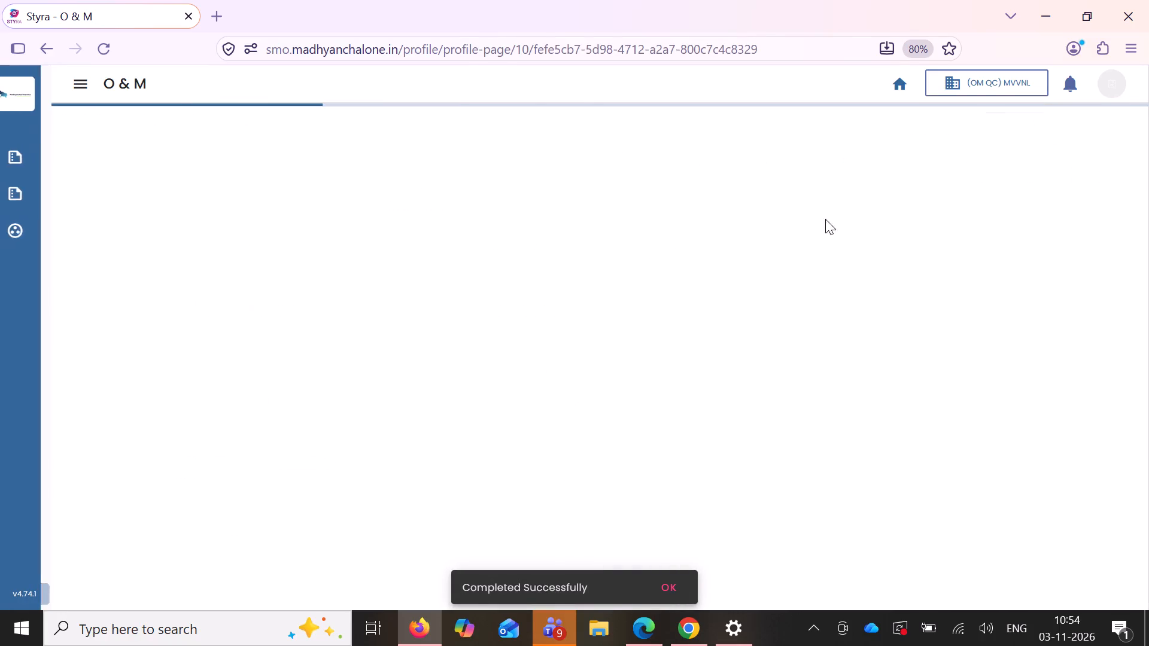
pyautogui.click(1082, 128)
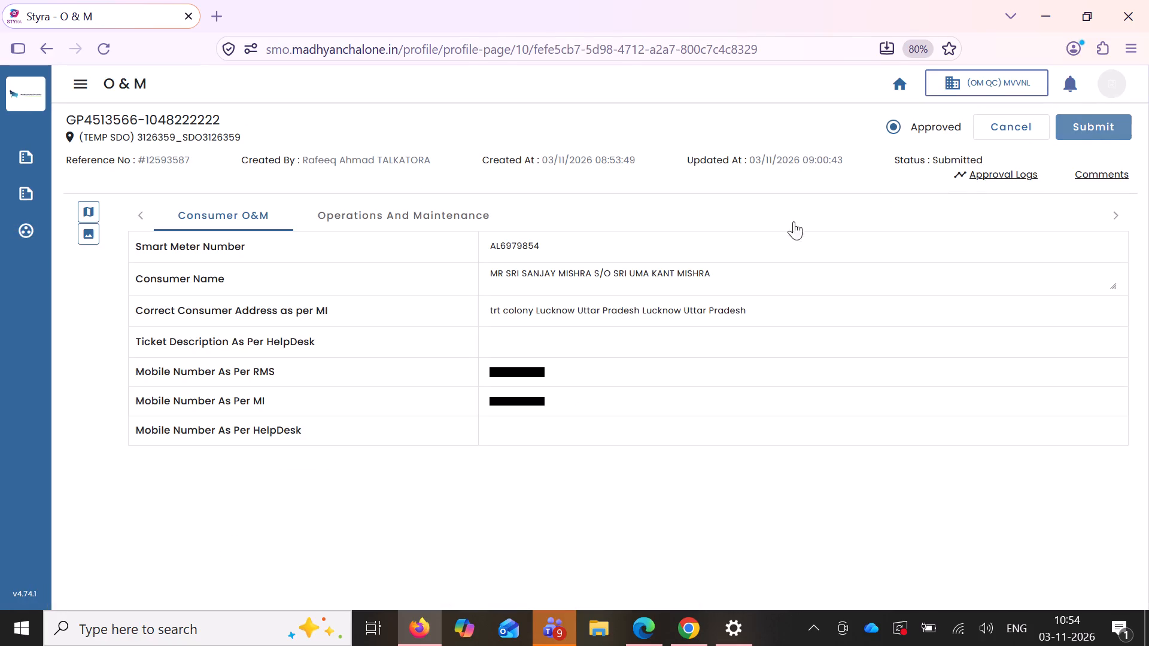
pyautogui.doubleClick(577, 316)
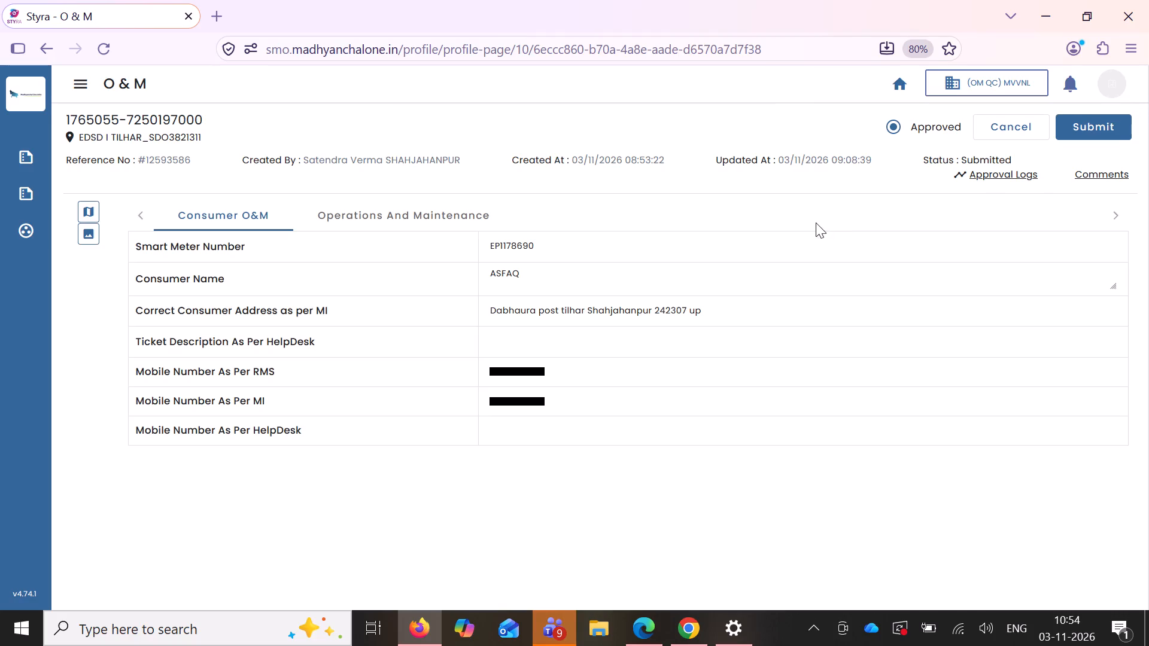
pyautogui.click(1051, 124)
pyautogui.click(1074, 124)
pyautogui.click(572, 321)
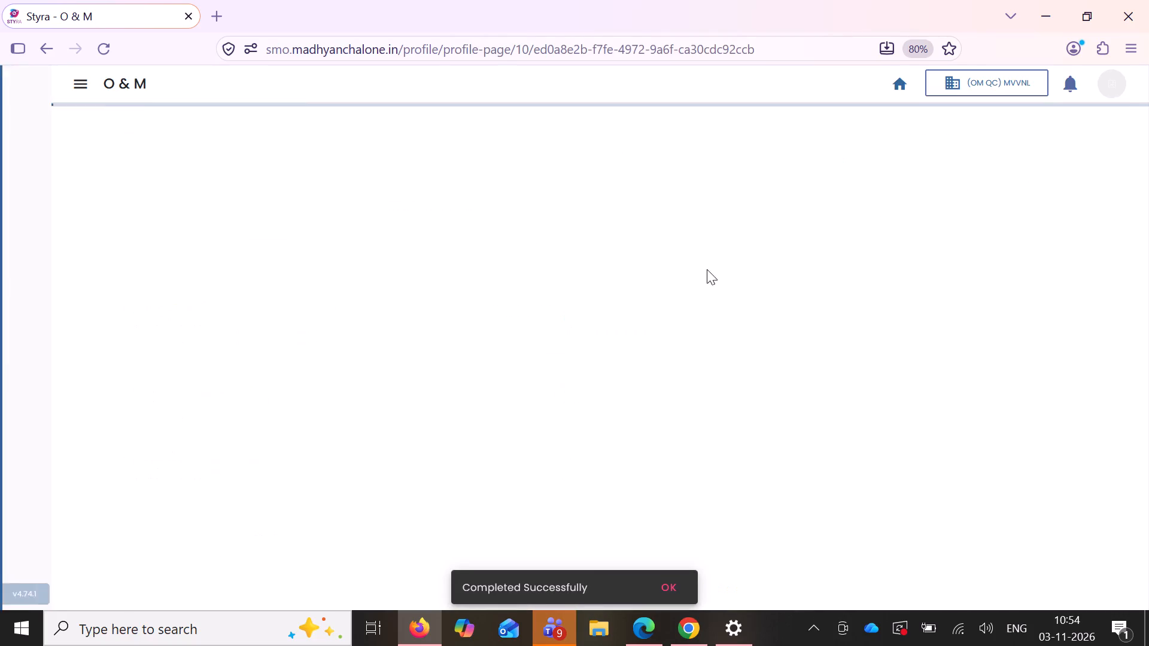
pyautogui.click(1080, 131)
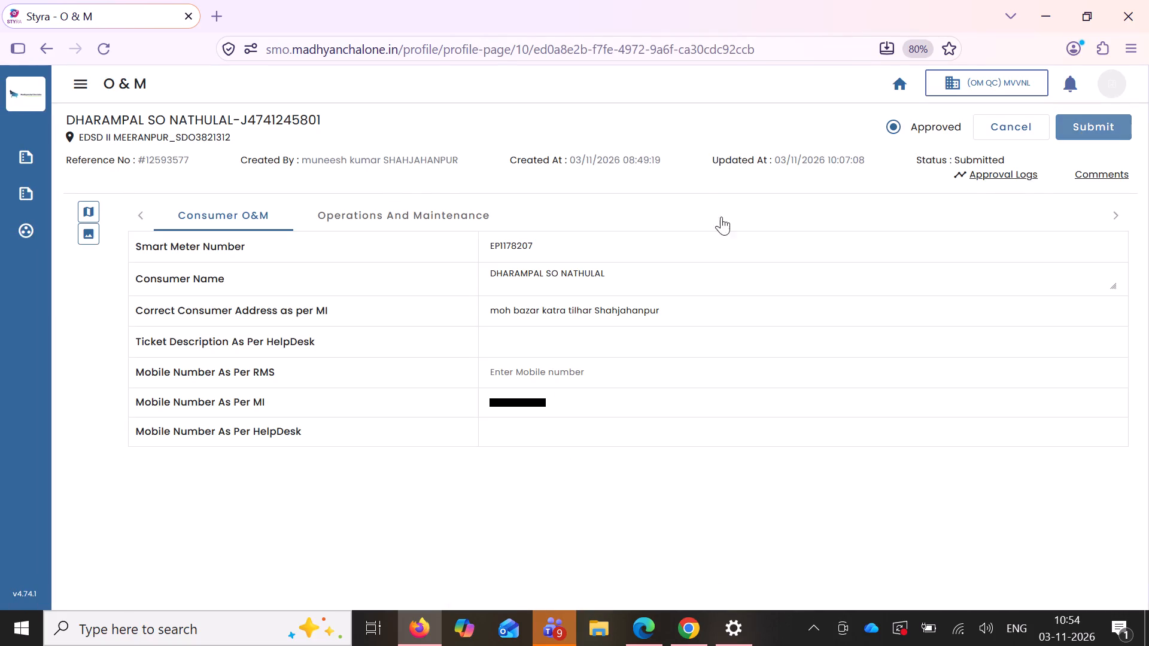
pyautogui.moveTo(569, 316); pyautogui.dragTo(569, 324)
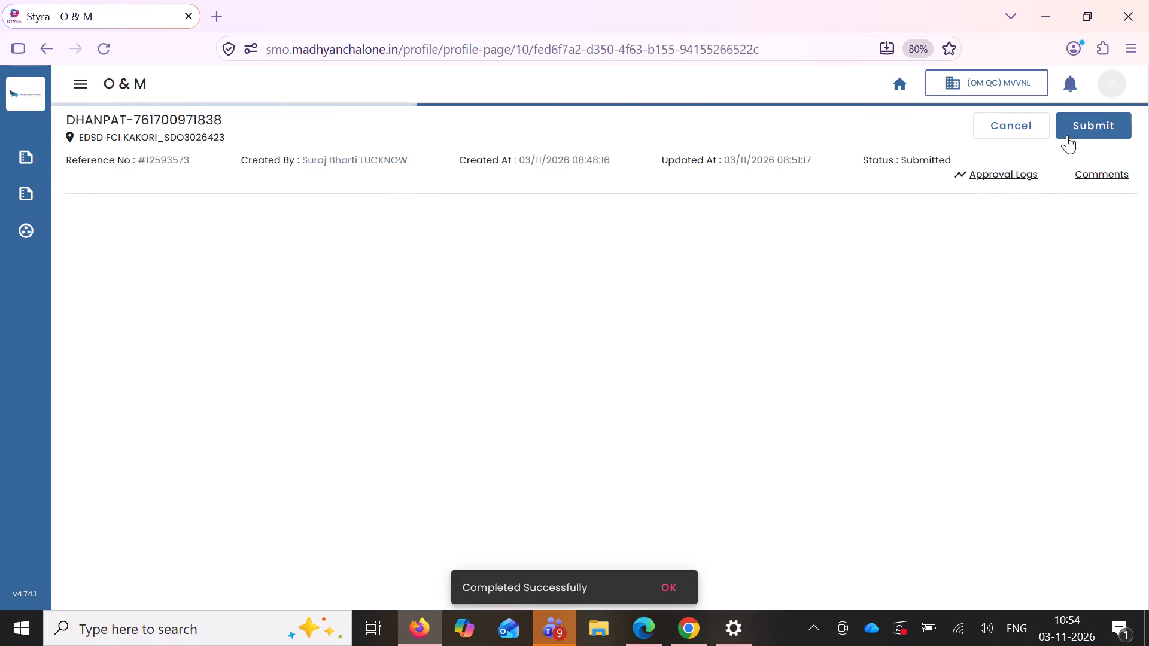
pyautogui.click(1078, 126)
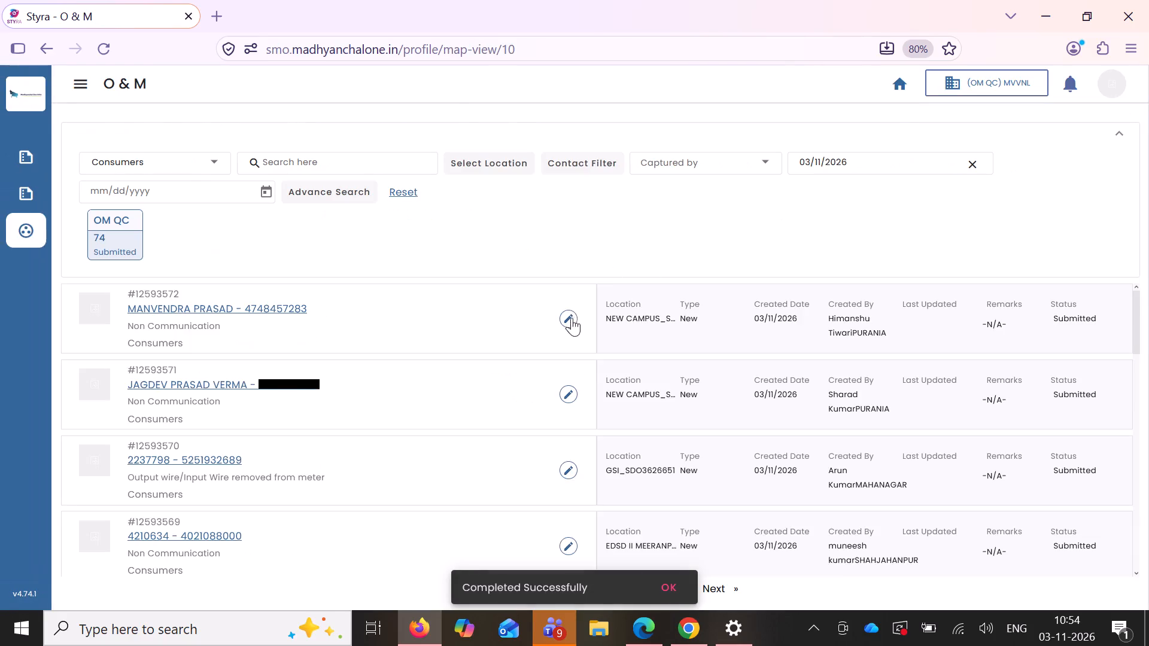
pyautogui.click(572, 319)
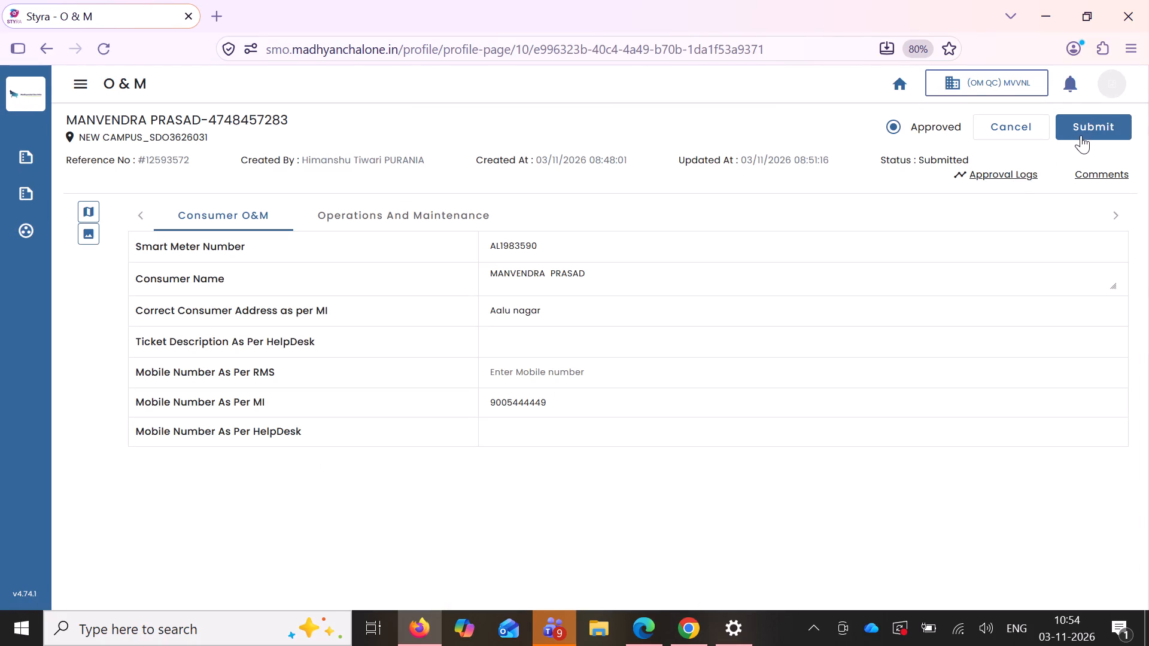
pyautogui.click(1087, 132)
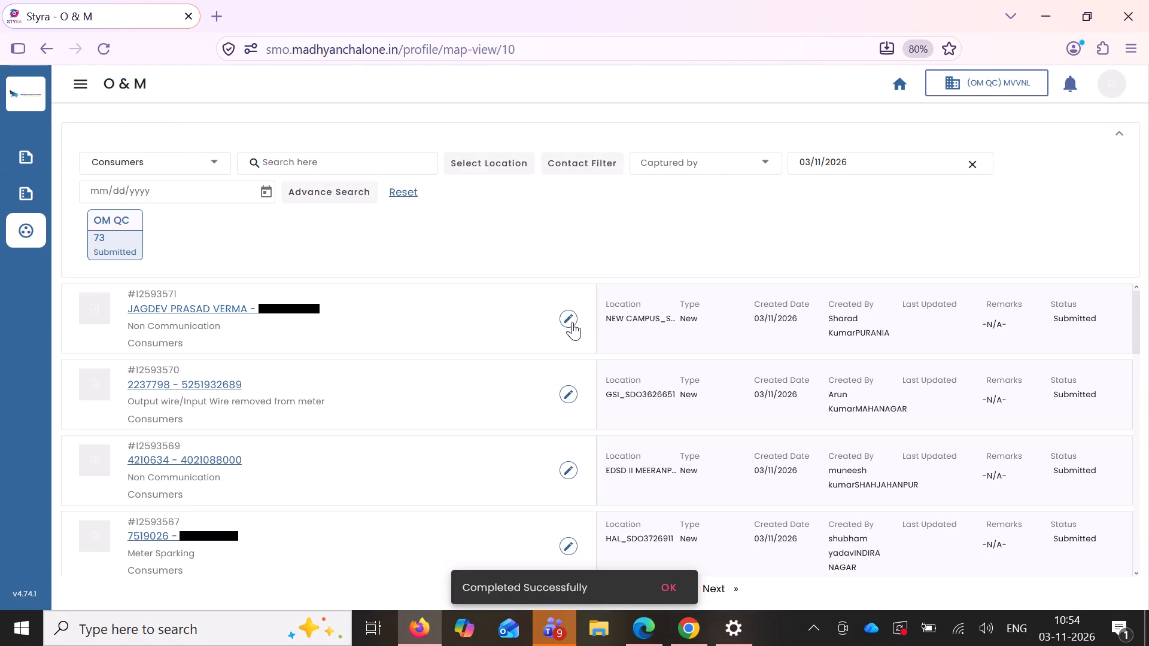
pyautogui.click(572, 321)
pyautogui.click(1101, 127)
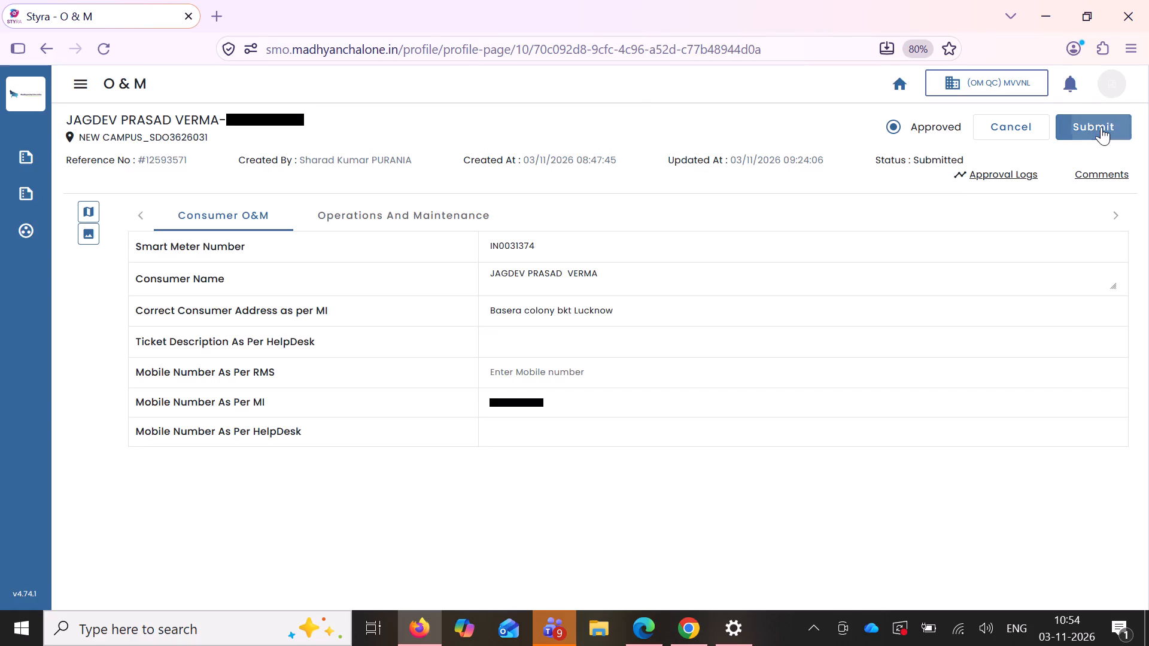
pyautogui.click(570, 318)
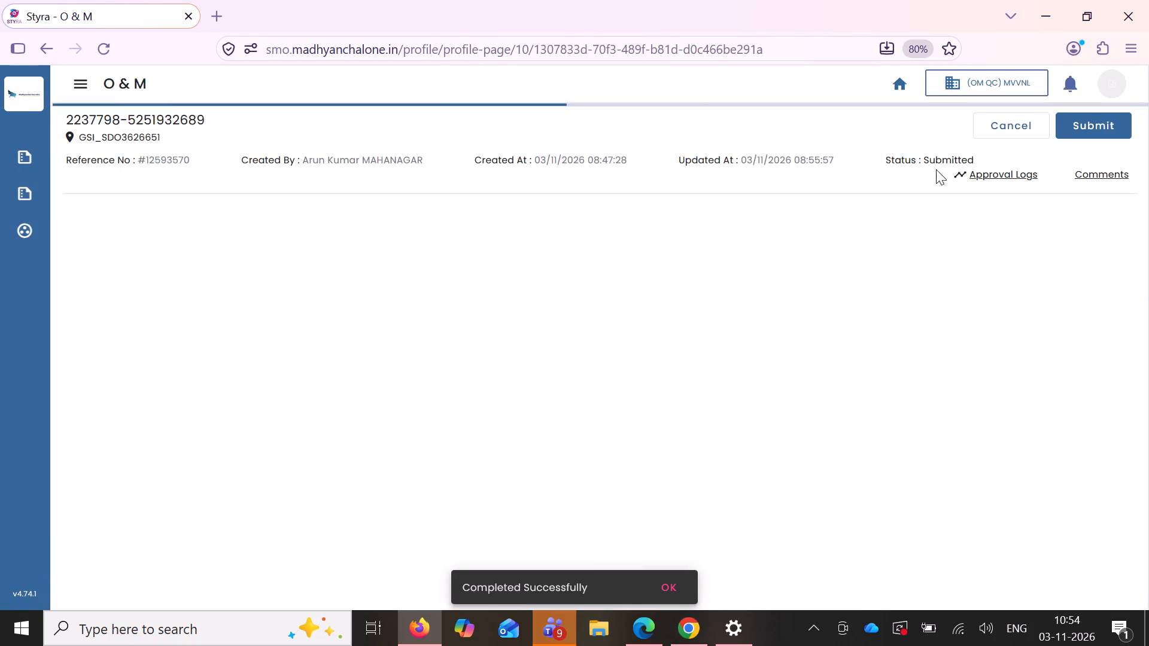
pyautogui.click(1079, 125)
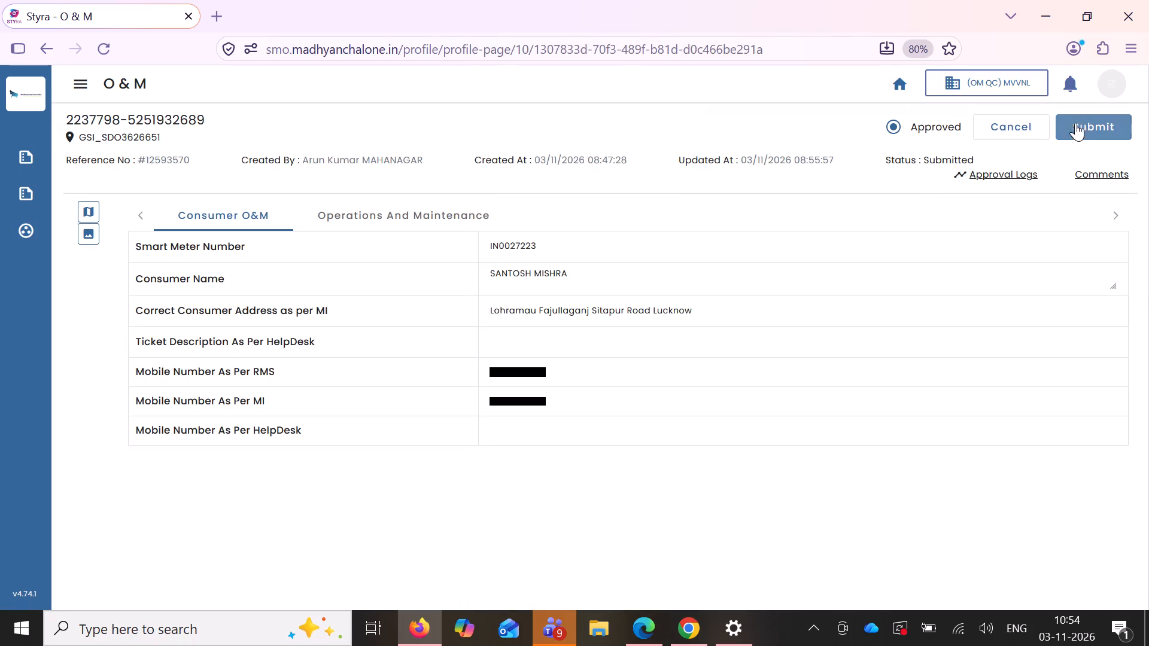
pyautogui.click(573, 323)
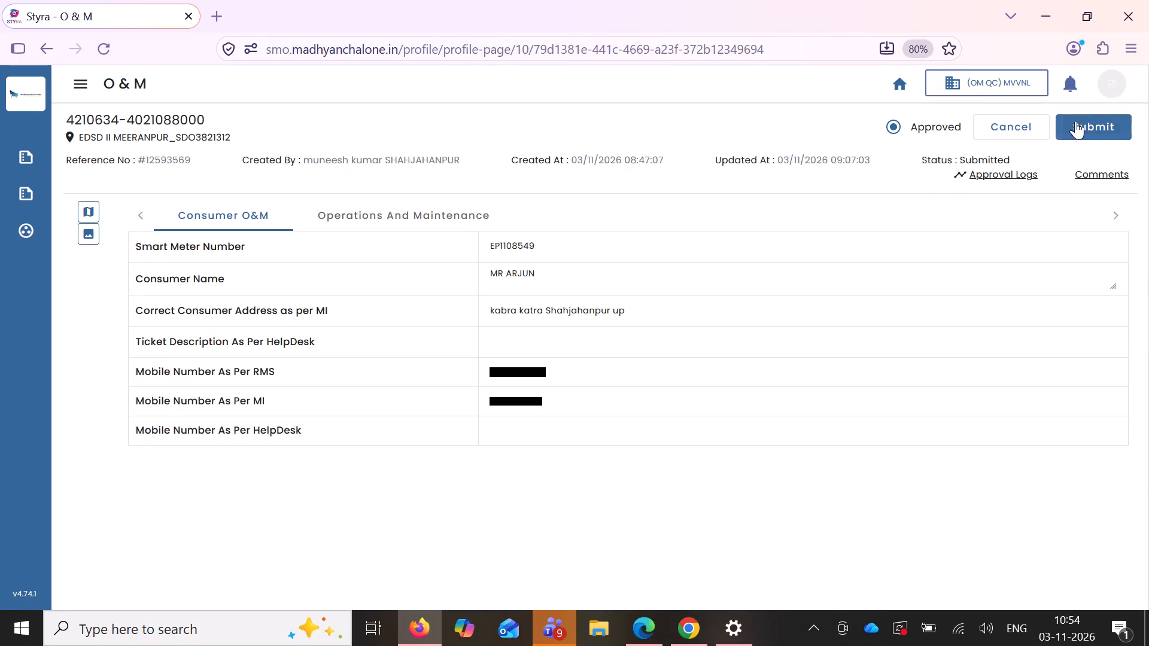
pyautogui.click(1075, 121)
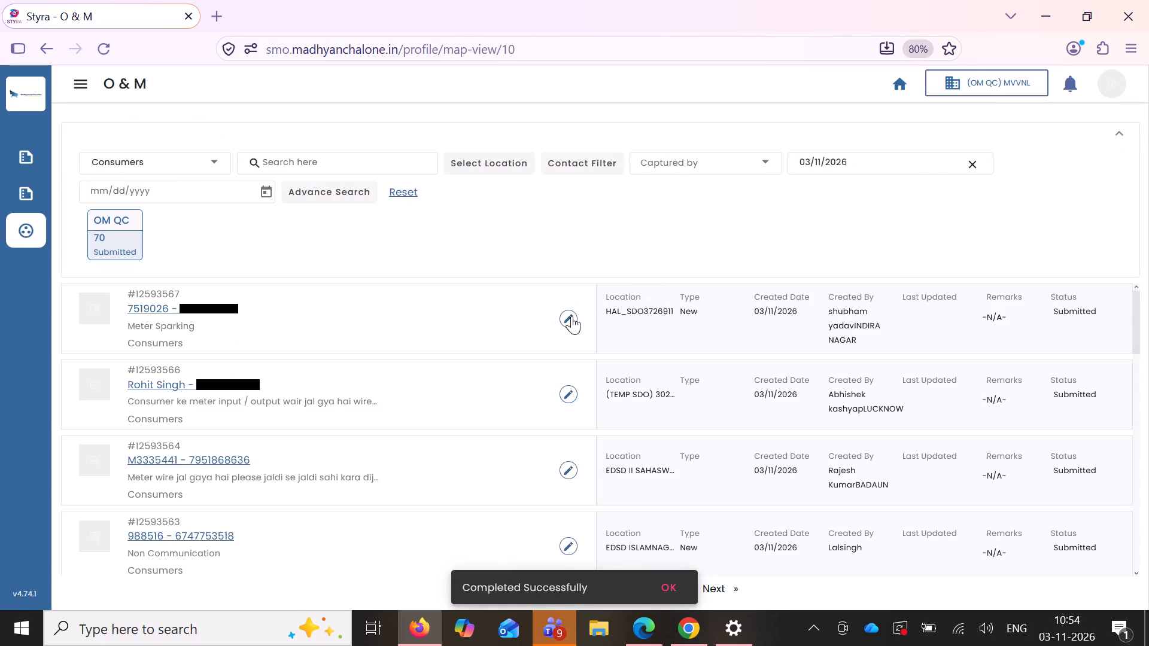
pyautogui.click(572, 316)
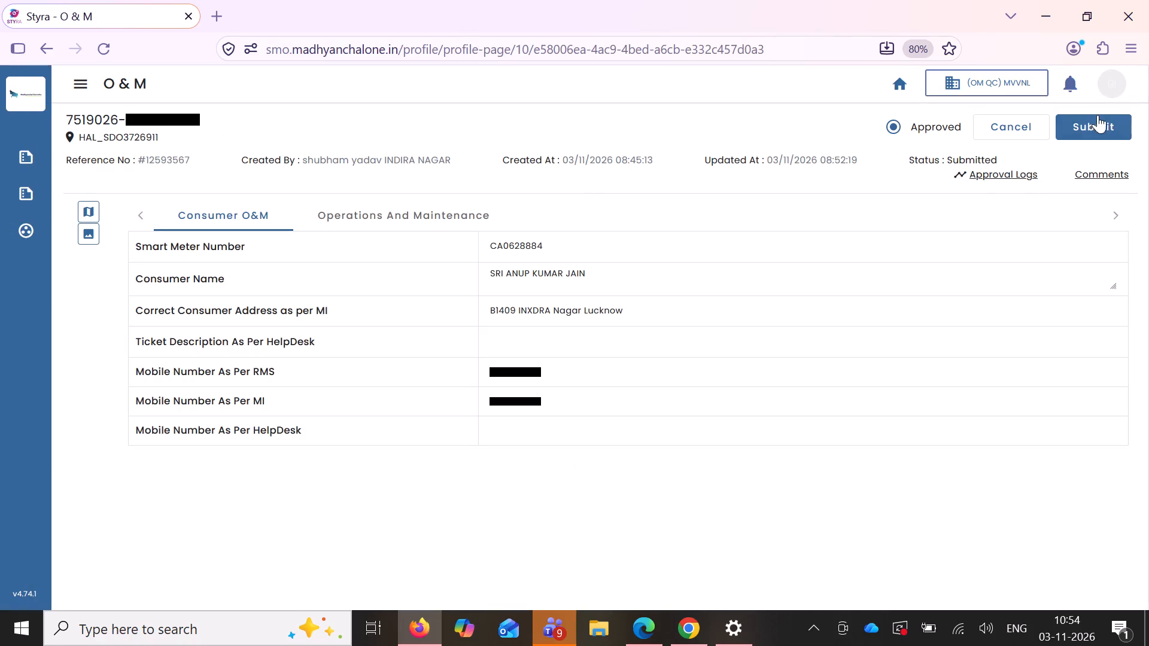
pyautogui.click(1098, 115)
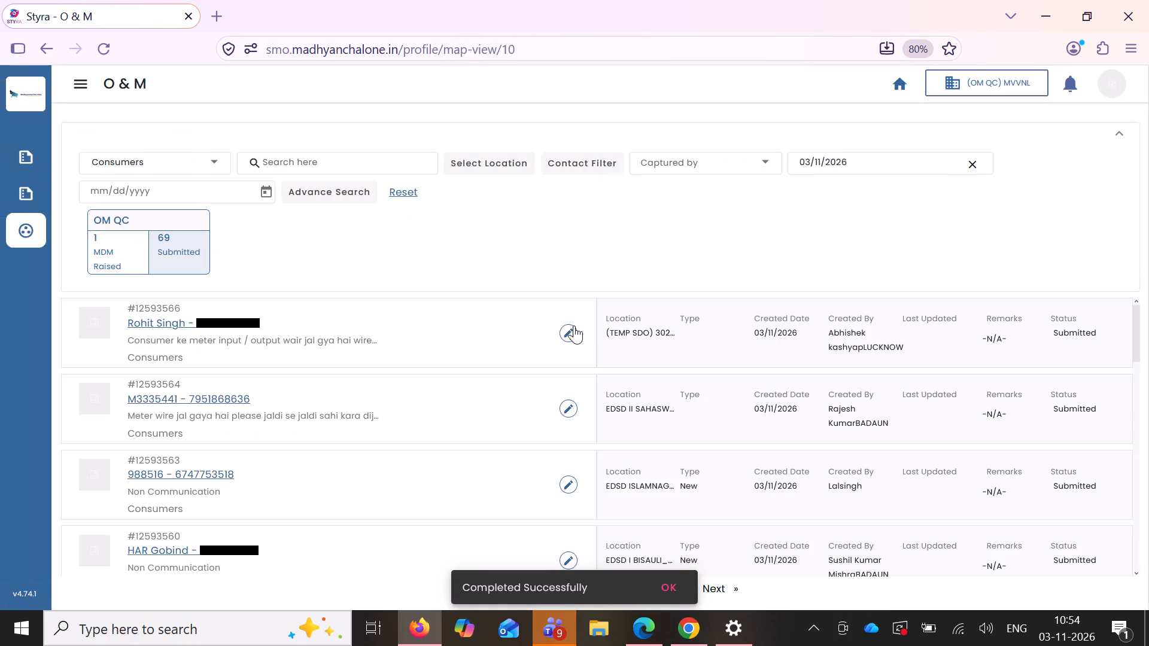
pyautogui.click(574, 325)
pyautogui.click(1097, 116)
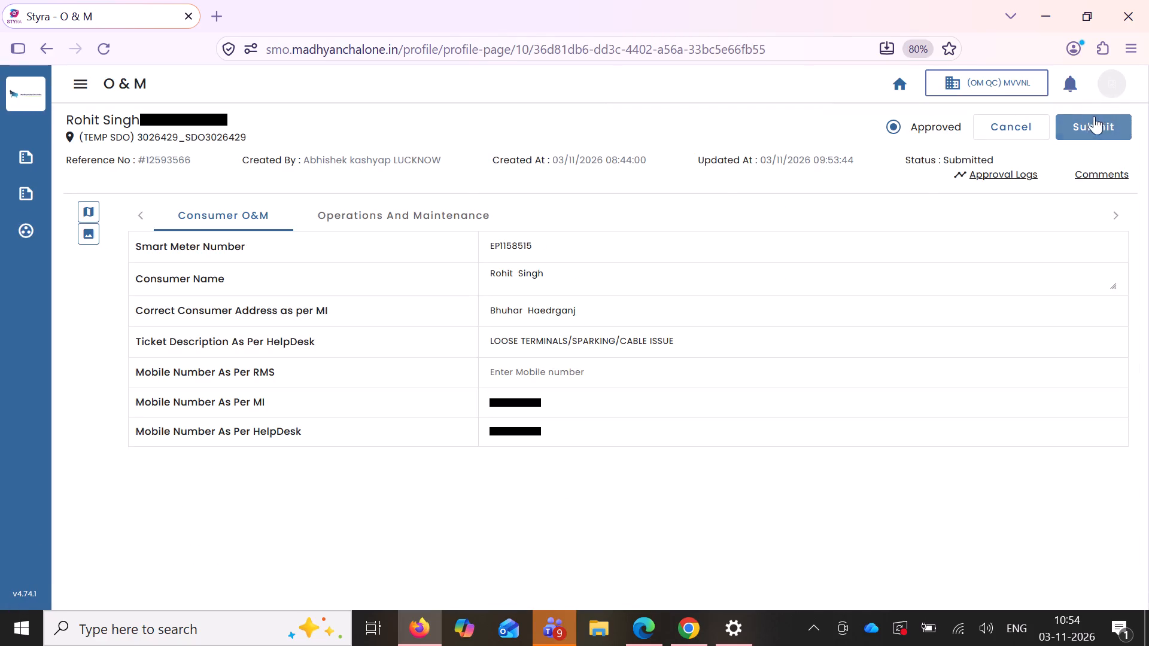
pyautogui.moveTo(545, 316); pyautogui.dragTo(552, 323)
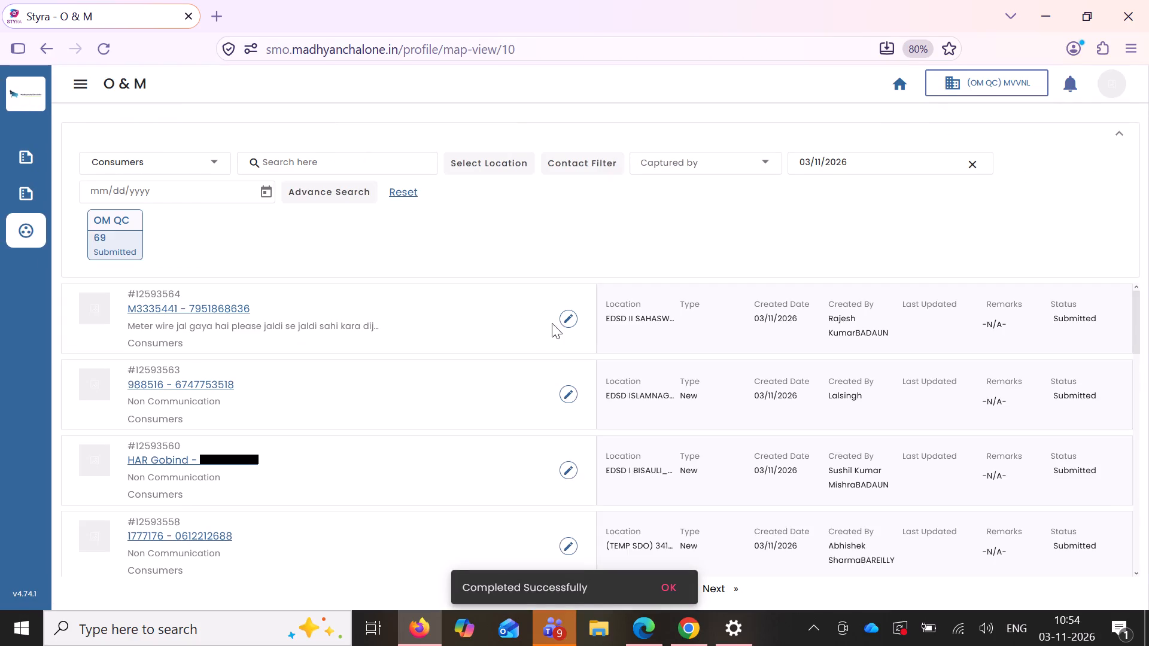
pyautogui.moveTo(552, 323); pyautogui.dragTo(551, 323)
pyautogui.click(562, 321)
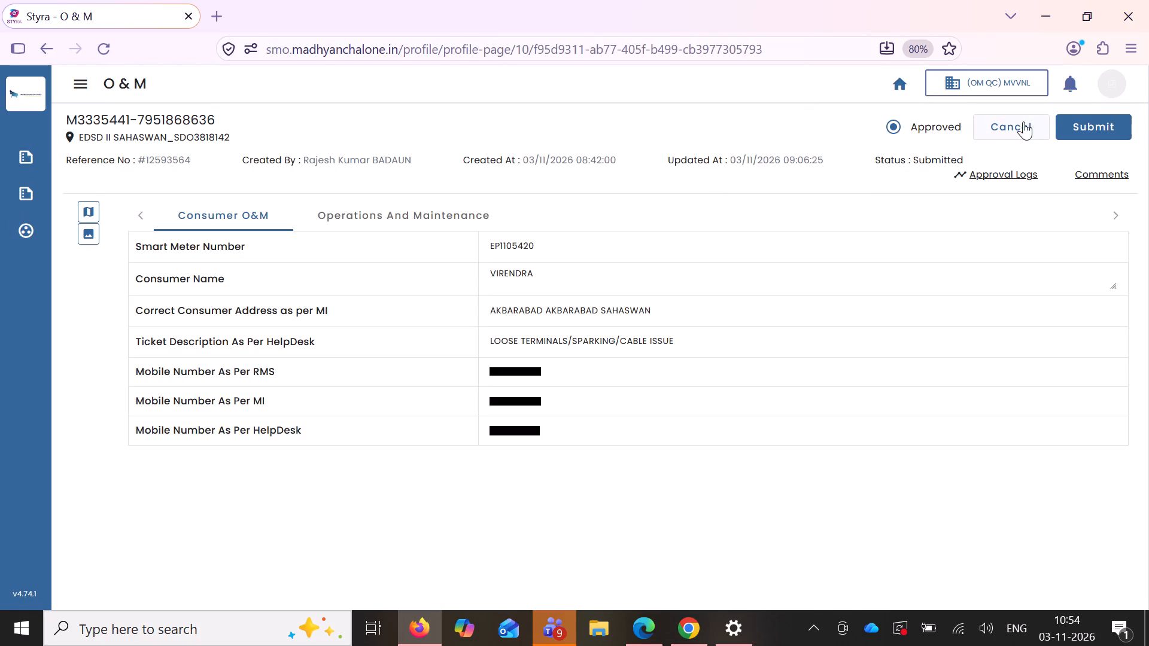
pyautogui.click(1113, 126)
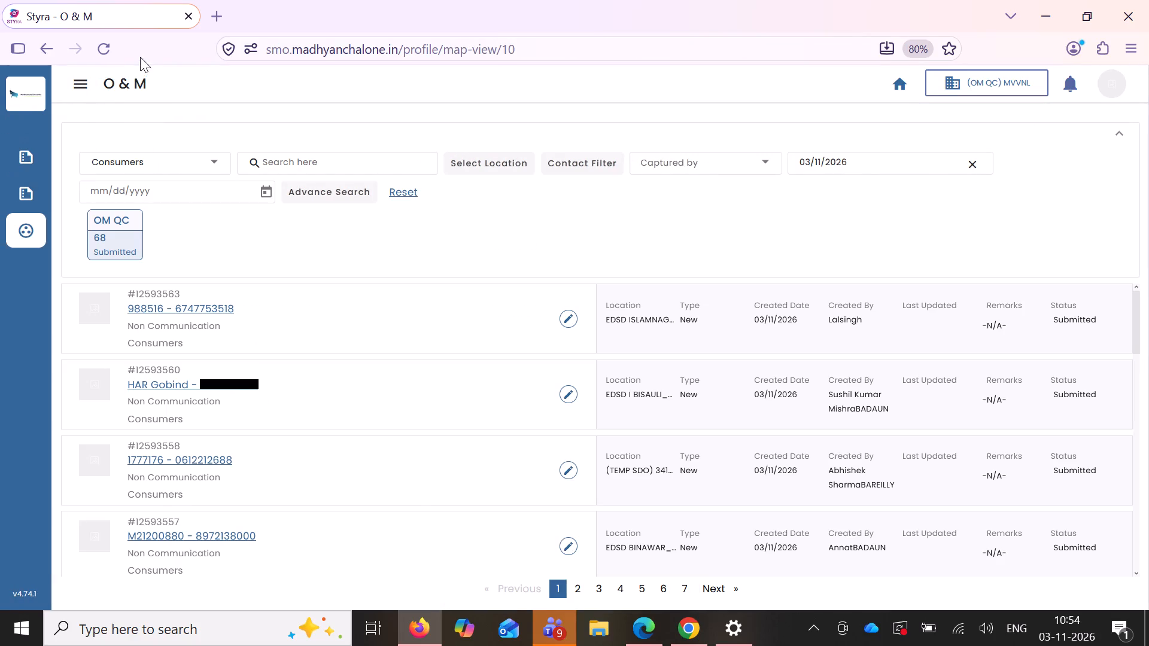
pyautogui.click(110, 56)
pyautogui.click(571, 315)
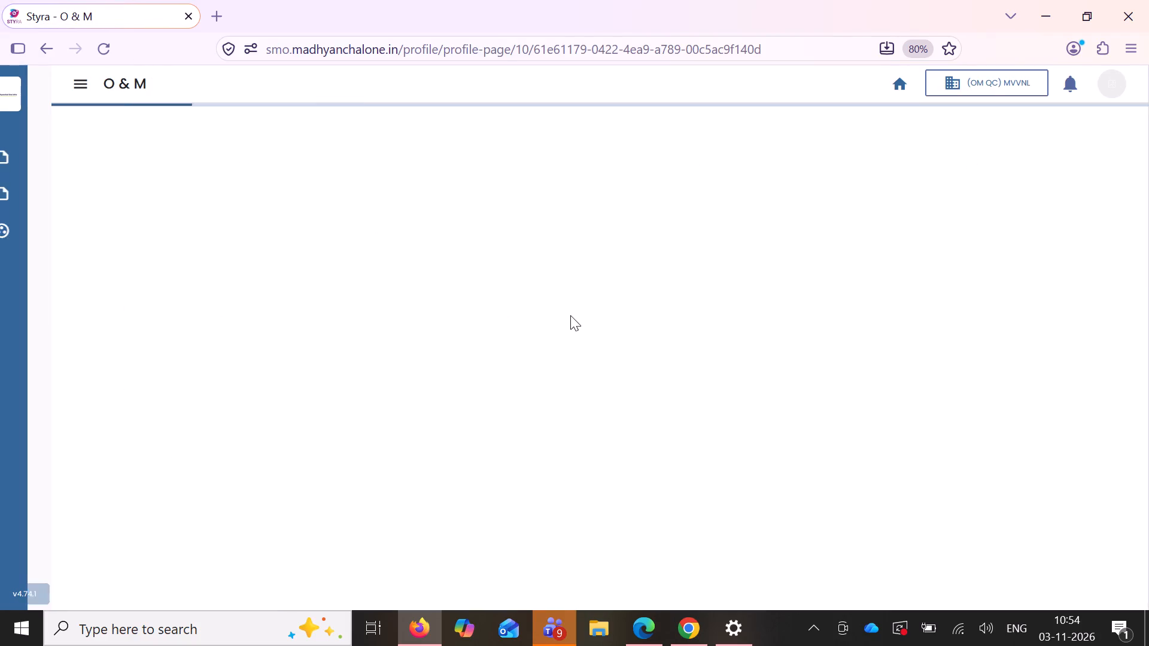
pyautogui.click(1090, 137)
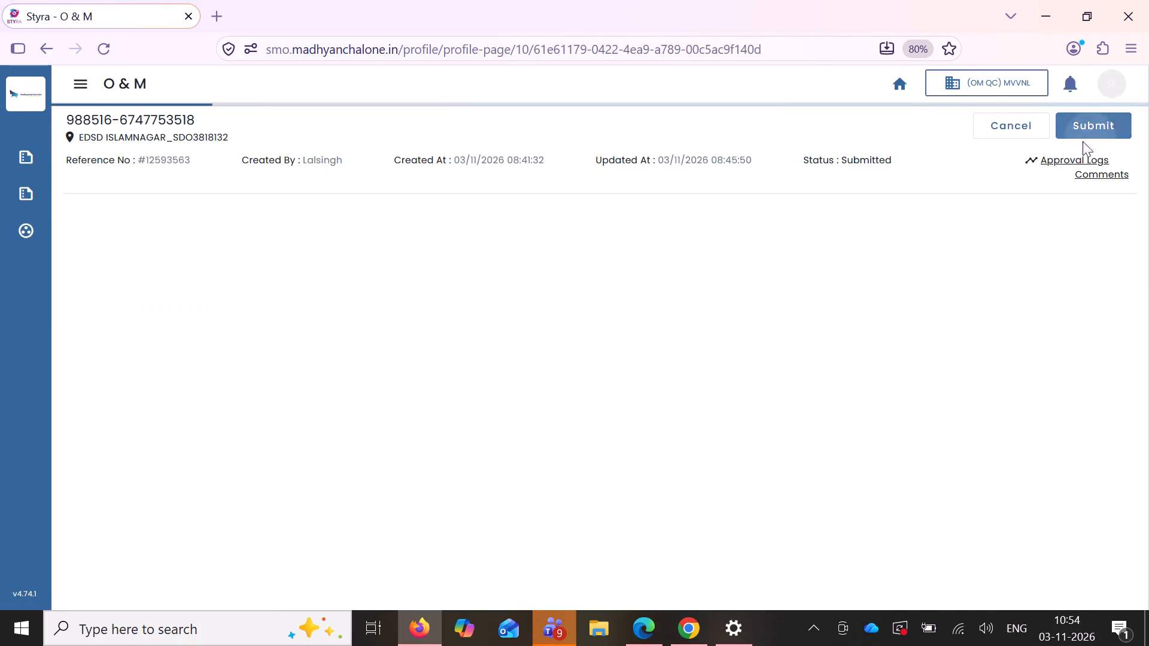
pyautogui.click(575, 322)
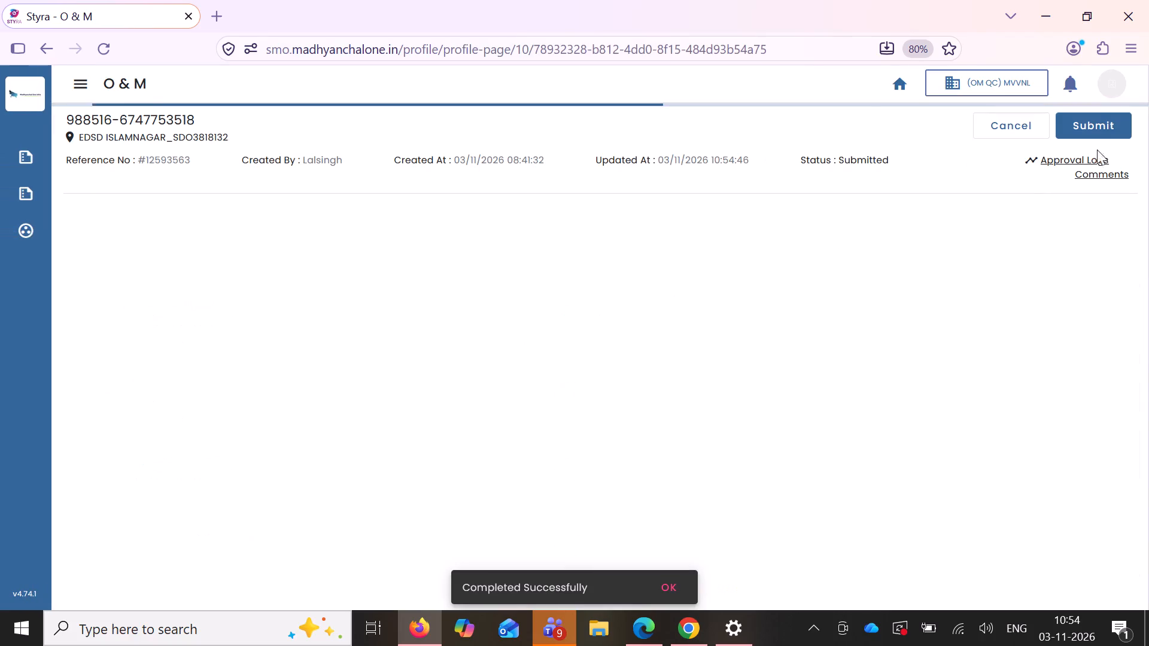
pyautogui.click(1115, 124)
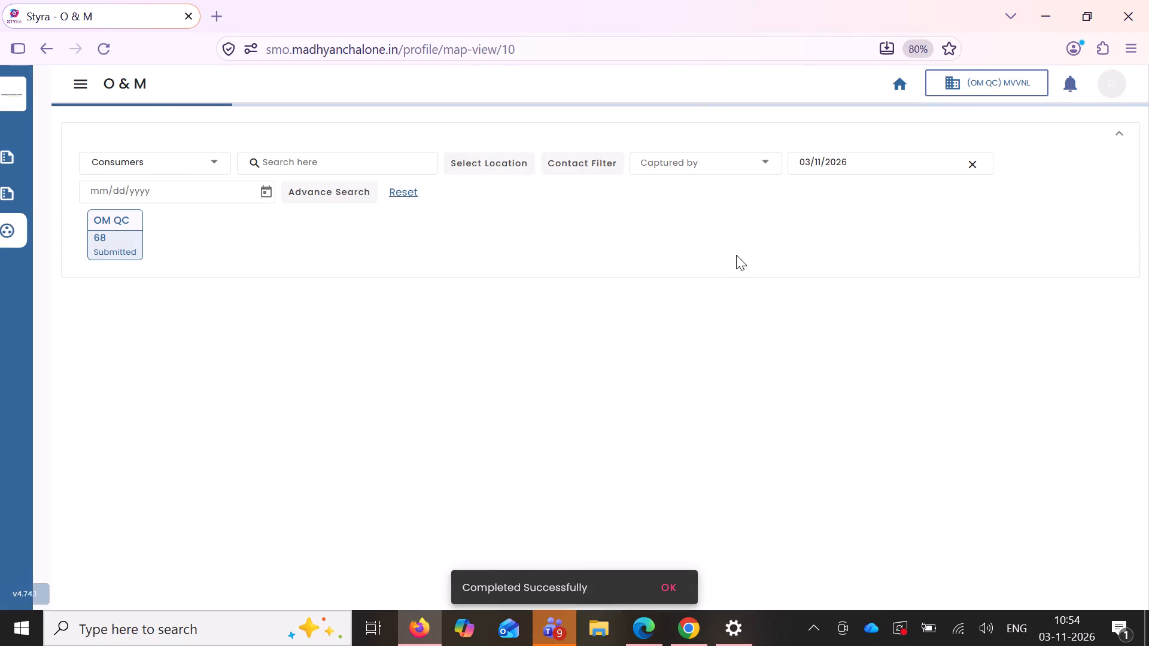
pyautogui.click(573, 310)
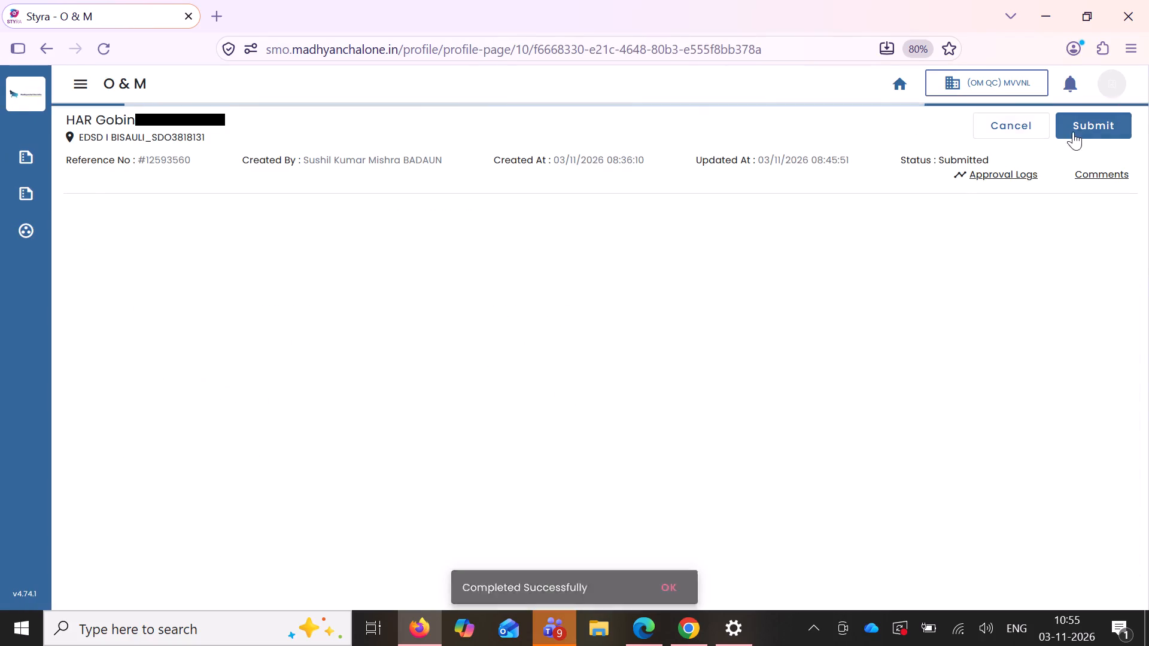
pyautogui.moveTo(1086, 118); pyautogui.dragTo(1086, 125)
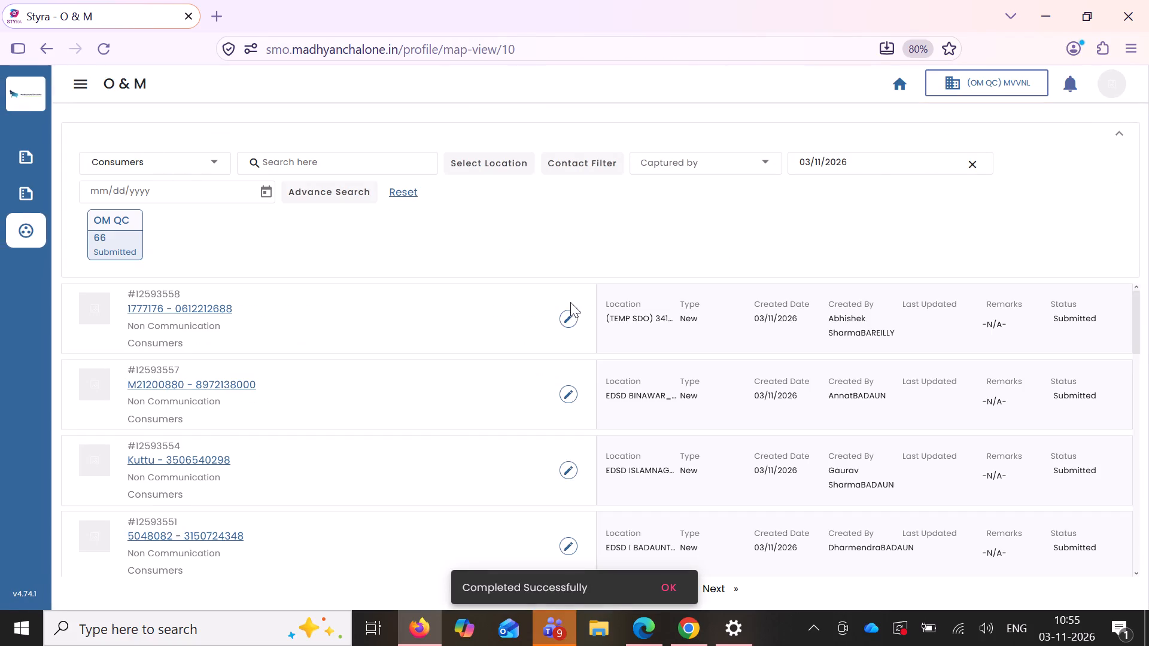
pyautogui.click(570, 313)
pyautogui.click(1112, 118)
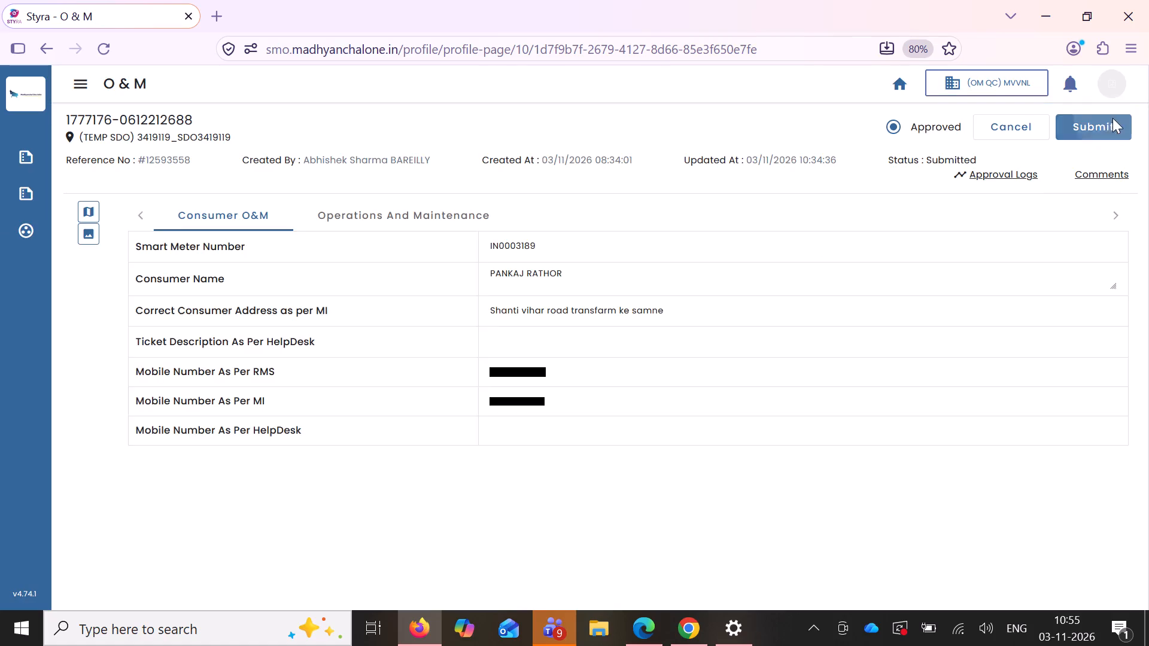
pyautogui.click(564, 324)
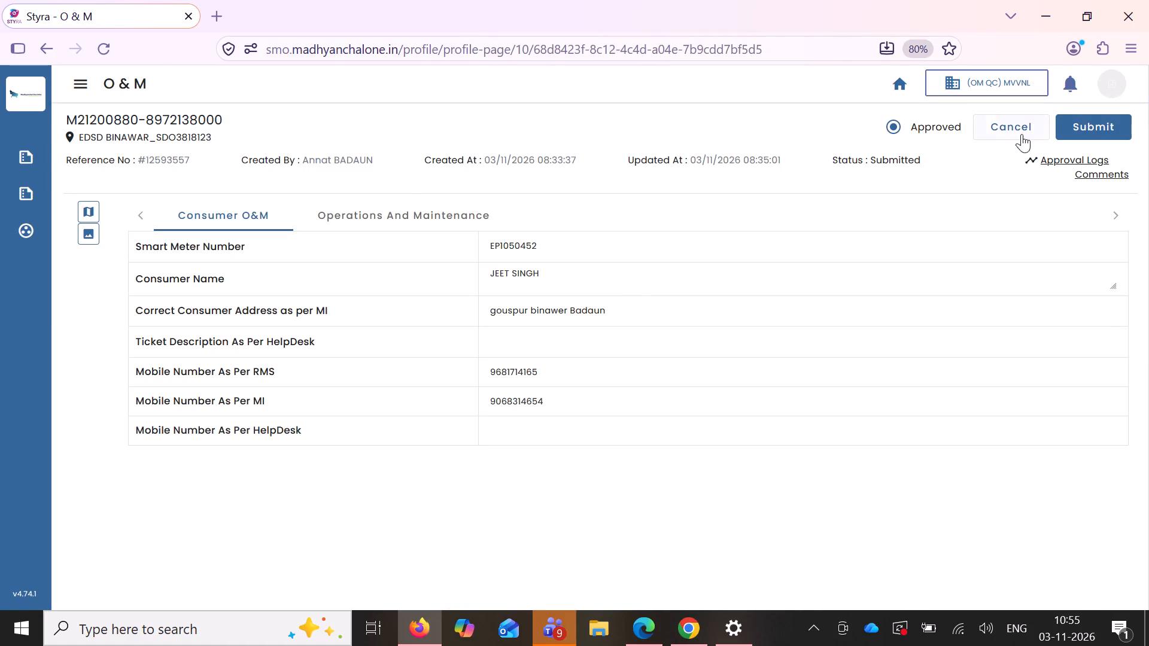
pyautogui.click(1112, 124)
pyautogui.click(567, 310)
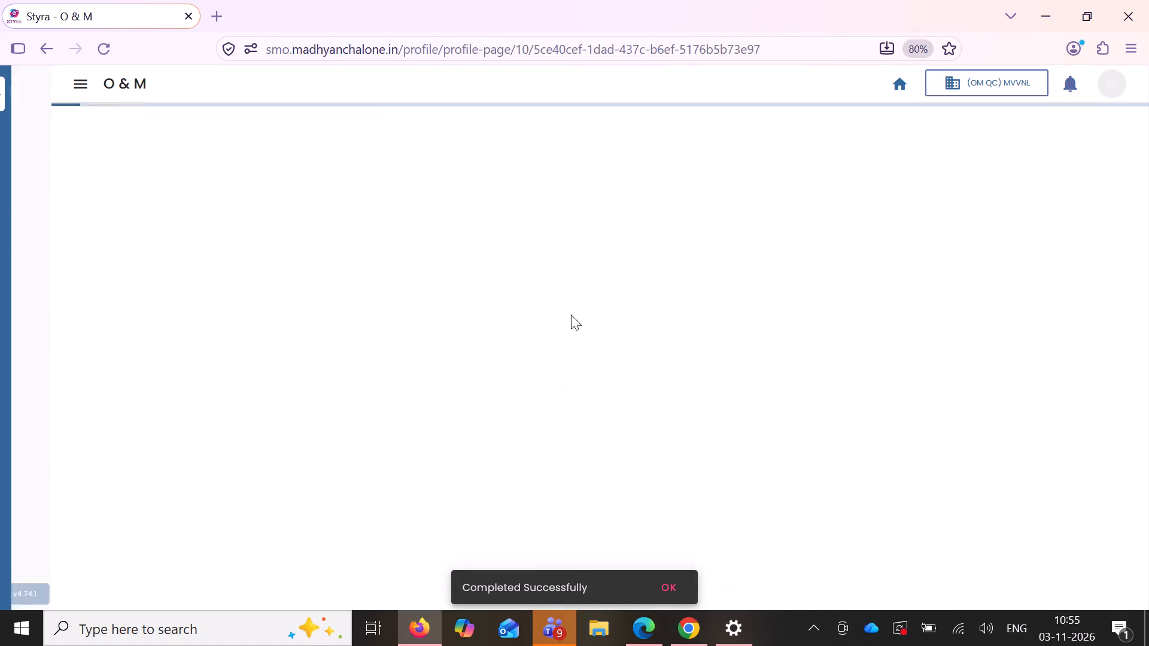
pyautogui.click(1126, 121)
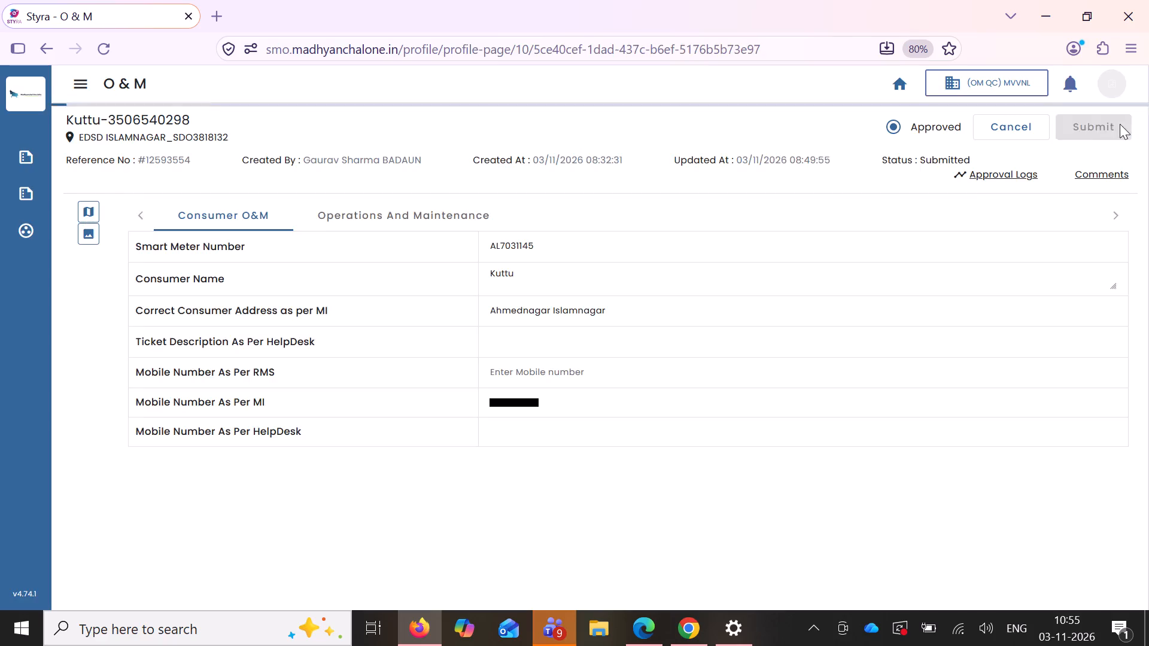
pyautogui.click(569, 317)
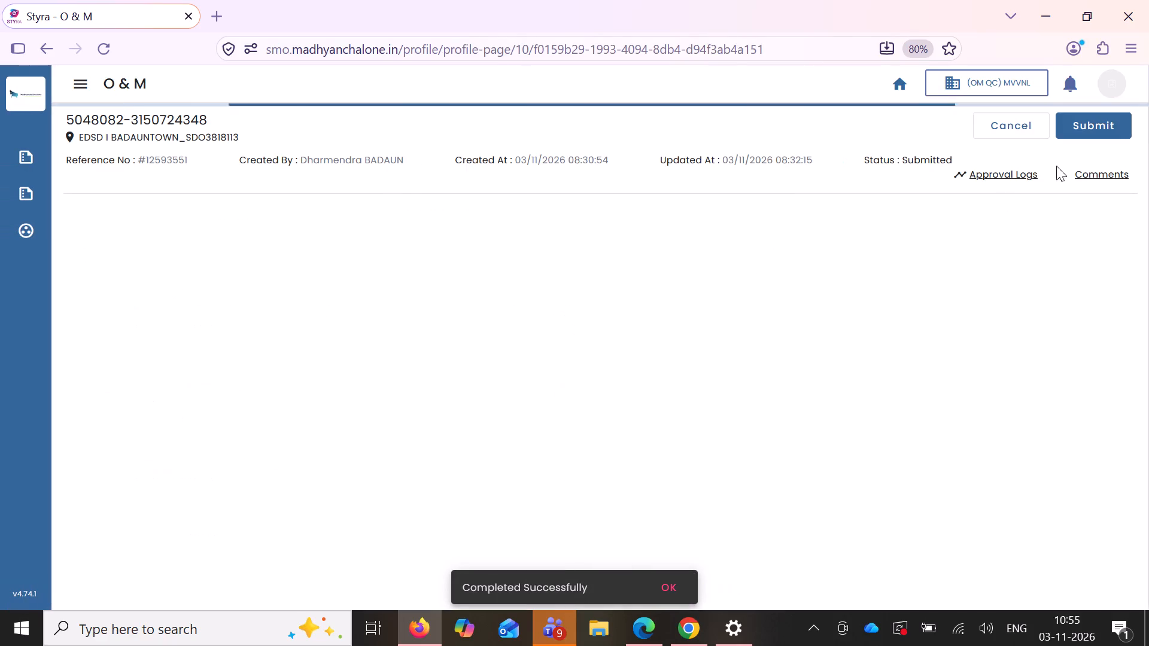
pyautogui.click(1095, 132)
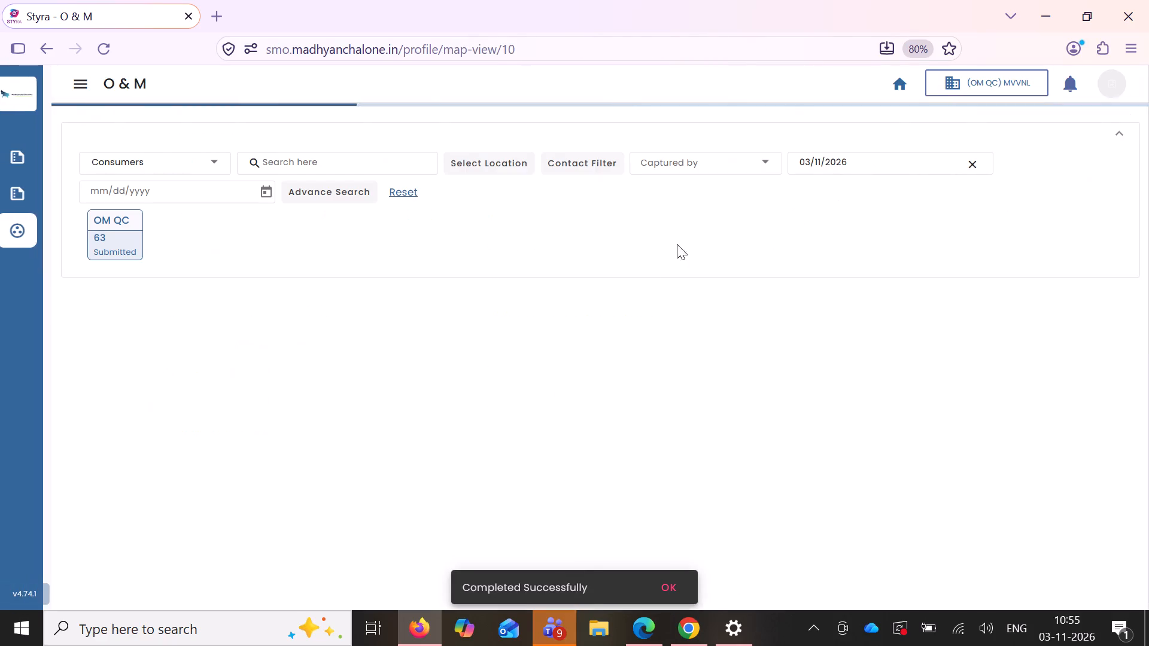
pyautogui.click(566, 316)
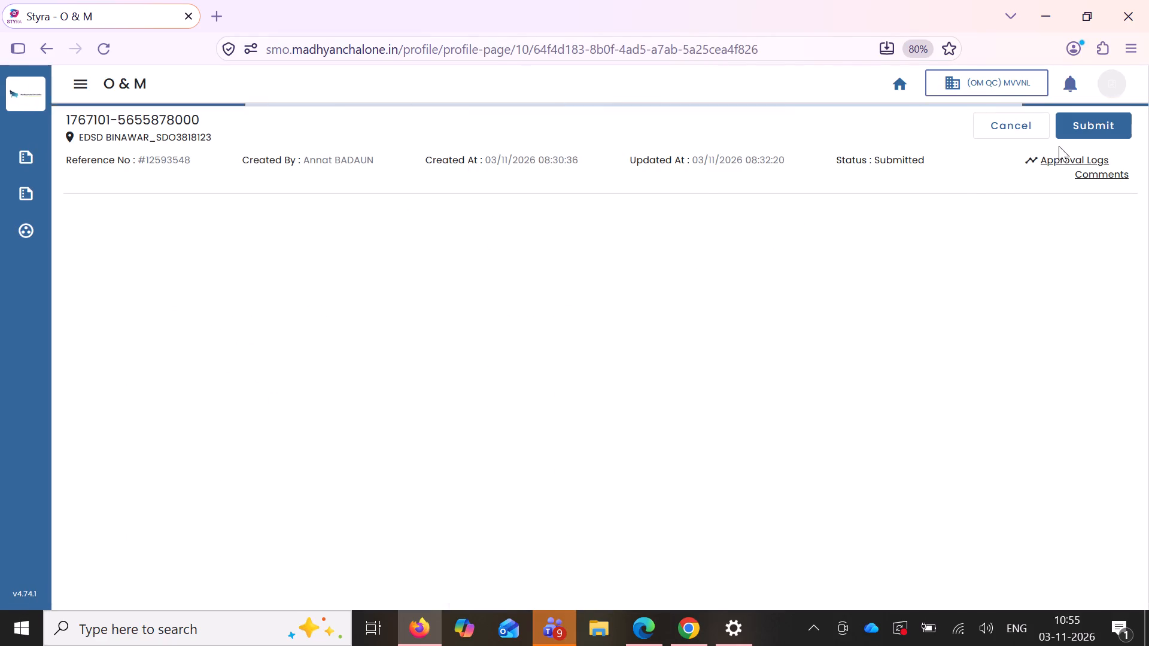
pyautogui.click(1087, 124)
pyautogui.moveTo(566, 328); pyautogui.dragTo(571, 326)
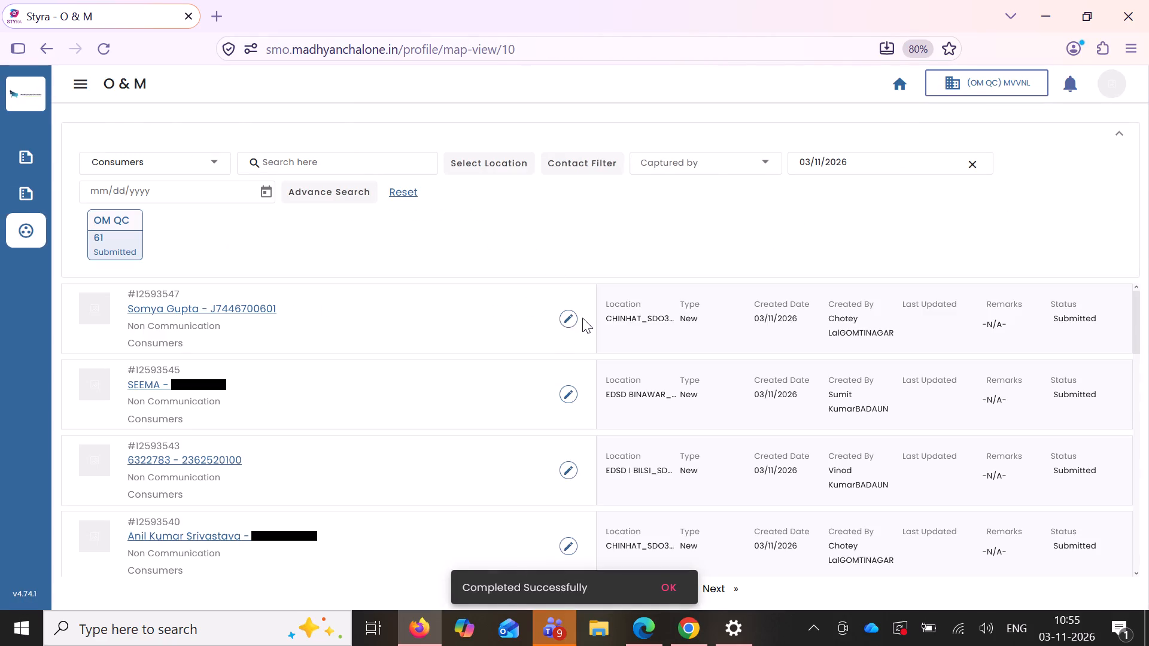
pyautogui.click(571, 321)
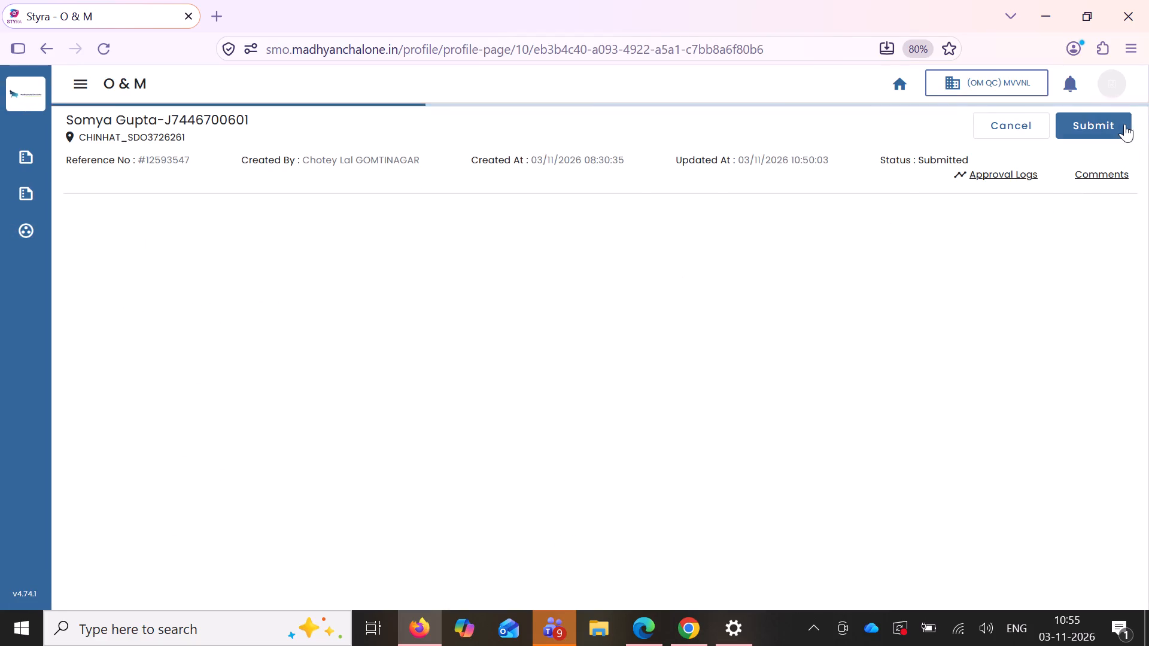
pyautogui.click(1119, 121)
pyautogui.doubleClick(573, 329)
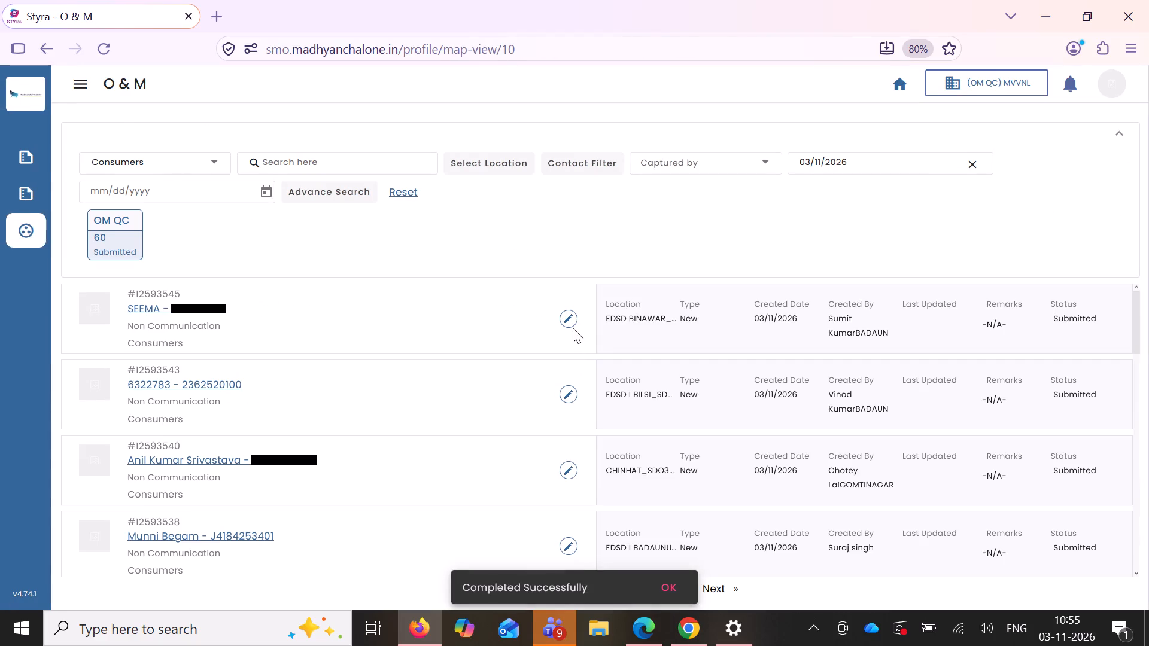
pyautogui.click(578, 319)
pyautogui.click(574, 318)
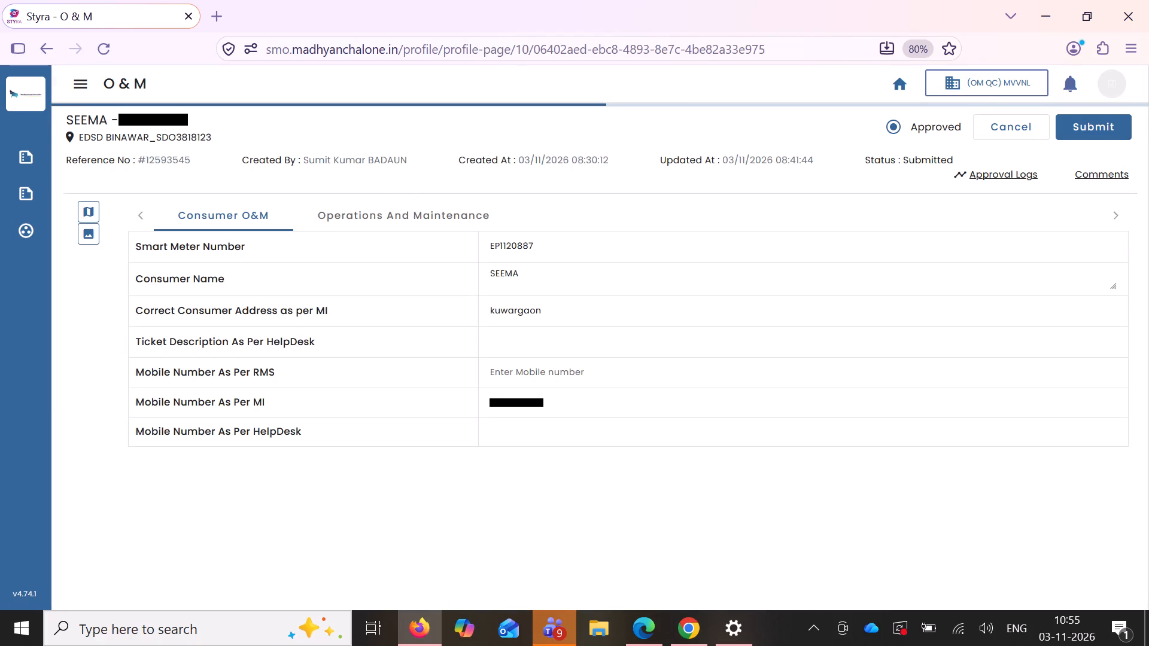
pyautogui.click(1078, 140)
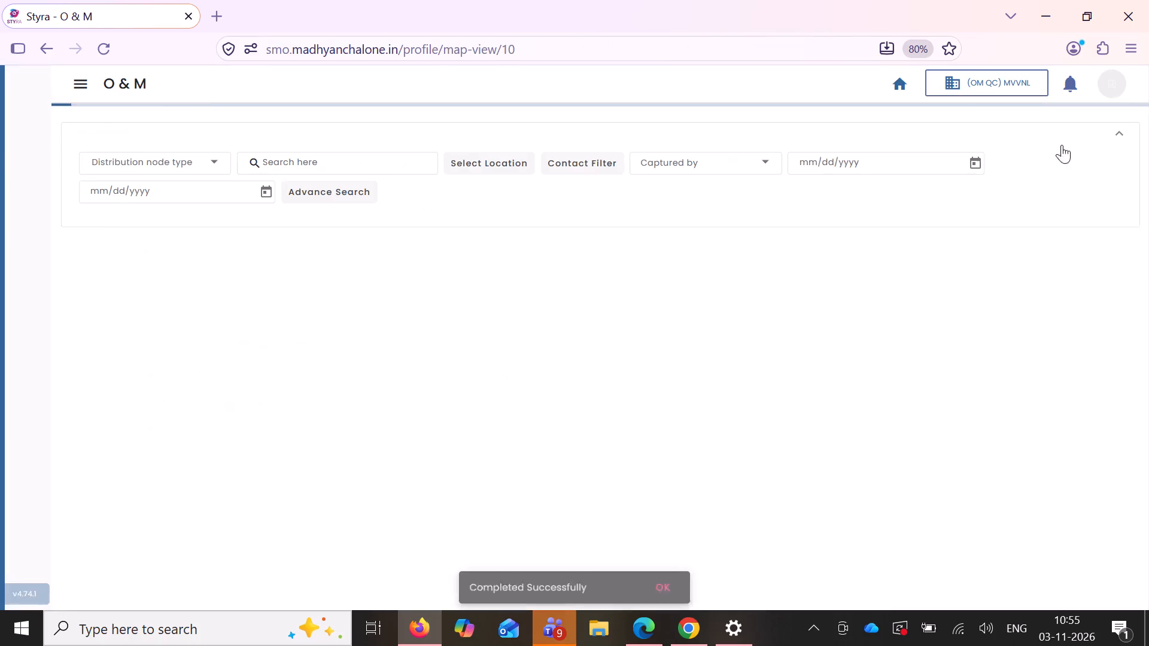
pyautogui.click(574, 322)
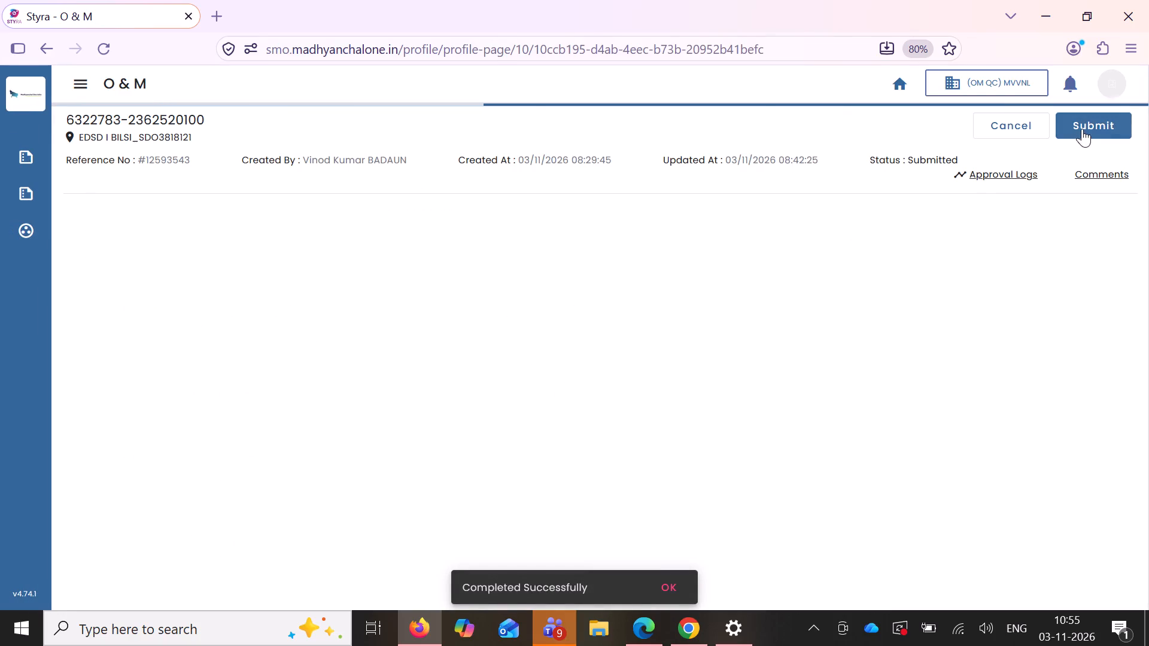
pyautogui.click(1082, 129)
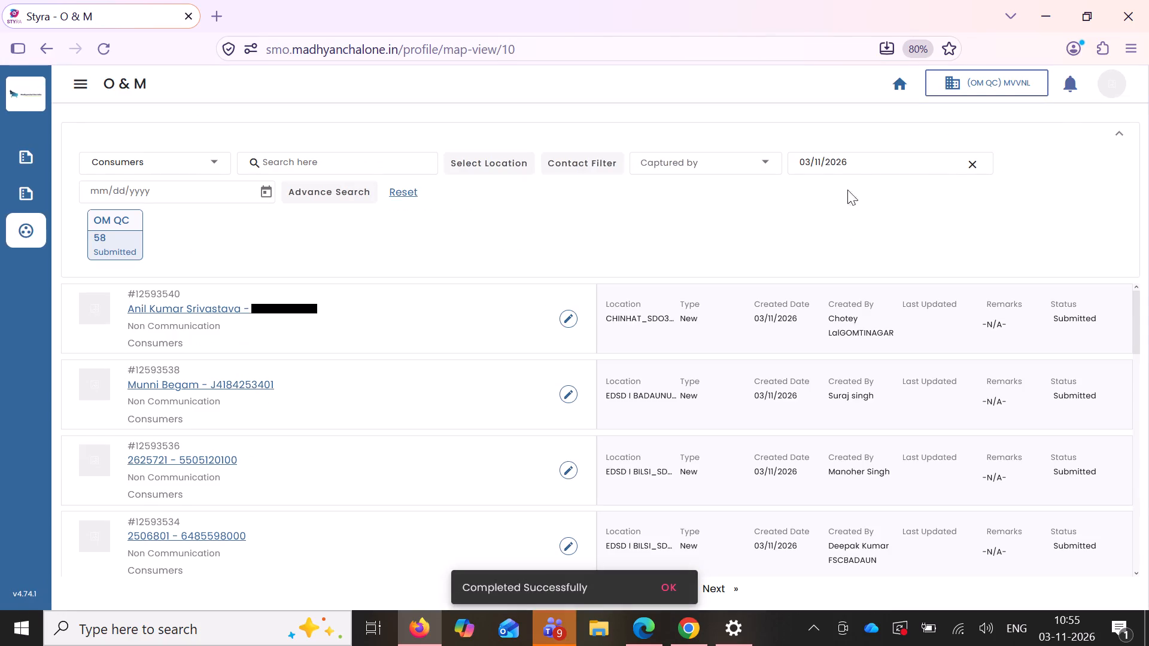
pyautogui.click(559, 318)
pyautogui.click(577, 316)
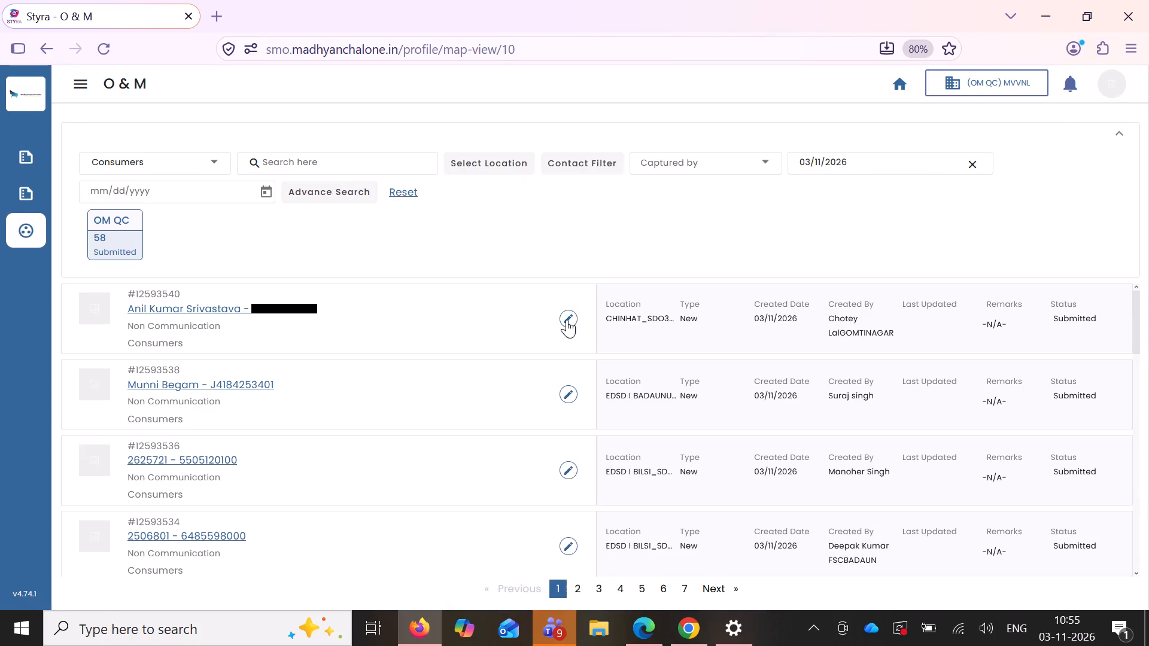
pyautogui.click(567, 319)
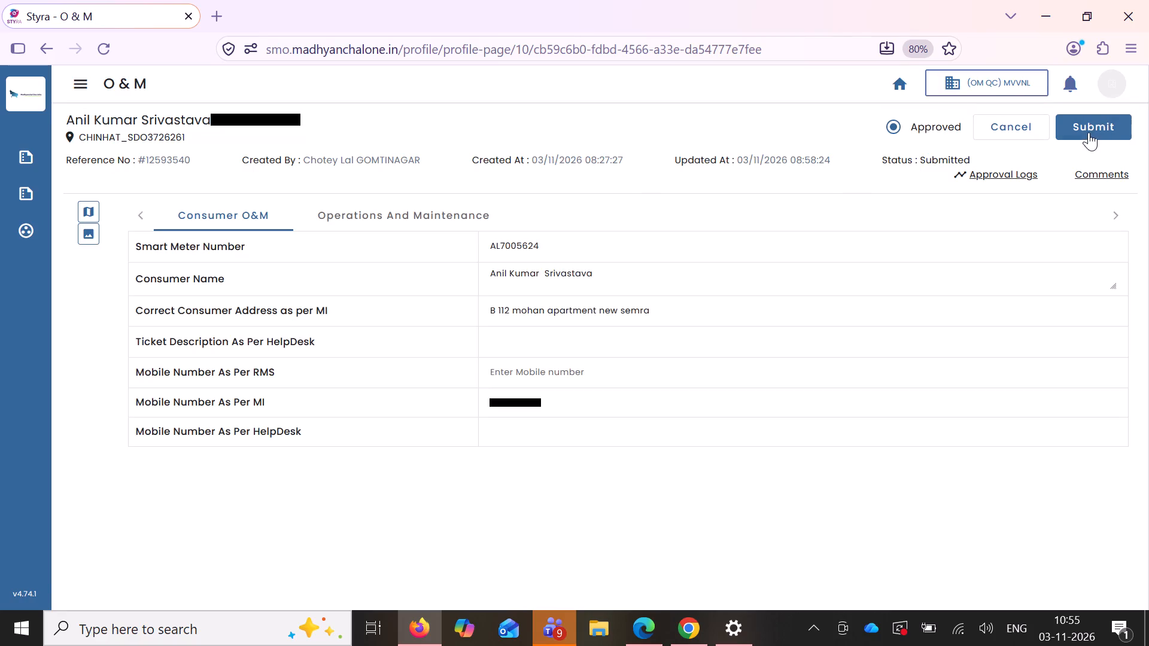
pyautogui.click(1089, 132)
pyautogui.click(582, 315)
pyautogui.click(572, 321)
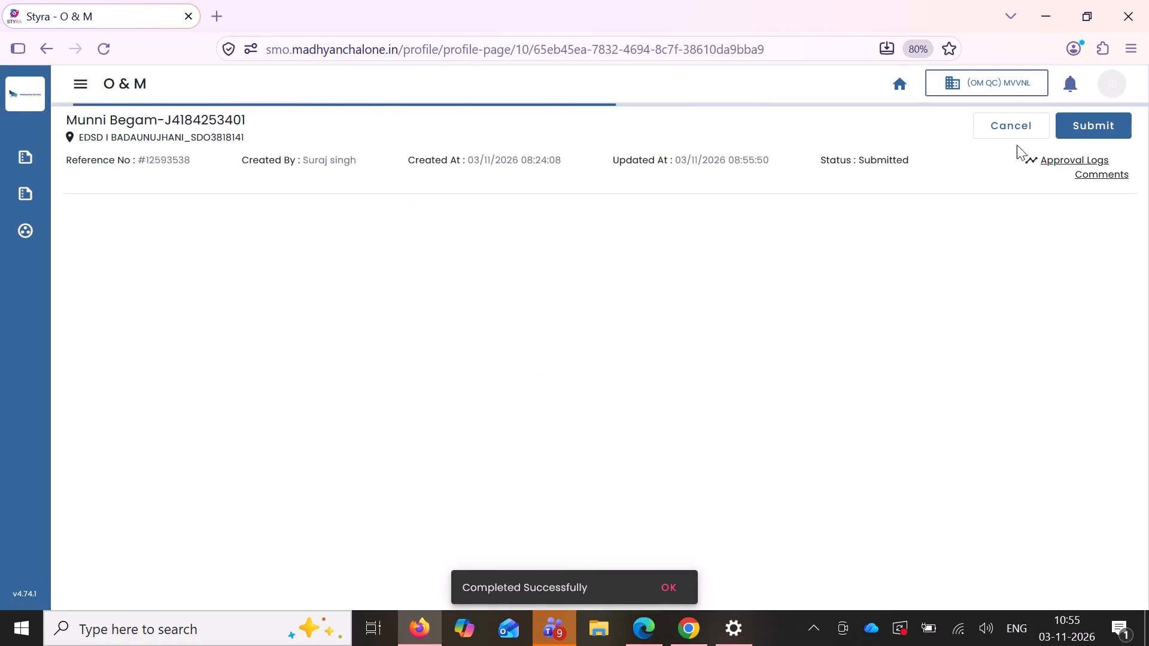
pyautogui.click(1109, 123)
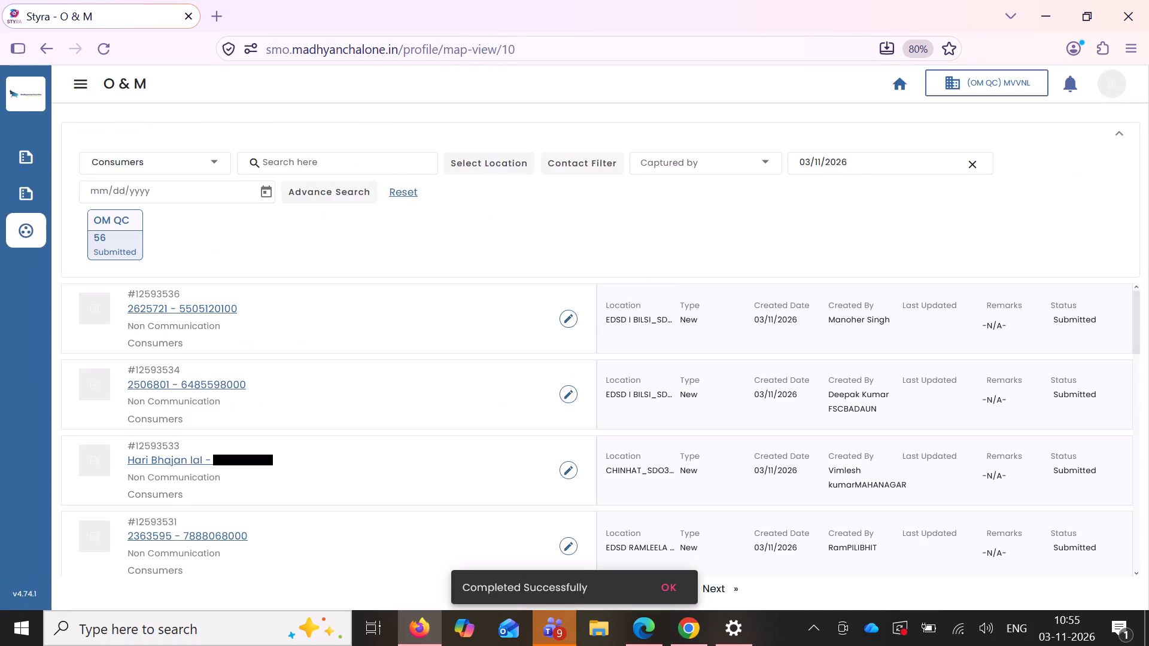
pyautogui.click(562, 325)
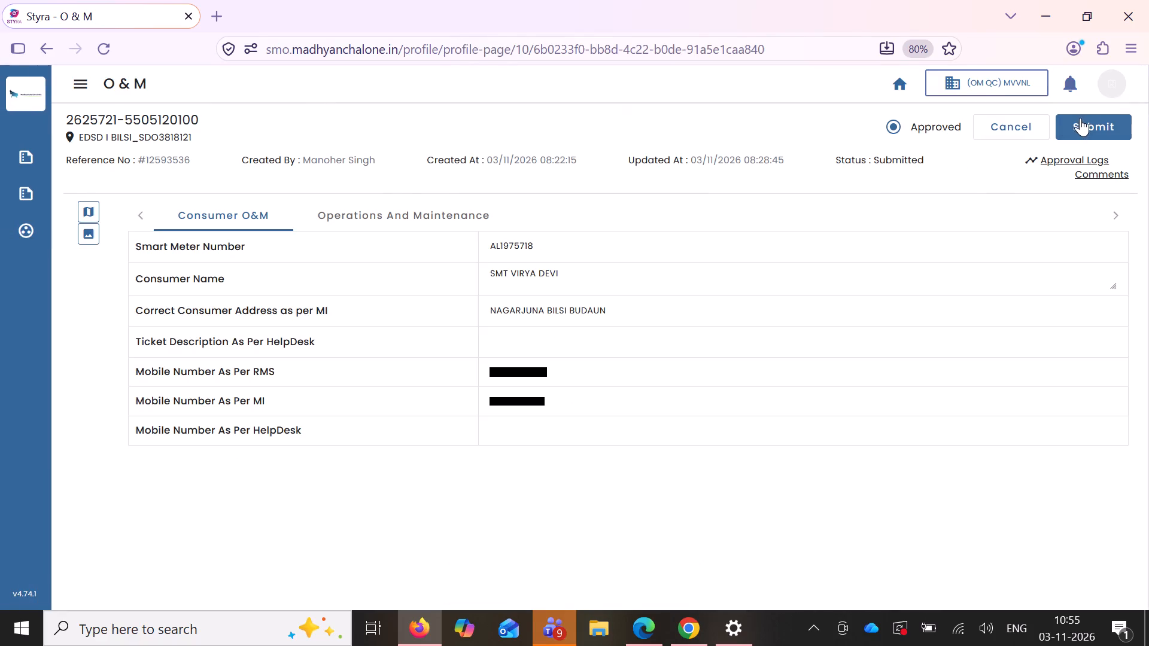
pyautogui.click(1081, 118)
pyautogui.click(573, 314)
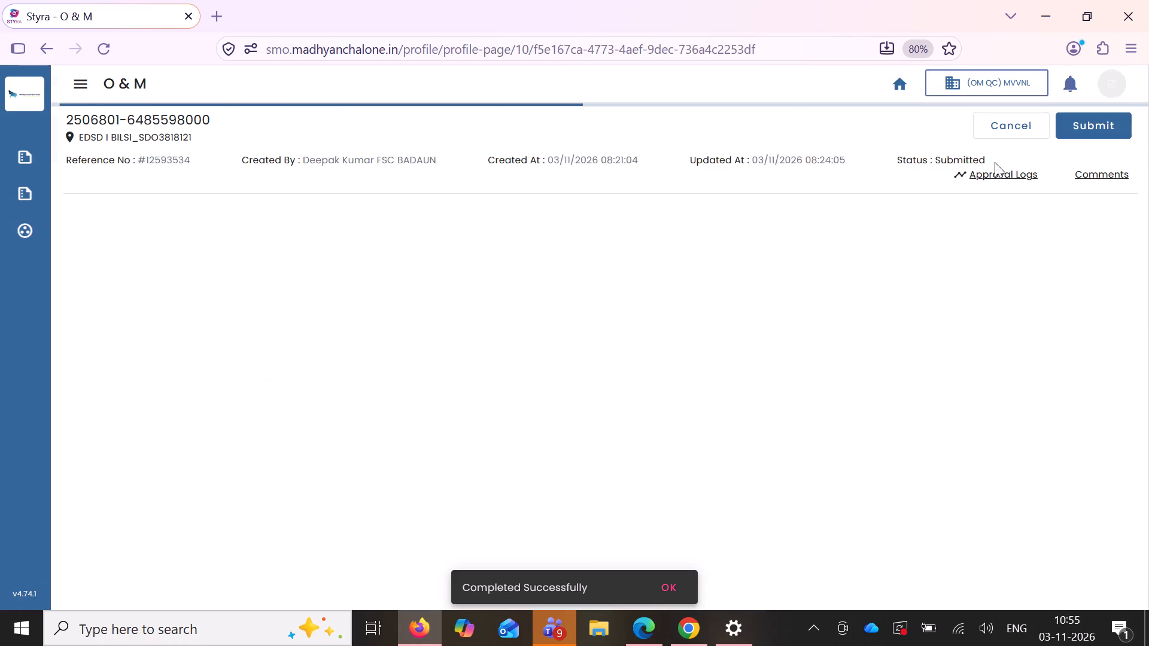
pyautogui.click(1103, 123)
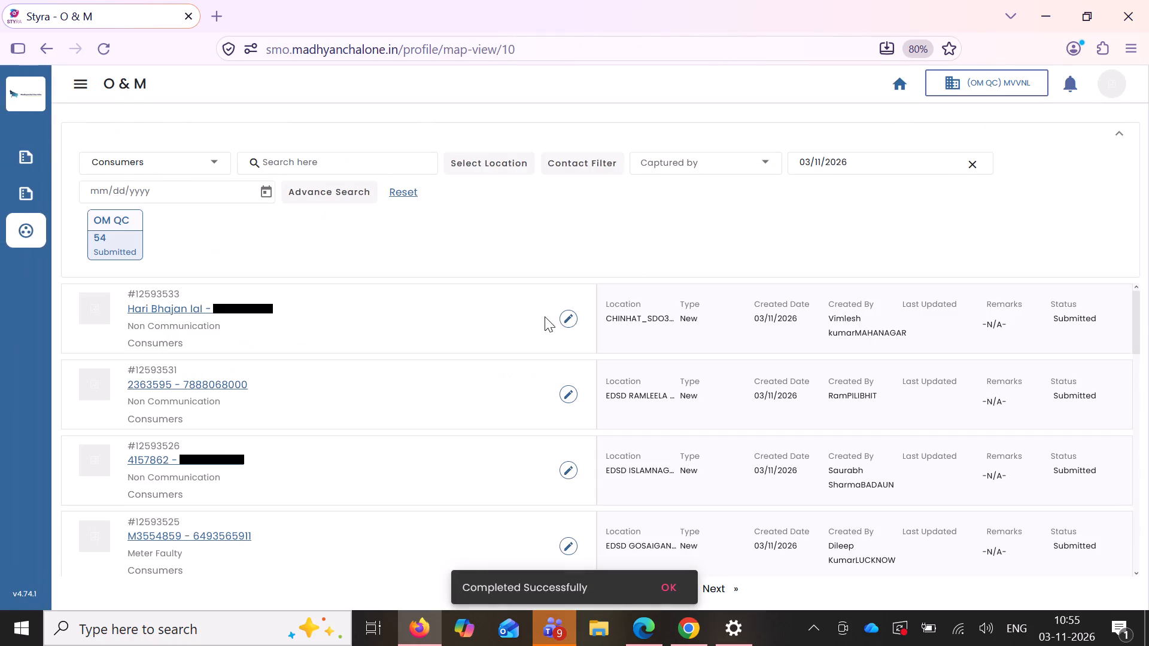
pyautogui.click(579, 316)
pyautogui.click(574, 318)
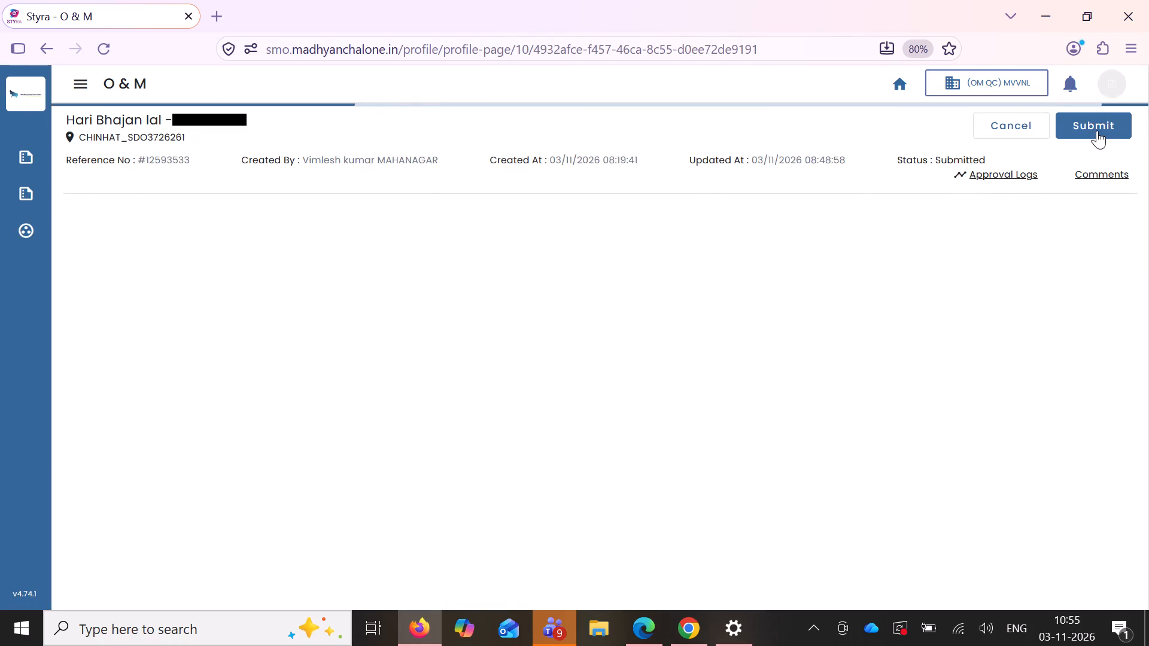
pyautogui.click(1101, 129)
pyautogui.click(574, 322)
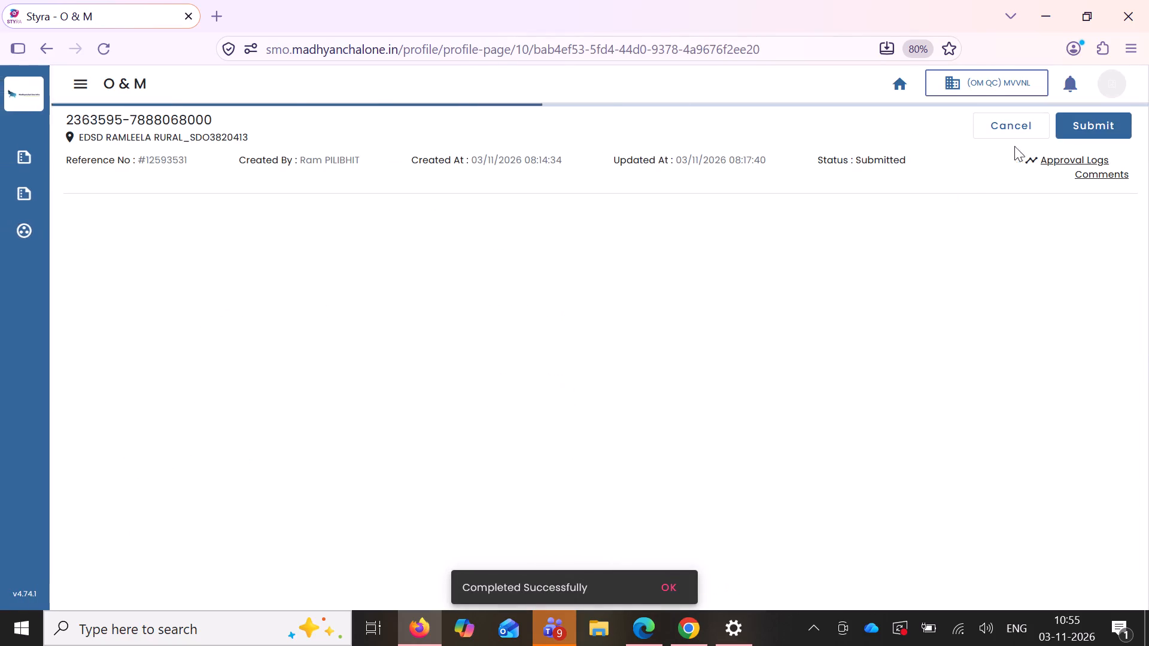
pyautogui.click(1106, 127)
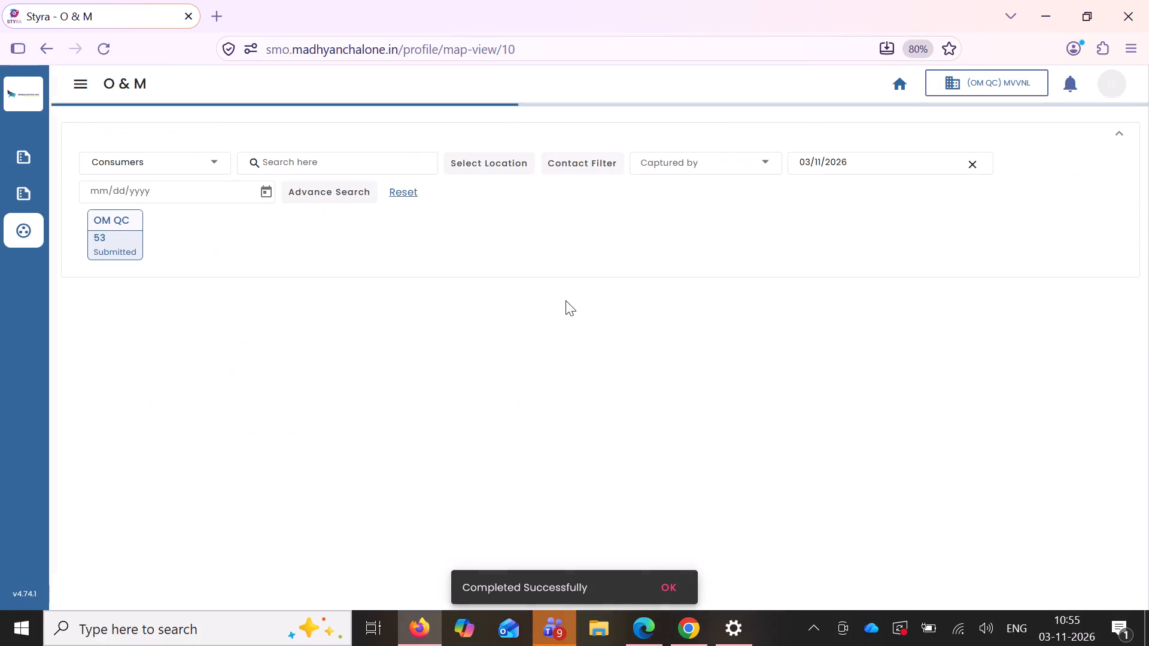
pyautogui.click(567, 310)
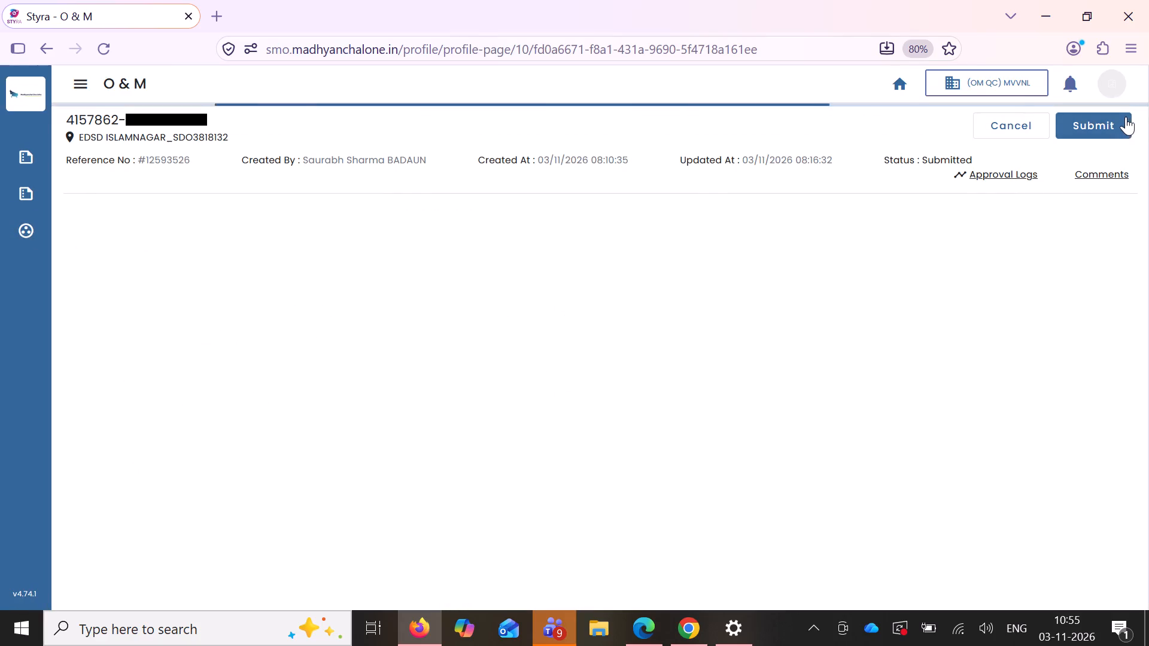
pyautogui.click(1120, 117)
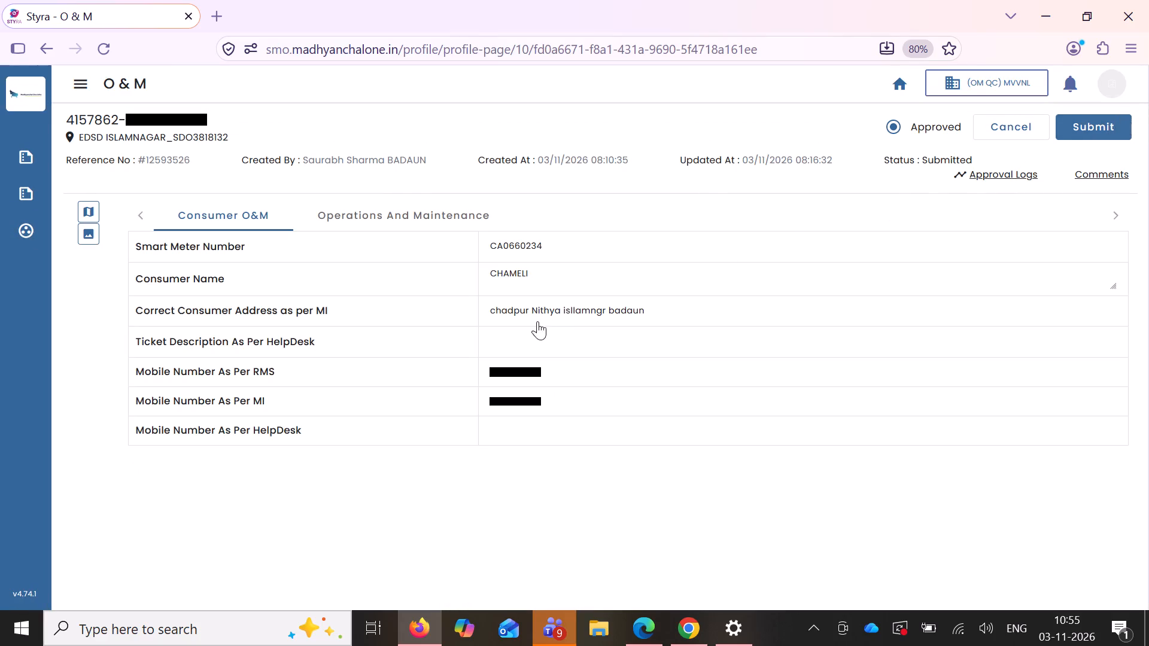
pyautogui.click(1065, 136)
pyautogui.tripleClick(1098, 133)
pyautogui.click(1098, 133)
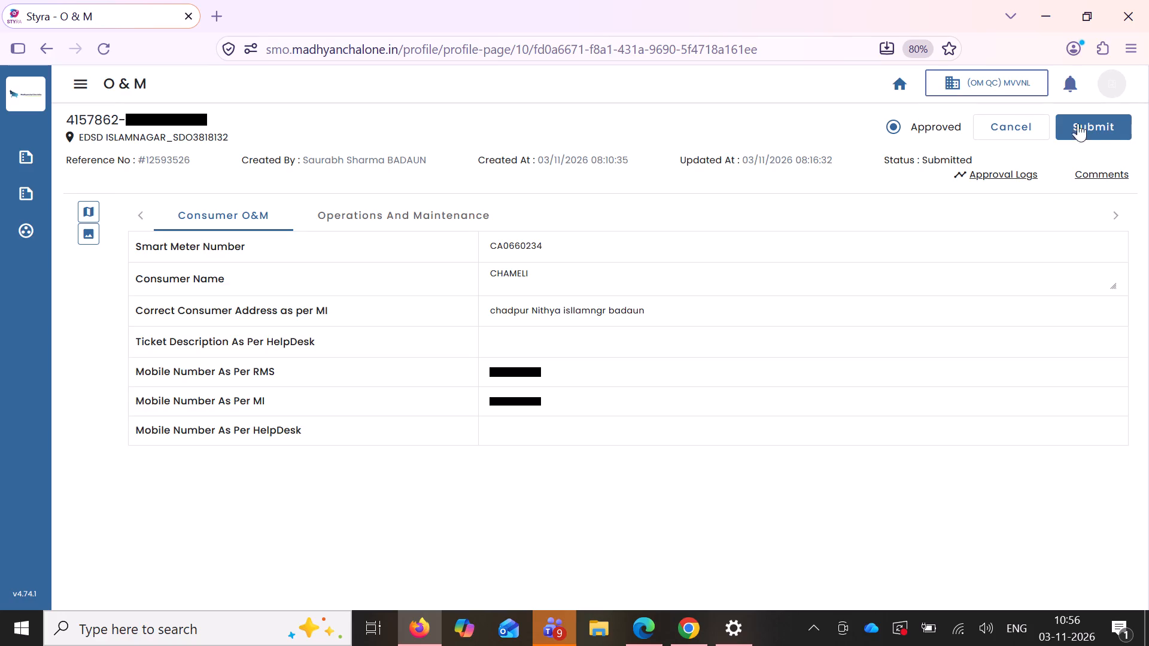
pyautogui.click(1101, 127)
pyautogui.click(1098, 124)
pyautogui.moveTo(1093, 124); pyautogui.dragTo(1096, 144)
pyautogui.click(1097, 147)
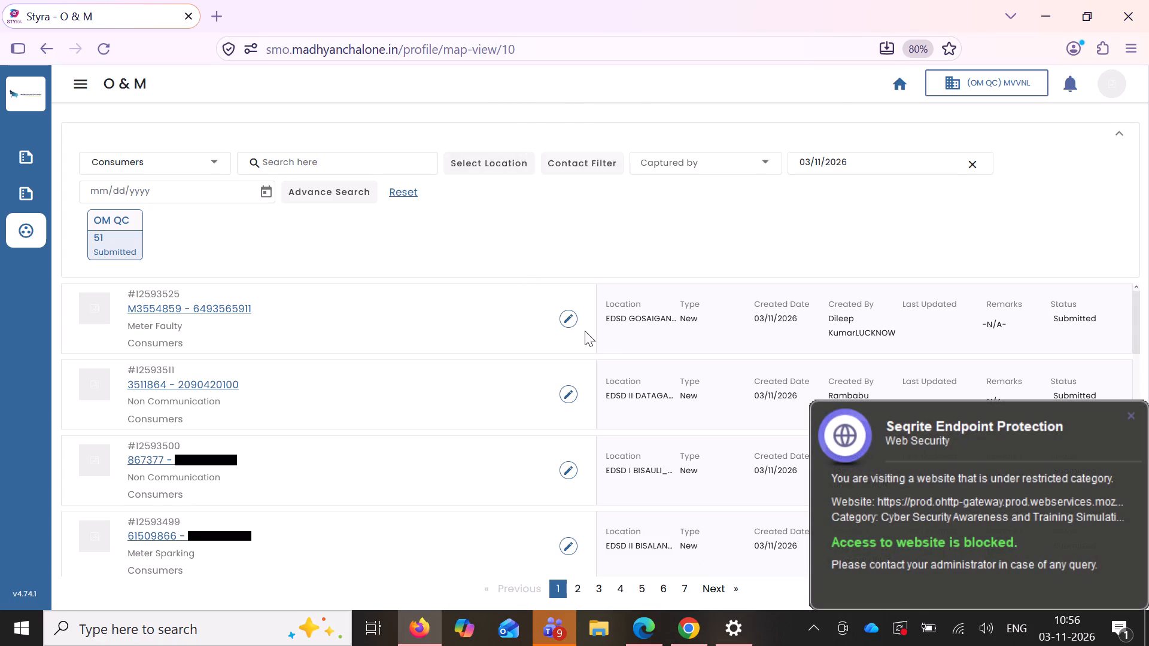
pyautogui.click(571, 310)
pyautogui.click(570, 316)
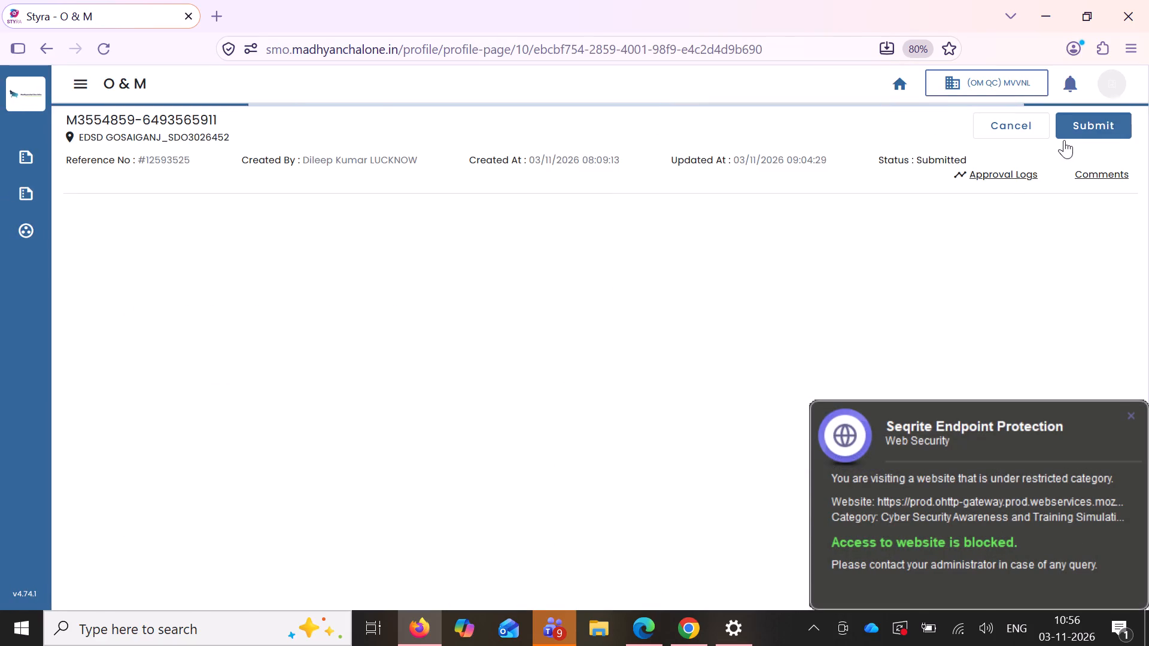
pyautogui.click(1090, 123)
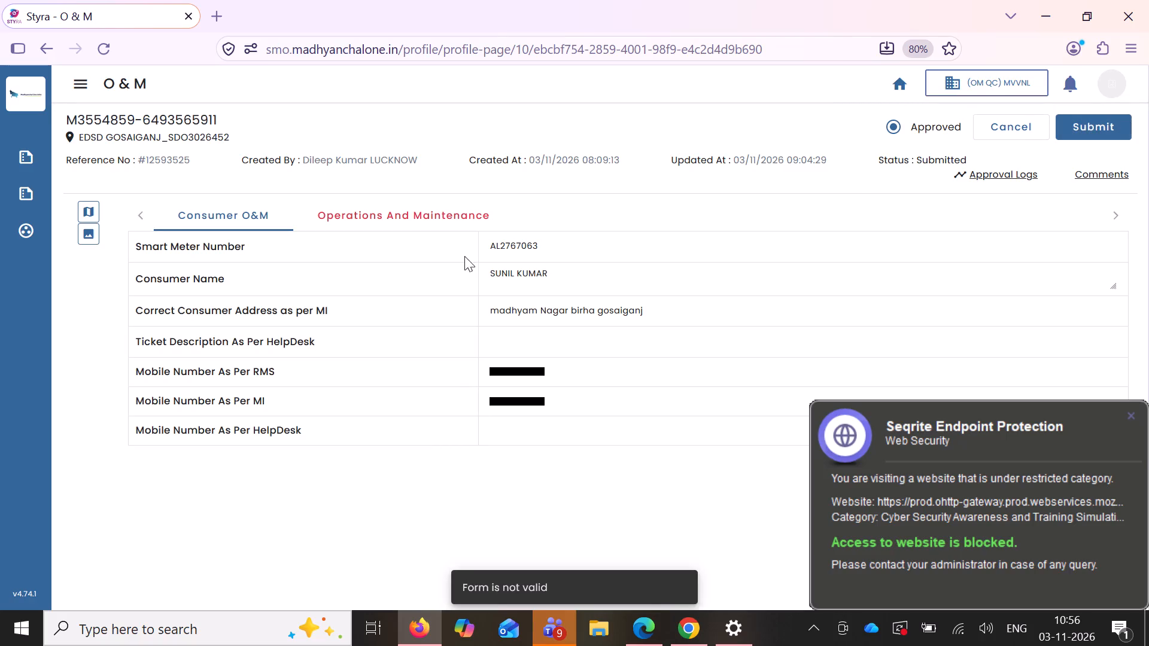
pyautogui.moveTo(458, 227); pyautogui.dragTo(460, 233)
pyautogui.click(469, 212)
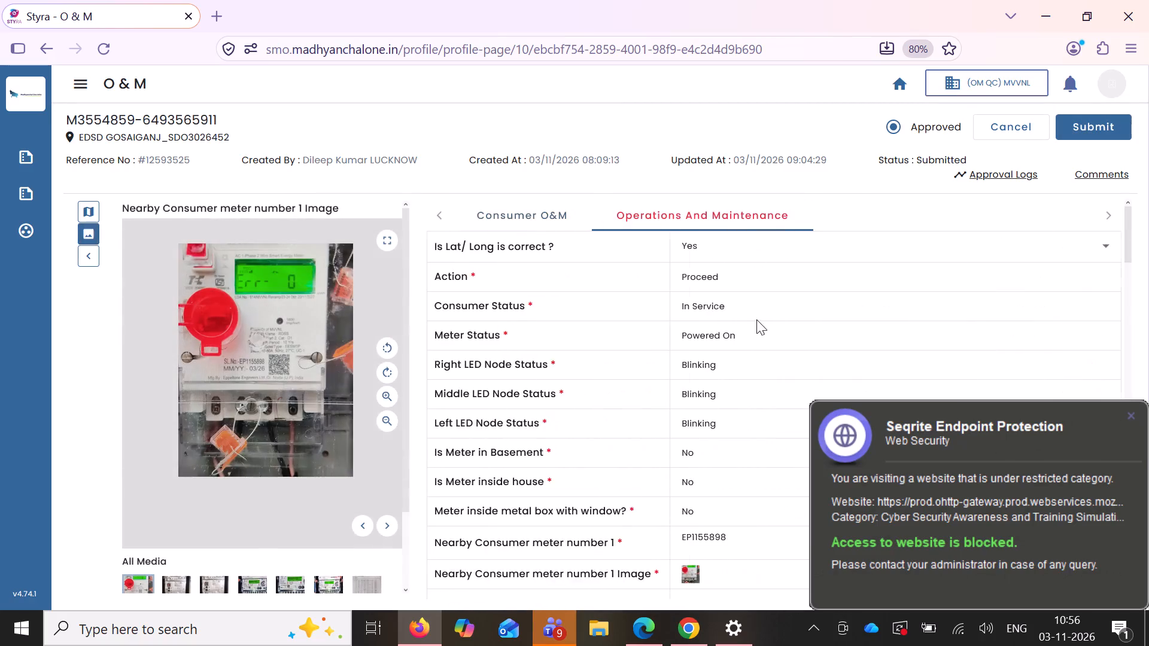
pyautogui.scroll(-20, 753, 323)
pyautogui.scroll(3, 757, 300)
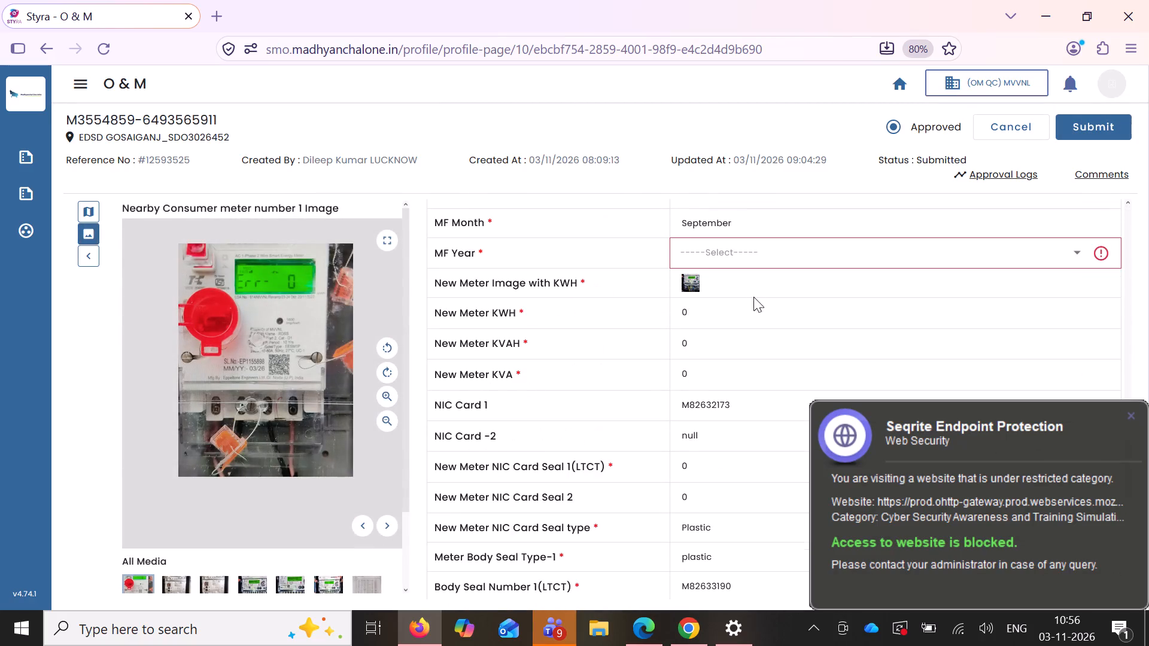
pyautogui.click(746, 272)
pyautogui.scroll(-7, 700, 391)
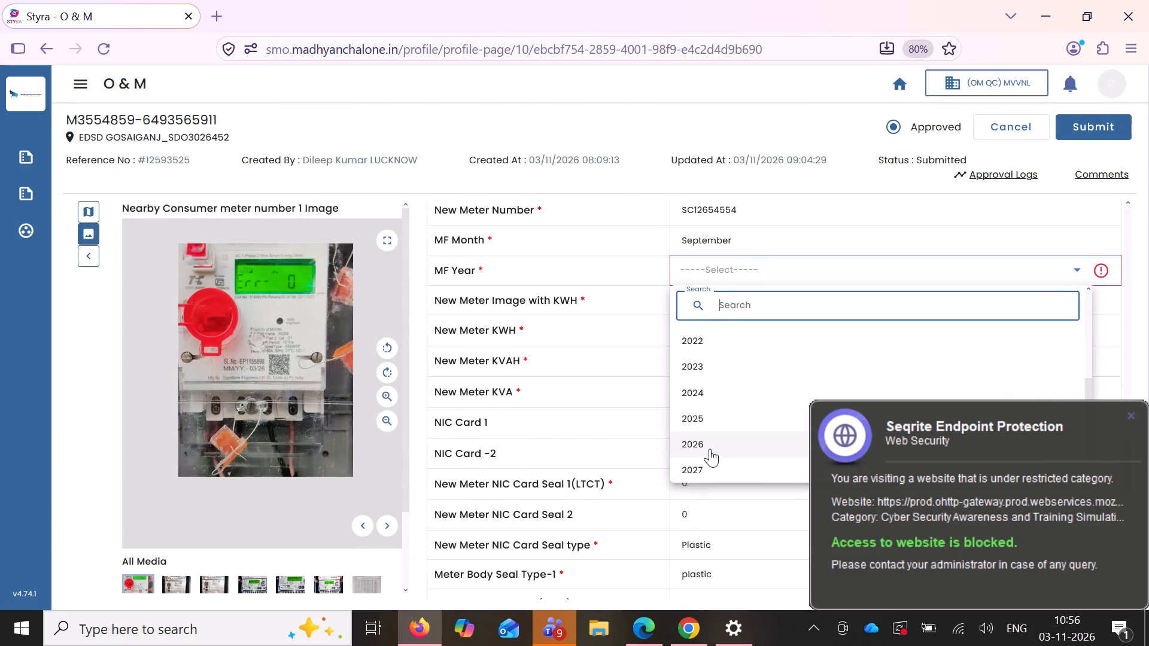
pyautogui.click(710, 452)
pyautogui.click(695, 303)
pyautogui.scroll(2, 239, 321)
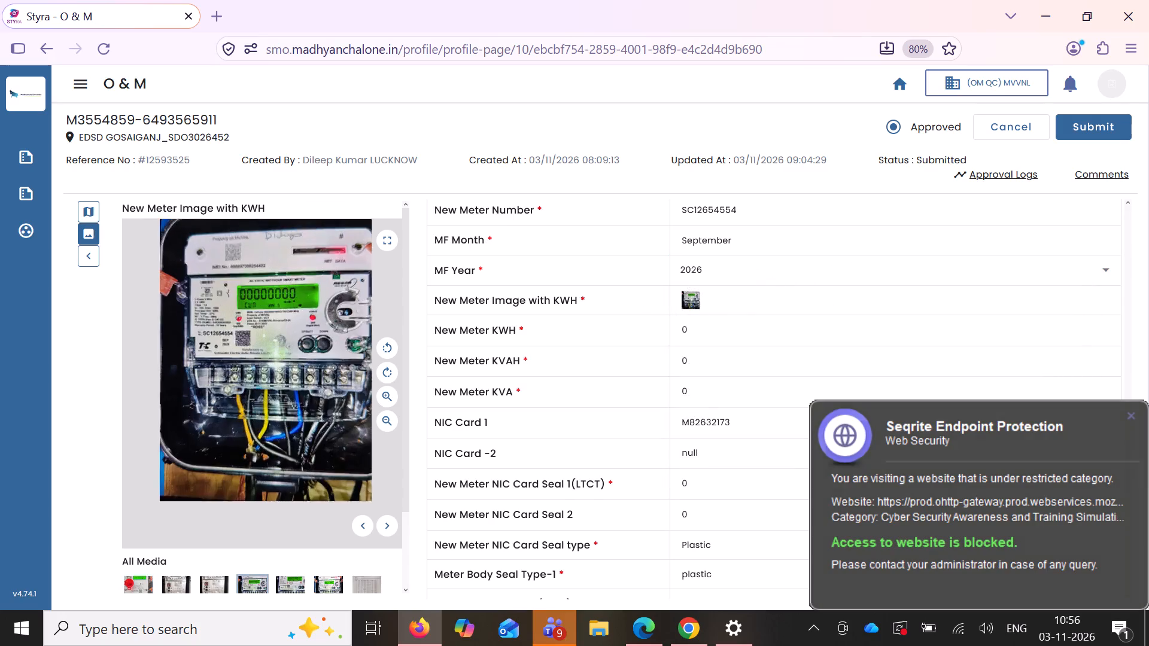
pyautogui.scroll(13, 241, 319)
pyautogui.moveTo(272, 316); pyautogui.dragTo(386, 367)
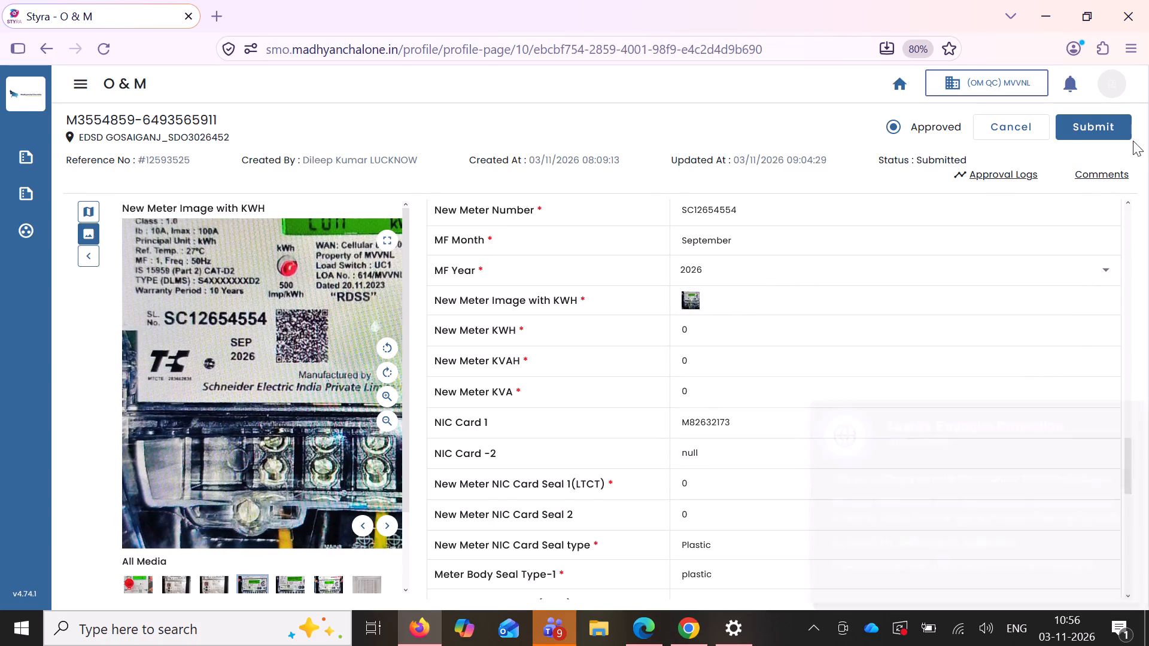
pyautogui.click(1130, 138)
pyautogui.click(567, 314)
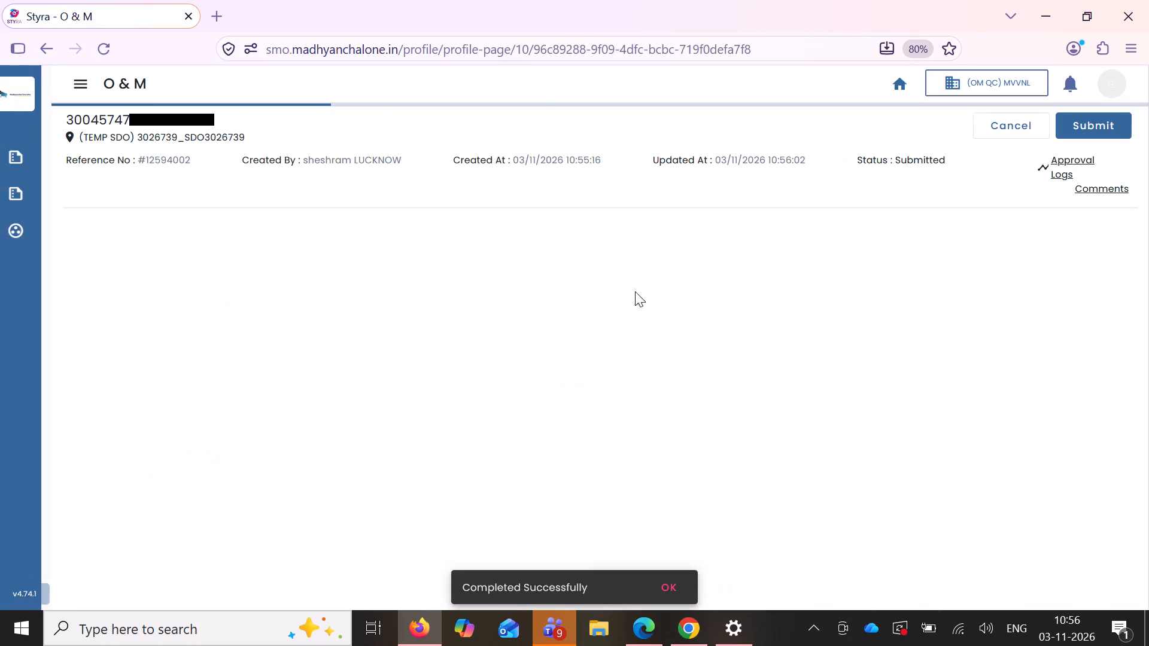
pyautogui.click(1109, 121)
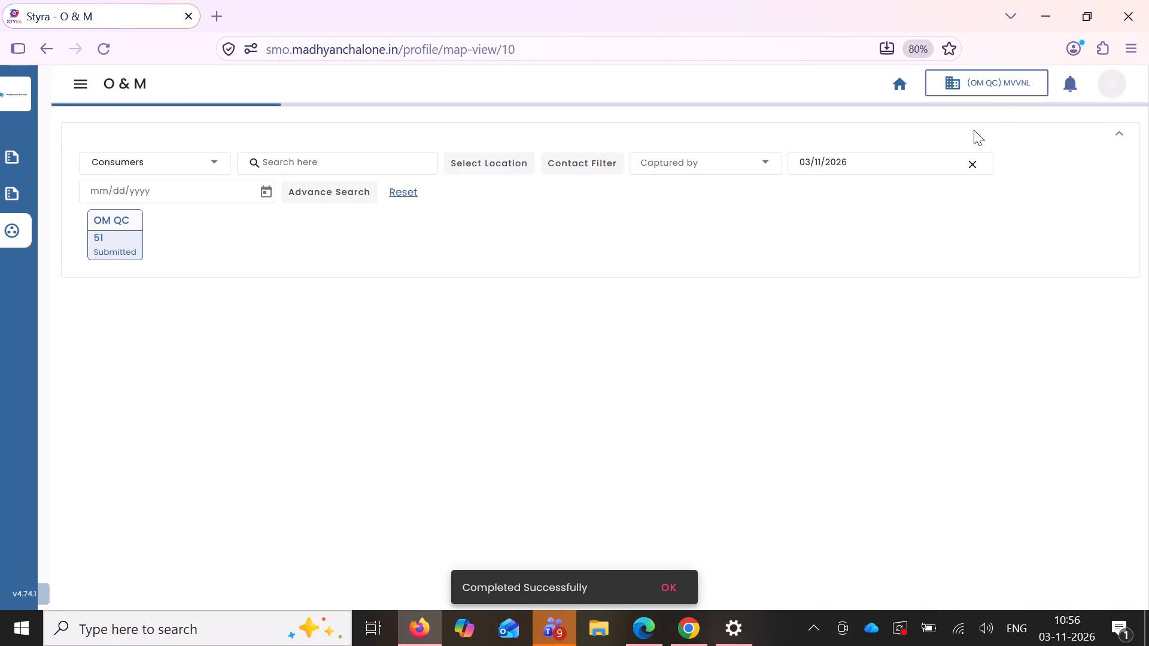
pyautogui.click(569, 316)
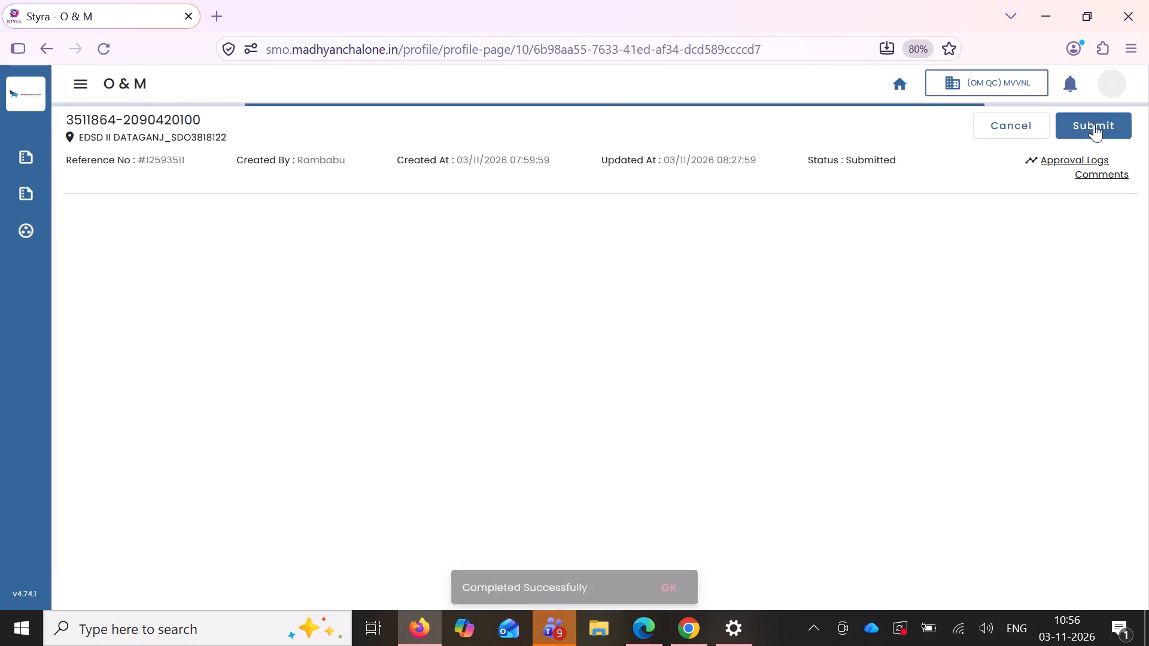
pyautogui.click(1109, 123)
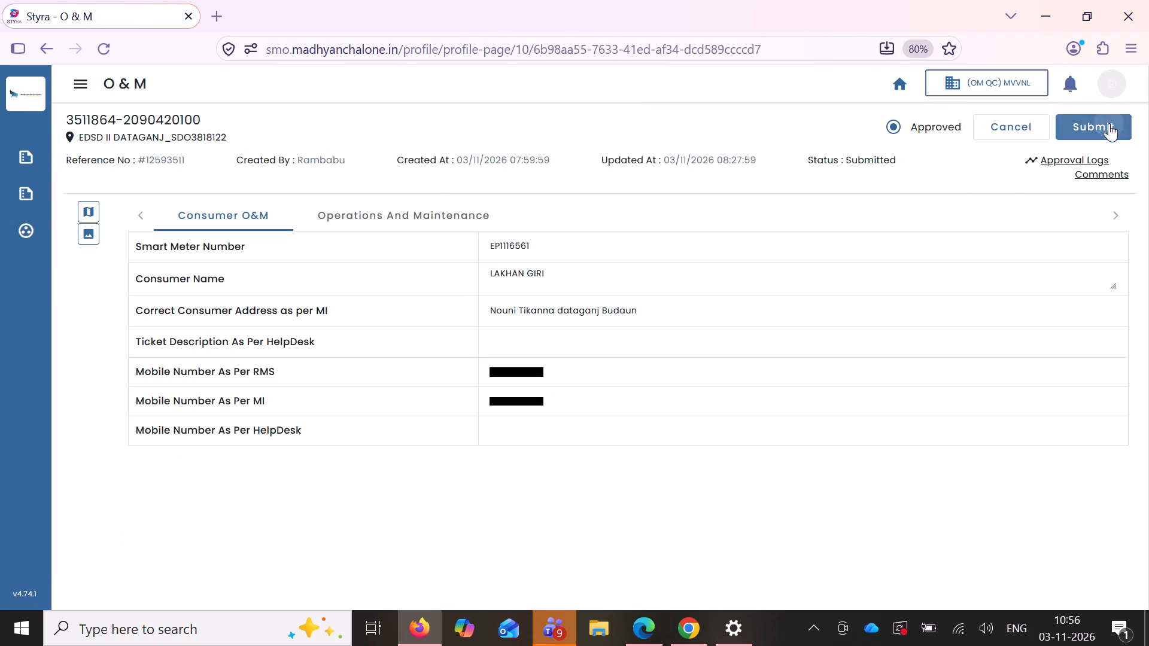
pyautogui.click(564, 313)
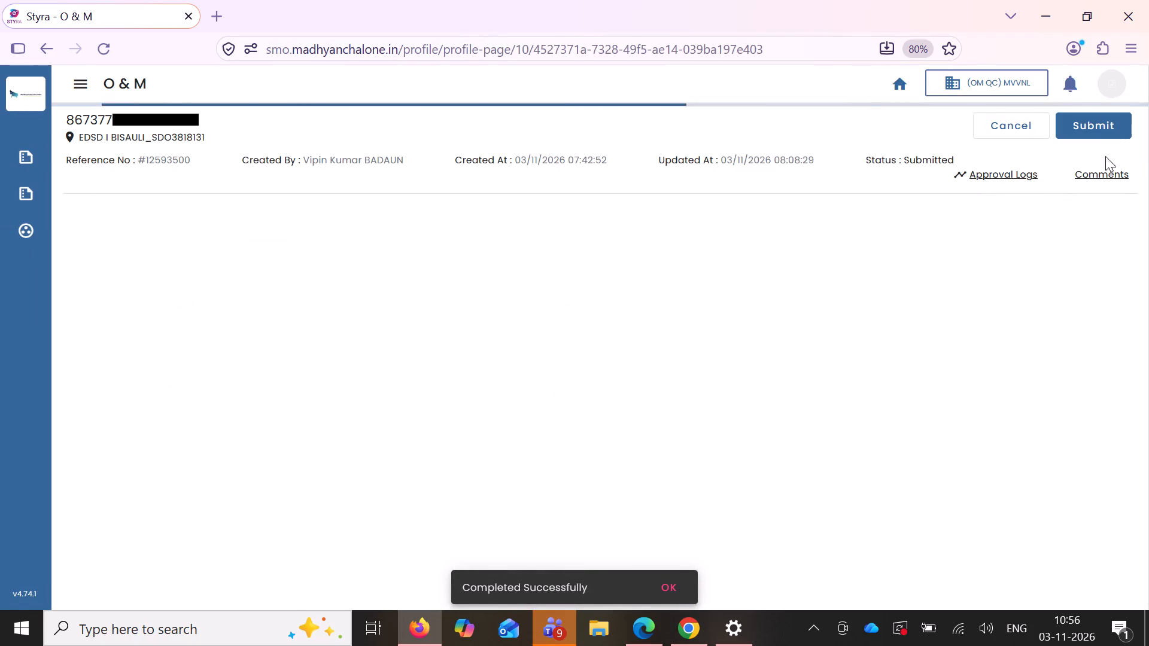
pyautogui.click(1092, 124)
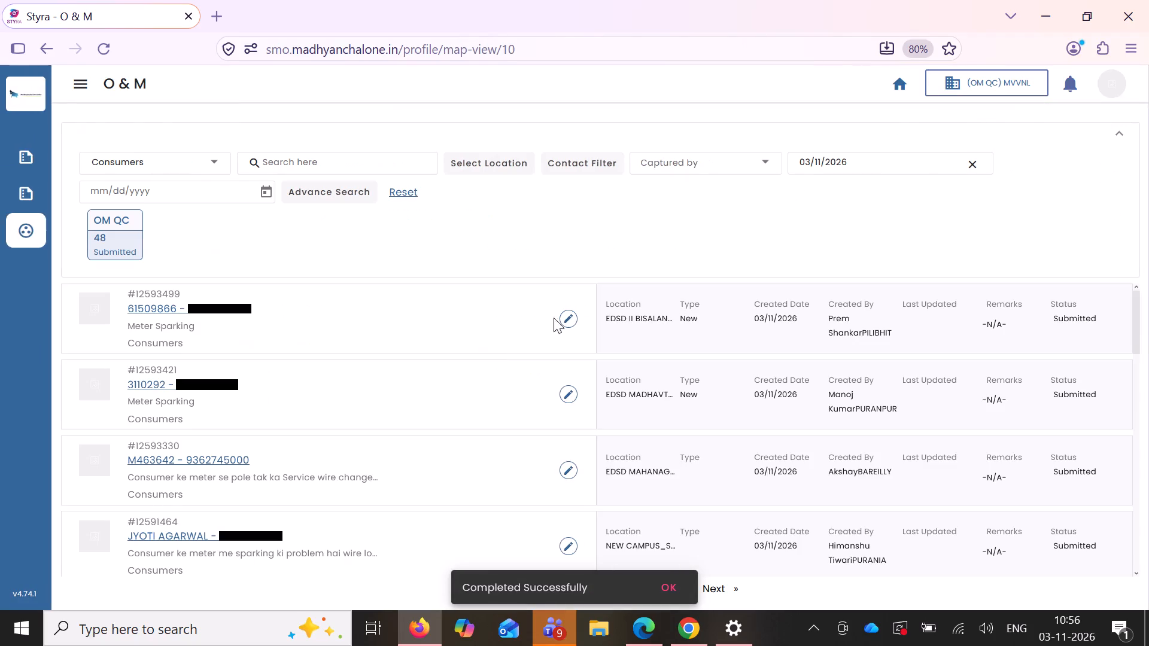
pyautogui.click(567, 316)
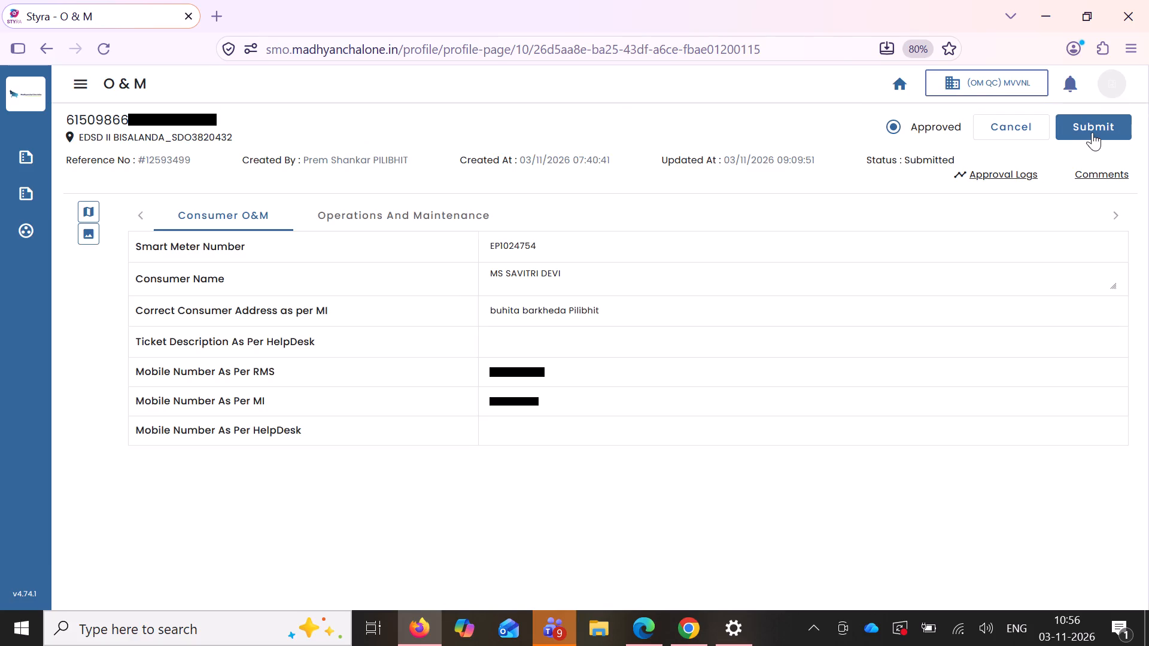
pyautogui.click(1092, 132)
pyautogui.click(562, 316)
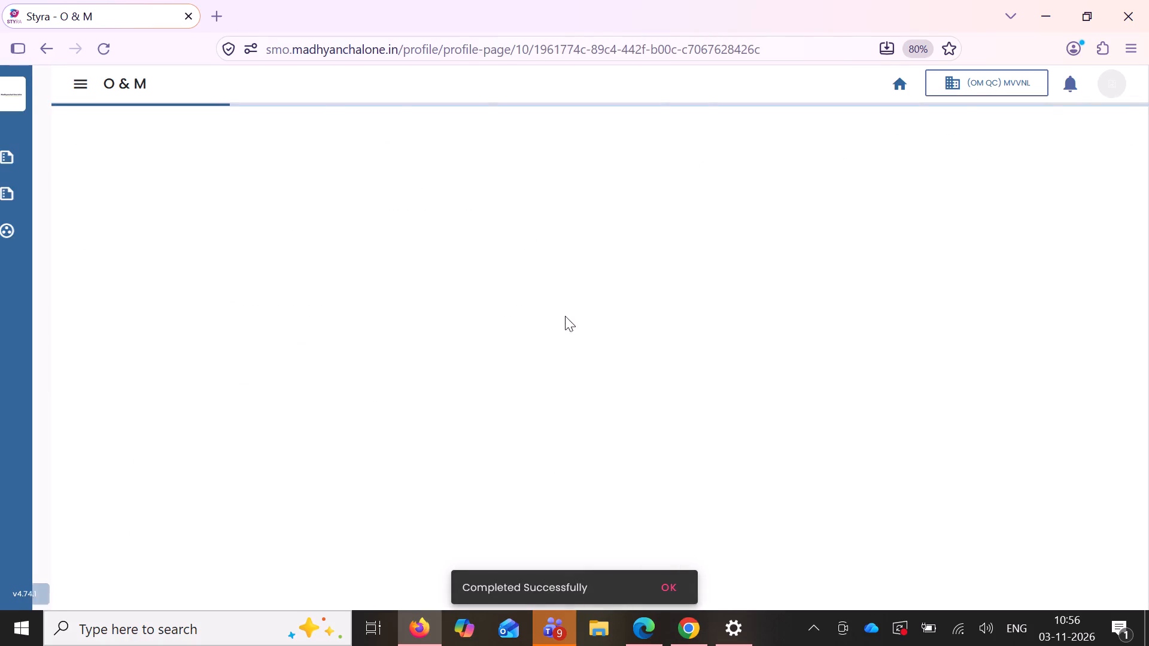
pyautogui.click(1105, 129)
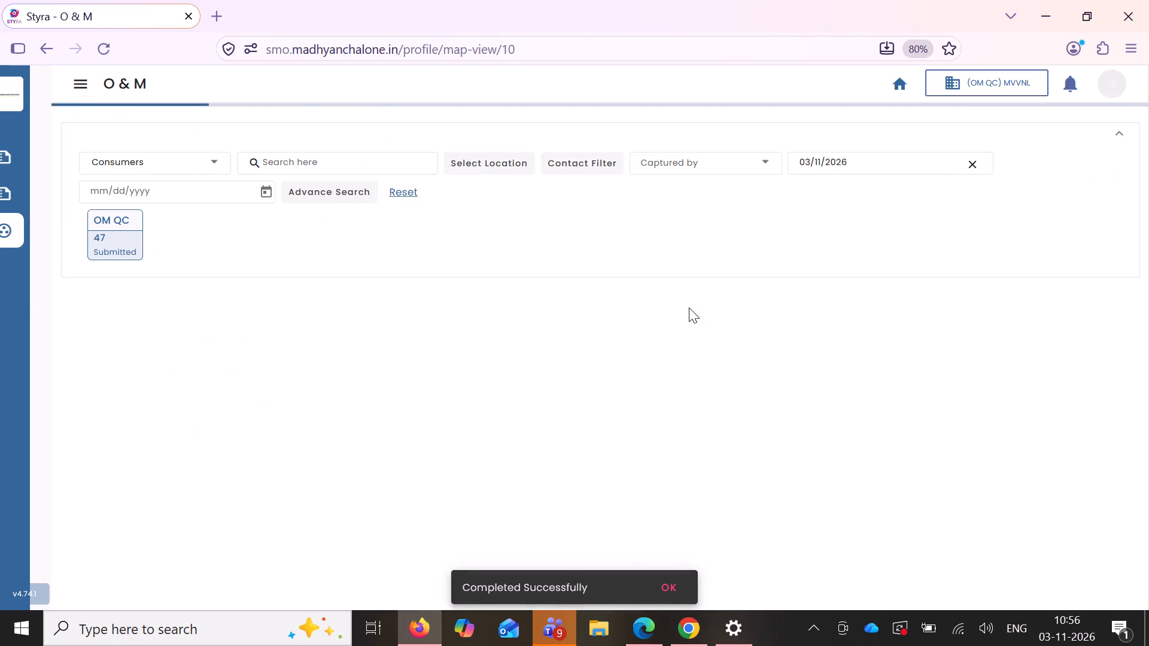
pyautogui.click(578, 322)
pyautogui.click(573, 321)
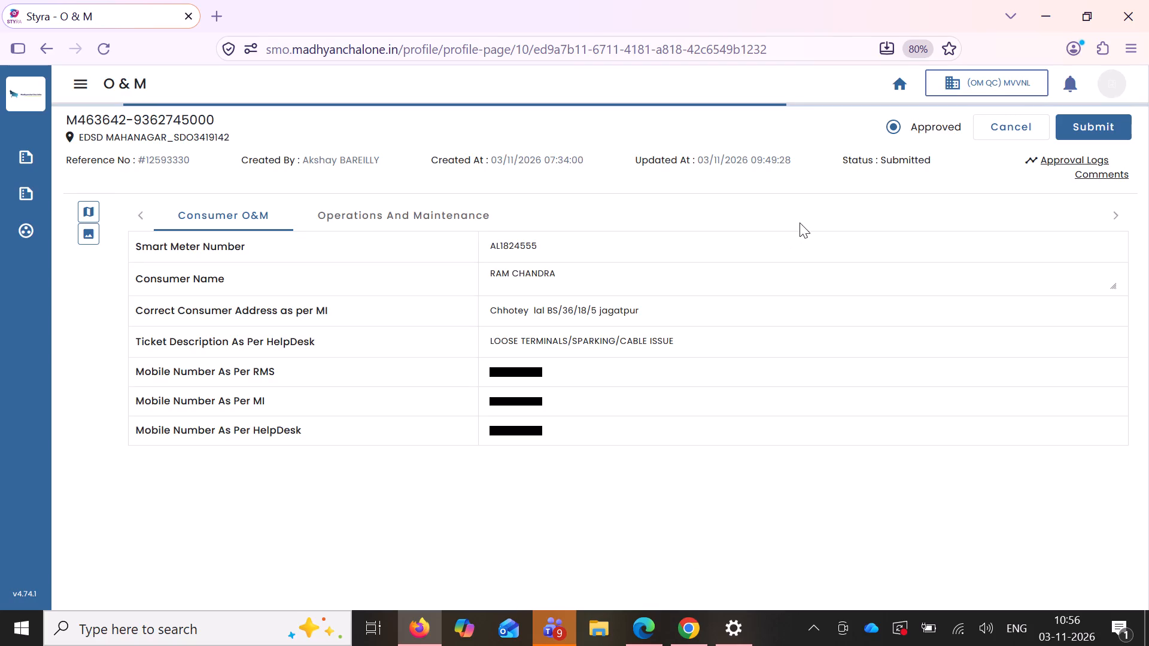
pyautogui.click(1077, 114)
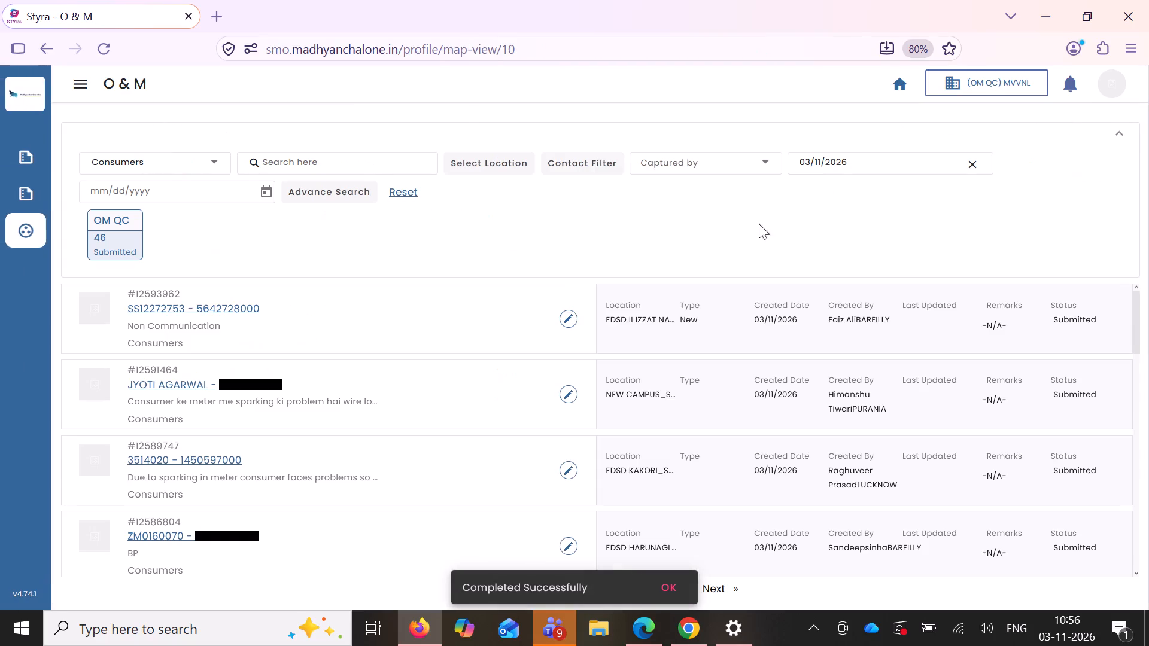
pyautogui.click(572, 316)
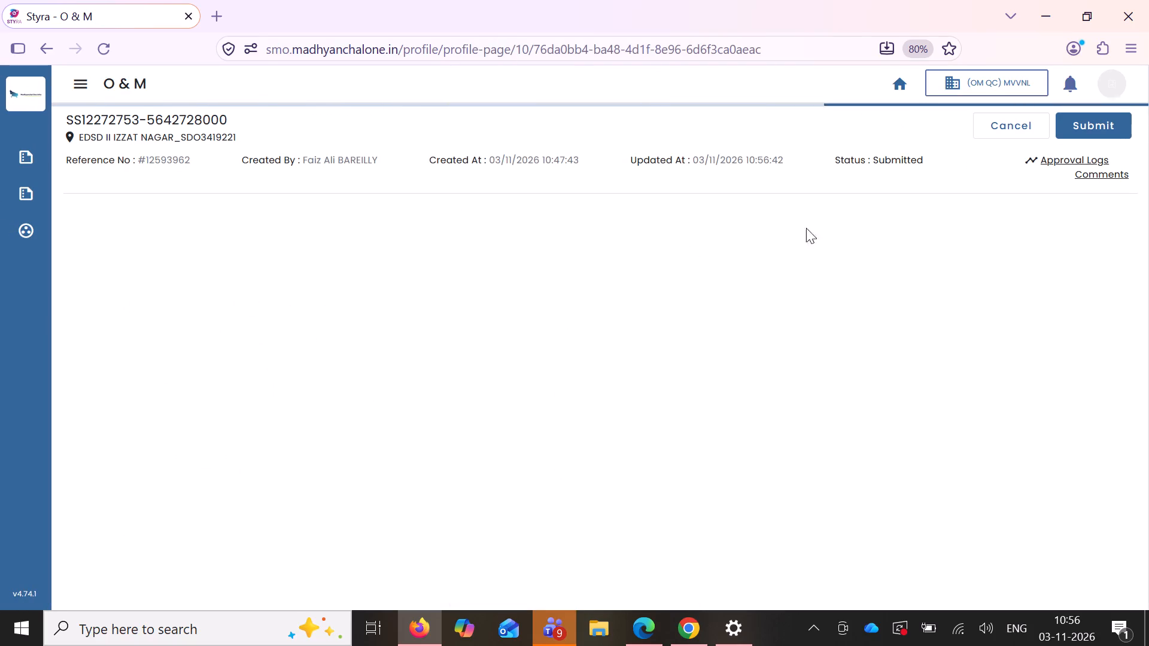
pyautogui.click(1099, 132)
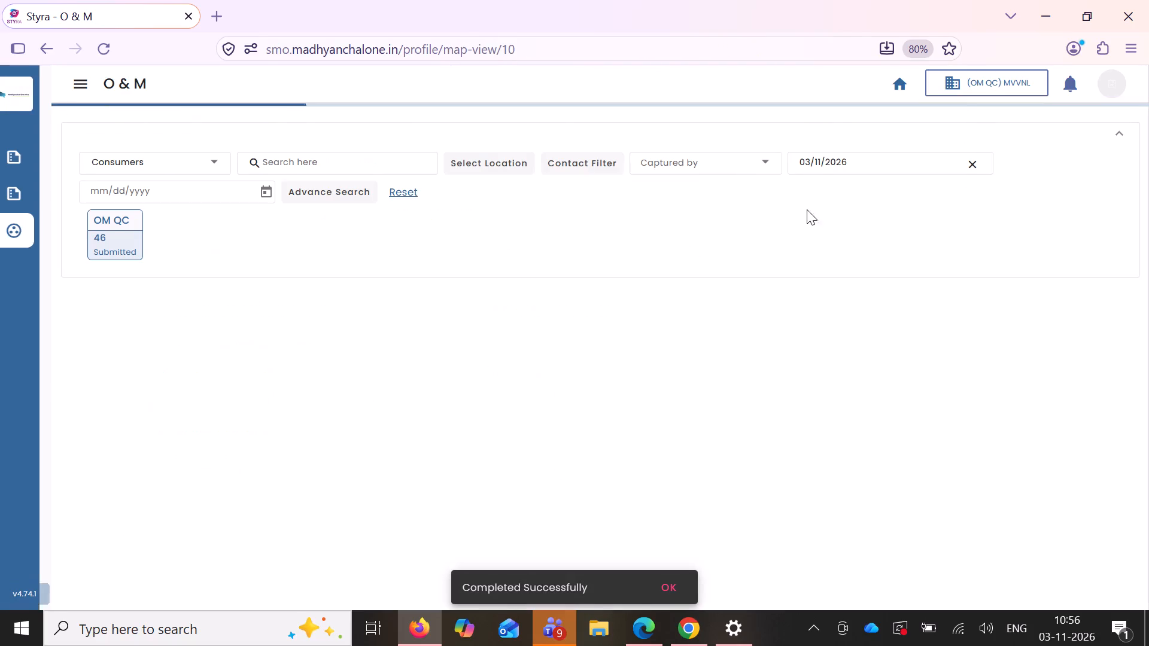
pyautogui.click(572, 318)
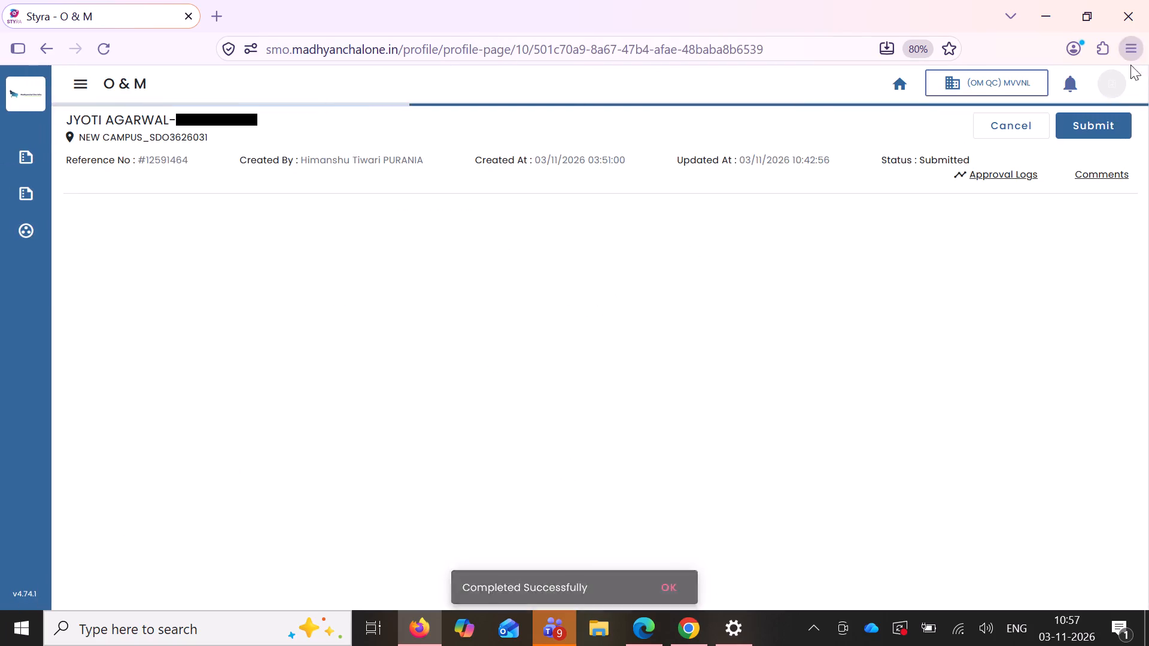
pyautogui.click(1098, 124)
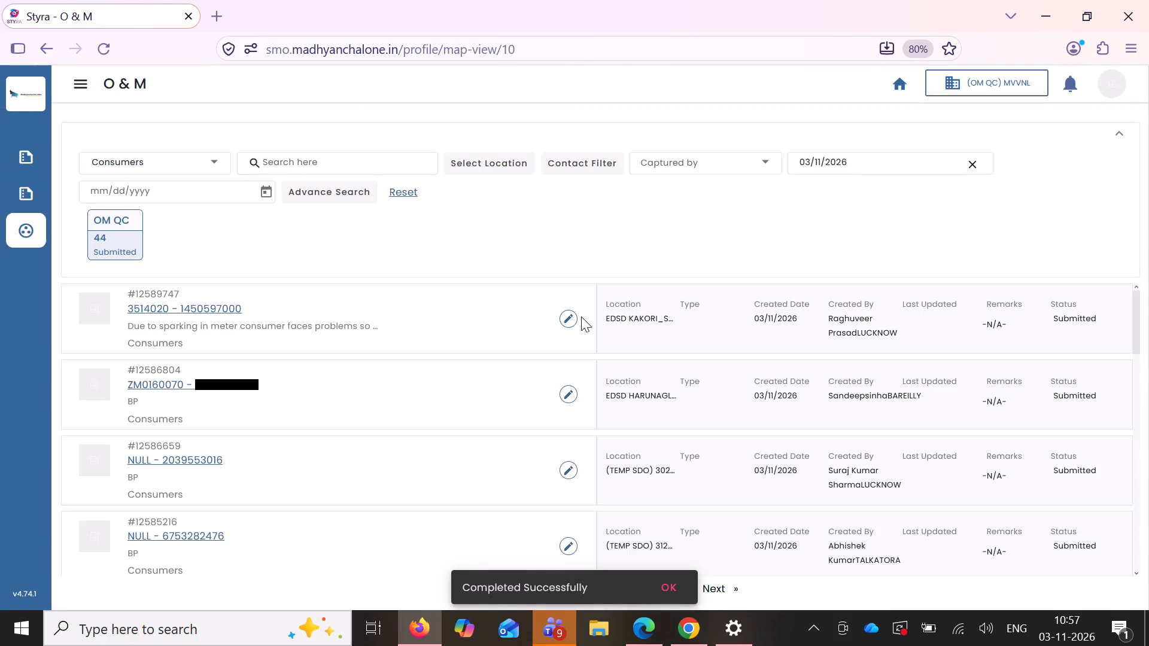
pyautogui.click(570, 319)
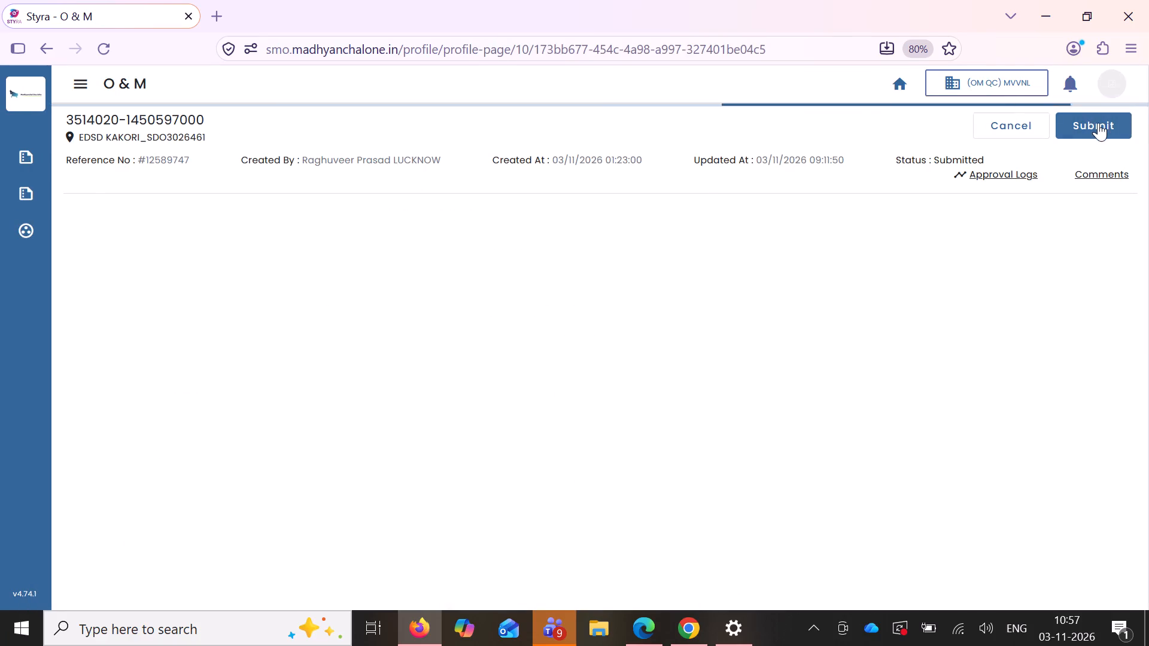
pyautogui.click(1099, 123)
pyautogui.click(566, 318)
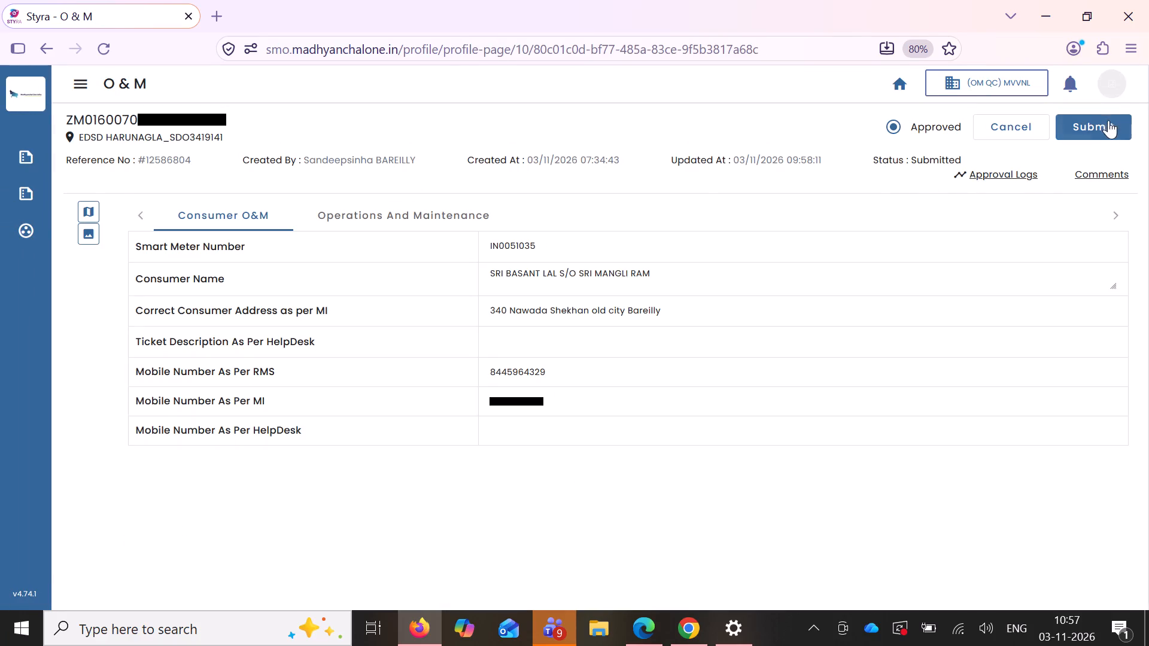
pyautogui.click(1108, 120)
pyautogui.click(577, 322)
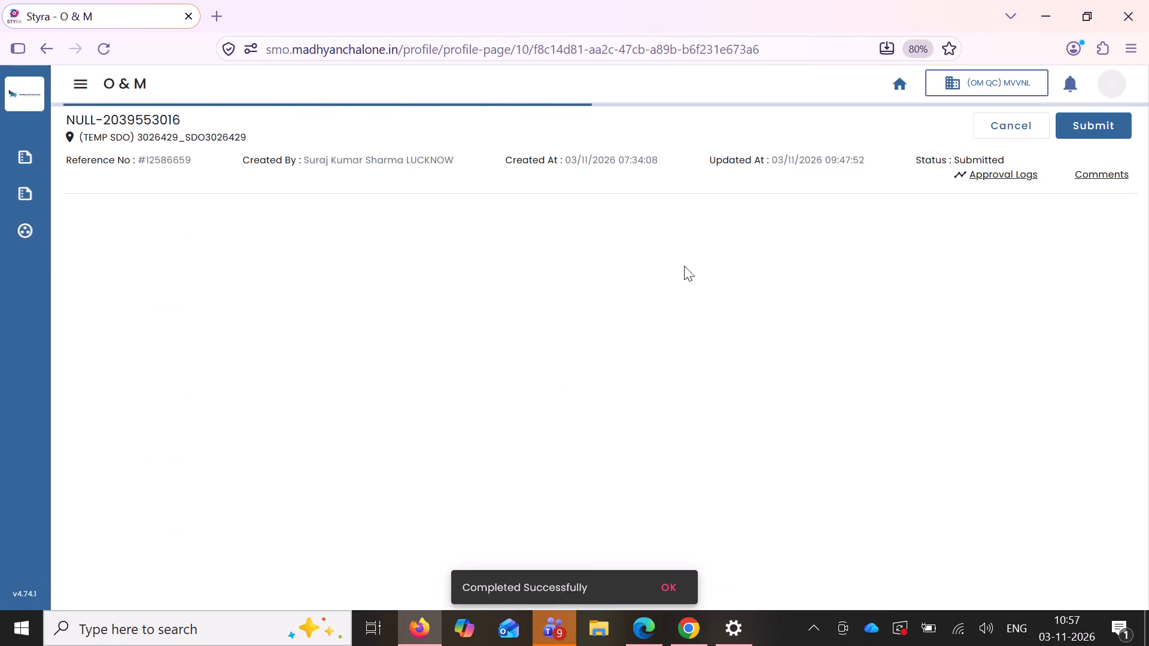
pyautogui.click(1084, 120)
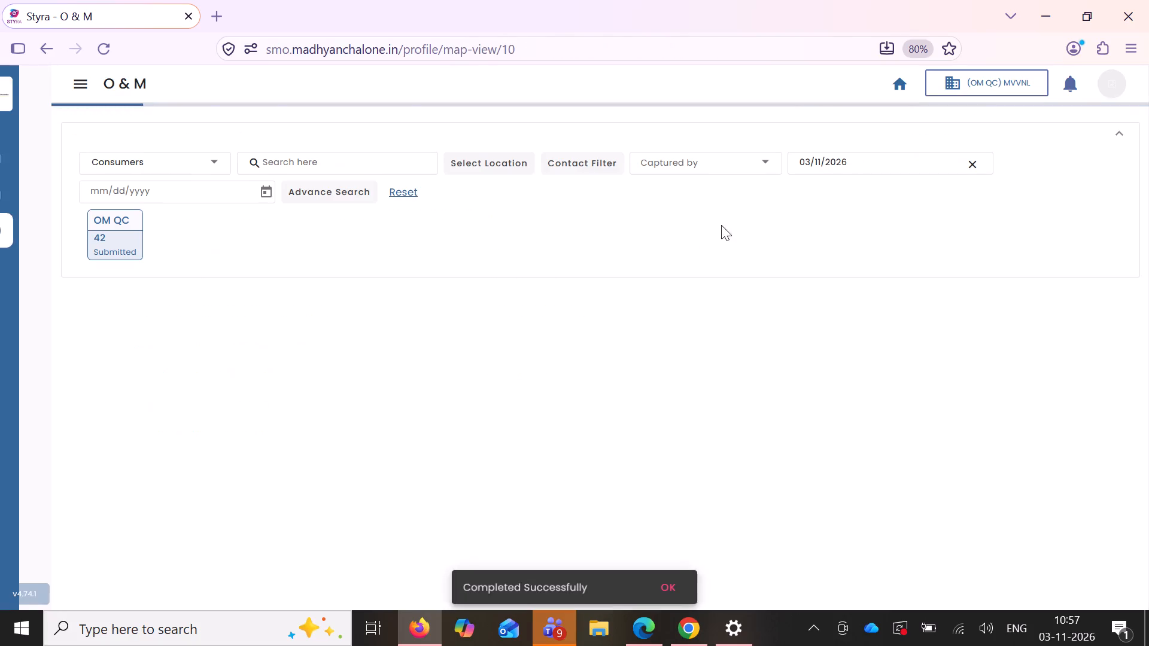
pyautogui.click(568, 322)
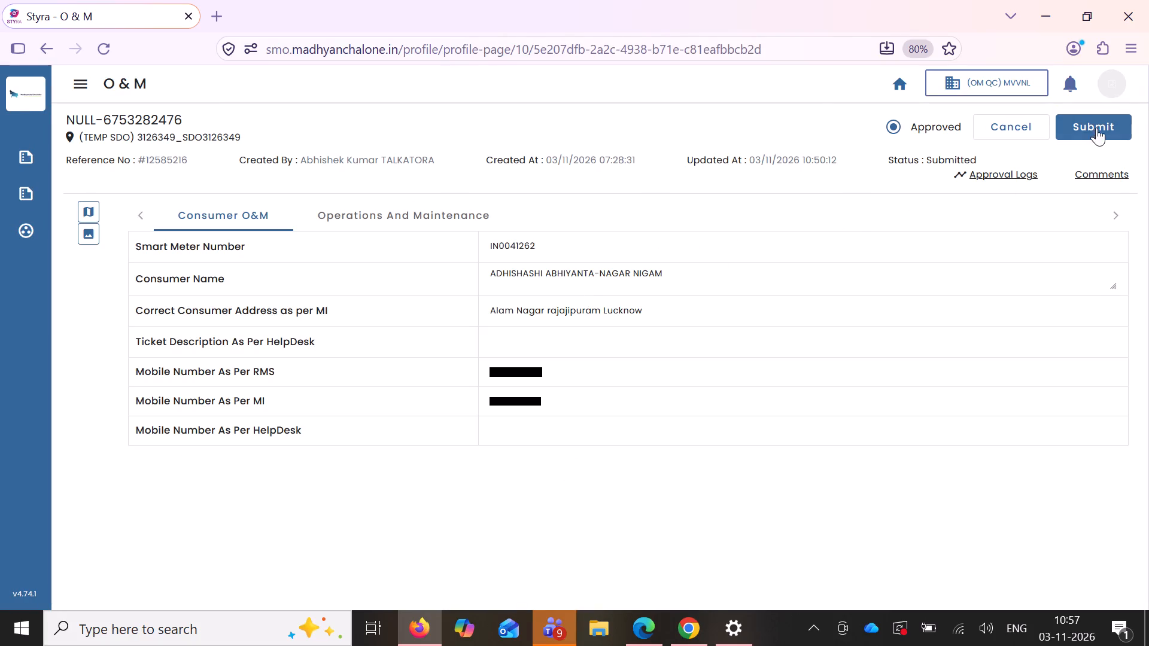
pyautogui.click(1096, 127)
pyautogui.click(568, 319)
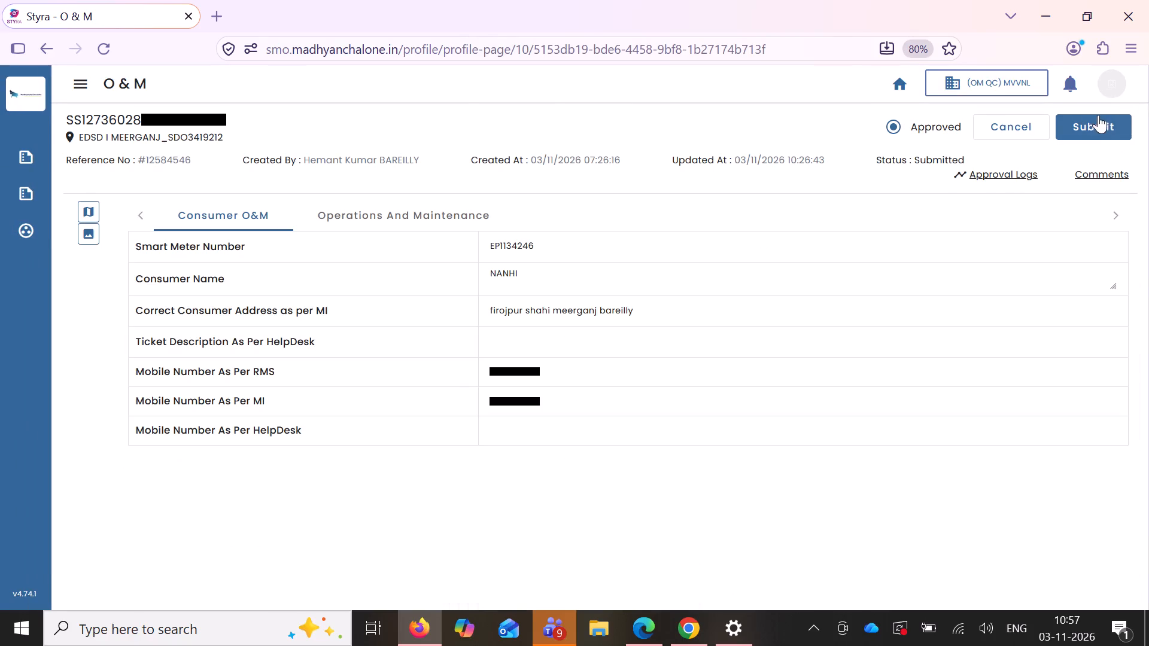
pyautogui.click(1092, 119)
pyautogui.click(575, 313)
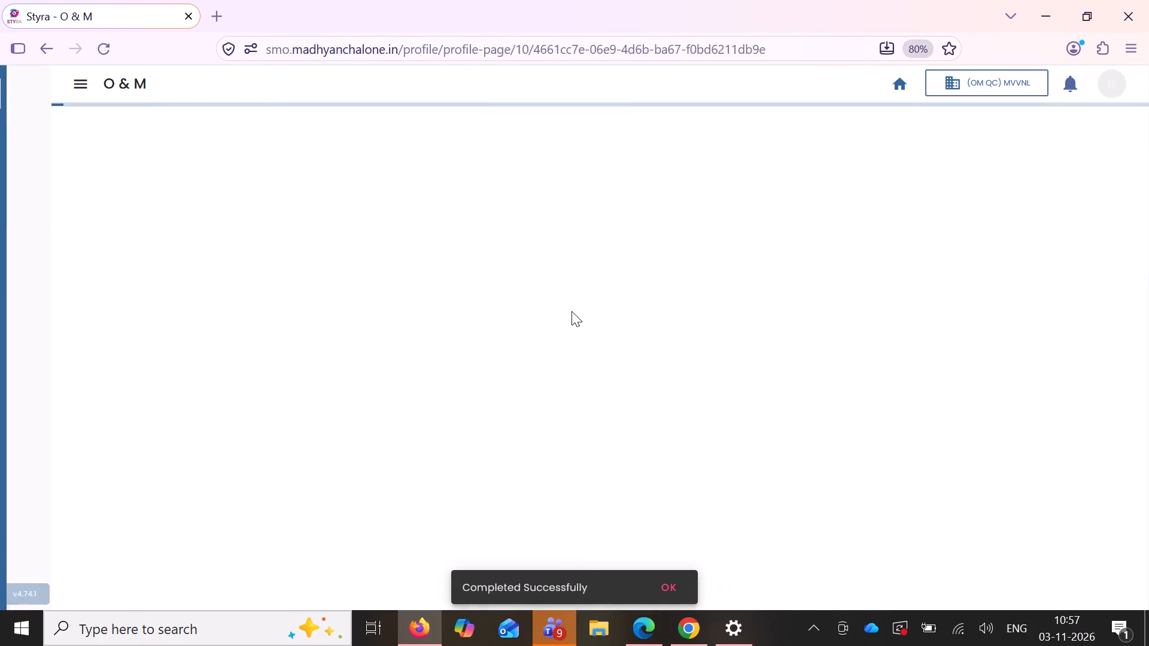
pyautogui.click(1090, 131)
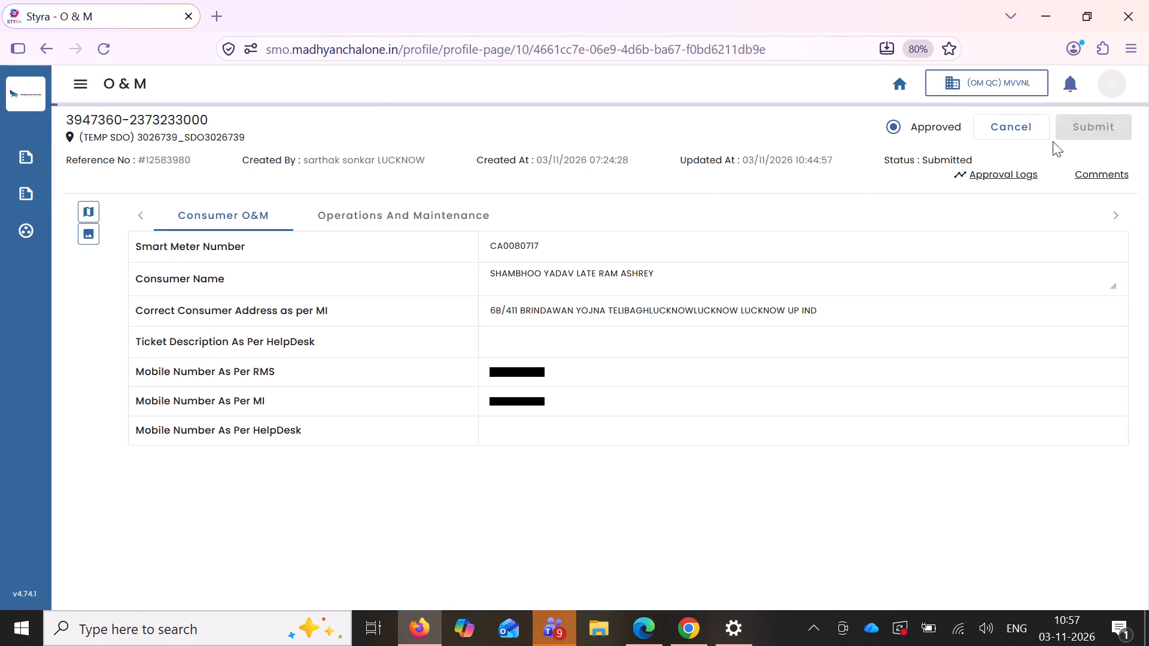
pyautogui.click(573, 322)
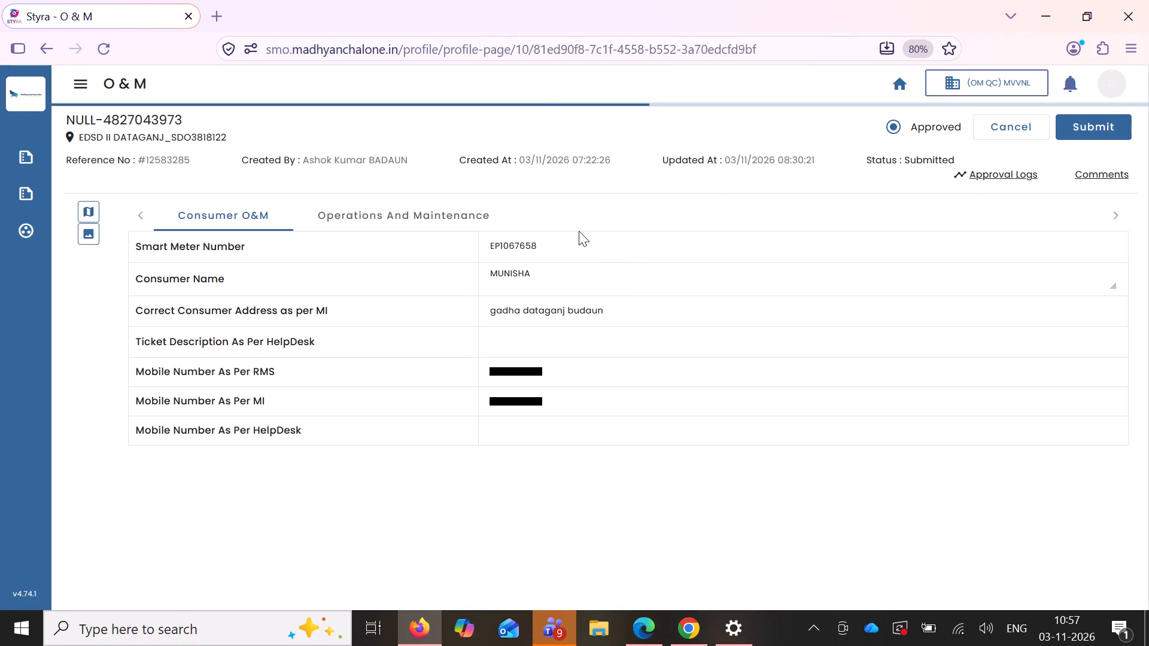
pyautogui.click(1098, 129)
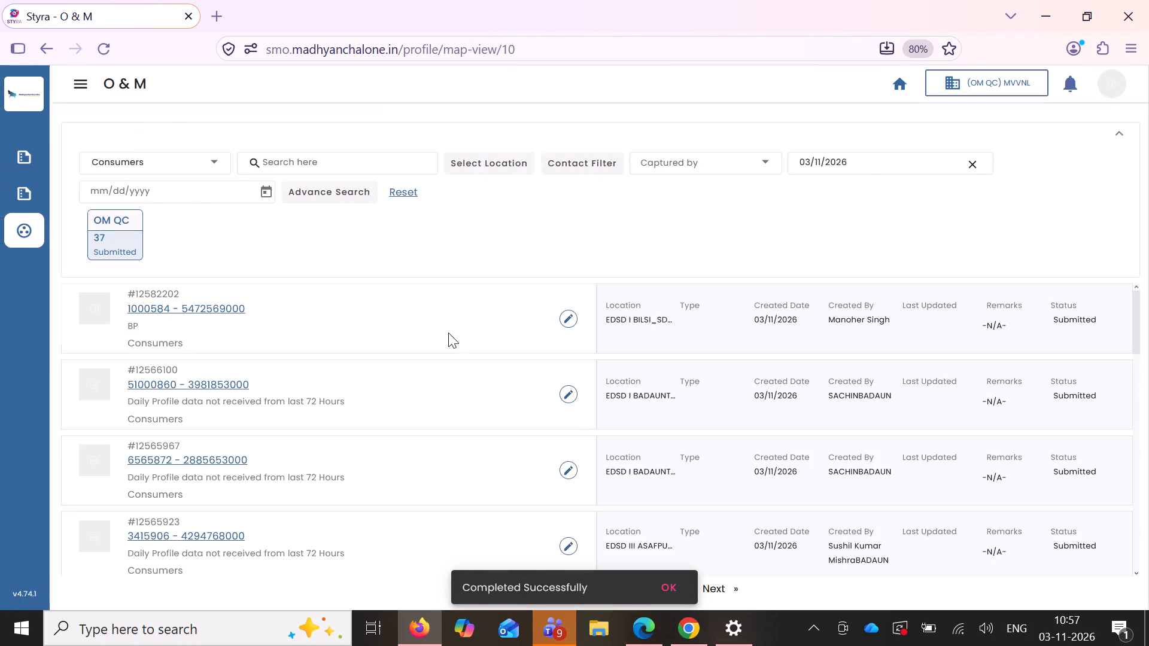
pyautogui.click(574, 317)
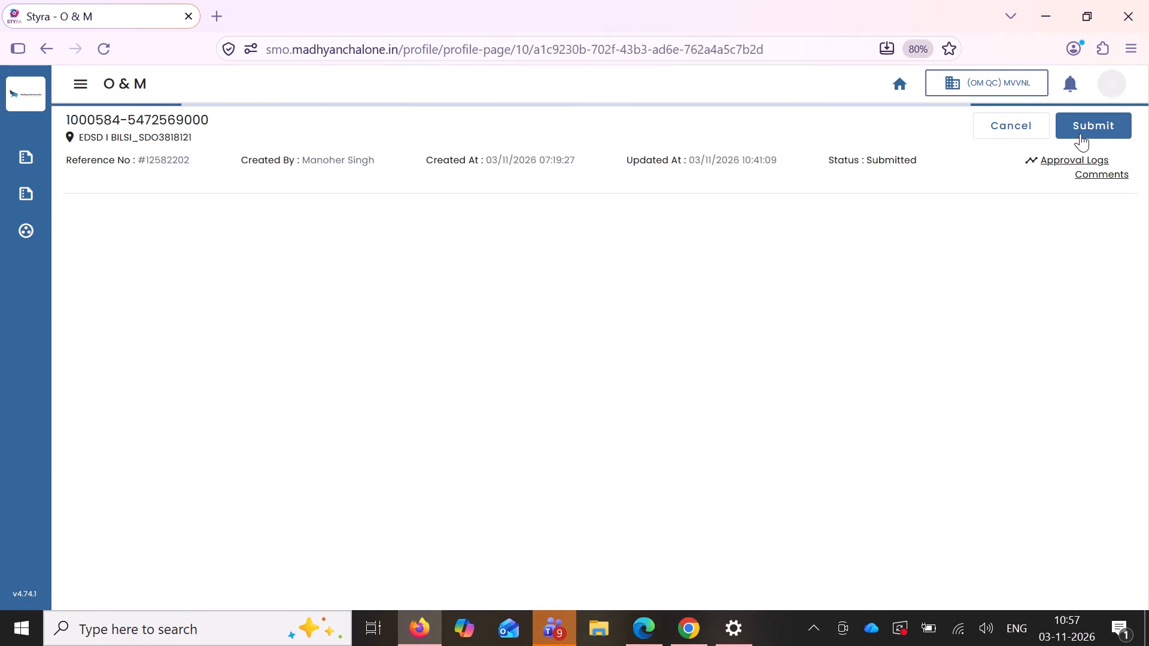
pyautogui.click(1081, 129)
pyautogui.click(564, 322)
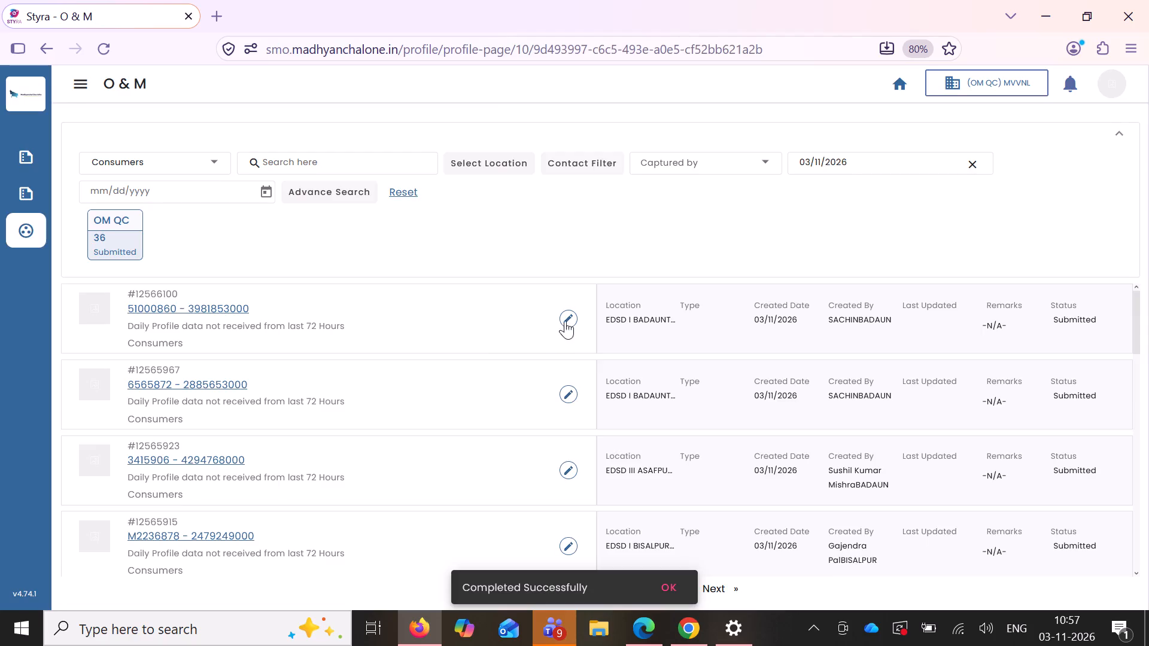
pyautogui.click(1073, 122)
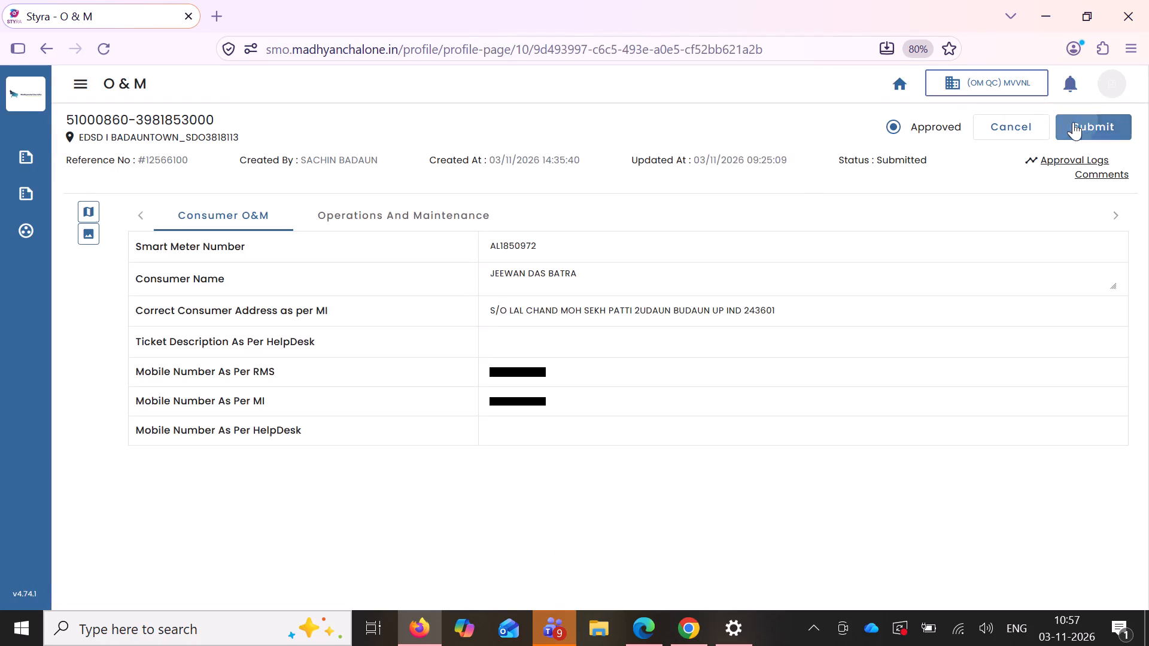
pyautogui.click(561, 320)
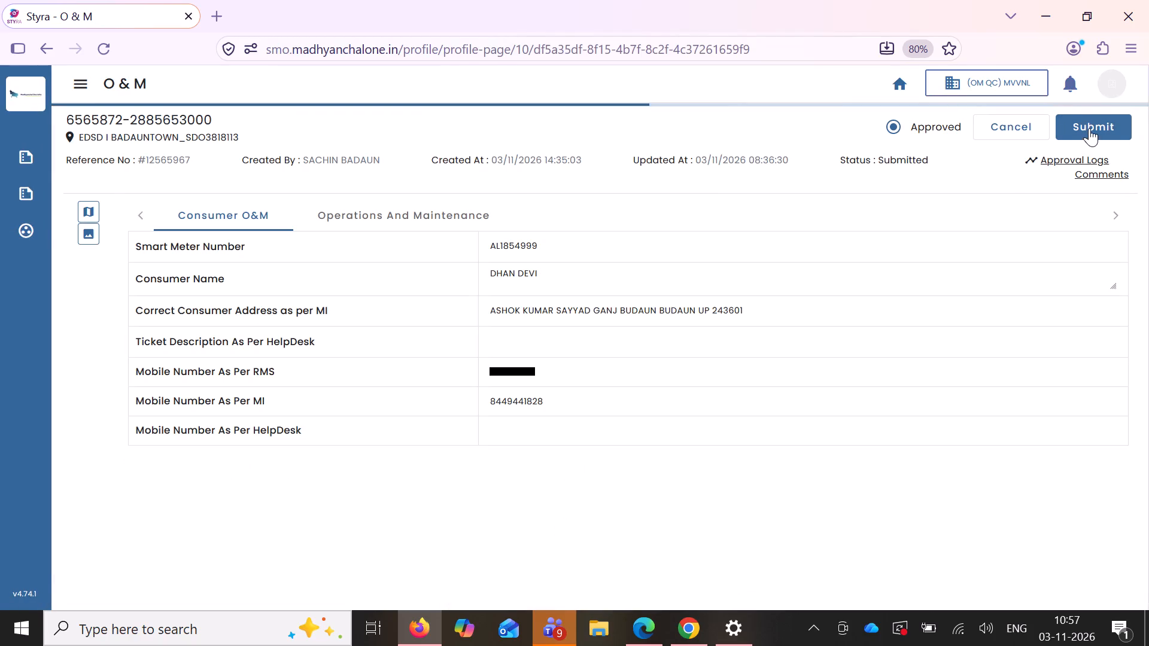
pyautogui.click(1089, 128)
pyautogui.click(573, 326)
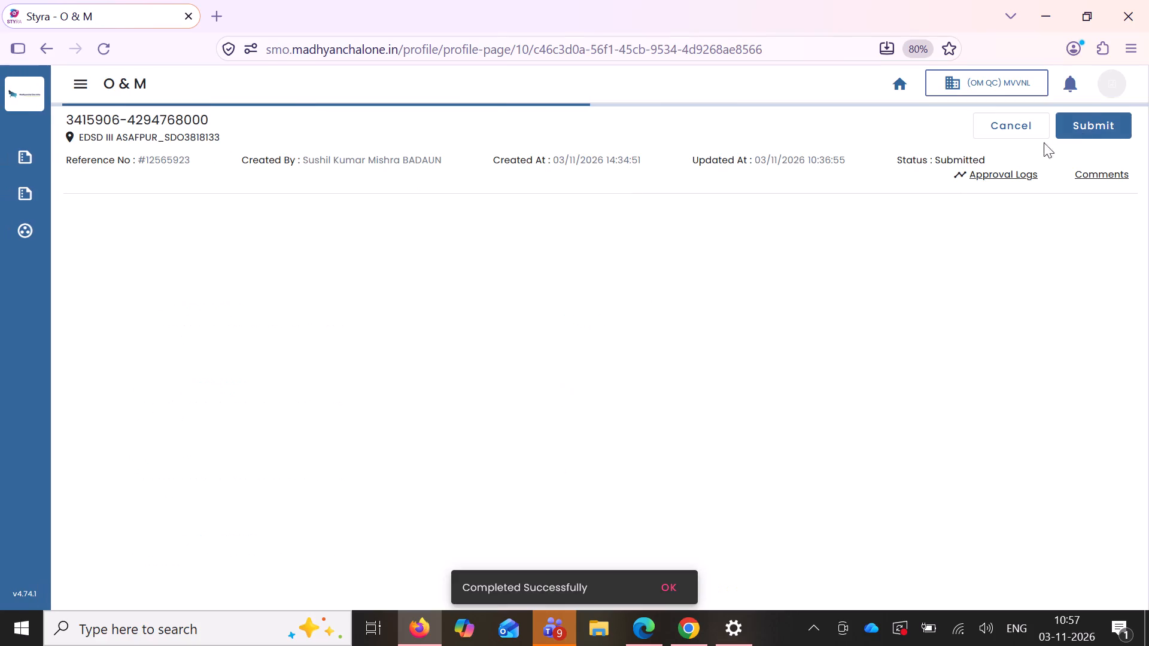
pyautogui.click(1096, 130)
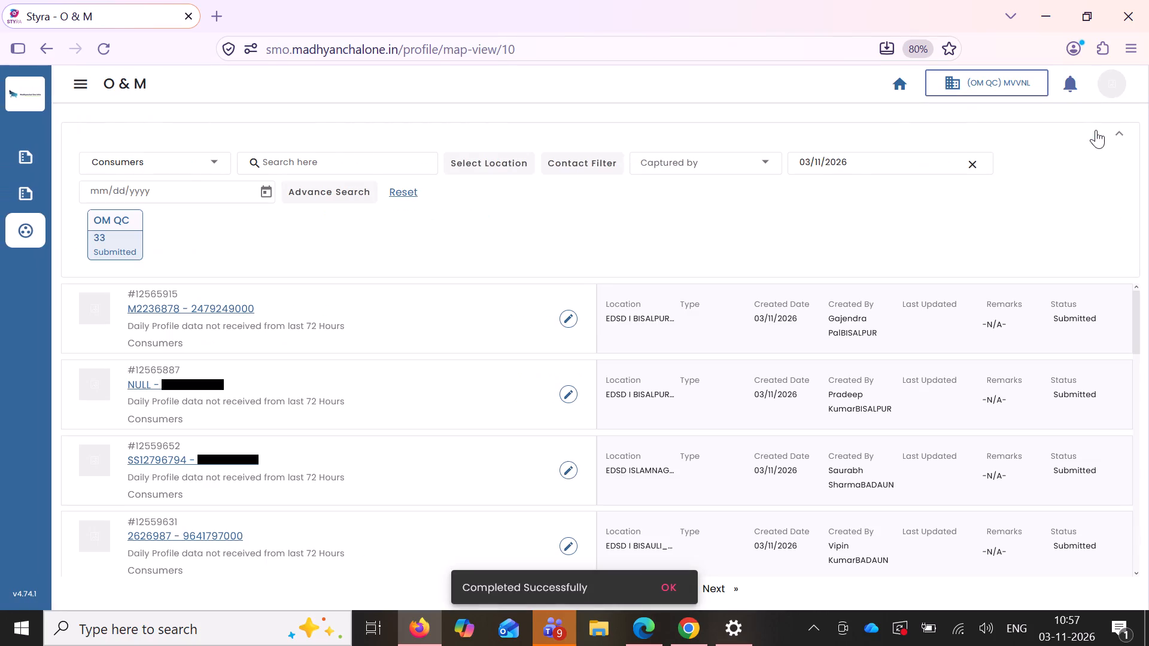
pyautogui.click(564, 309)
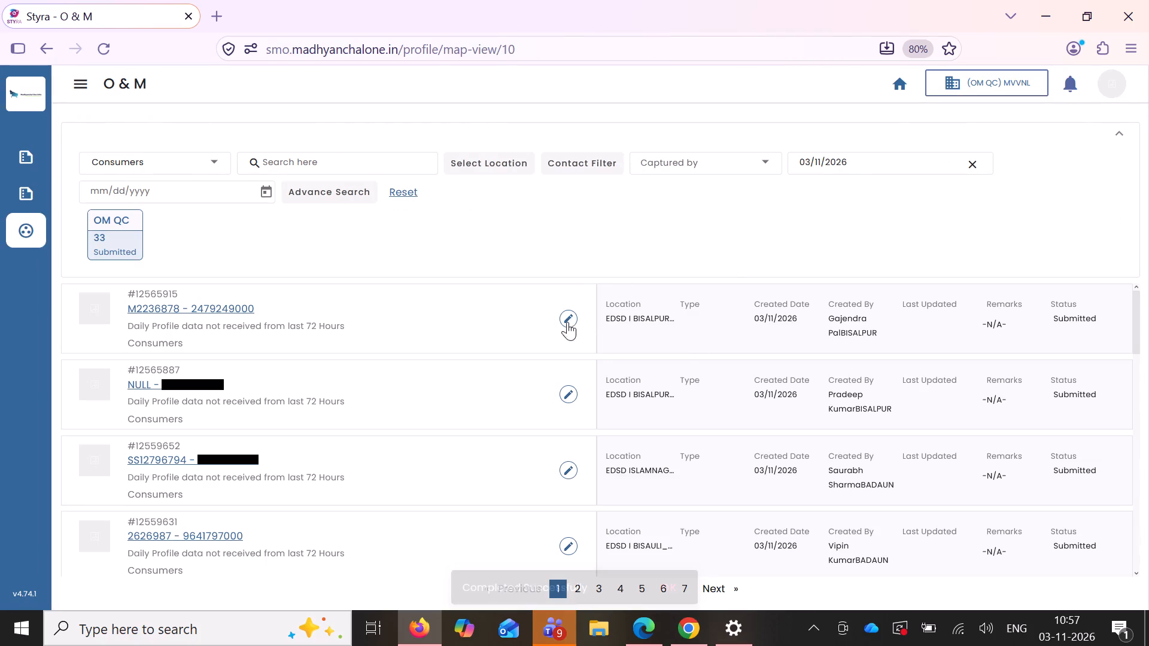
pyautogui.click(568, 325)
pyautogui.click(1108, 114)
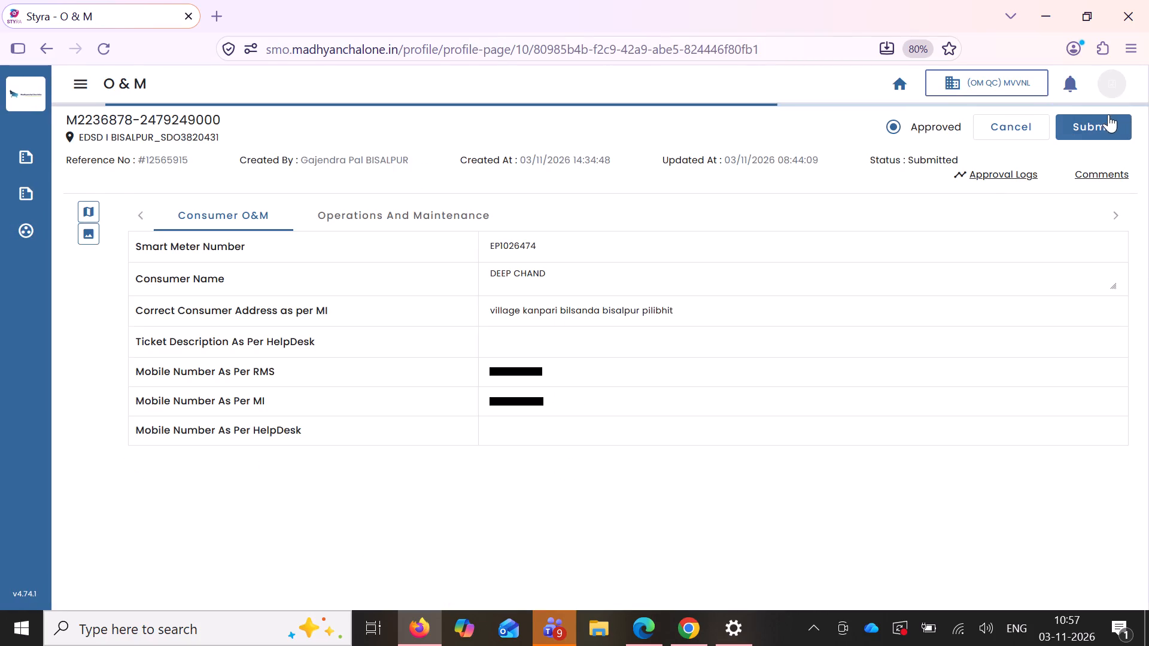
pyautogui.click(569, 311)
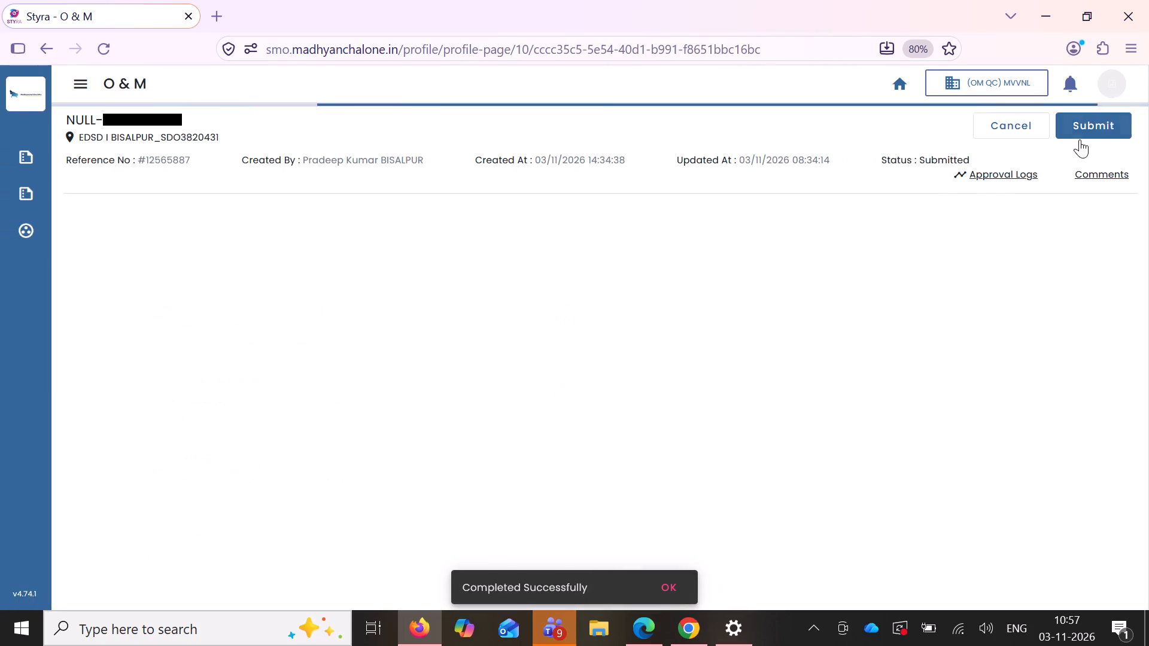
pyautogui.click(1102, 119)
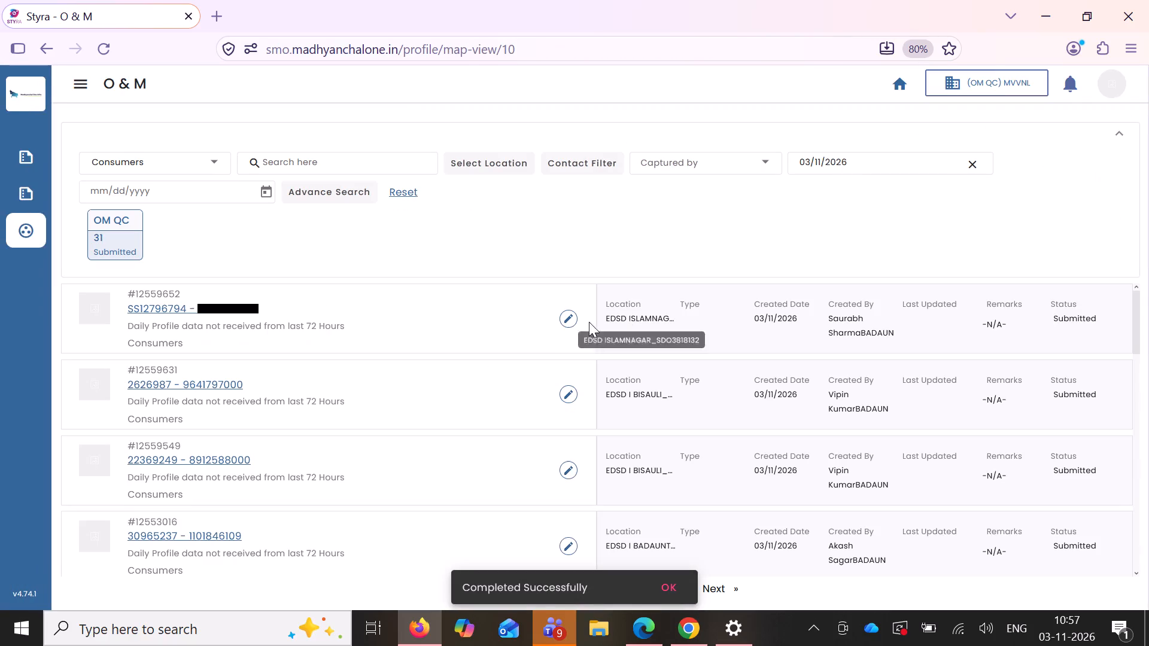
pyautogui.click(563, 319)
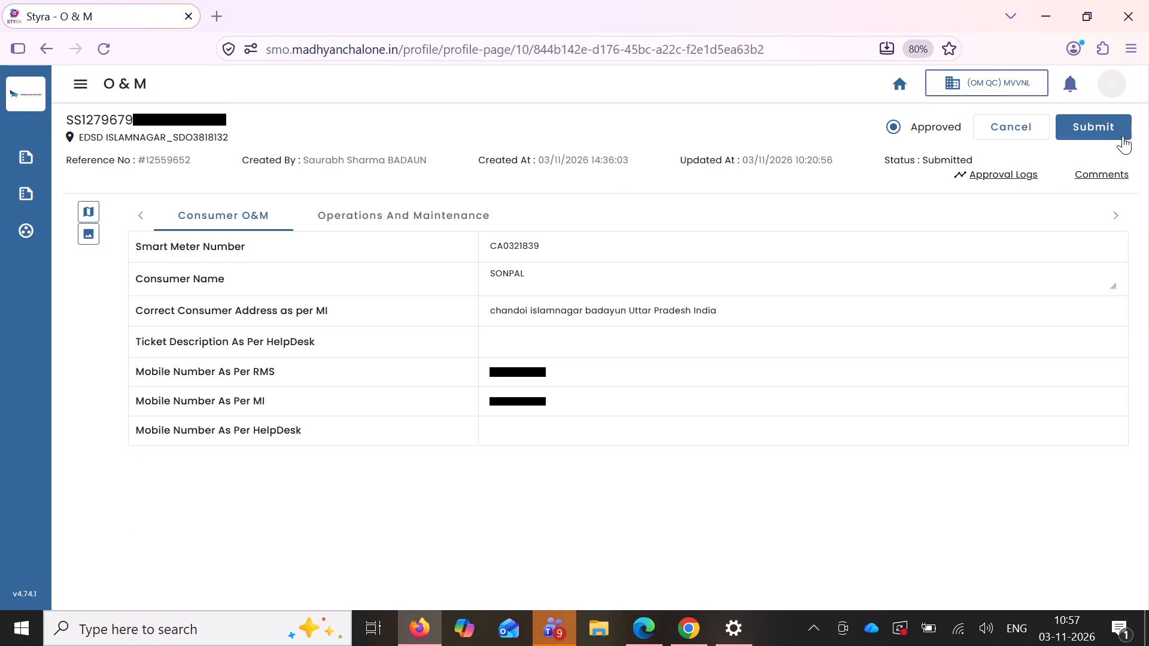
pyautogui.click(1120, 130)
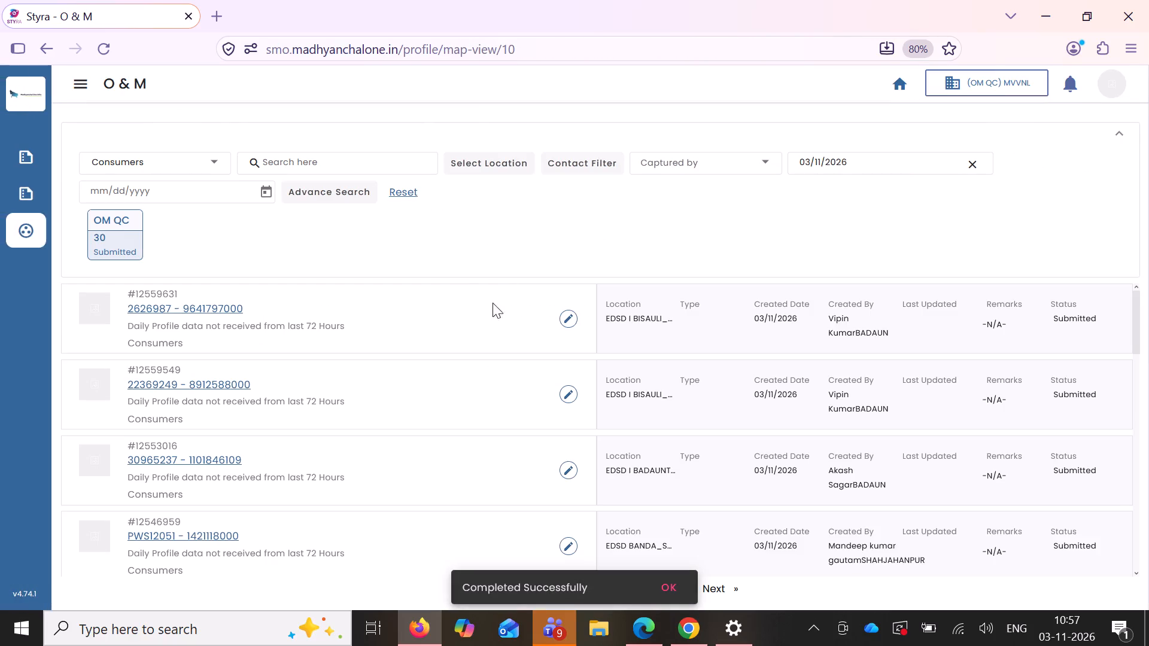
pyautogui.click(568, 311)
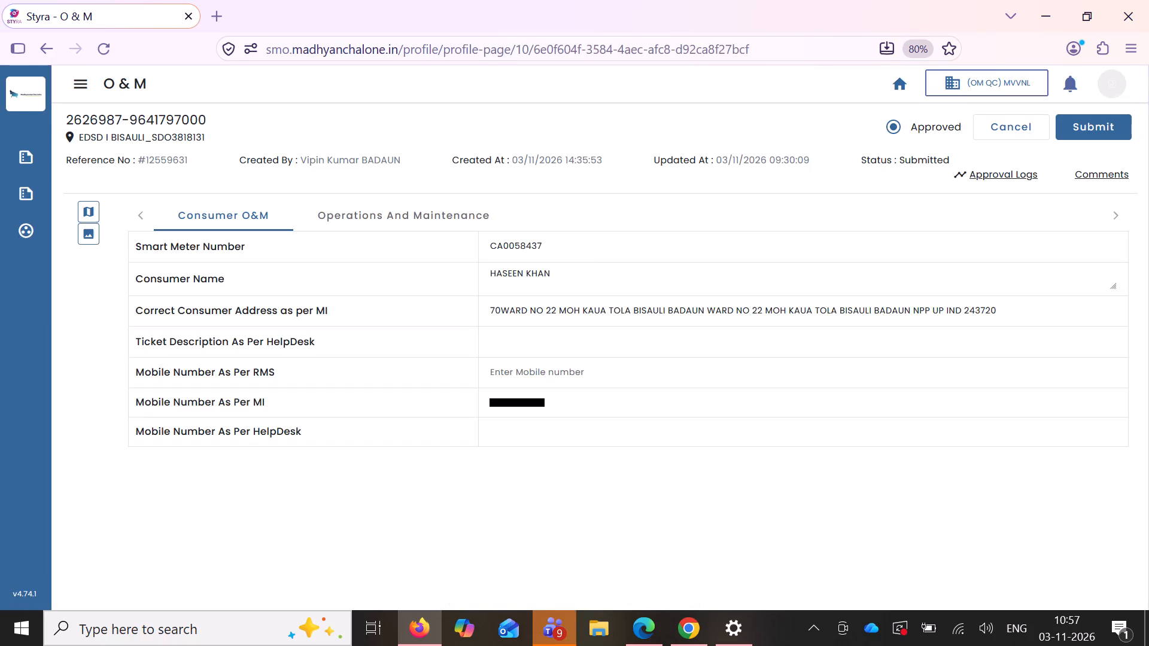
pyautogui.click(1091, 114)
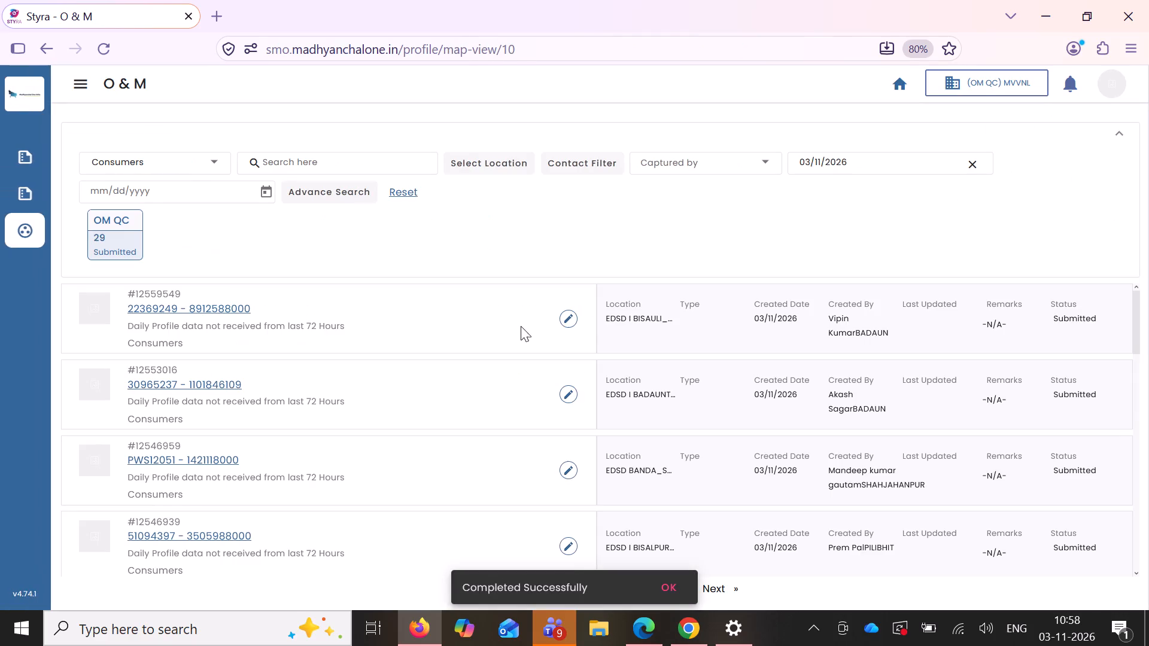
pyautogui.click(562, 313)
pyautogui.click(563, 318)
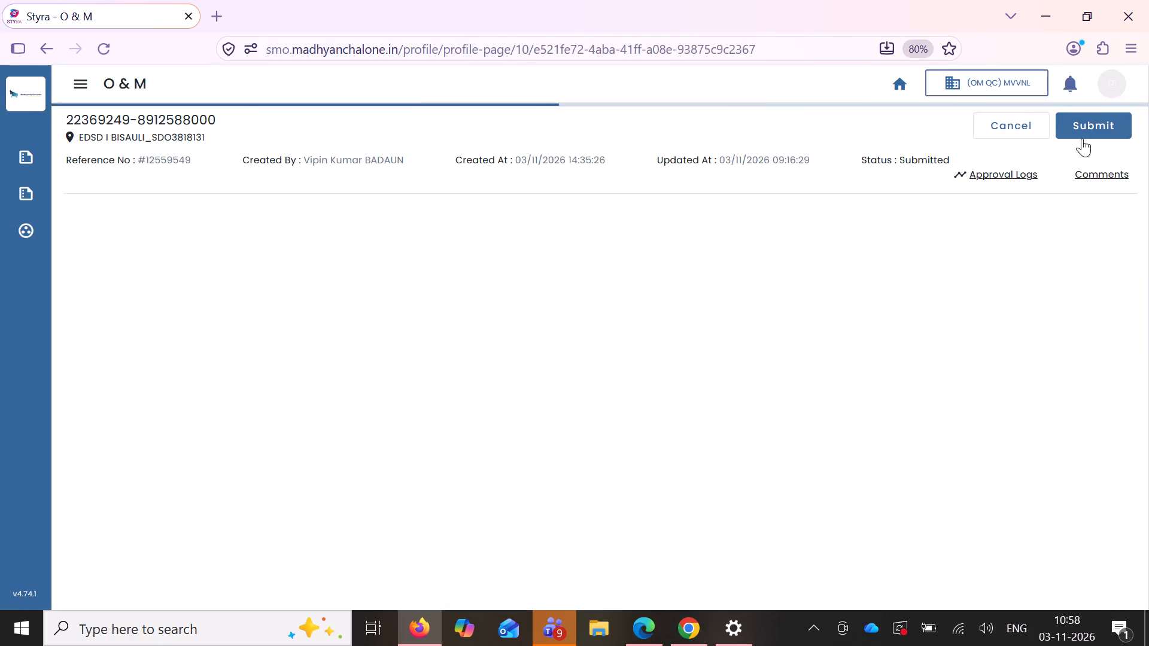
pyautogui.click(1086, 133)
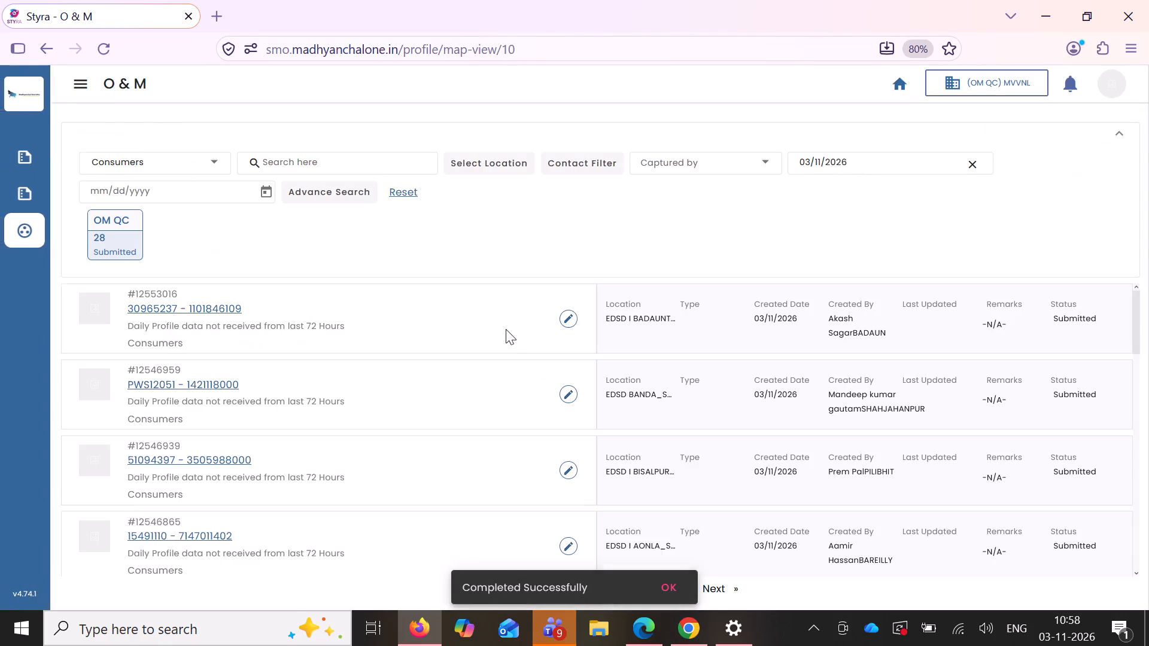
pyautogui.click(573, 321)
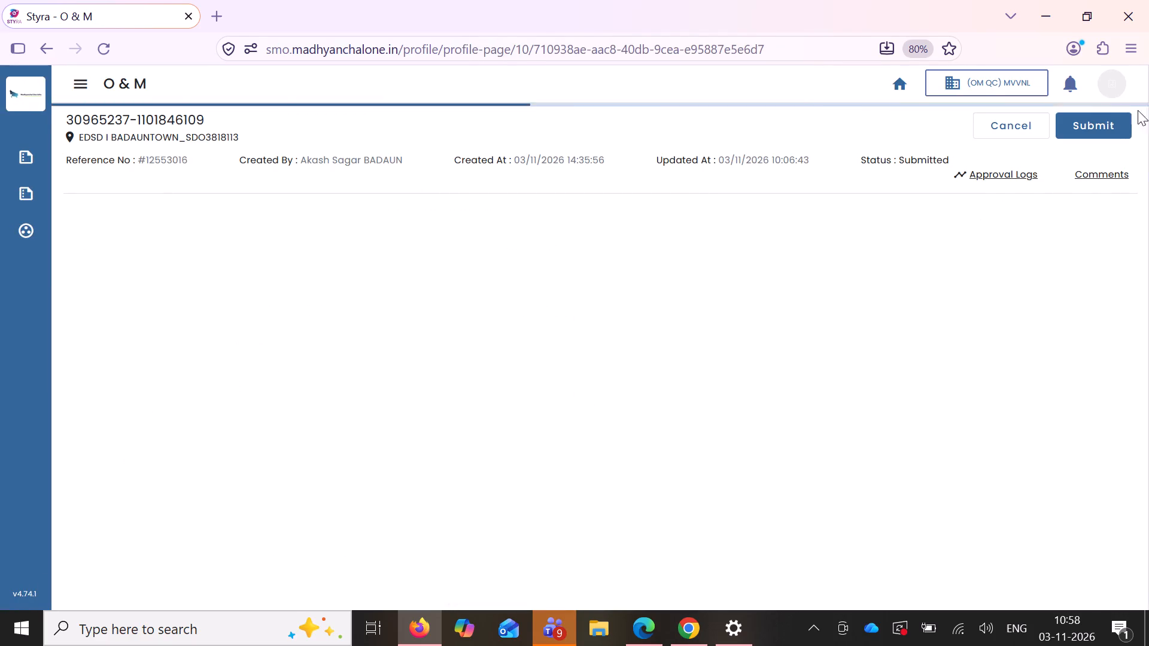
pyautogui.click(1098, 121)
pyautogui.click(563, 316)
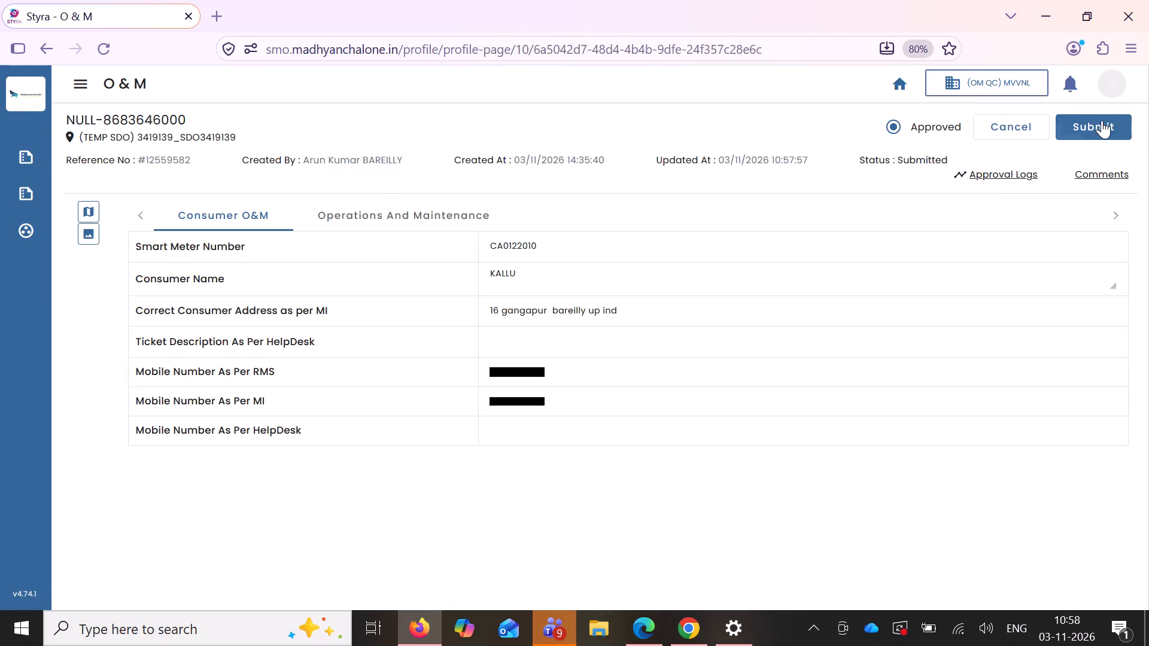
pyautogui.moveTo(1102, 120); pyautogui.dragTo(1101, 127)
pyautogui.moveTo(573, 301); pyautogui.dragTo(573, 313)
pyautogui.click(572, 313)
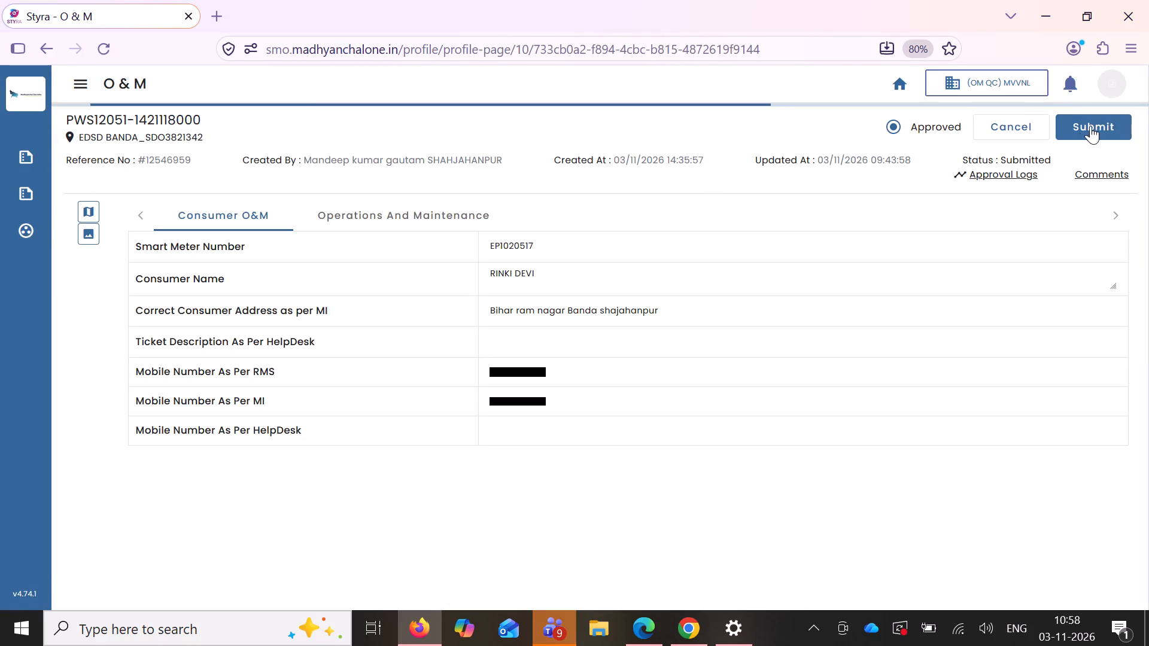
pyautogui.click(1052, 144)
pyautogui.click(1071, 135)
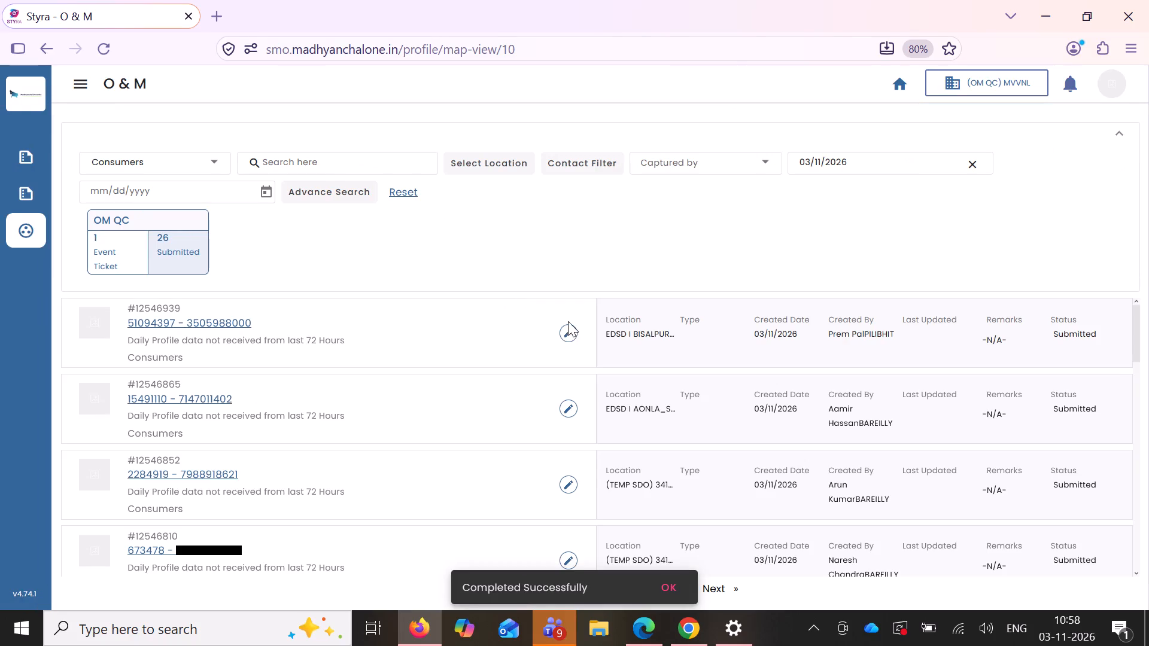
pyautogui.click(568, 321)
pyautogui.click(567, 333)
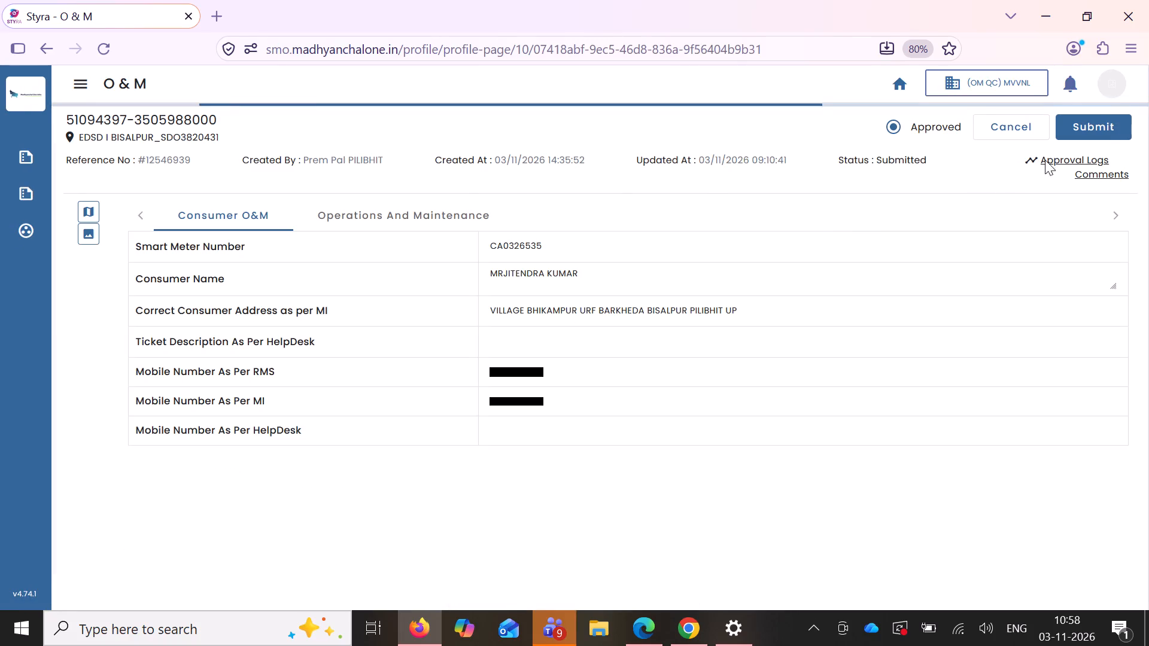
pyautogui.click(1111, 129)
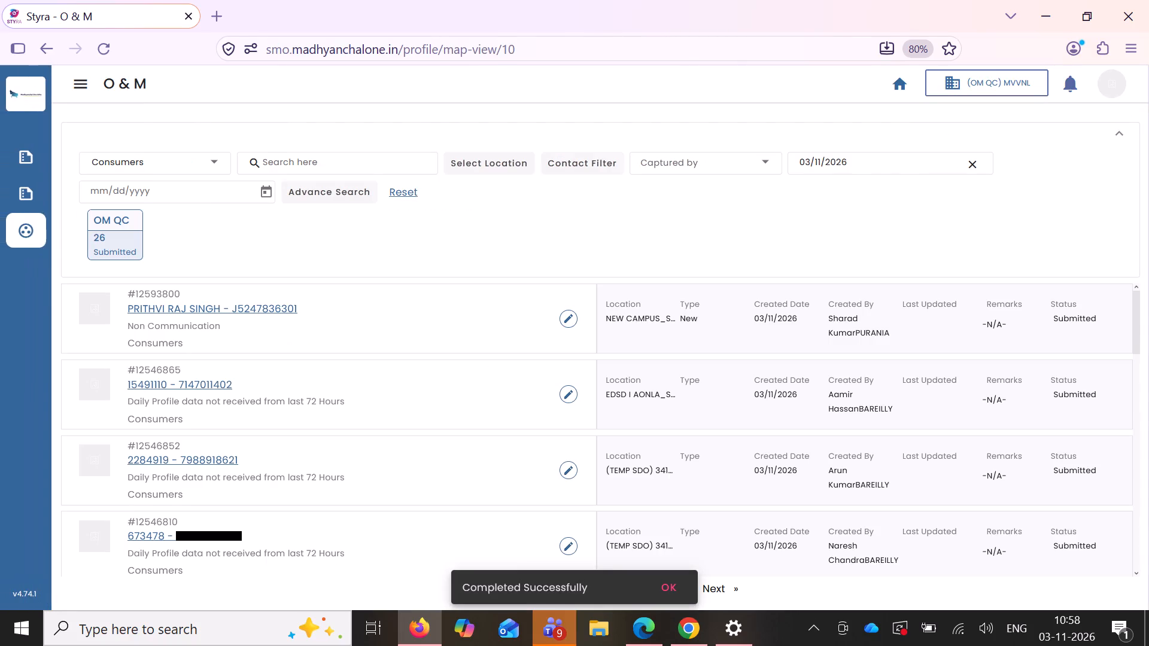
pyautogui.click(570, 319)
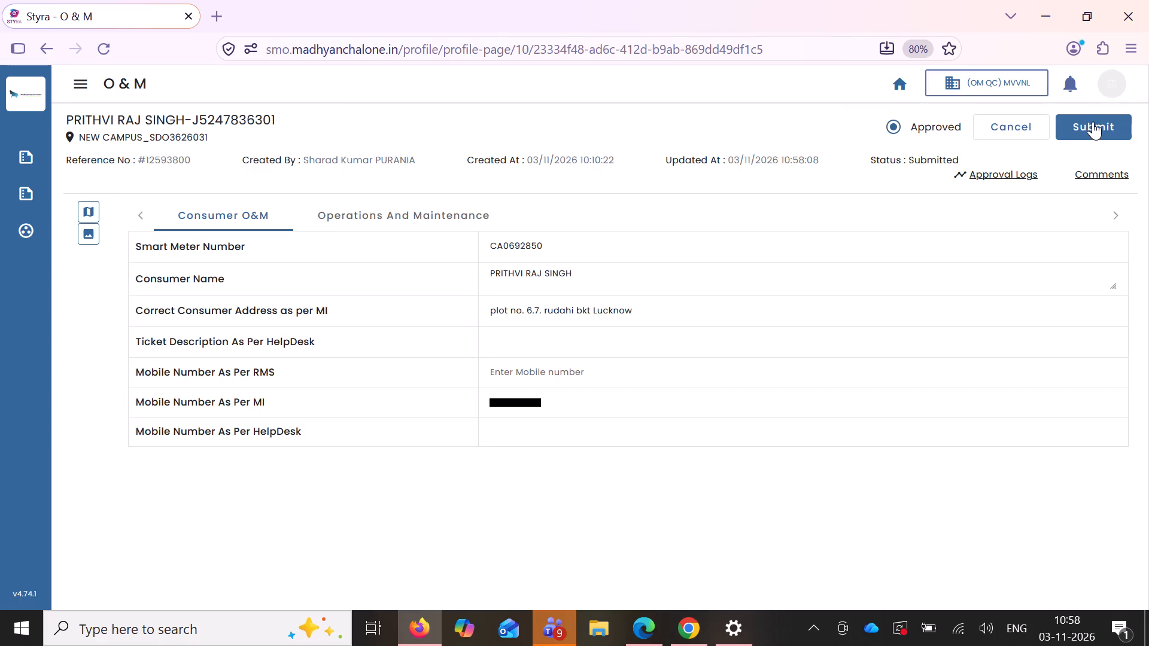
pyautogui.click(1093, 121)
pyautogui.click(573, 318)
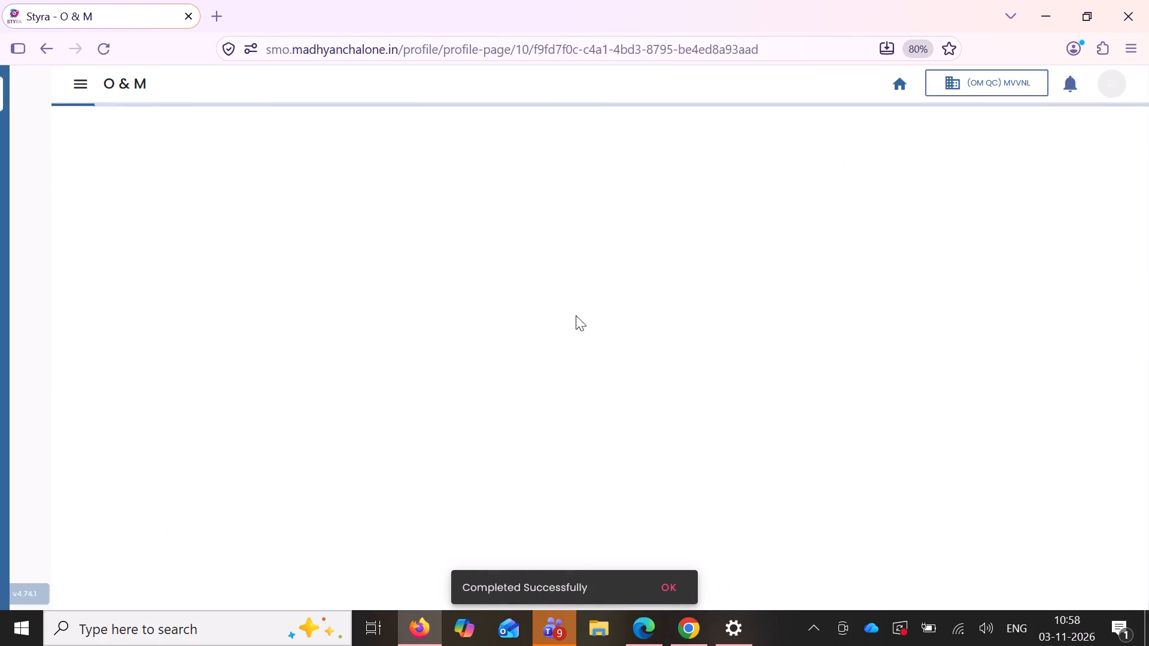
pyautogui.click(1110, 130)
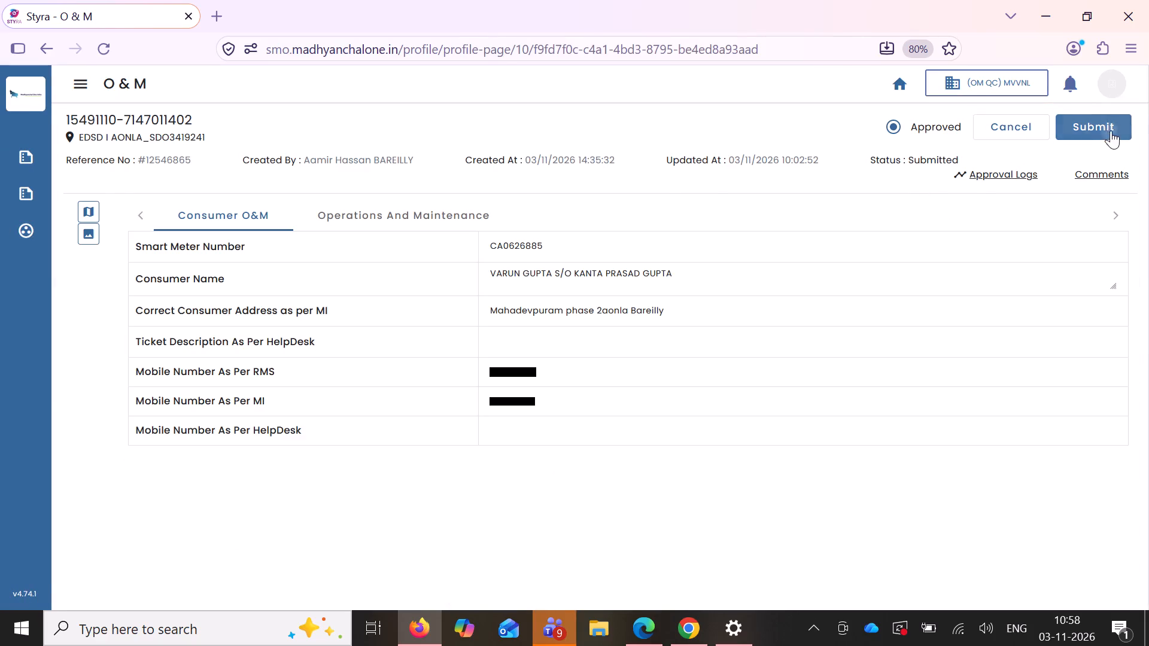
pyautogui.click(570, 324)
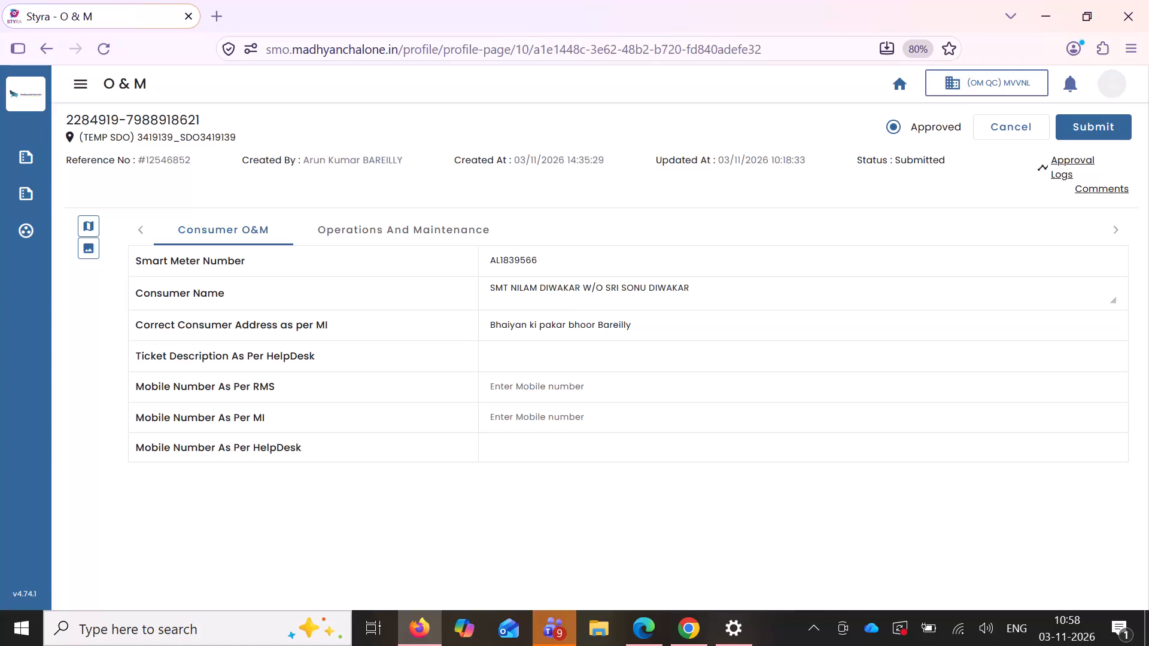
pyautogui.click(1049, 135)
pyautogui.click(1078, 133)
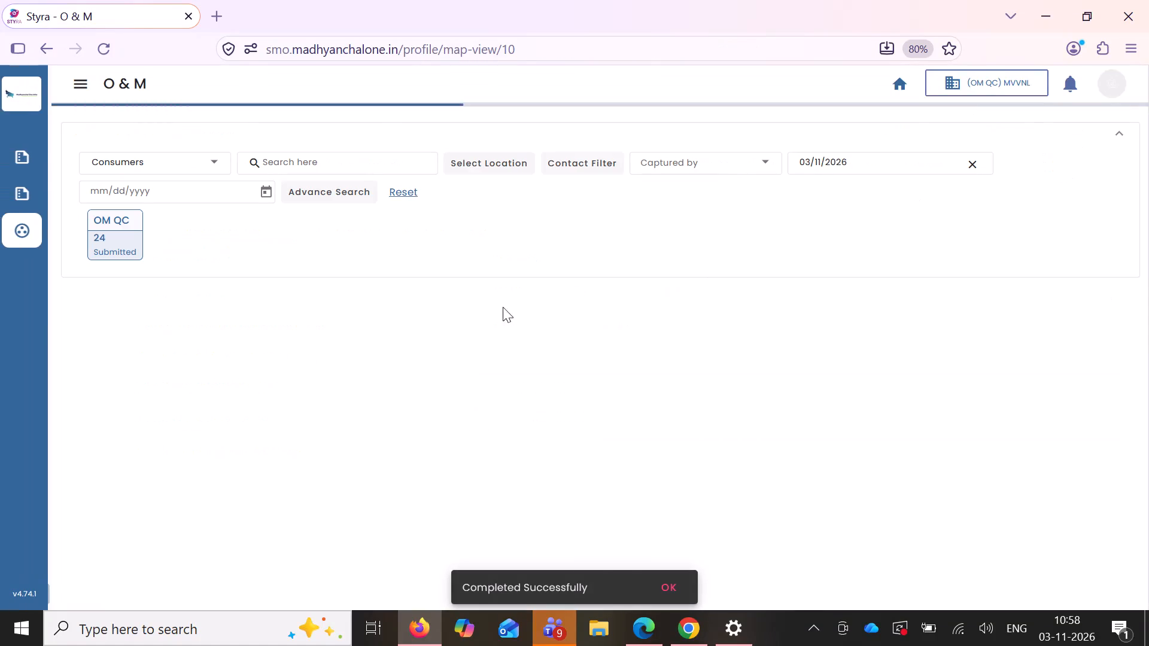
pyautogui.click(567, 323)
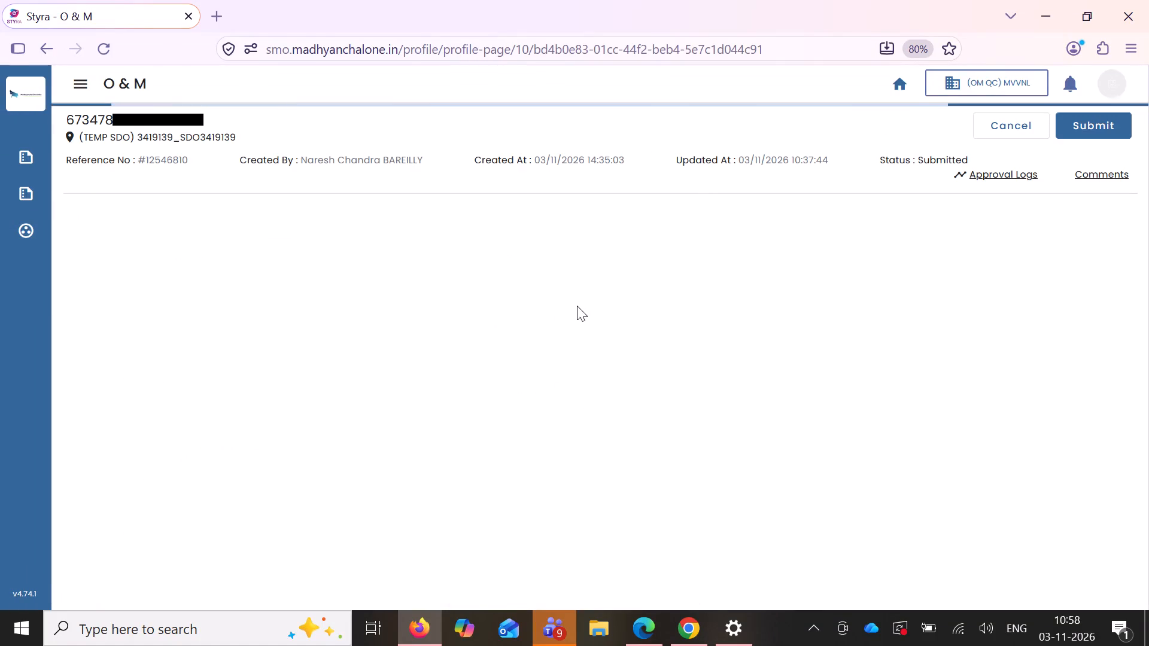
pyautogui.click(1114, 130)
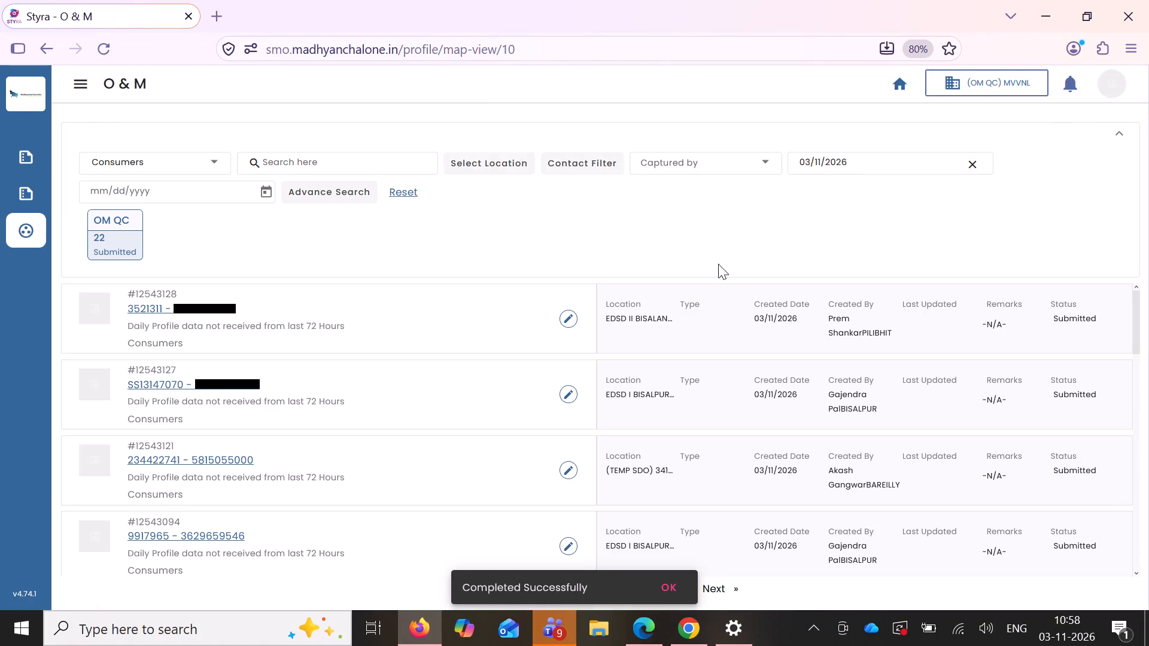
pyautogui.click(566, 319)
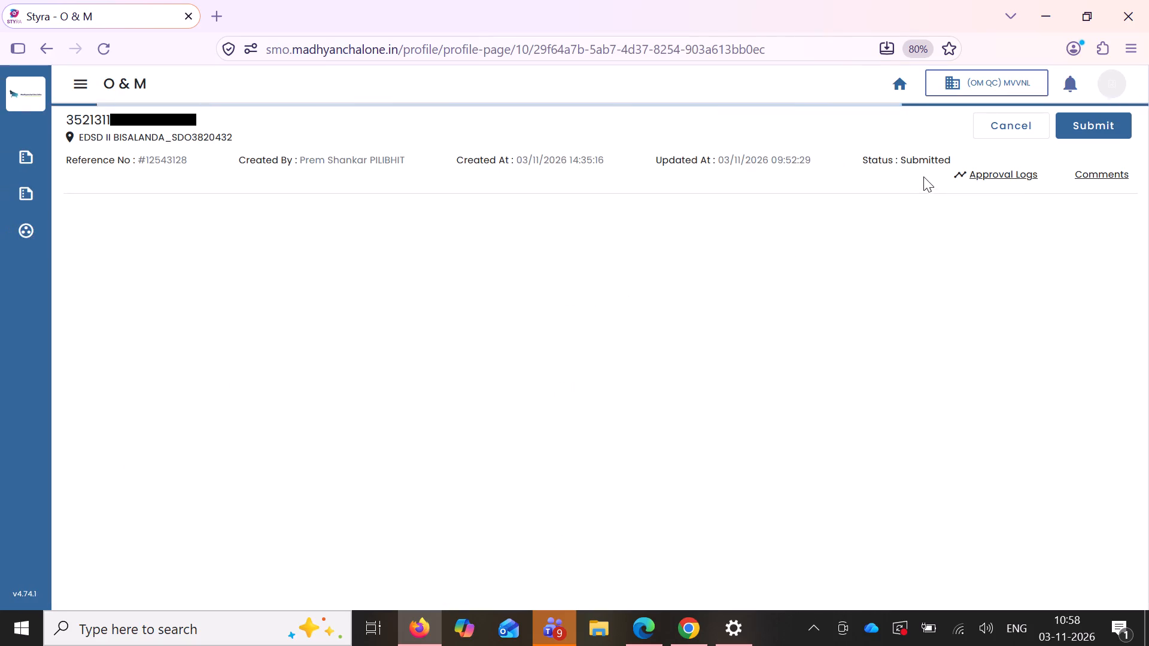
pyautogui.click(1101, 120)
pyautogui.click(555, 311)
pyautogui.click(573, 321)
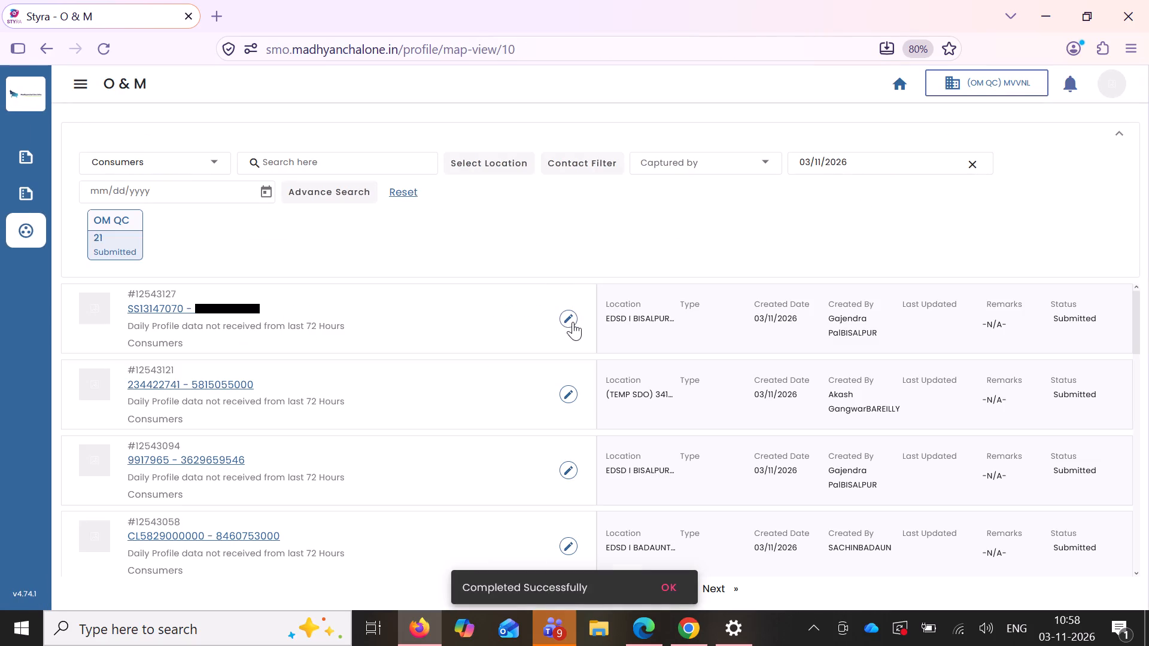
pyautogui.click(1104, 119)
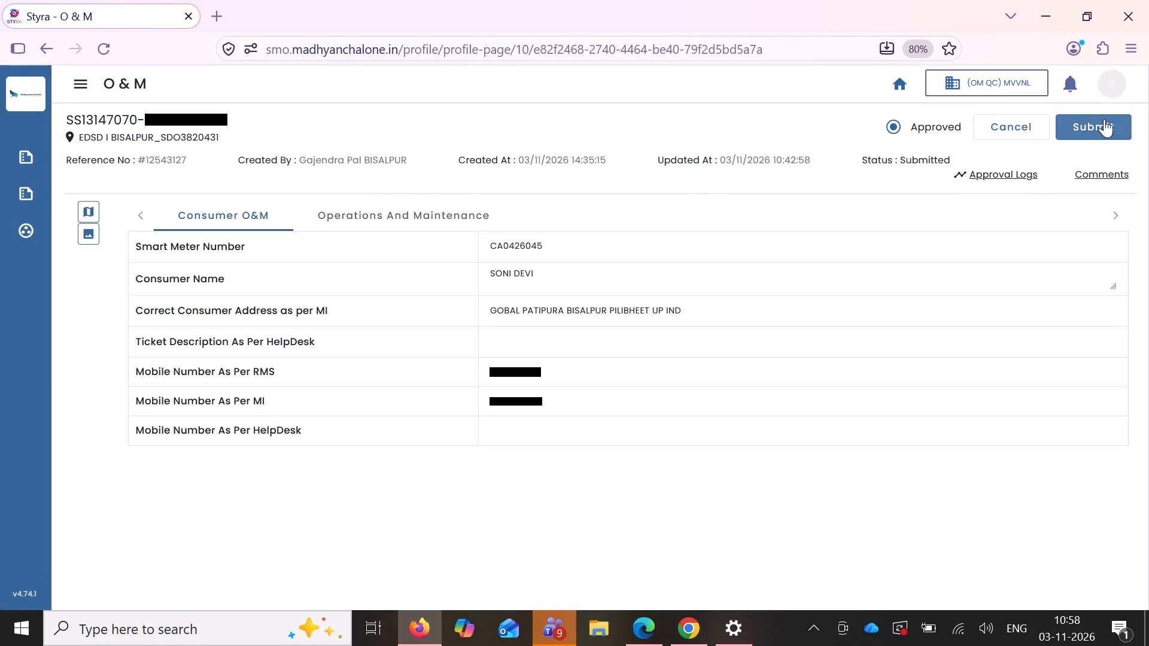
pyautogui.click(571, 316)
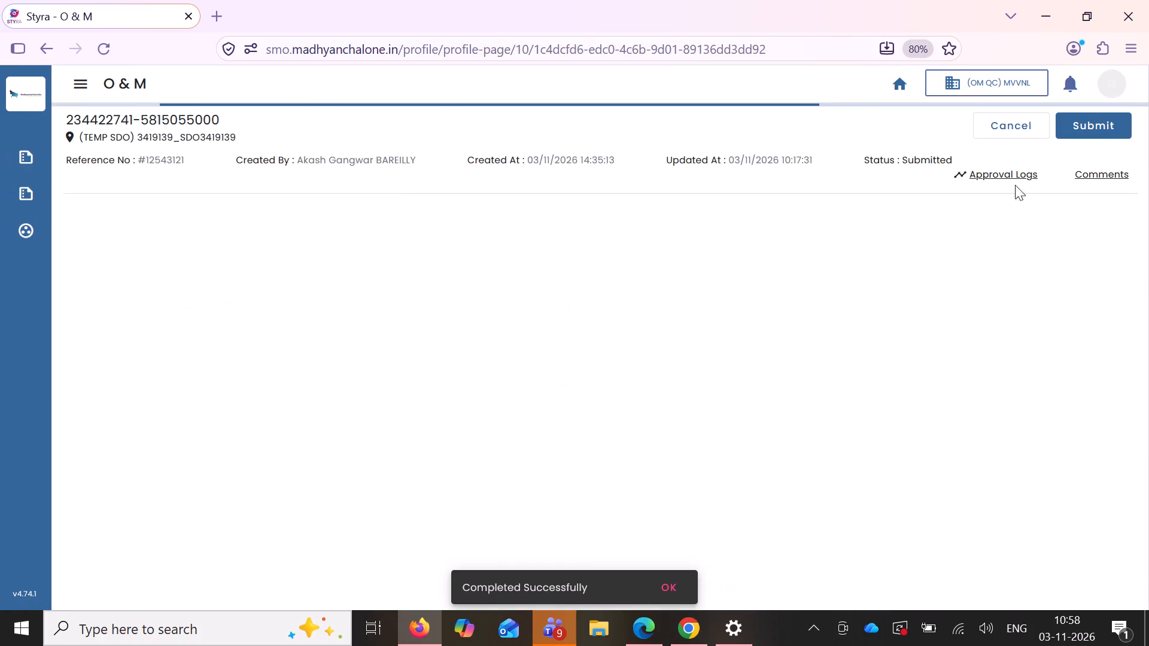
pyautogui.click(1099, 130)
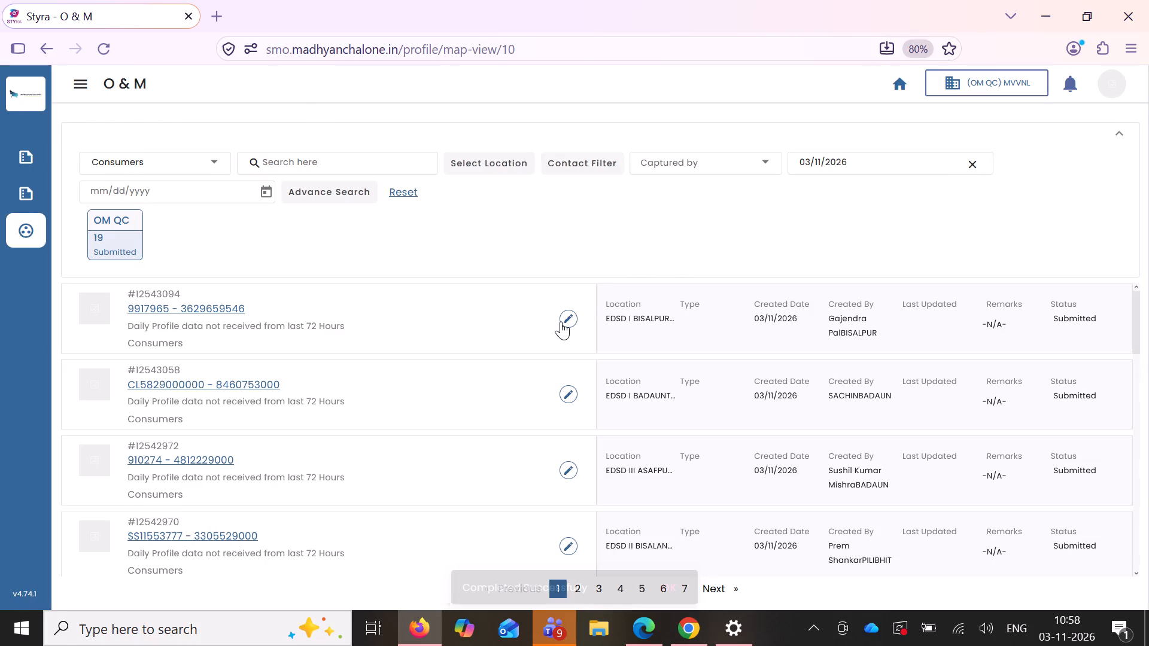
pyautogui.click(569, 319)
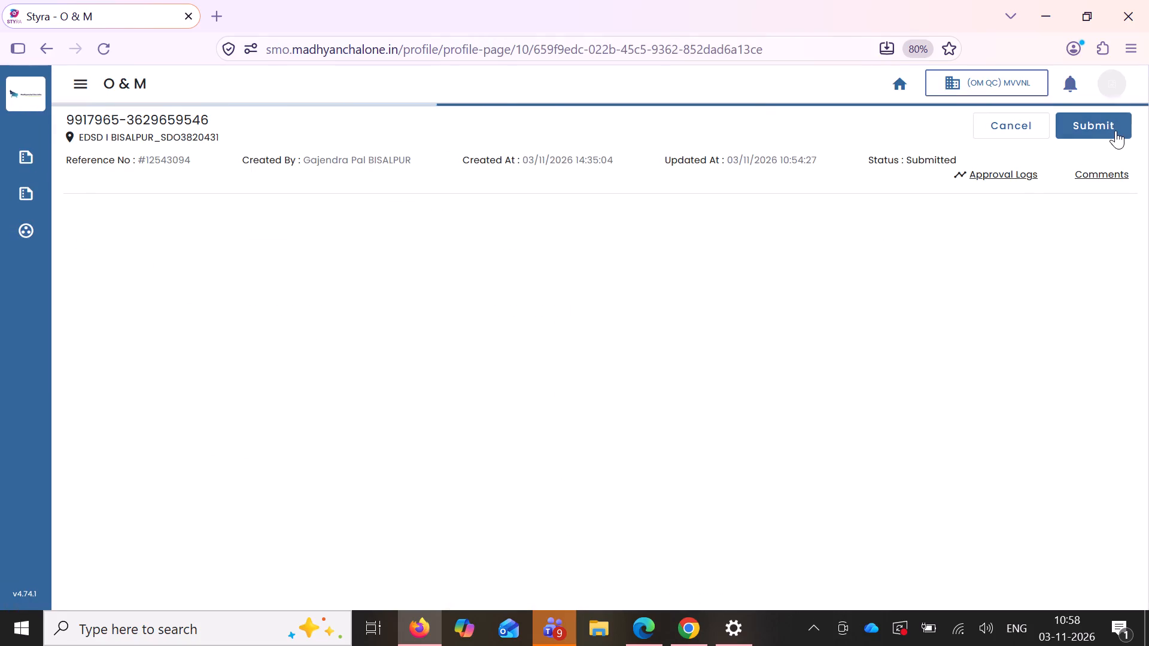
pyautogui.click(1115, 130)
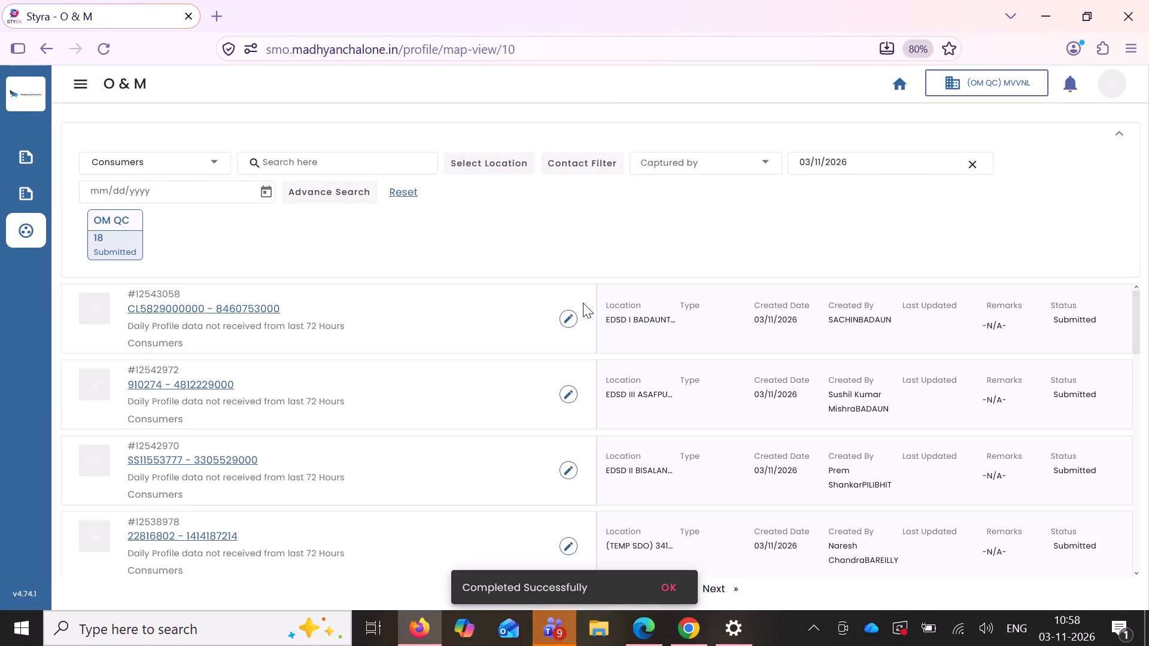
pyautogui.click(572, 312)
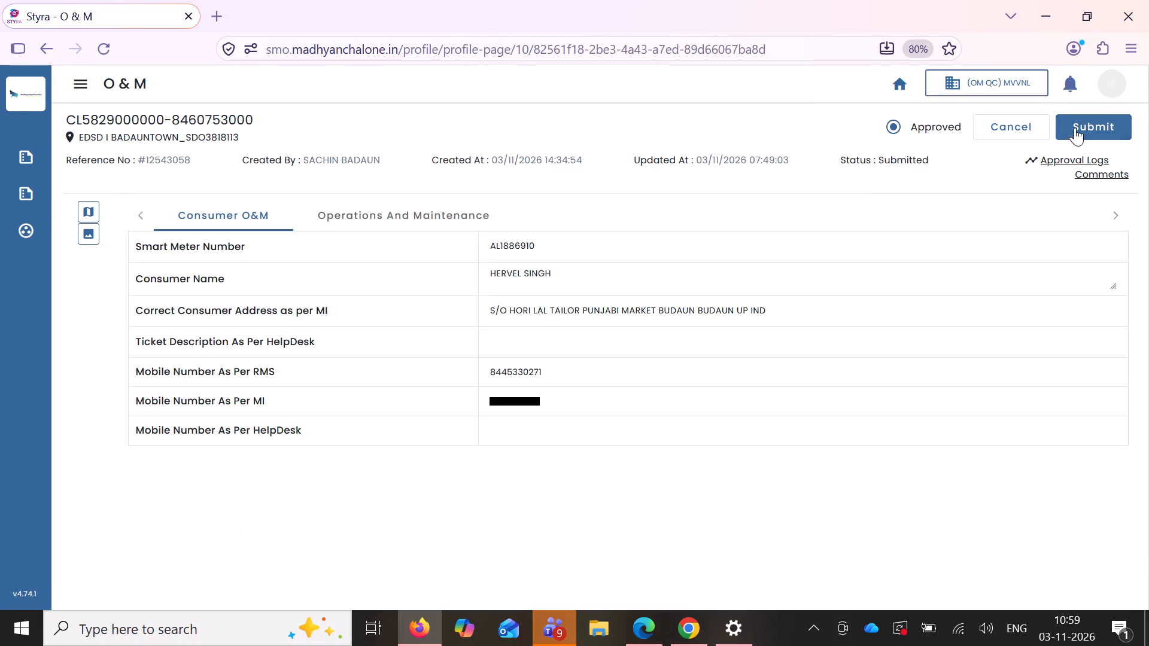
pyautogui.click(1075, 127)
pyautogui.click(544, 329)
pyautogui.click(564, 322)
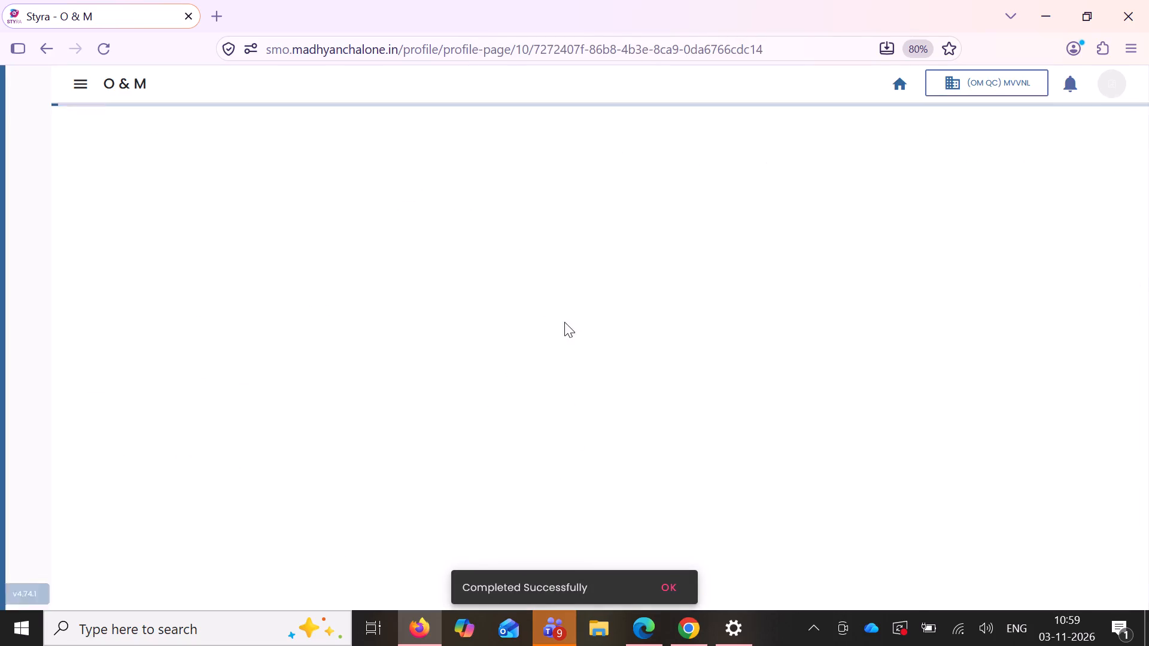
pyautogui.click(1088, 123)
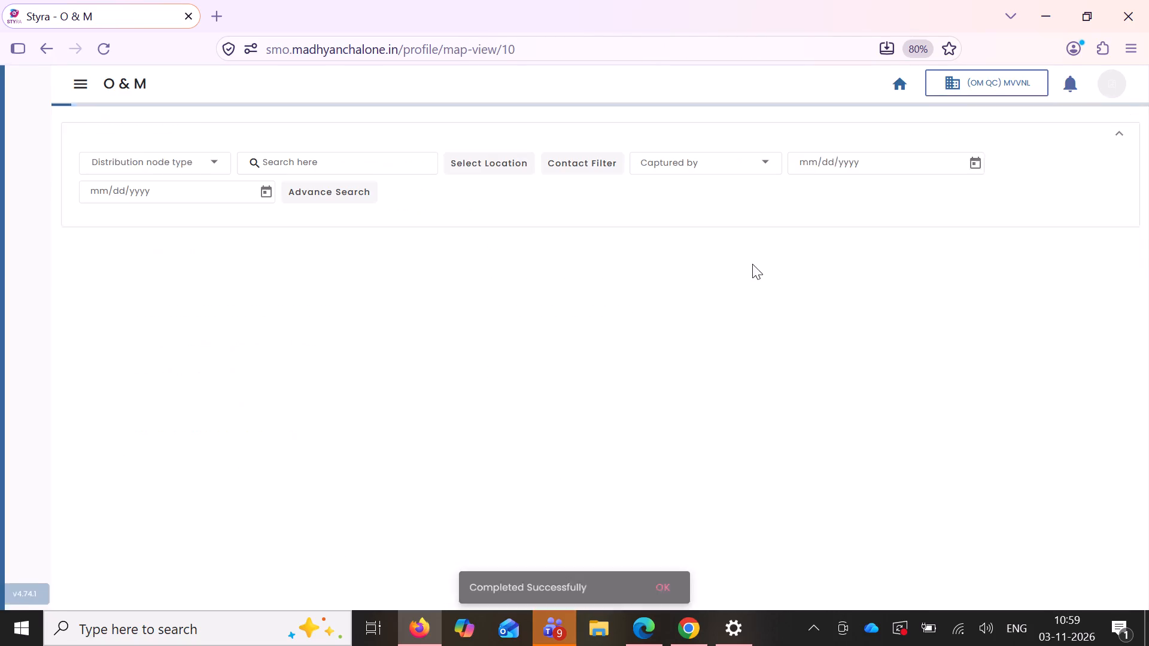
pyautogui.click(561, 319)
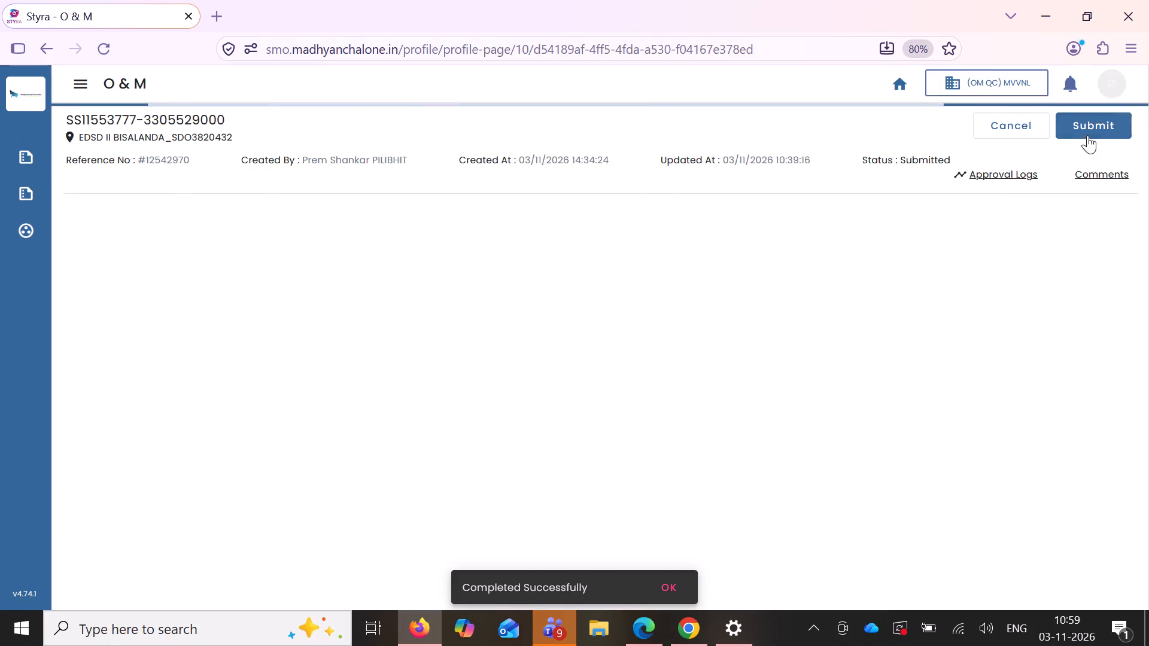
pyautogui.click(1095, 133)
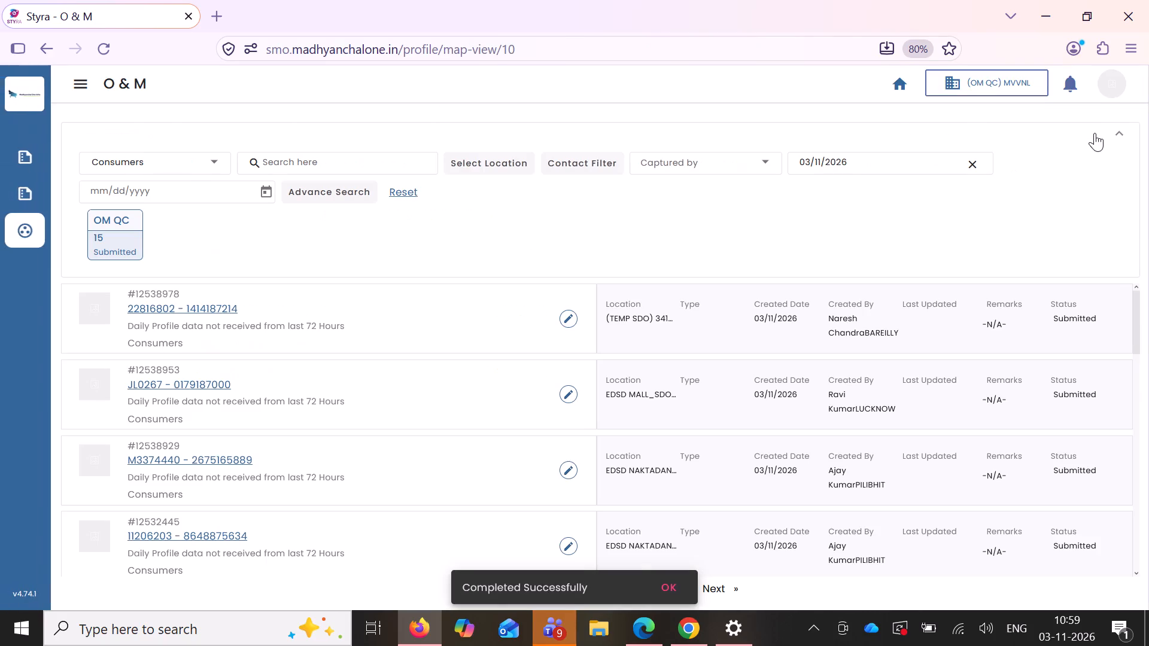
pyautogui.click(576, 313)
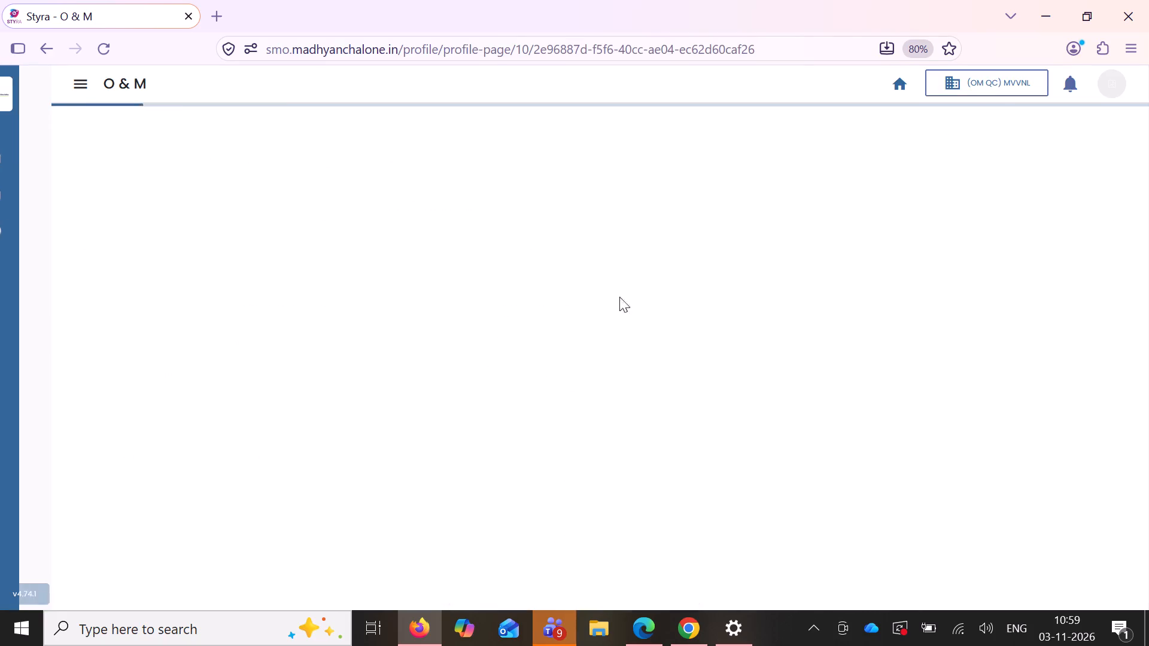
pyautogui.click(1093, 129)
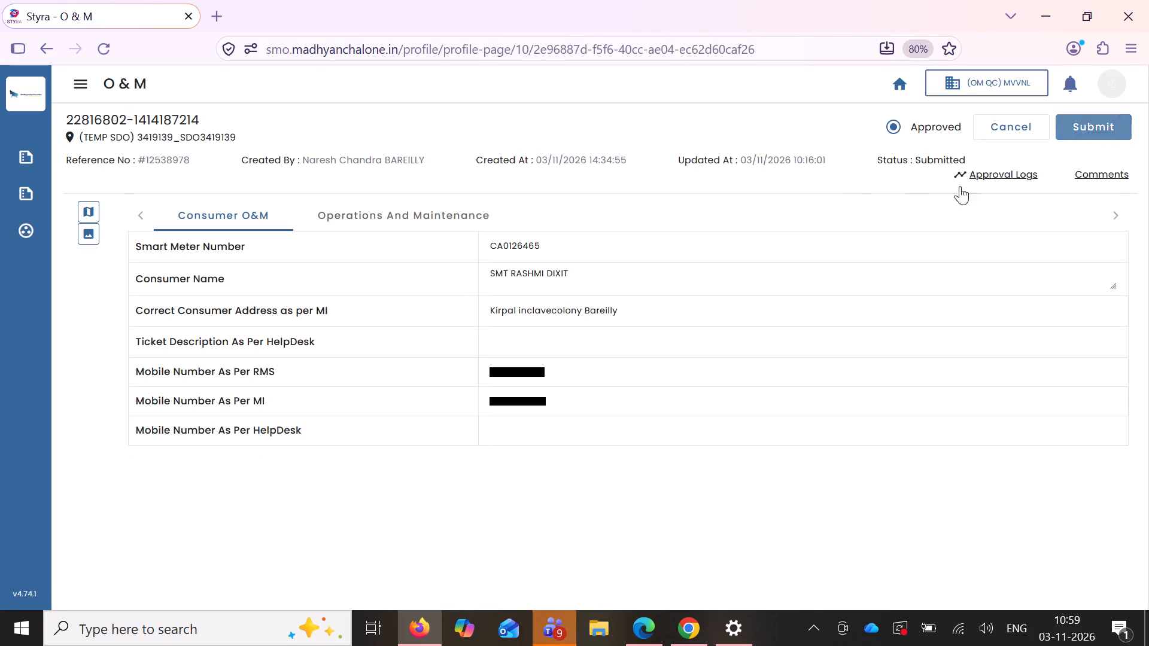
pyautogui.moveTo(588, 319); pyautogui.dragTo(582, 322)
pyautogui.click(573, 324)
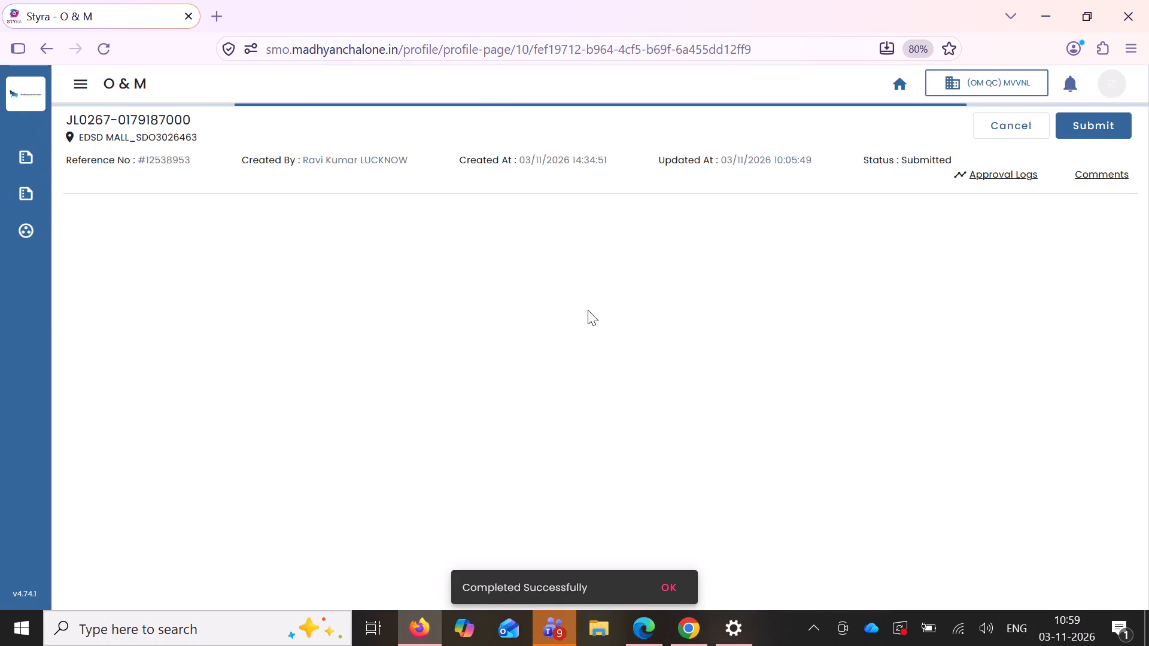
pyautogui.click(1088, 132)
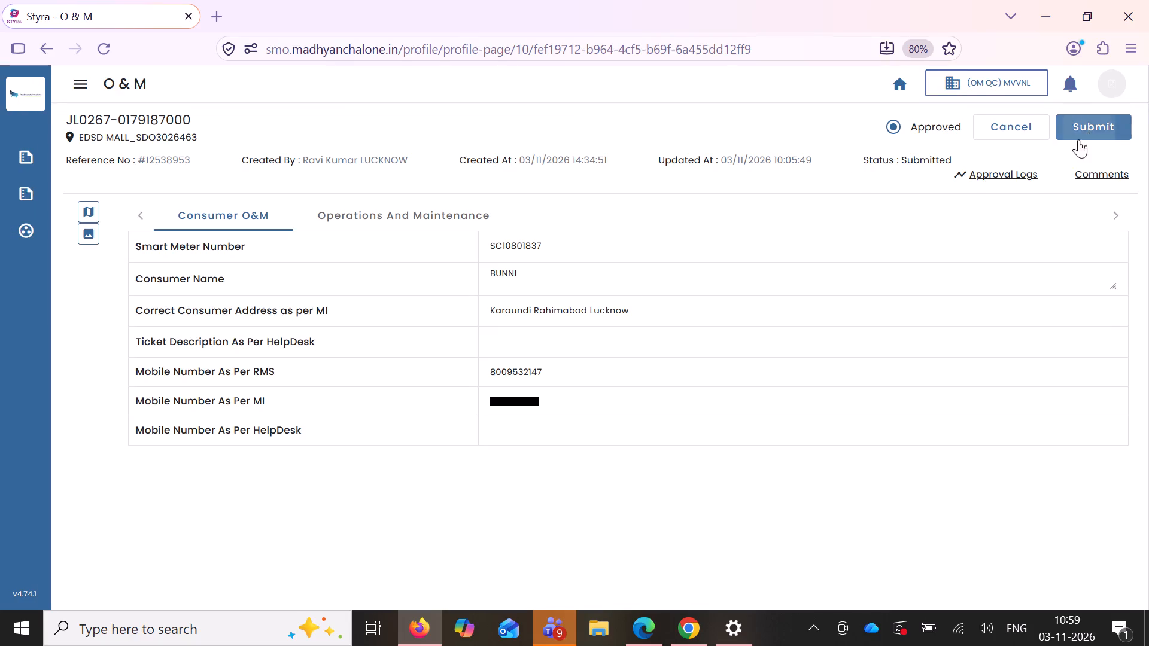
pyautogui.click(558, 328)
pyautogui.click(564, 331)
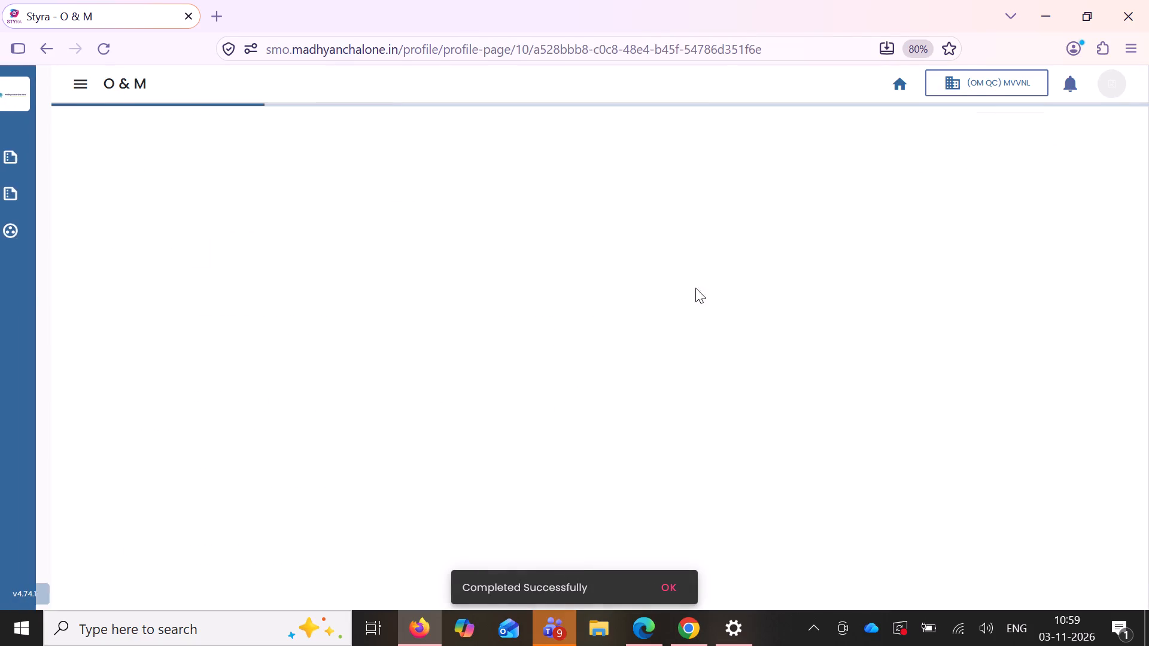
pyautogui.click(1092, 127)
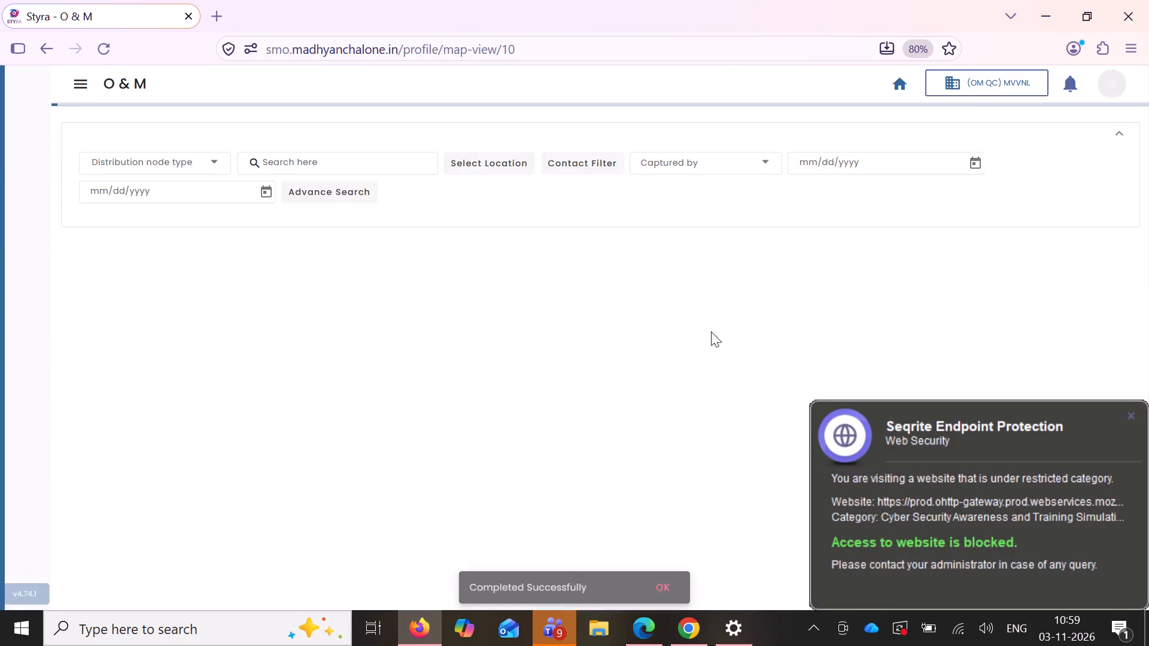
pyautogui.click(569, 319)
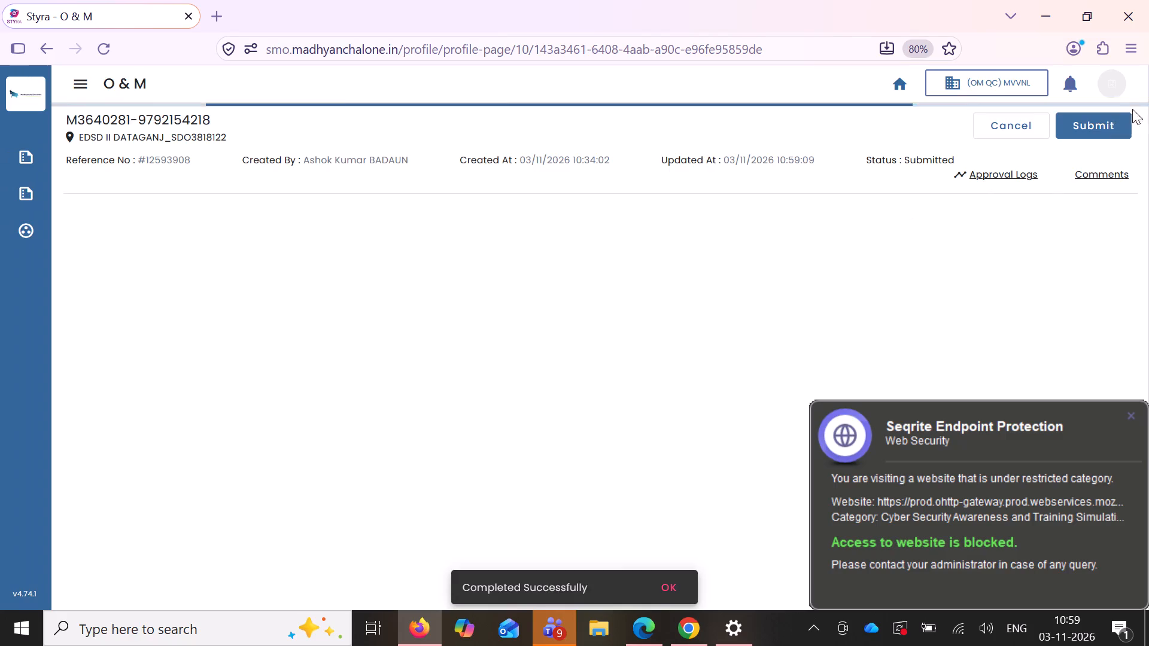
pyautogui.click(1113, 120)
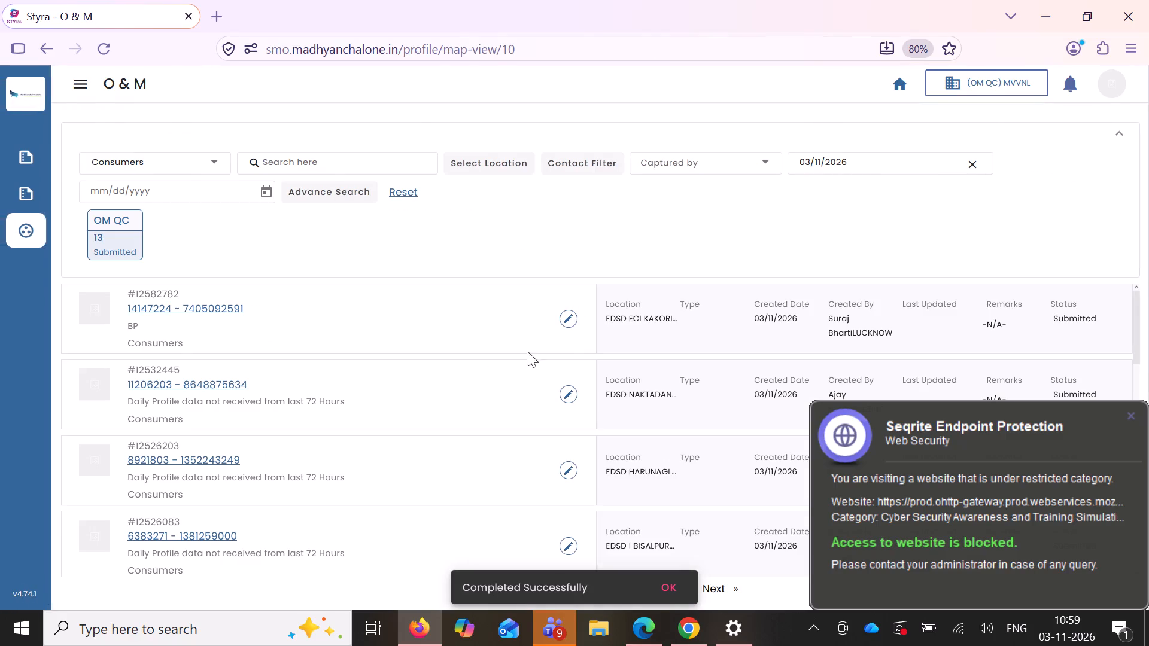
pyautogui.click(574, 323)
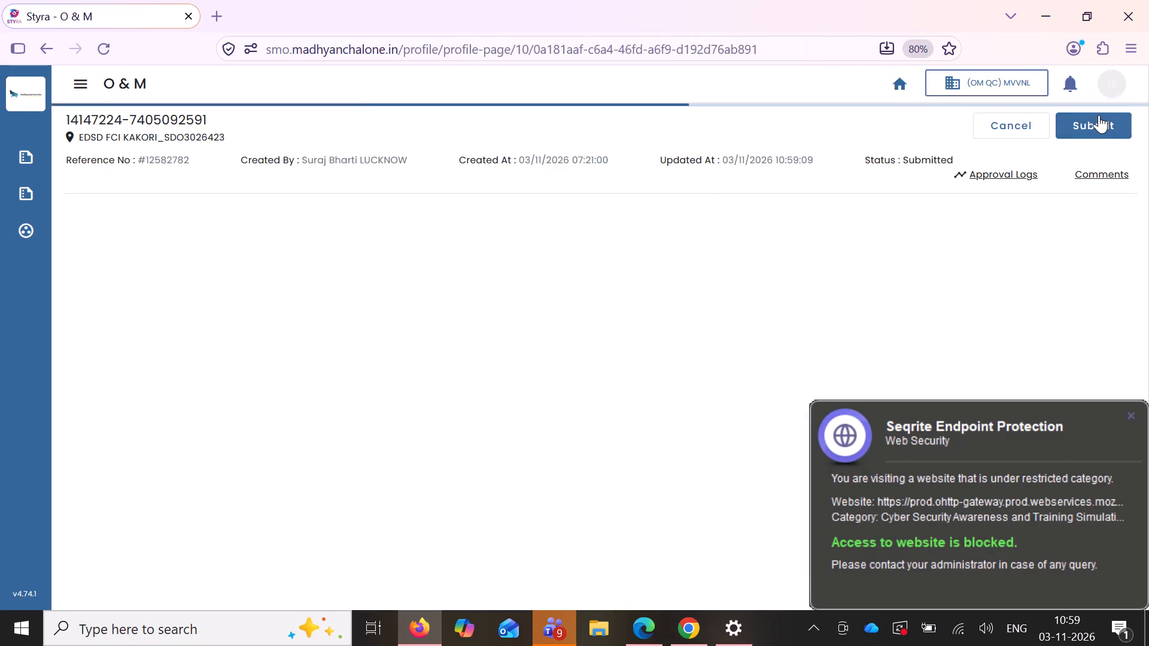
pyautogui.click(1100, 115)
pyautogui.click(564, 327)
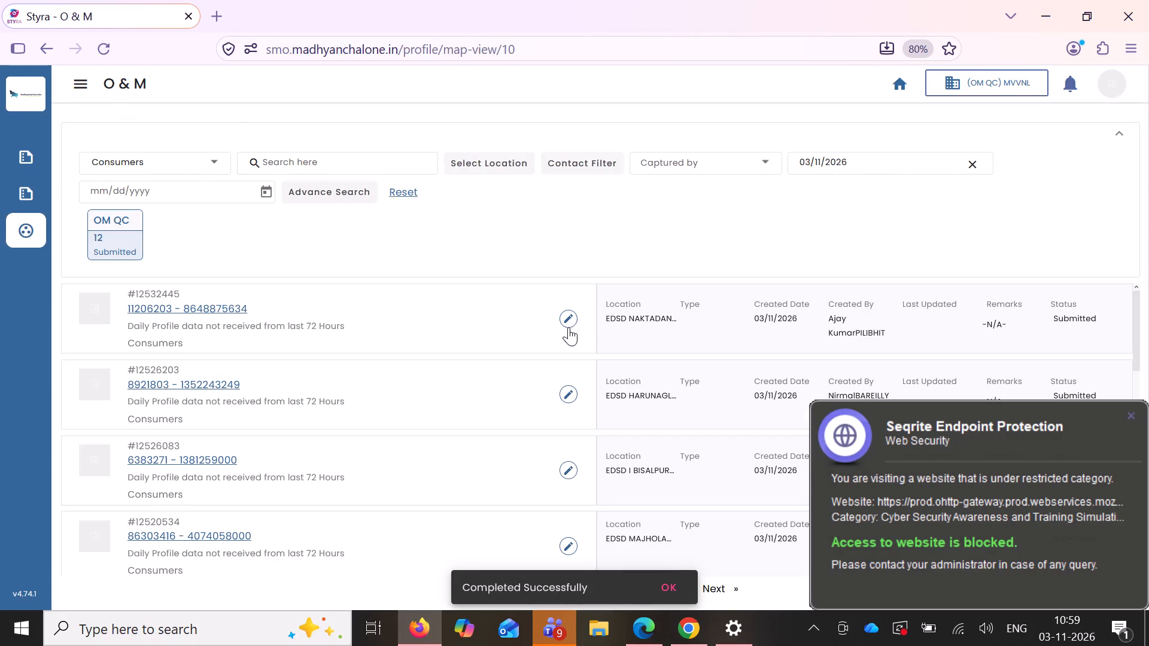
pyautogui.click(569, 327)
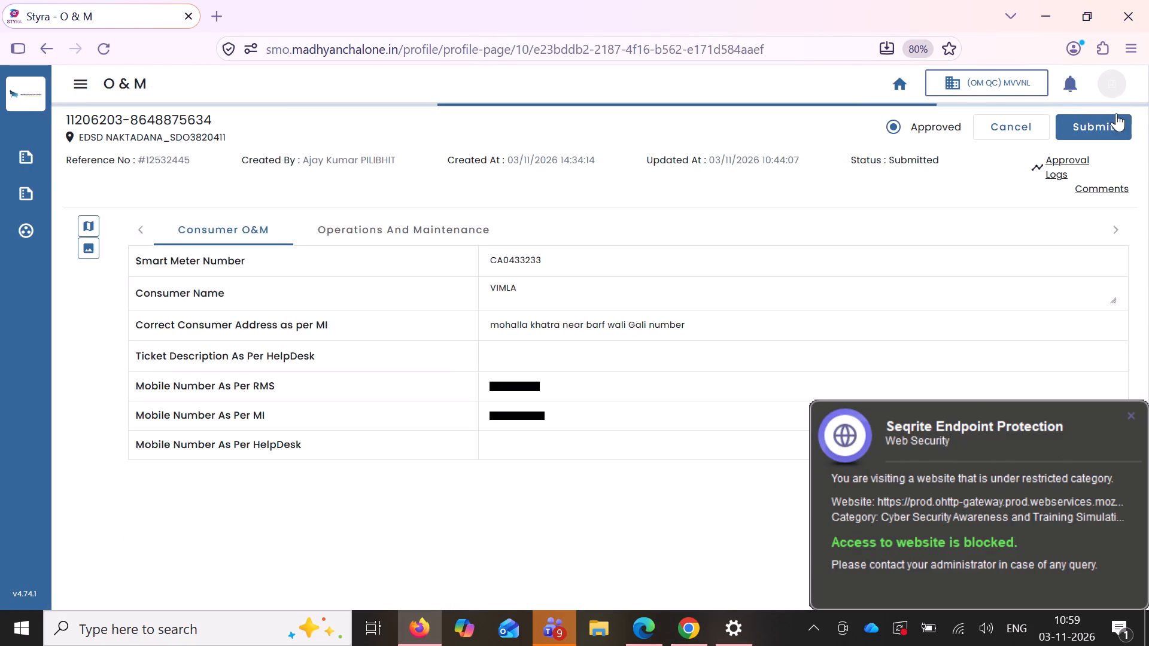
pyautogui.click(1116, 113)
pyautogui.click(577, 318)
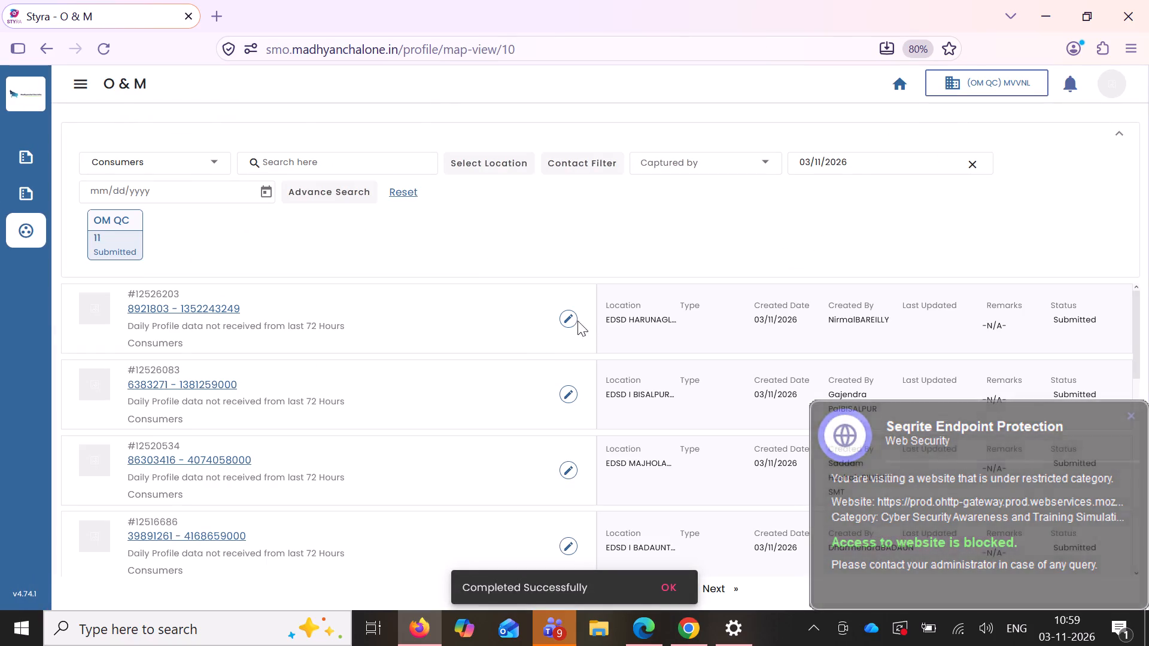
pyautogui.click(577, 321)
pyautogui.click(573, 319)
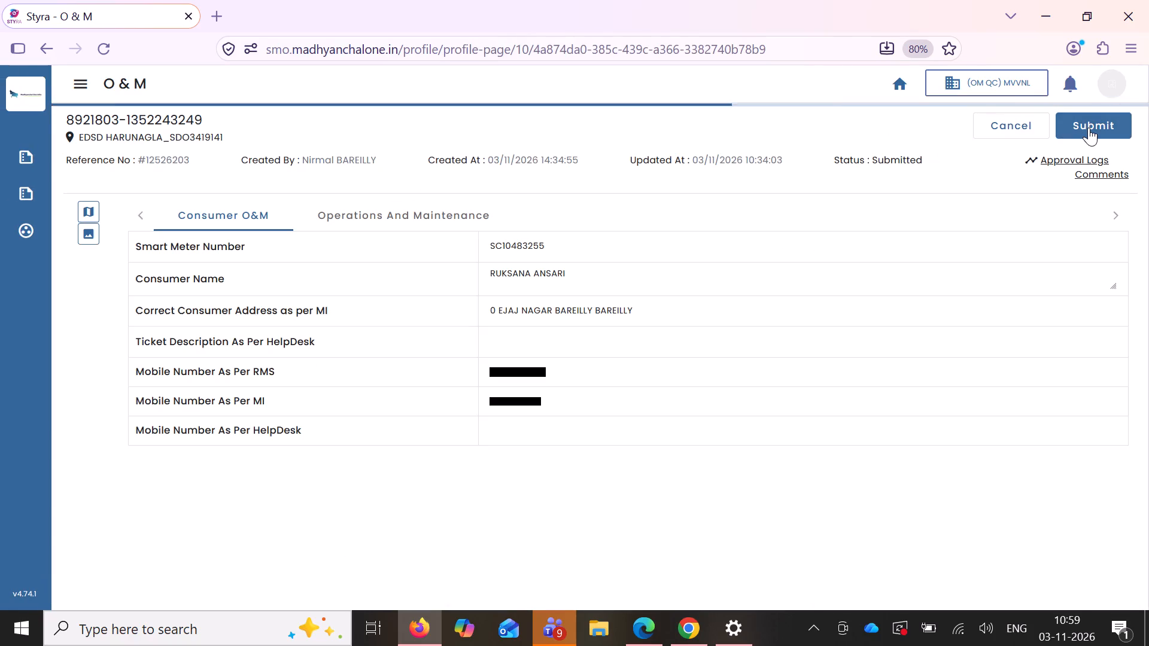
pyautogui.click(1089, 127)
pyautogui.click(579, 314)
pyautogui.click(563, 322)
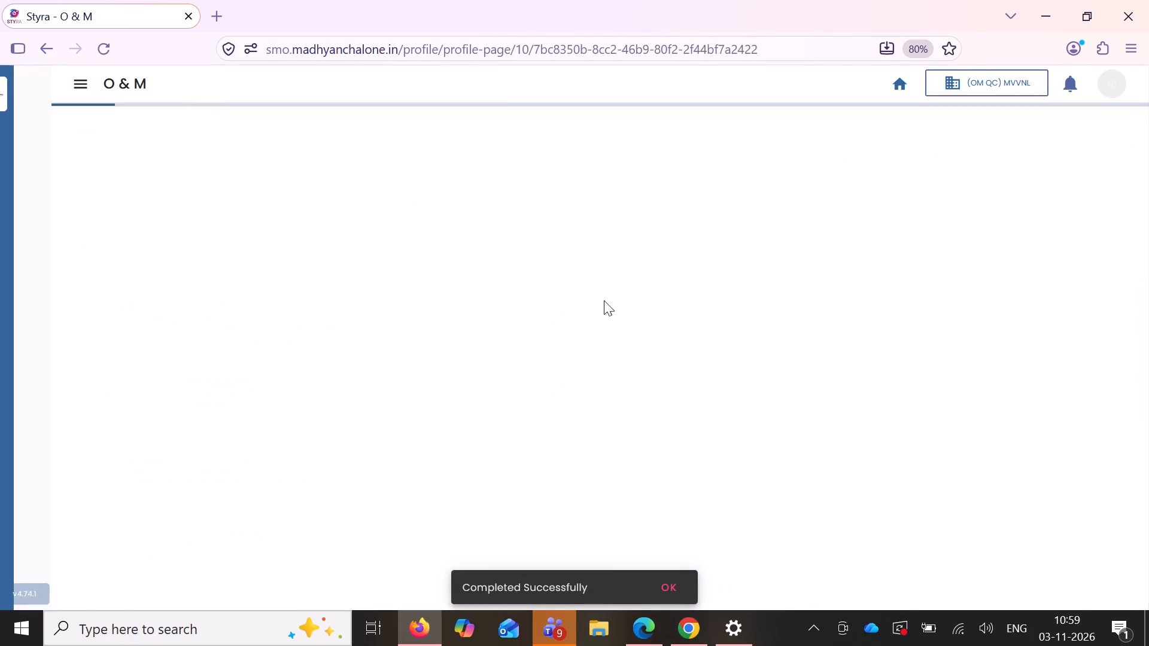
pyautogui.click(1092, 121)
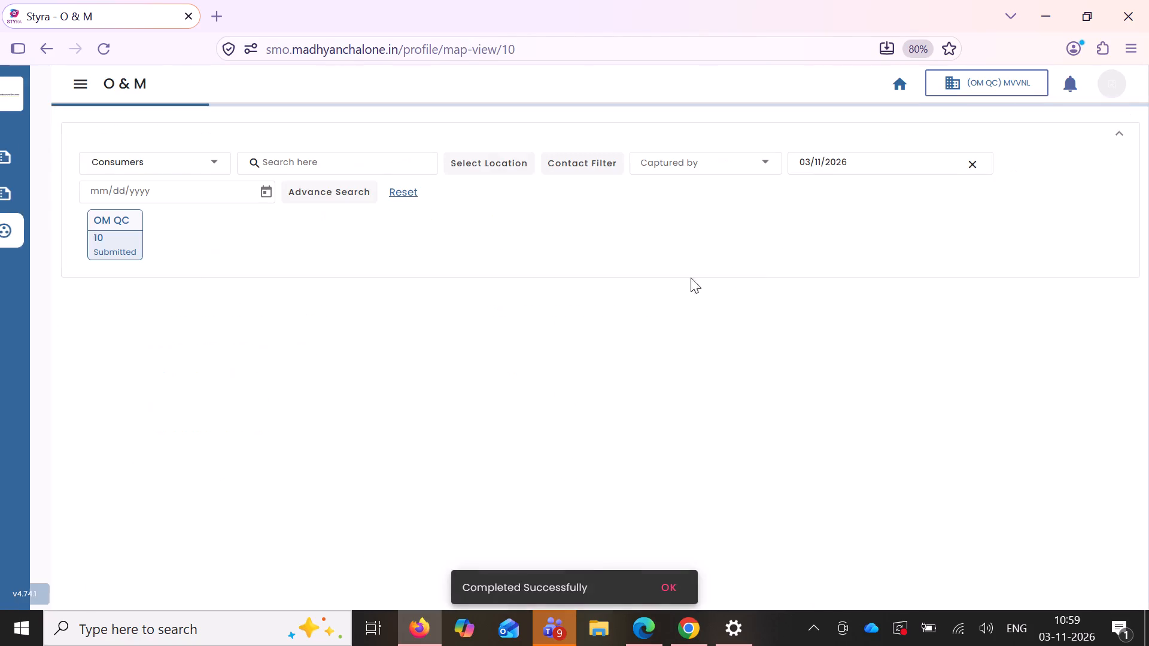
pyautogui.click(567, 322)
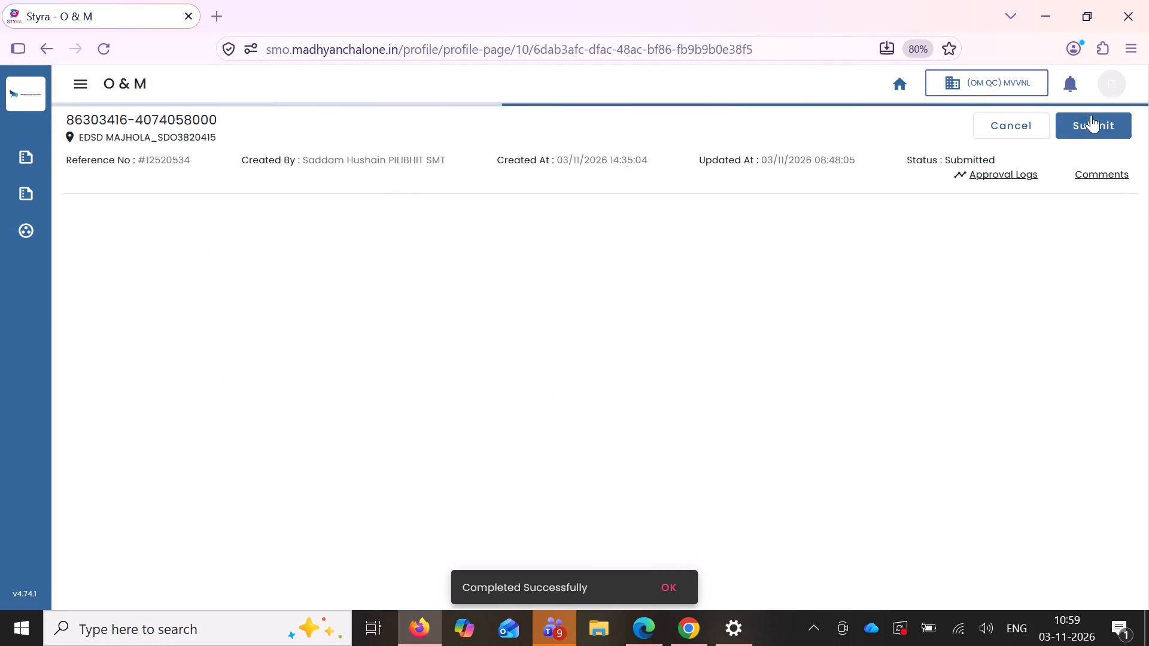
pyautogui.click(1098, 120)
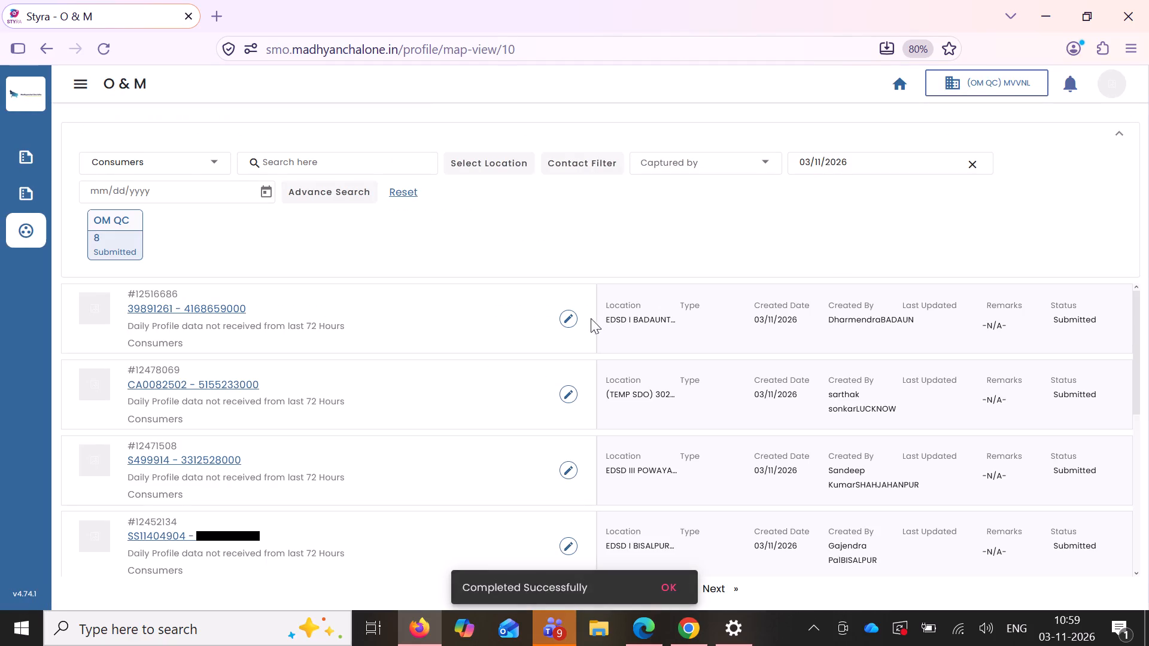
pyautogui.click(579, 319)
pyautogui.click(578, 317)
pyautogui.click(574, 317)
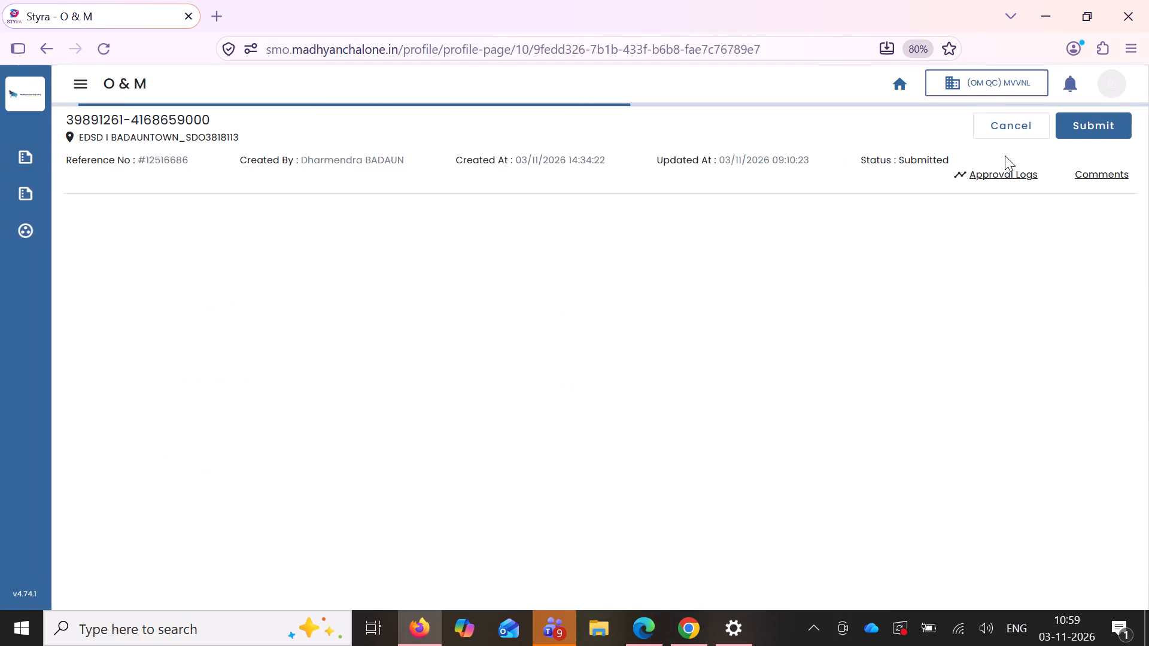
pyautogui.click(1118, 126)
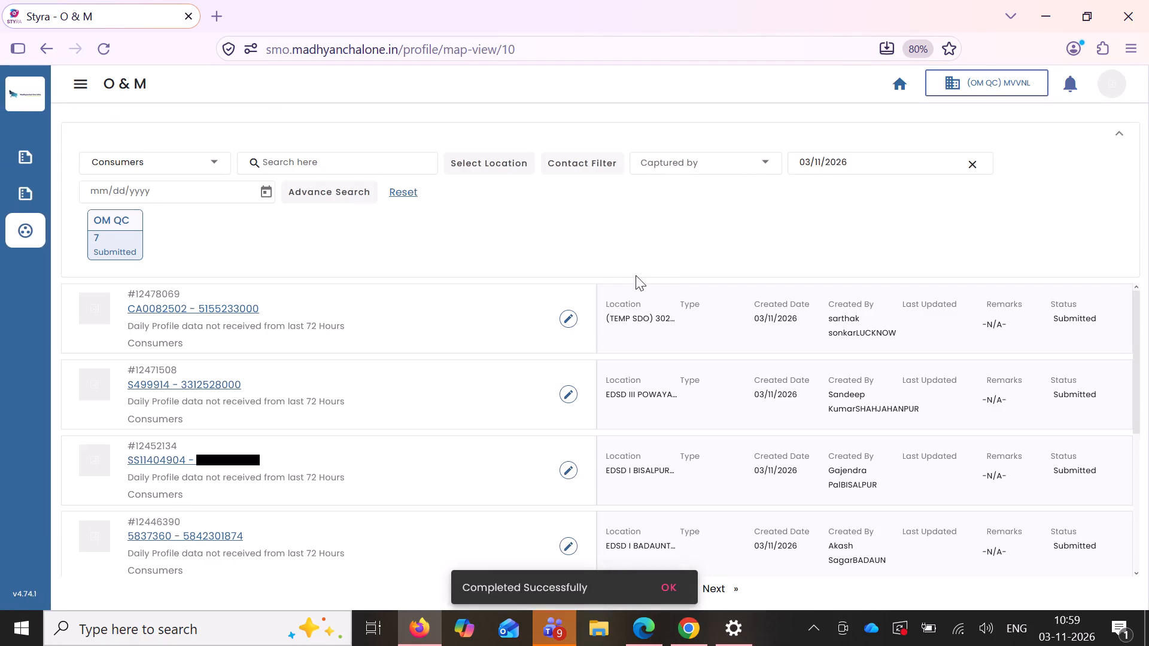
pyautogui.click(570, 321)
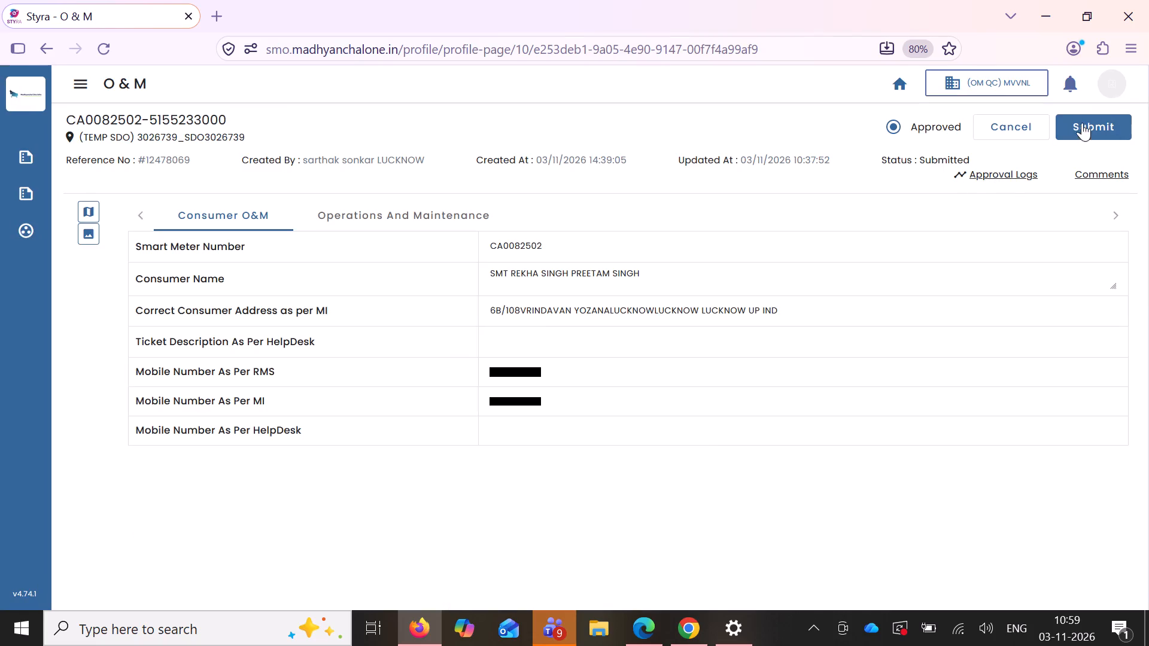
pyautogui.click(1083, 123)
pyautogui.click(570, 318)
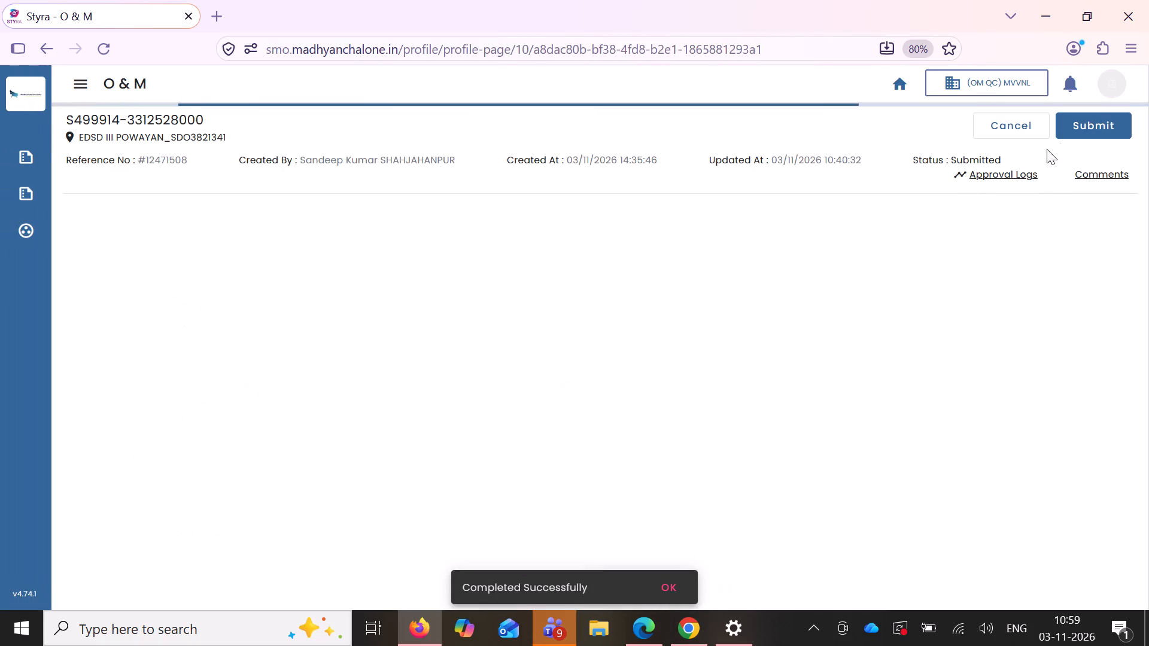
pyautogui.click(1086, 121)
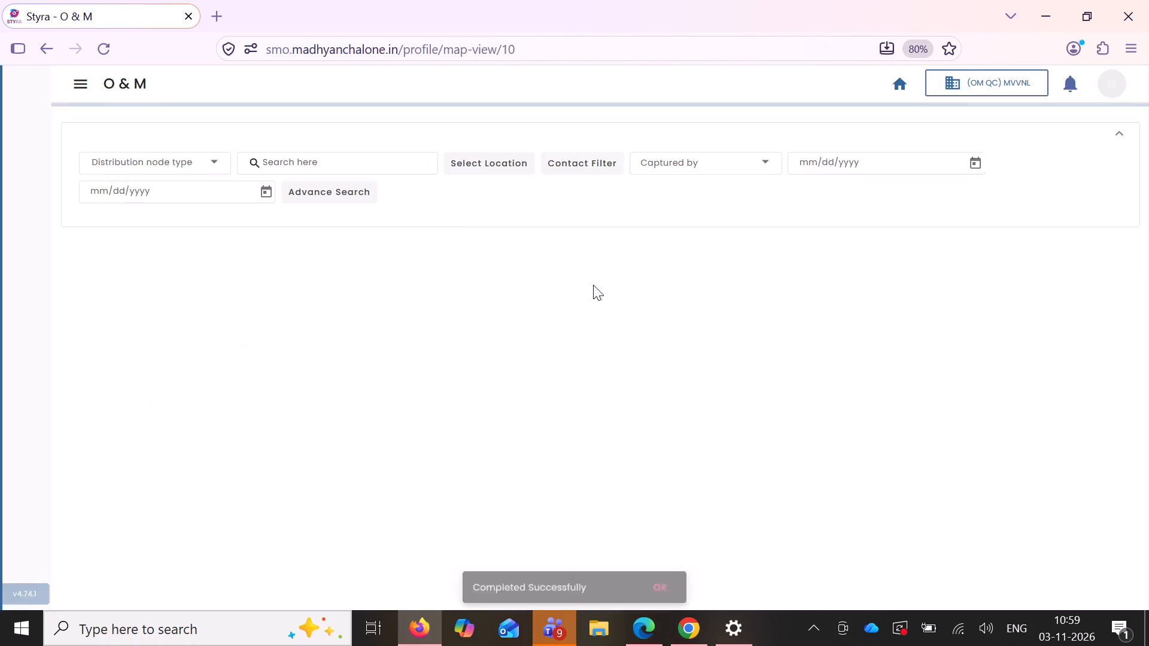
pyautogui.click(561, 316)
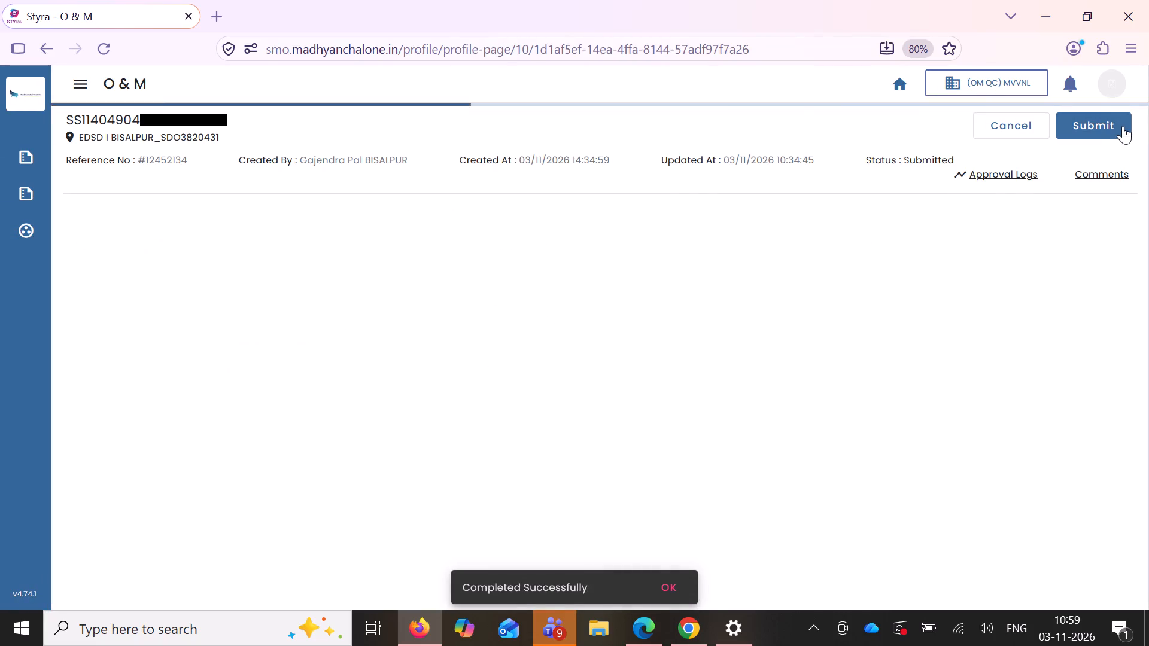
pyautogui.click(1111, 128)
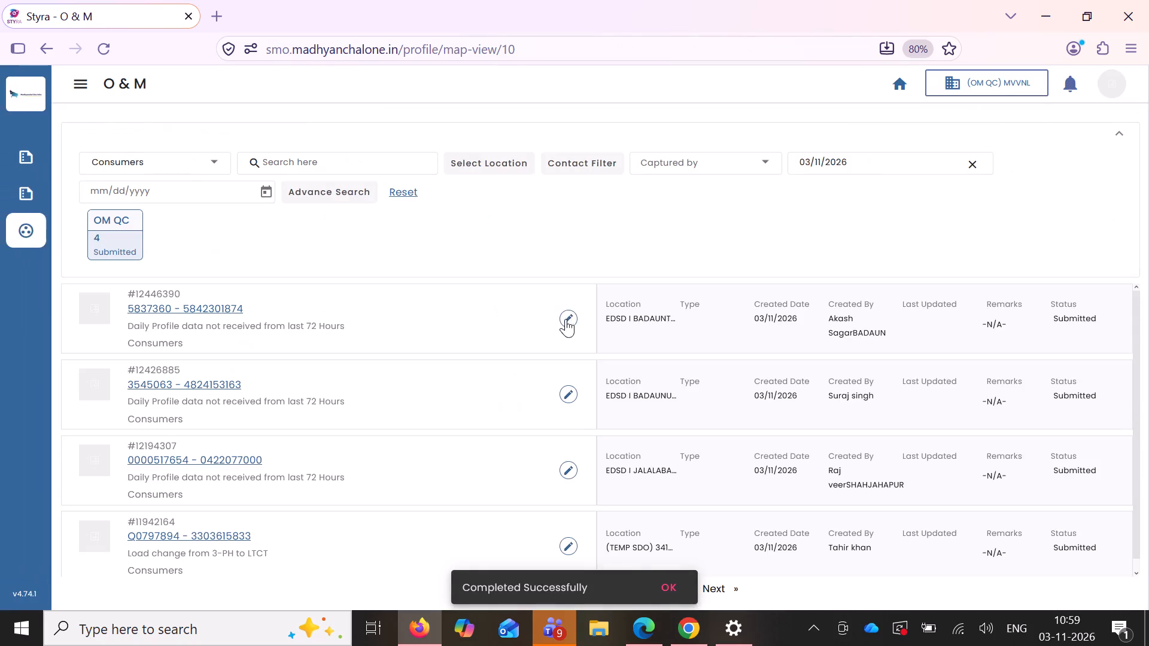
pyautogui.click(566, 318)
pyautogui.click(1099, 124)
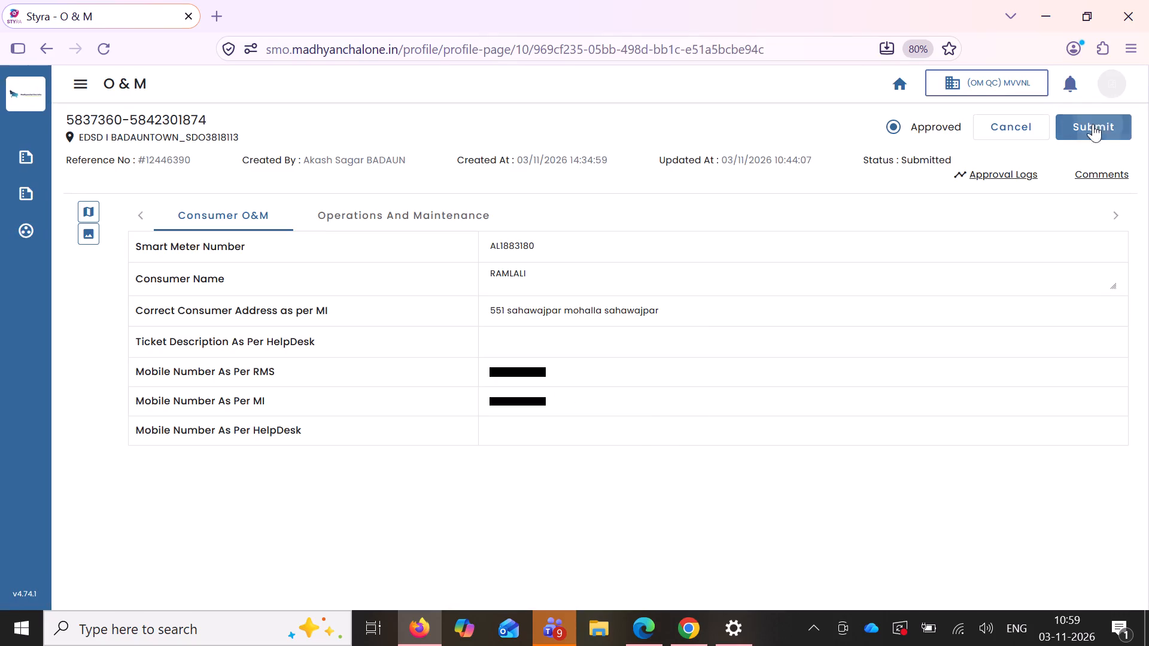
pyautogui.click(570, 314)
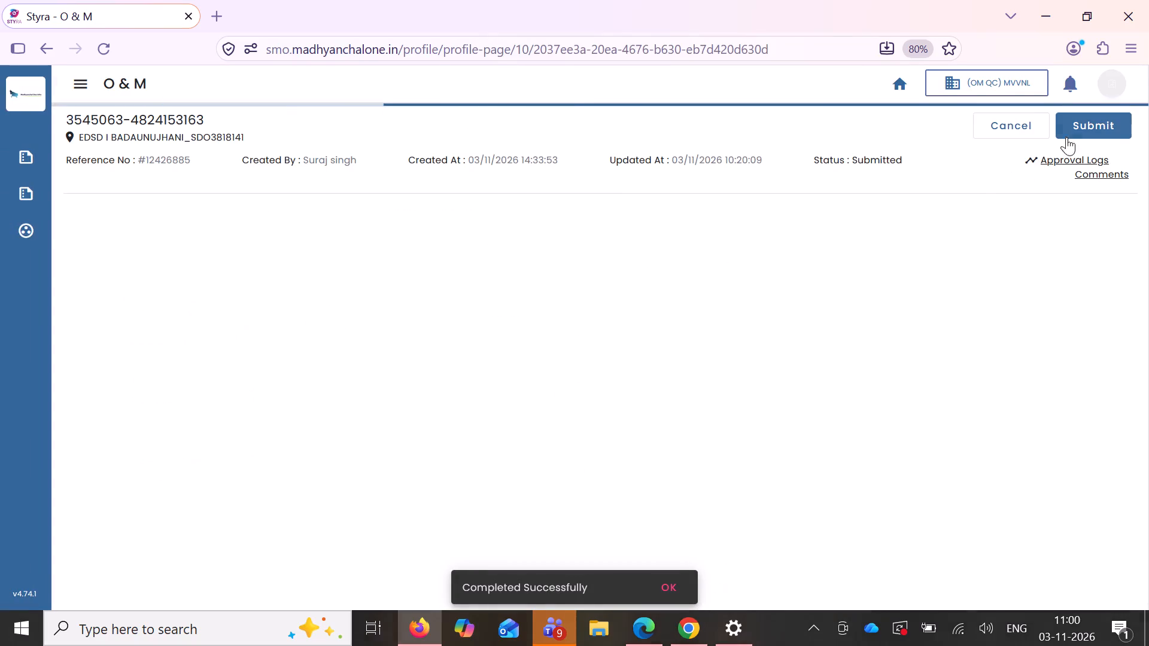
pyautogui.click(1096, 121)
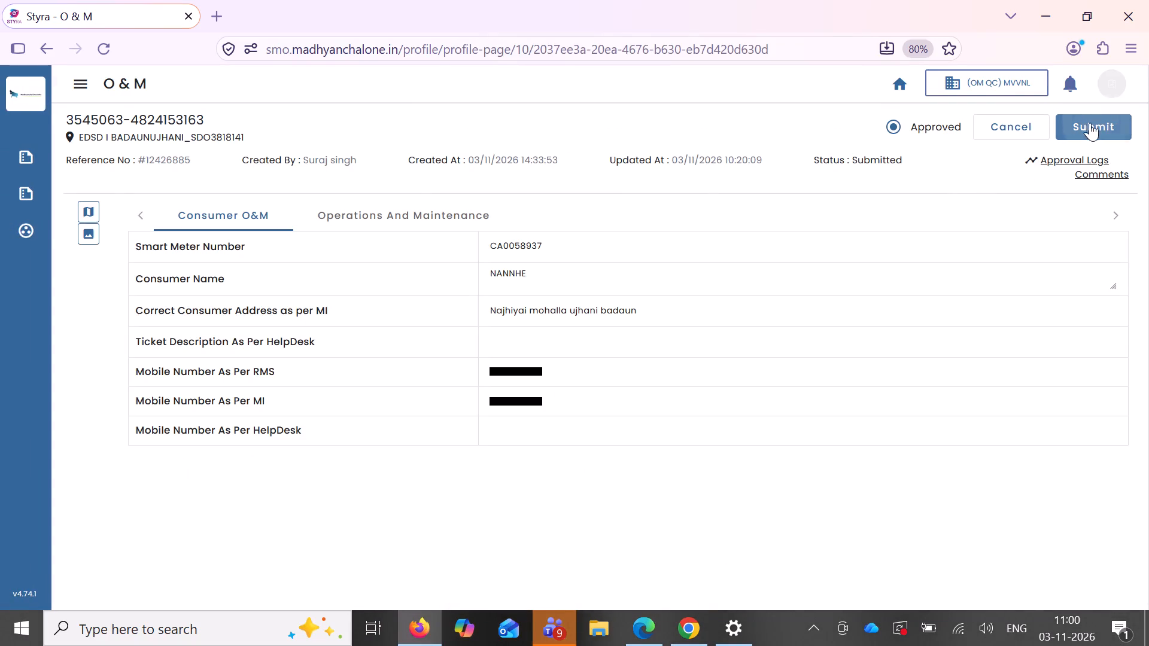
pyautogui.click(575, 317)
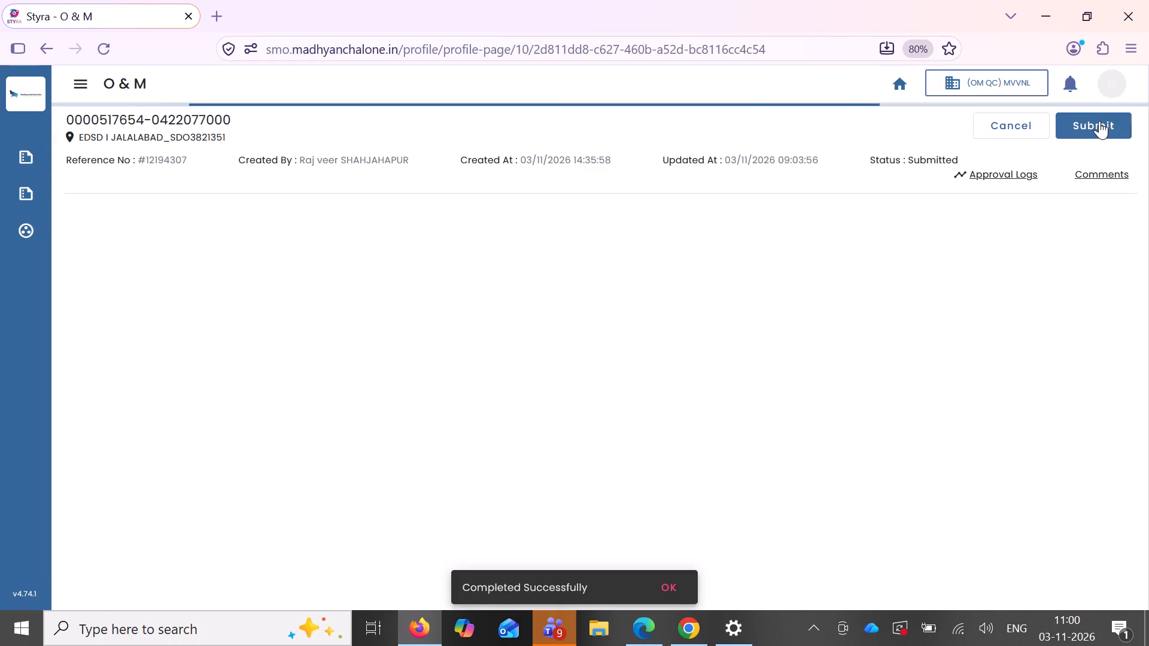
pyautogui.click(1097, 119)
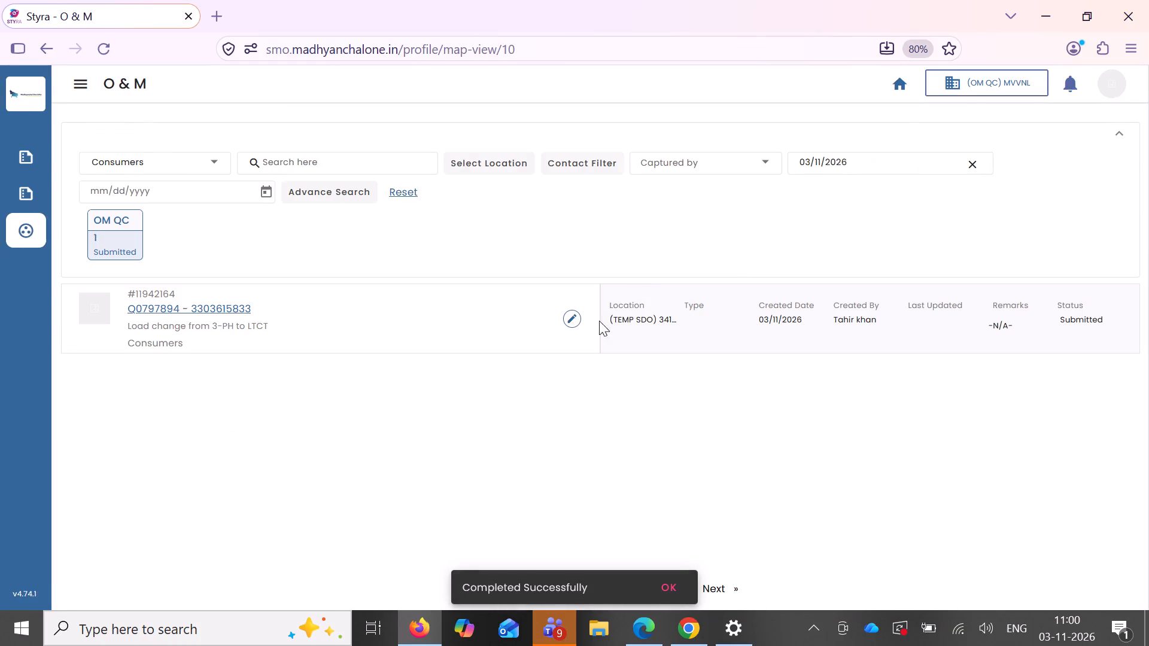
pyautogui.click(567, 321)
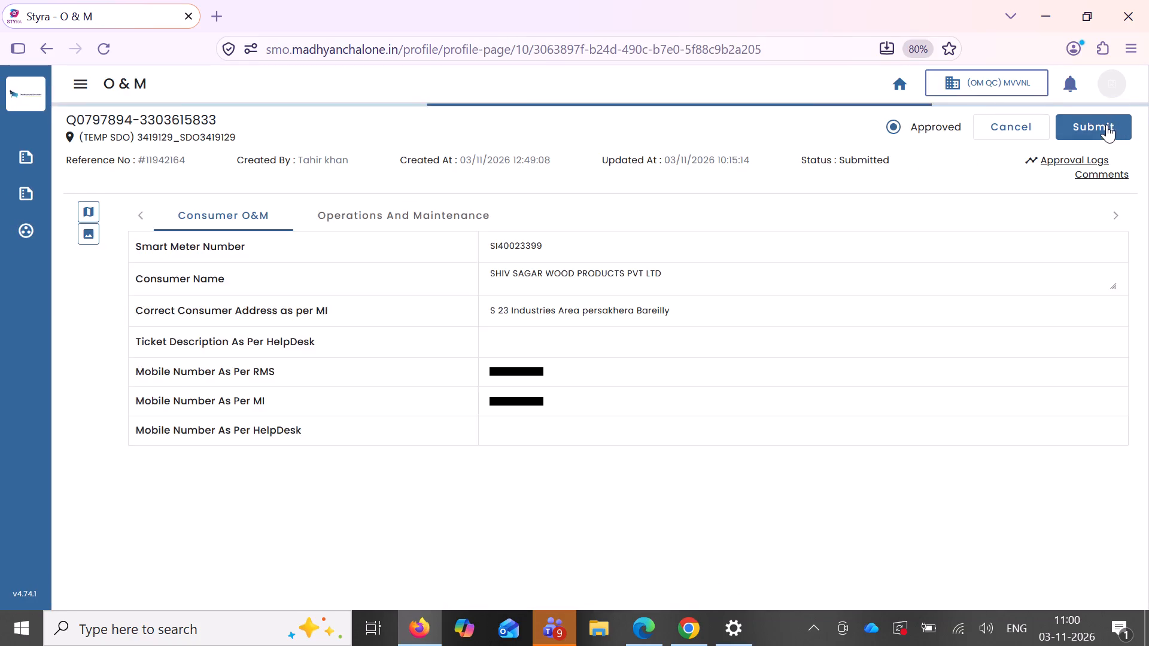
pyautogui.click(1107, 124)
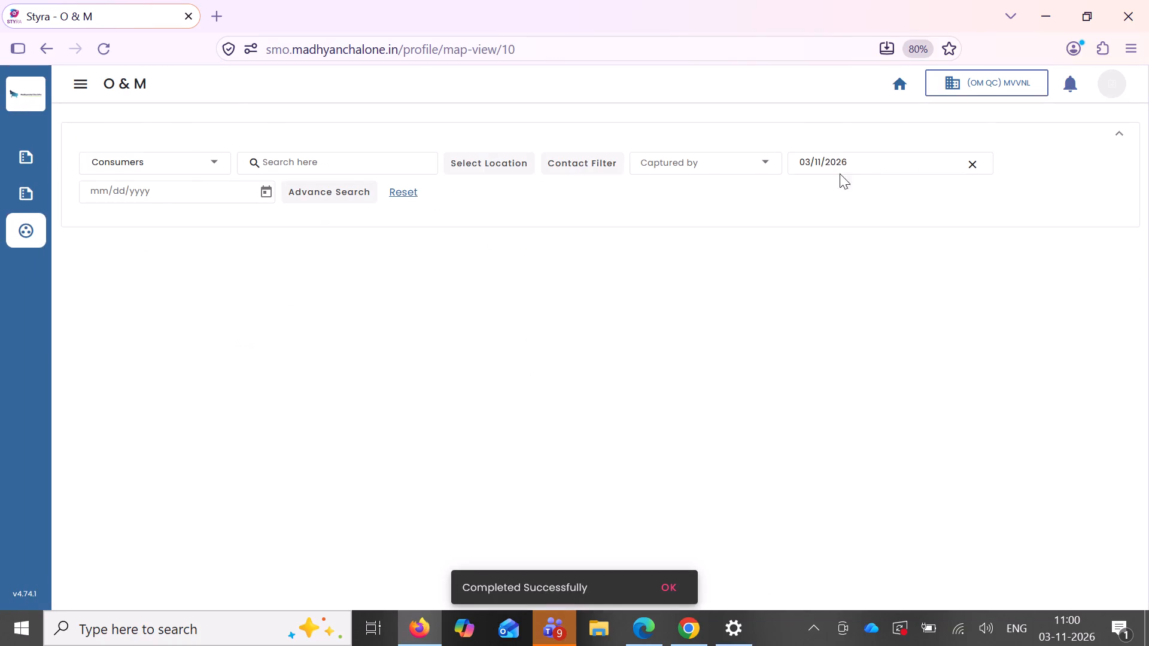
# Clear the first date filter and set the second date filter to 02/11/2026.
pyautogui.click(968, 166)
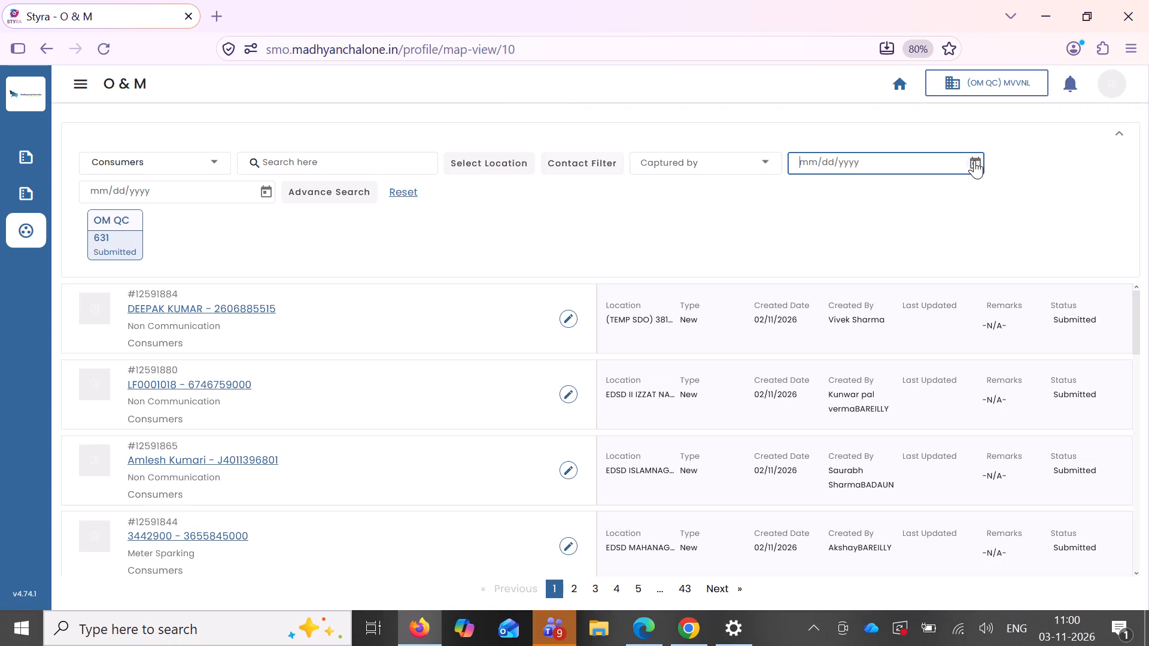
pyautogui.click(265, 199)
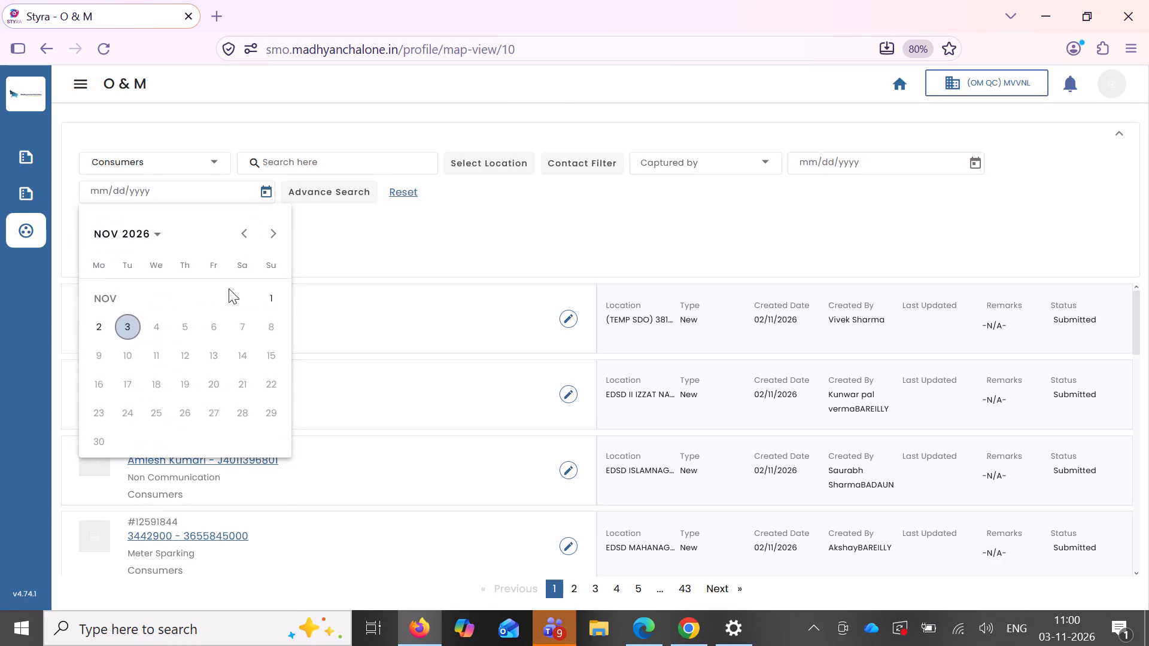
pyautogui.click(105, 327)
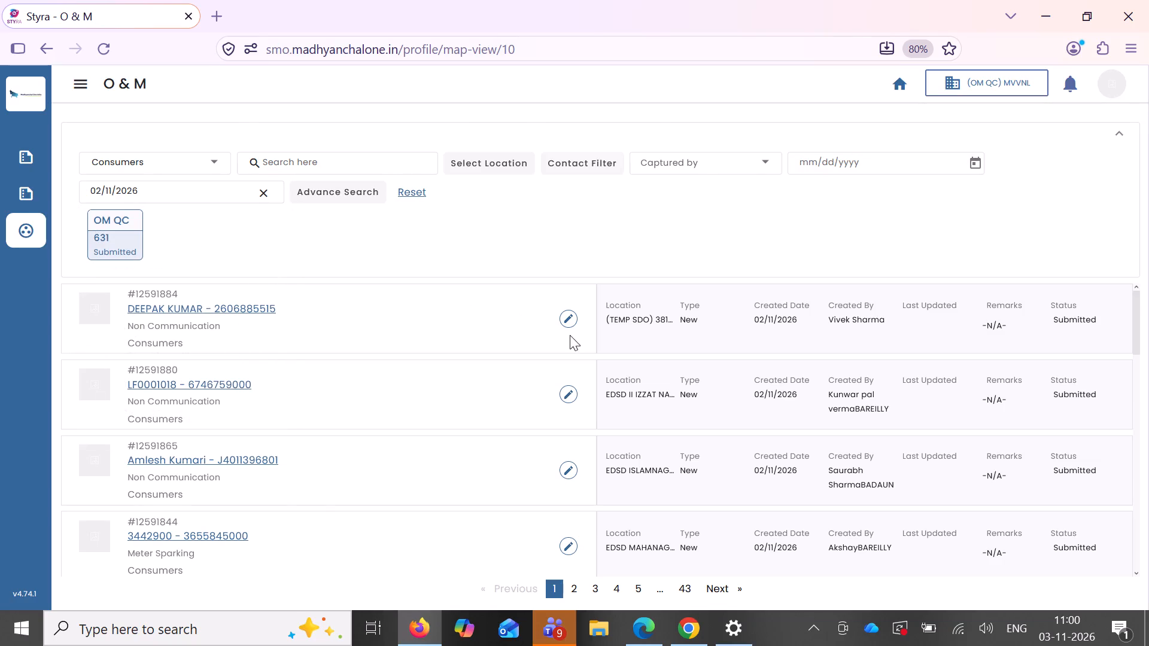
pyautogui.click(566, 317)
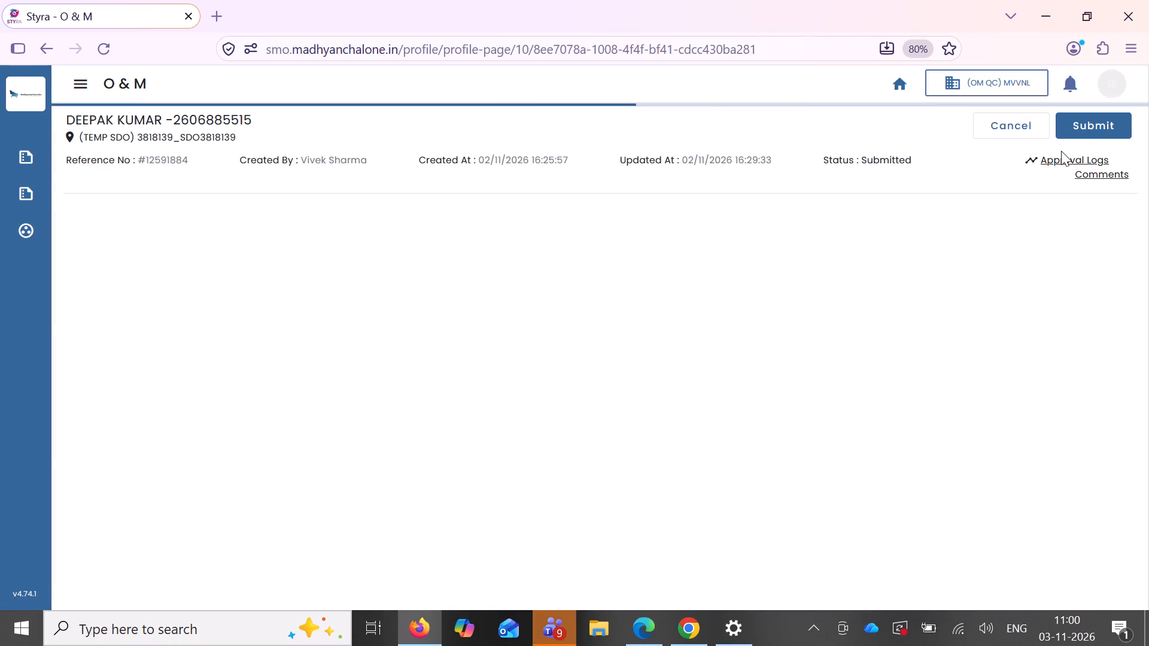
pyautogui.click(1096, 113)
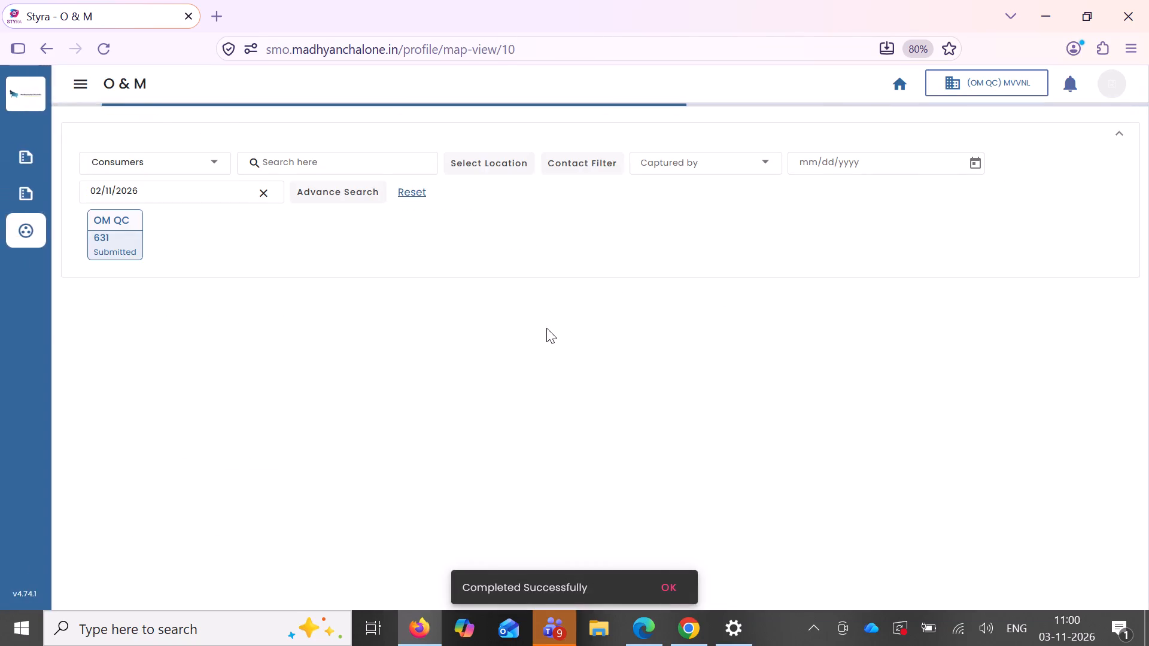
pyautogui.click(558, 319)
pyautogui.click(564, 317)
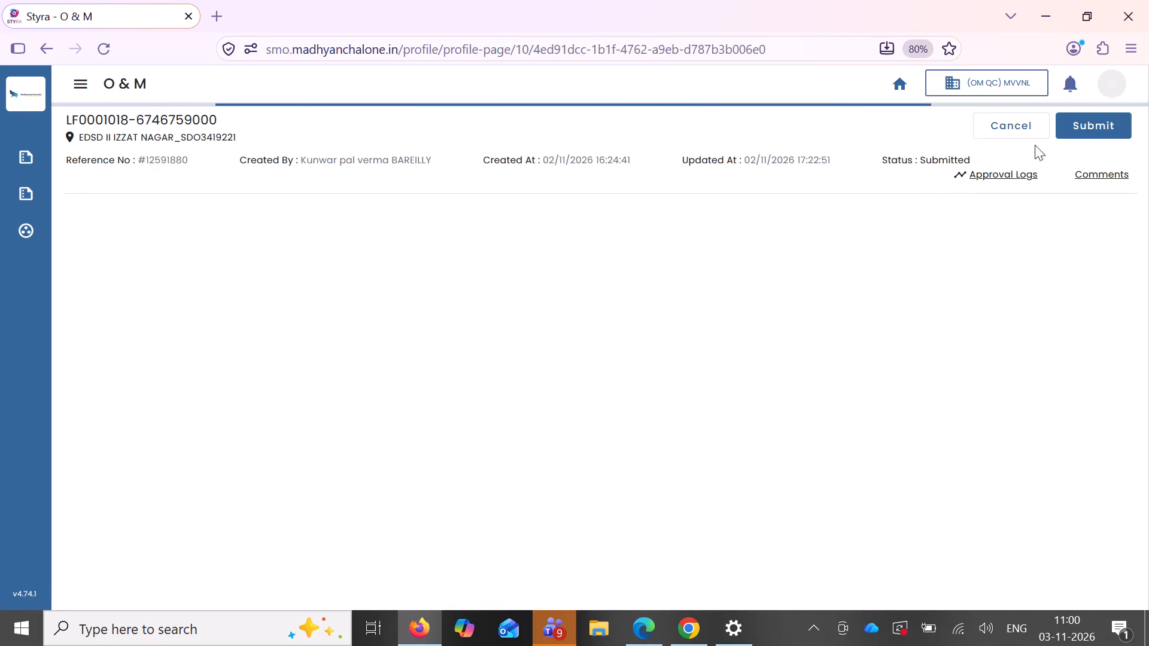
pyautogui.click(1093, 126)
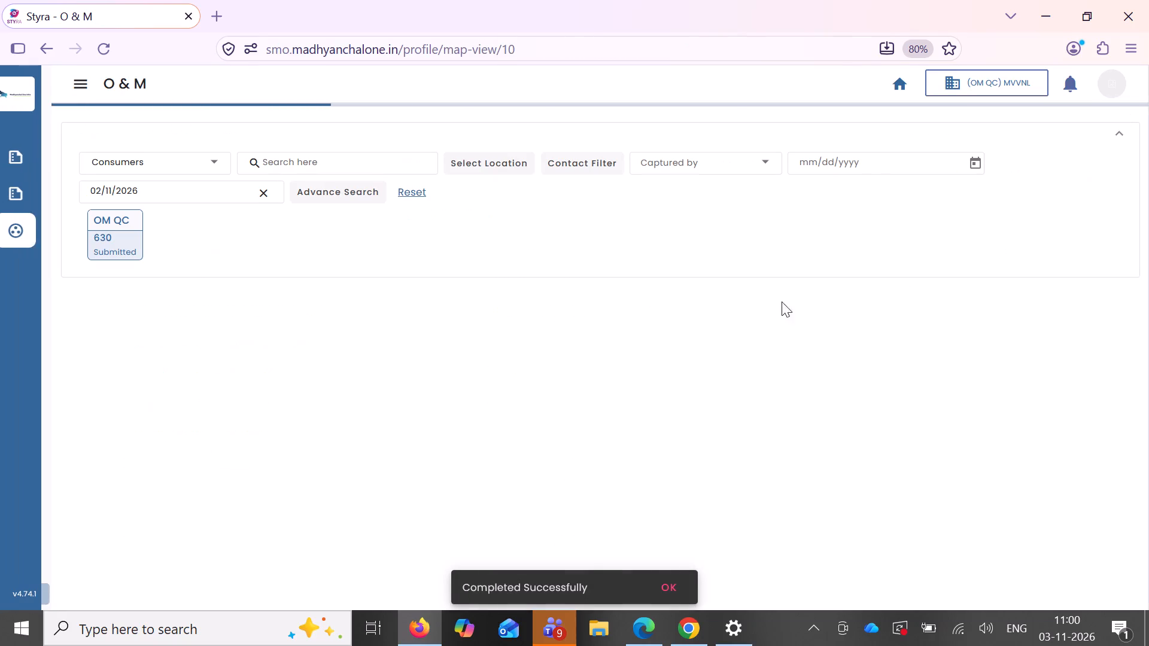
pyautogui.click(576, 323)
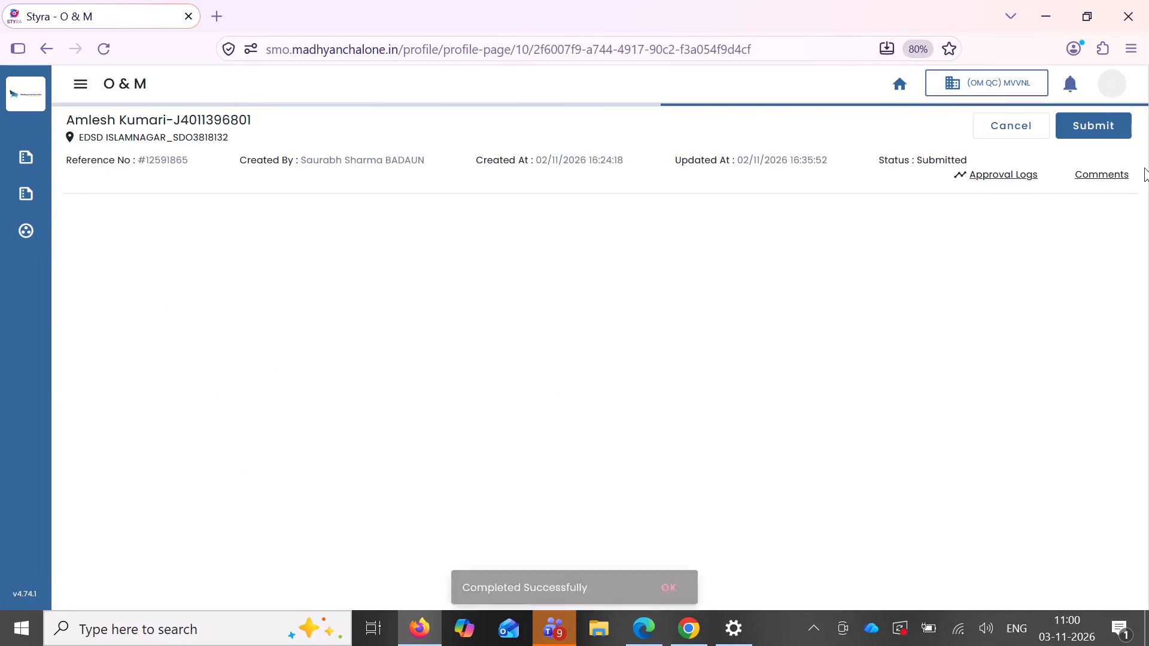
pyautogui.click(1098, 133)
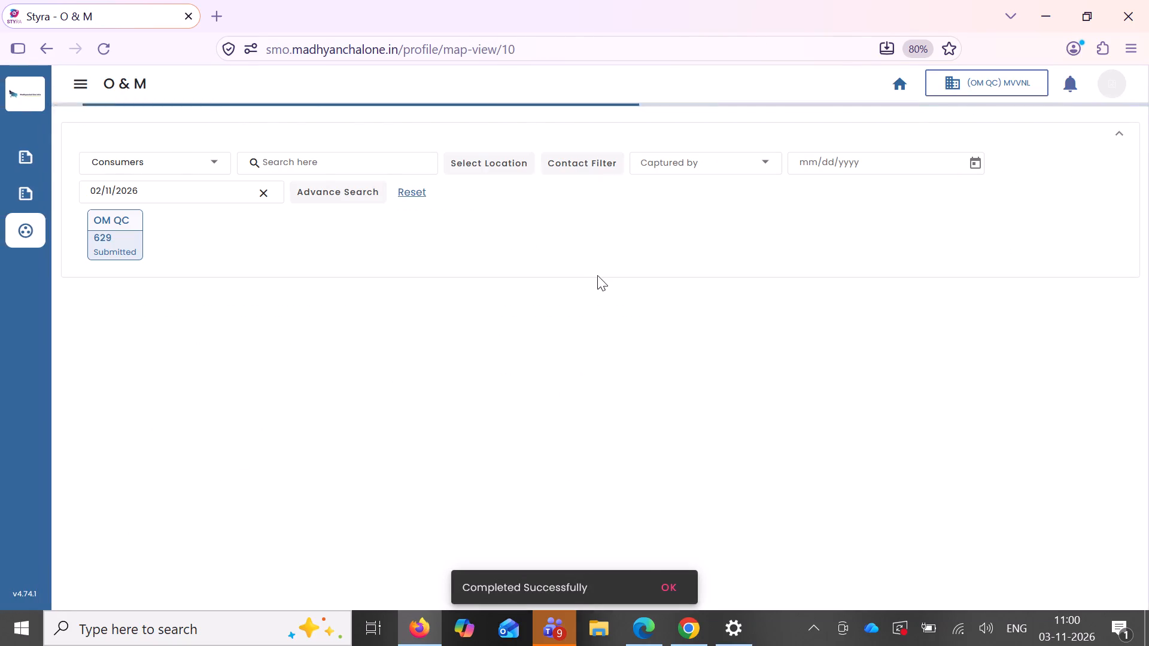
pyautogui.click(569, 316)
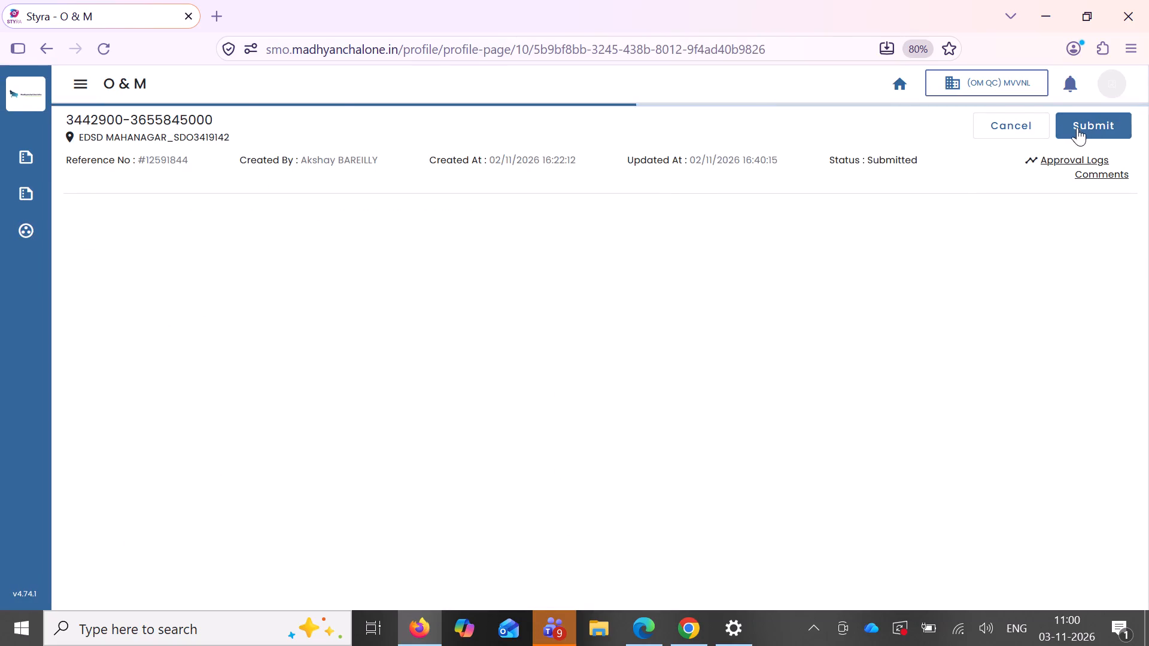
pyautogui.click(1099, 124)
pyautogui.click(564, 319)
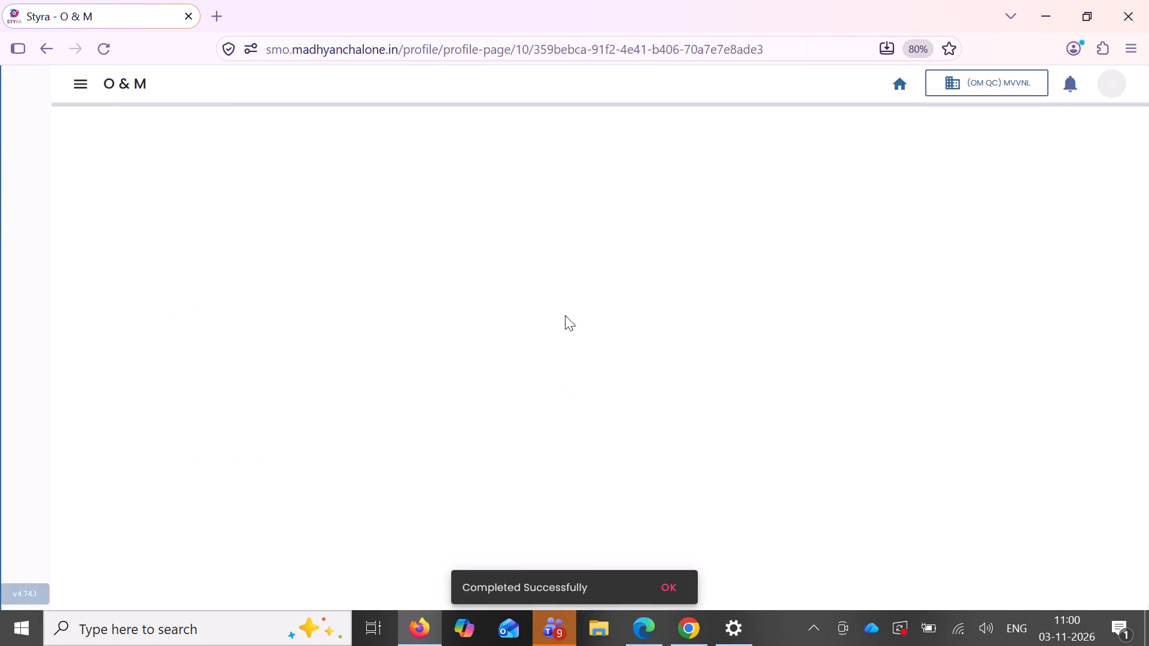
pyautogui.click(1117, 123)
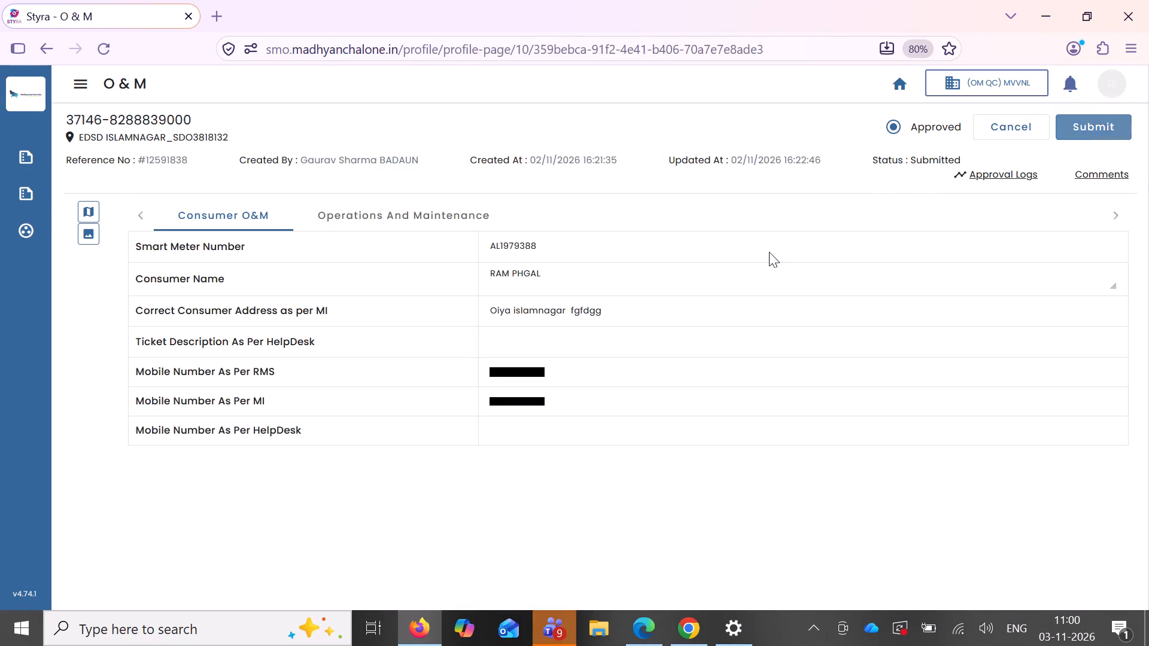
pyautogui.click(569, 324)
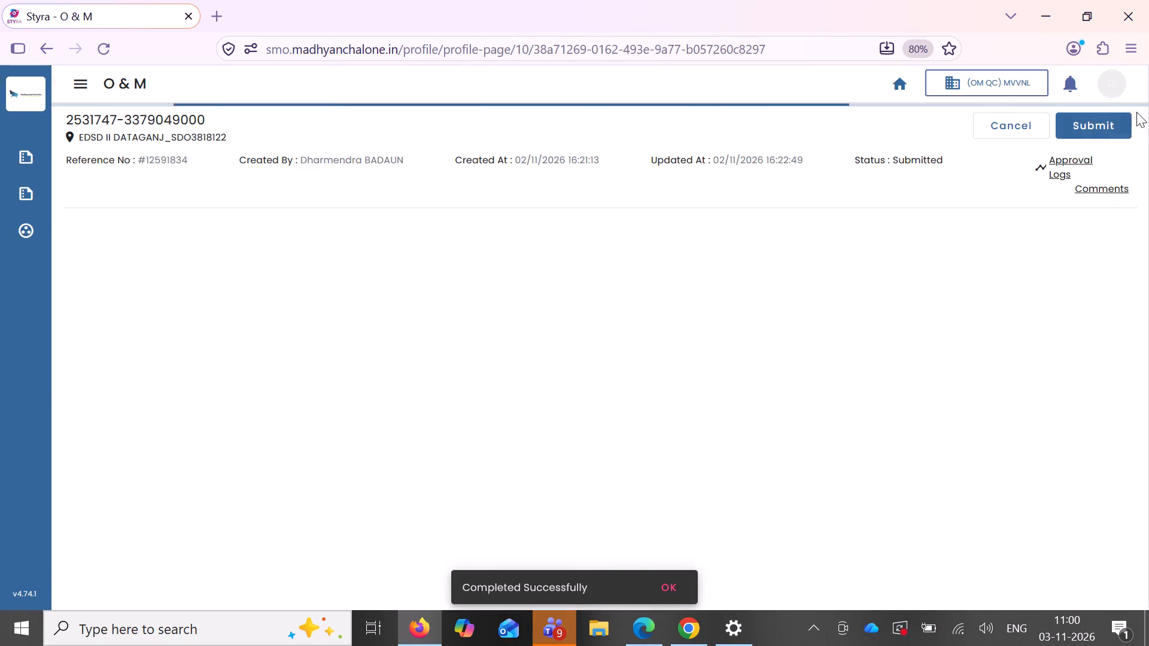
pyautogui.click(1107, 128)
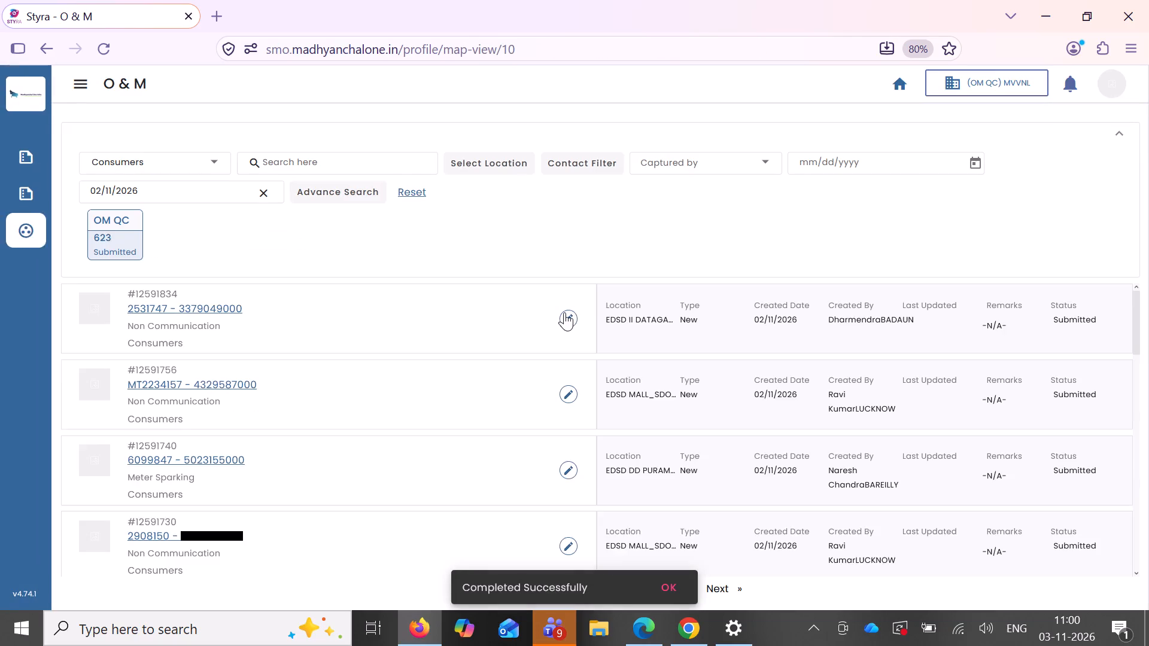
pyautogui.click(564, 312)
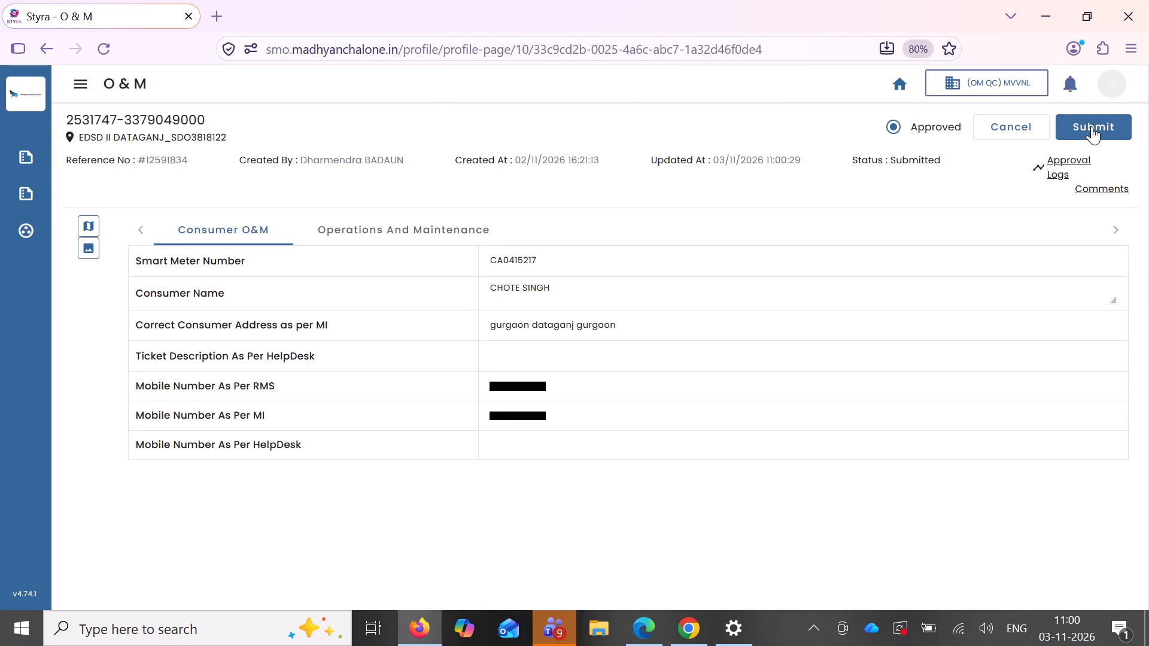
pyautogui.click(1095, 124)
pyautogui.click(576, 321)
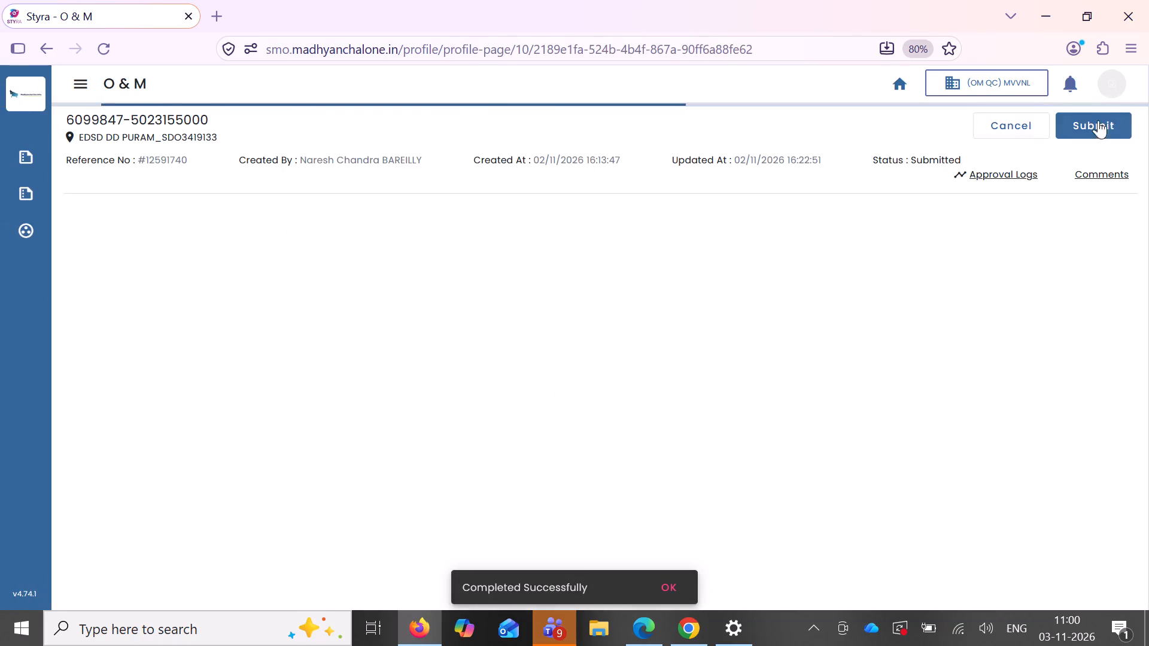
pyautogui.click(1113, 125)
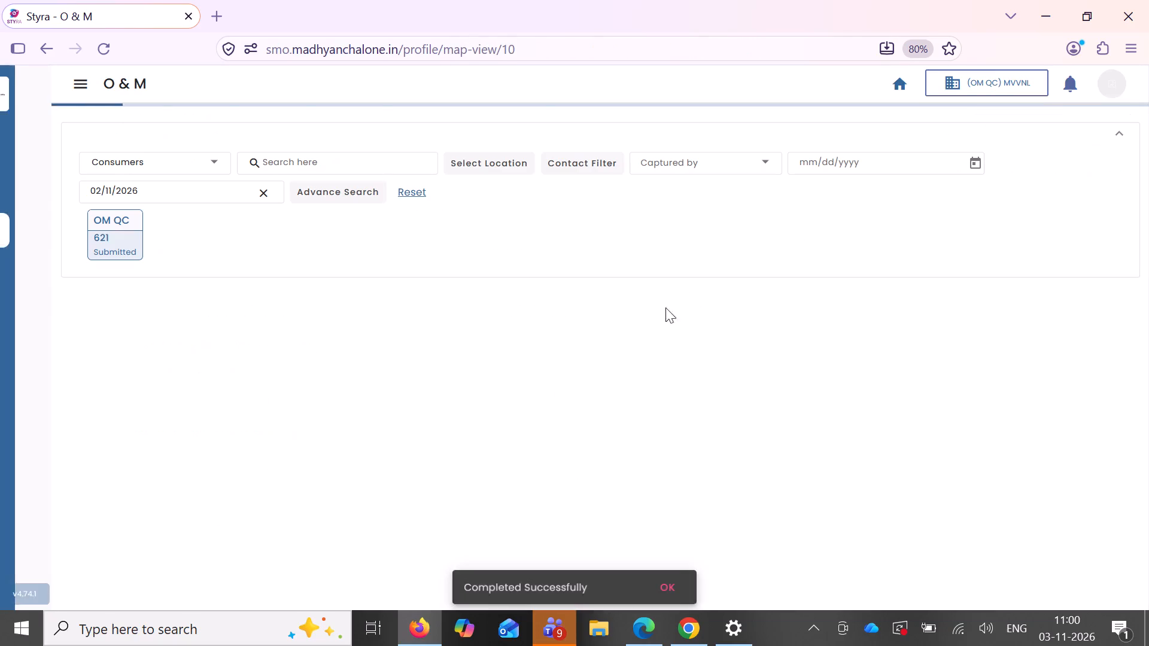
pyautogui.click(570, 313)
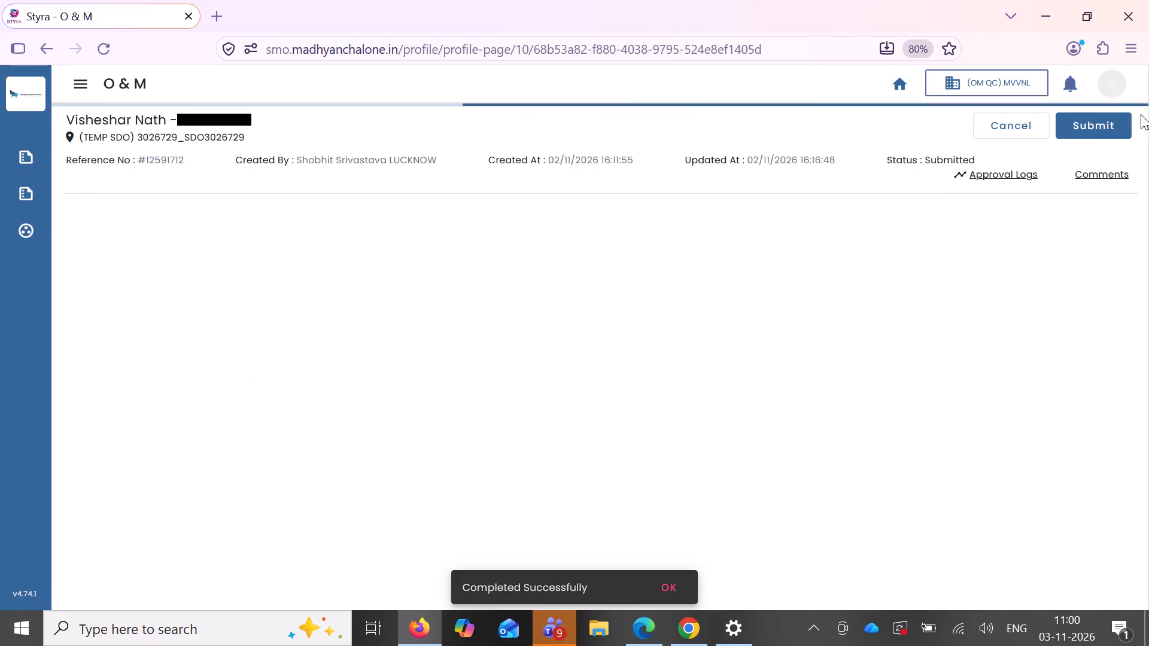
pyautogui.click(1107, 126)
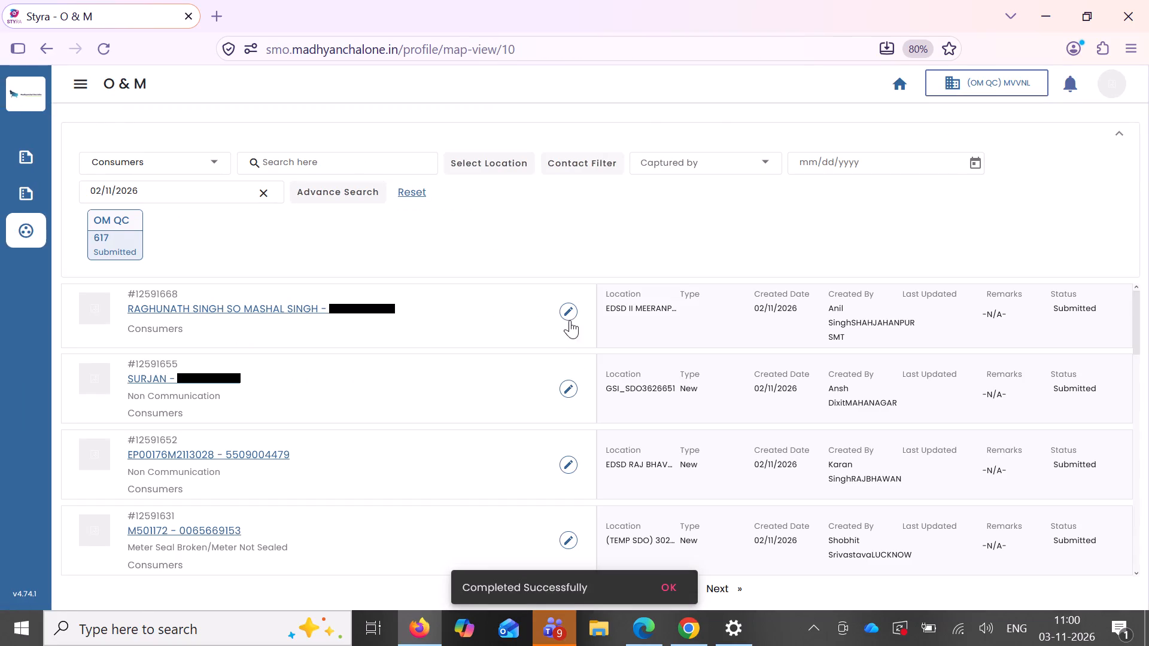
pyautogui.click(570, 321)
pyautogui.click(565, 312)
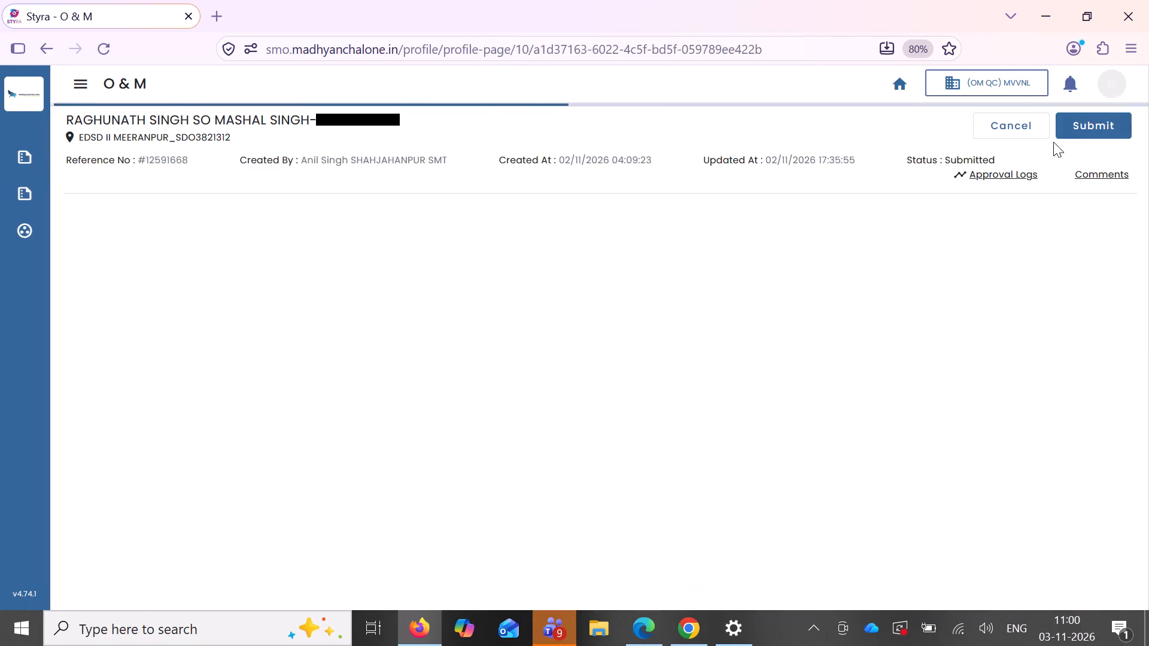
pyautogui.click(1081, 126)
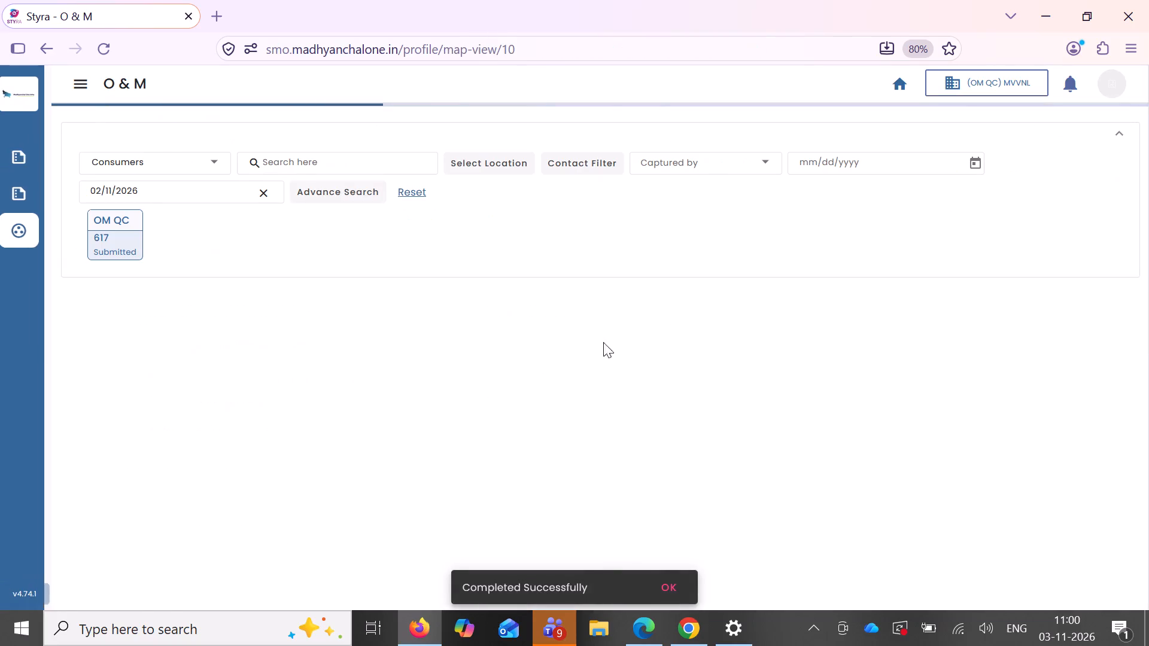
pyautogui.click(573, 318)
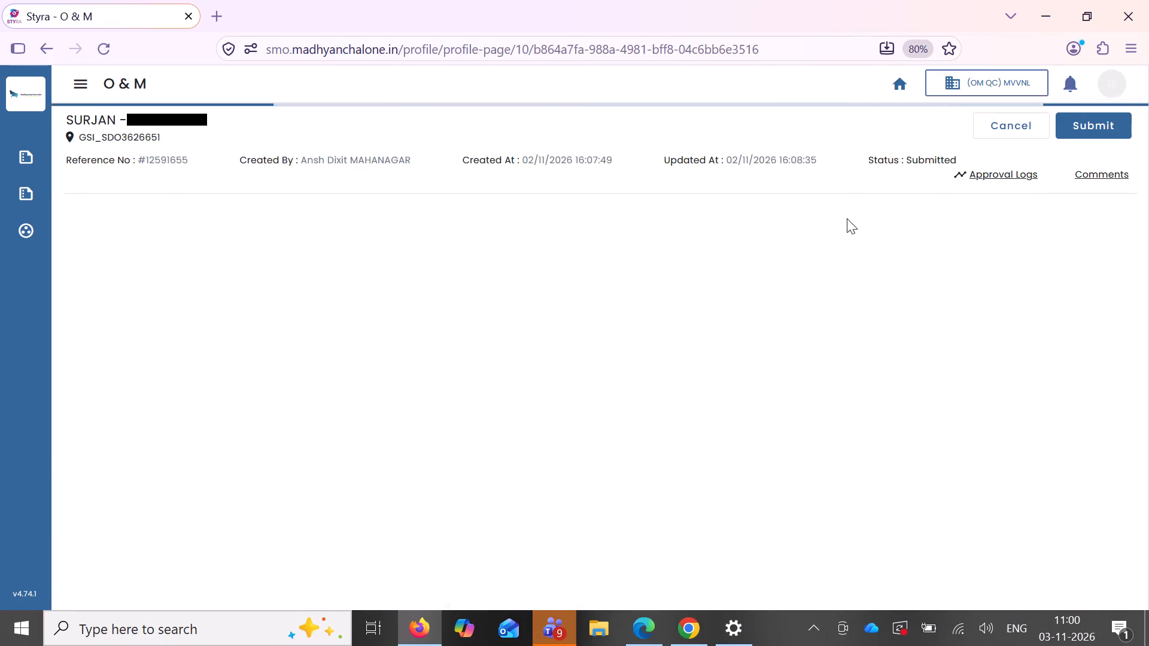
pyautogui.click(1114, 129)
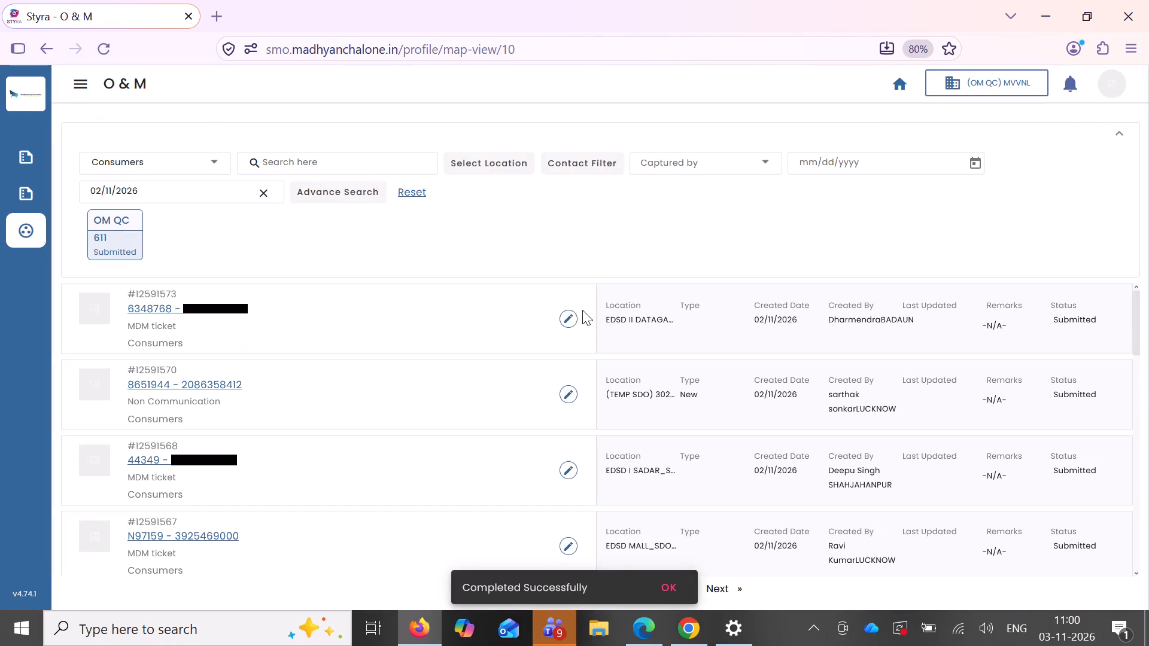
pyautogui.click(574, 317)
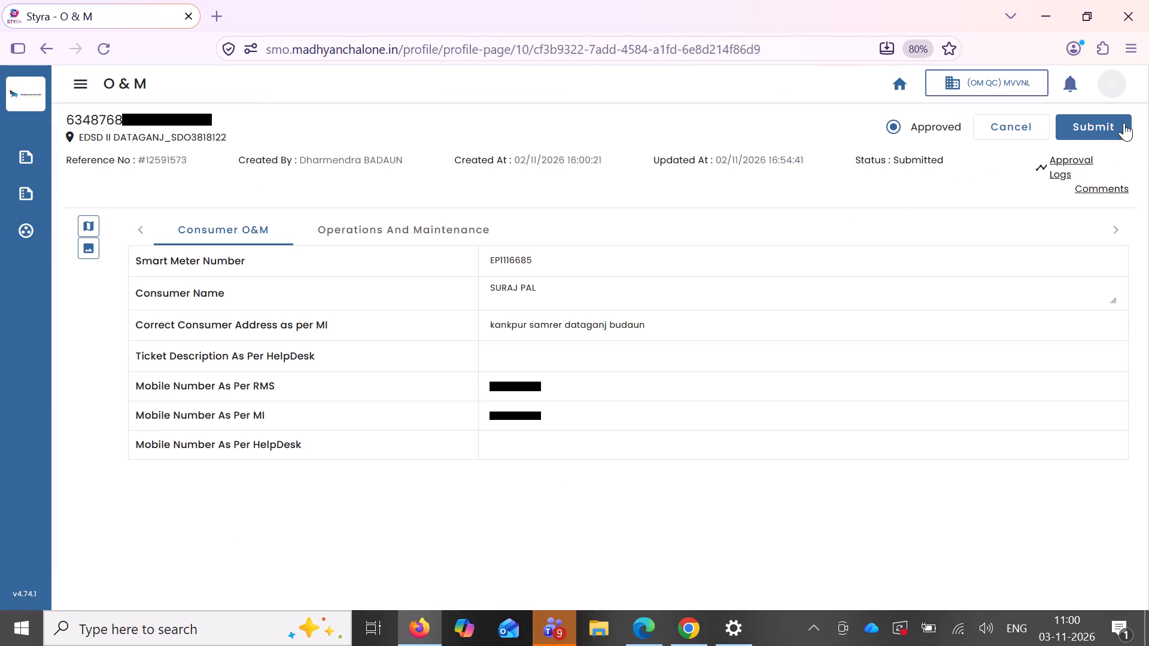
pyautogui.click(1117, 121)
pyautogui.click(576, 317)
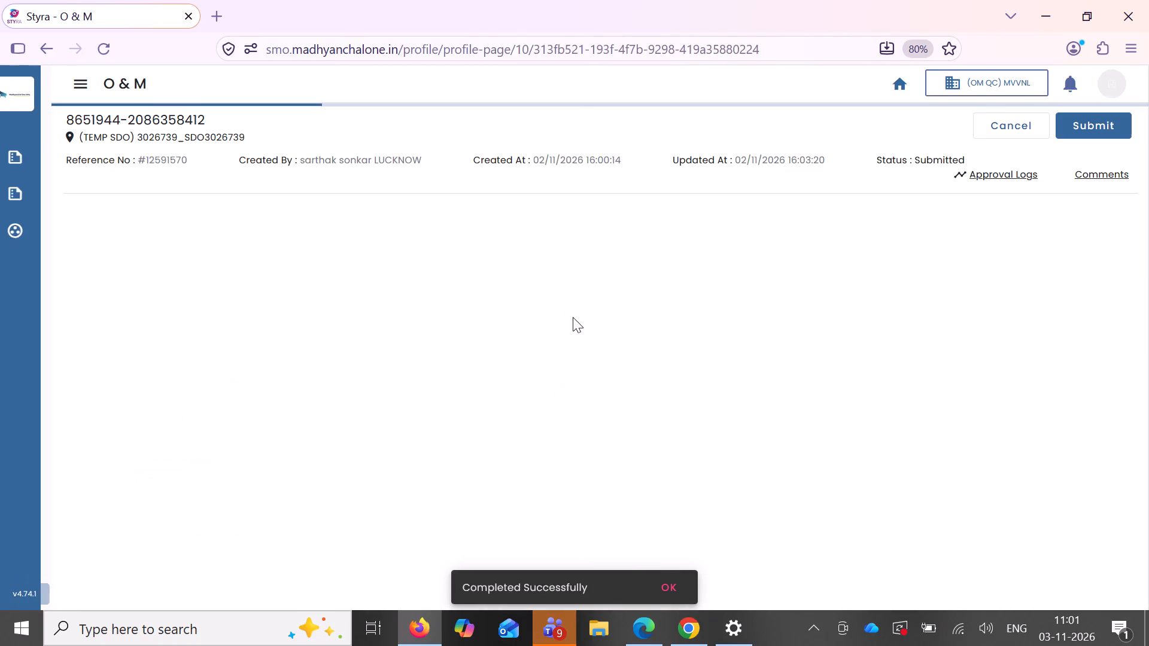
pyautogui.click(1086, 124)
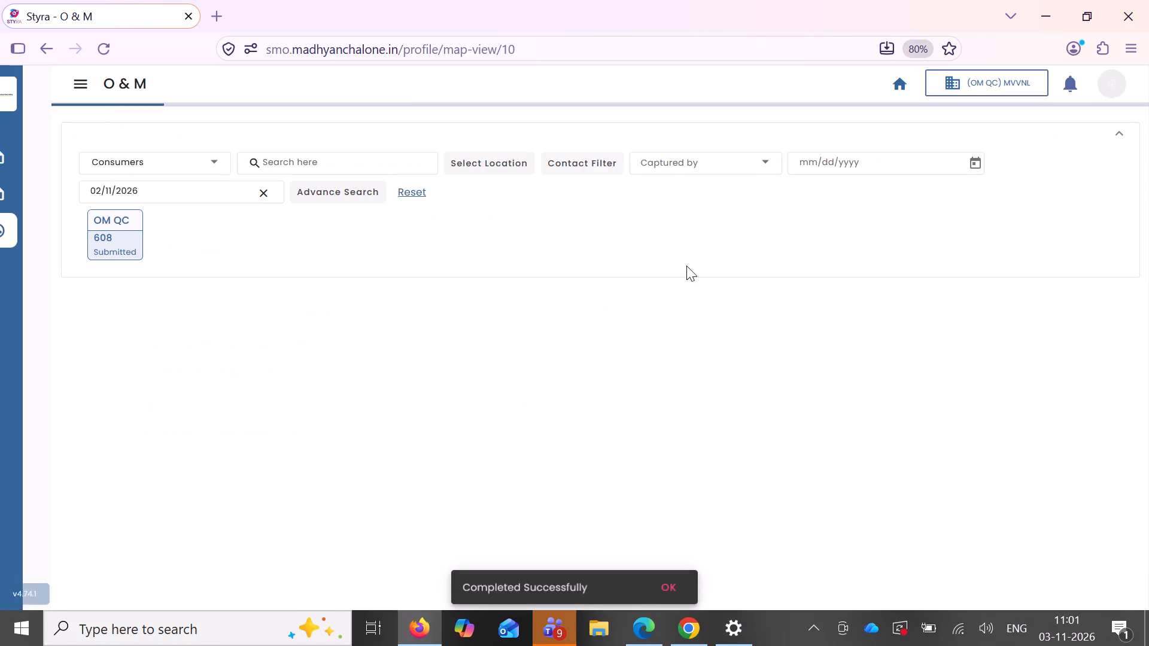
pyautogui.click(566, 312)
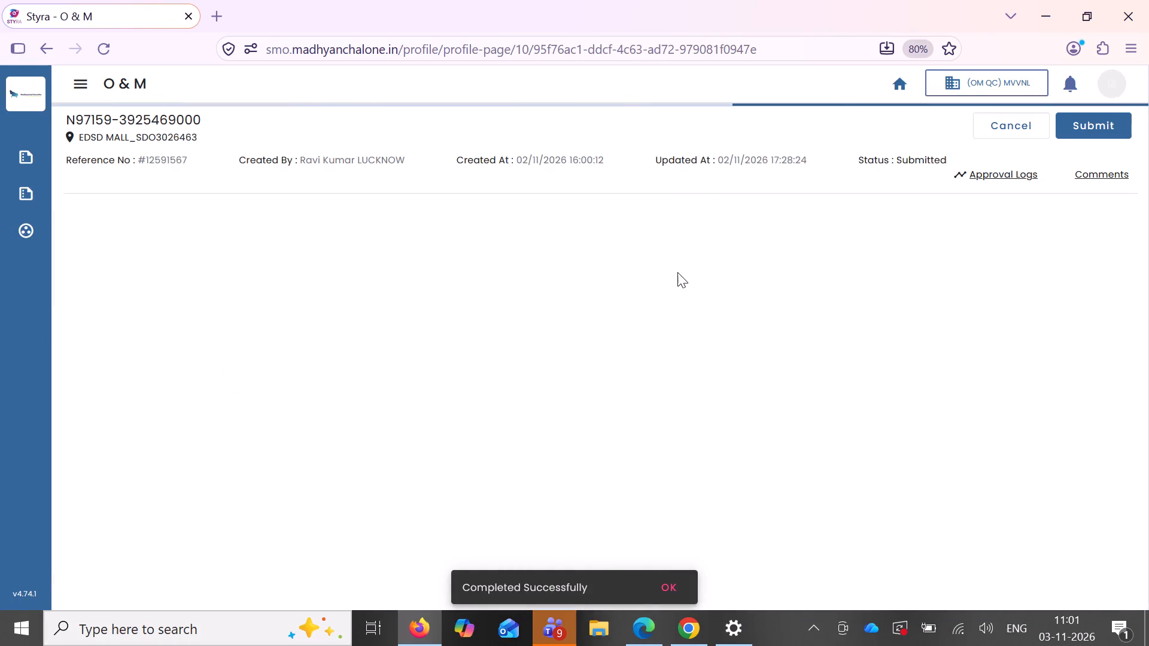
pyautogui.click(1117, 138)
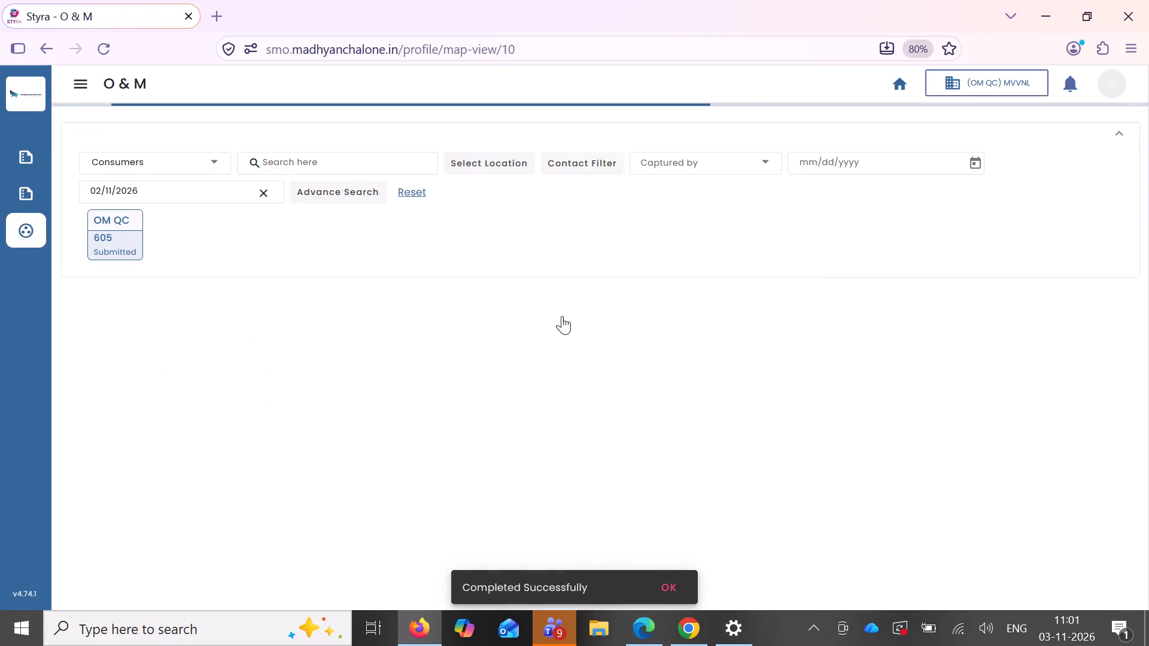
pyautogui.click(573, 319)
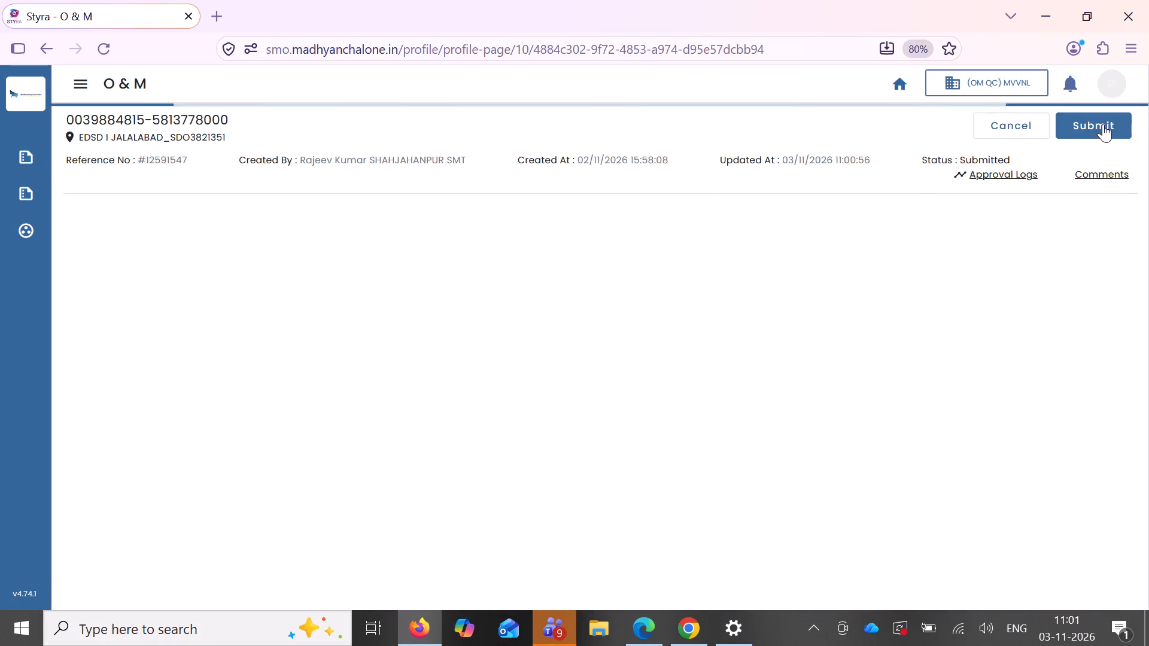
pyautogui.click(1104, 123)
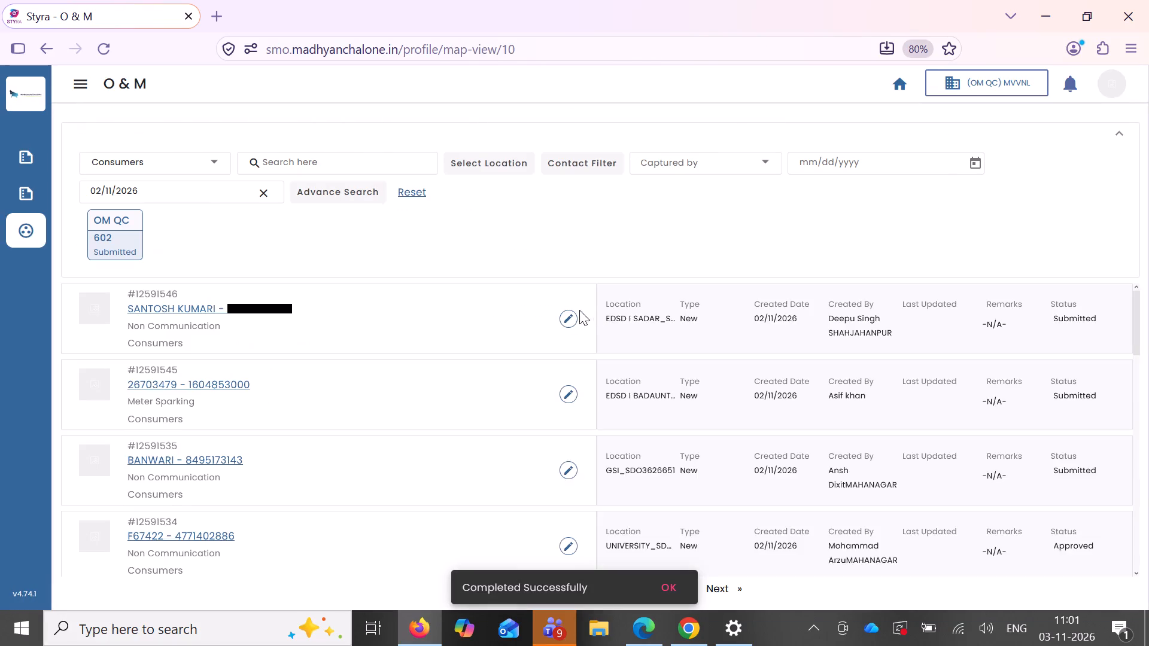
pyautogui.click(569, 316)
pyautogui.click(1098, 126)
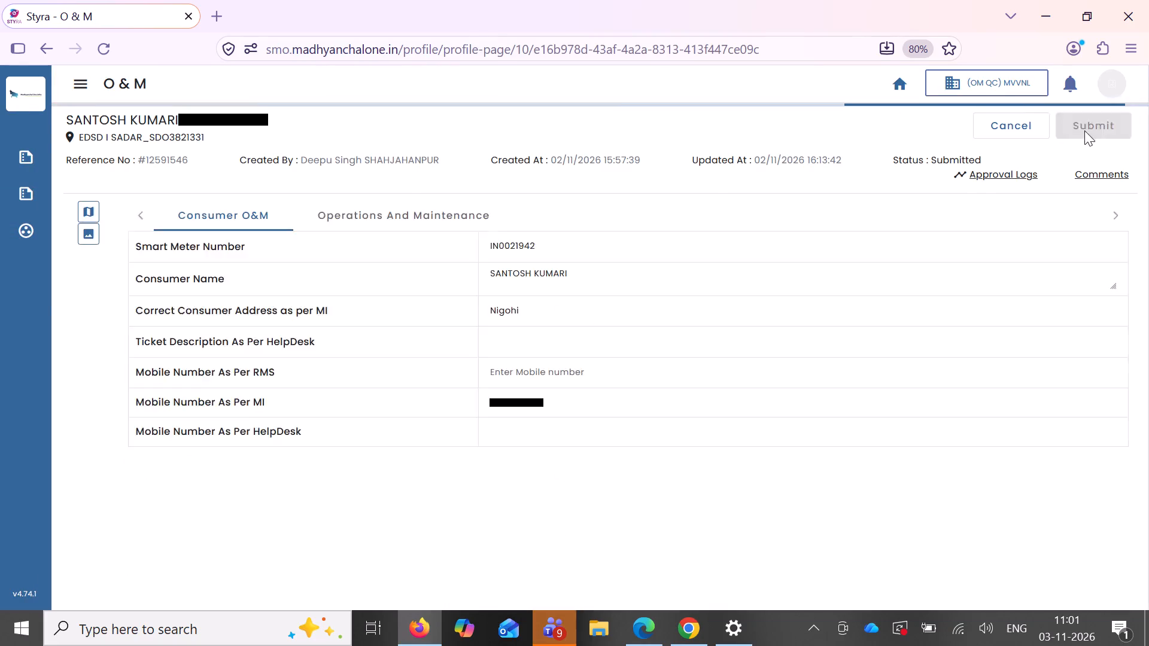
pyautogui.click(561, 317)
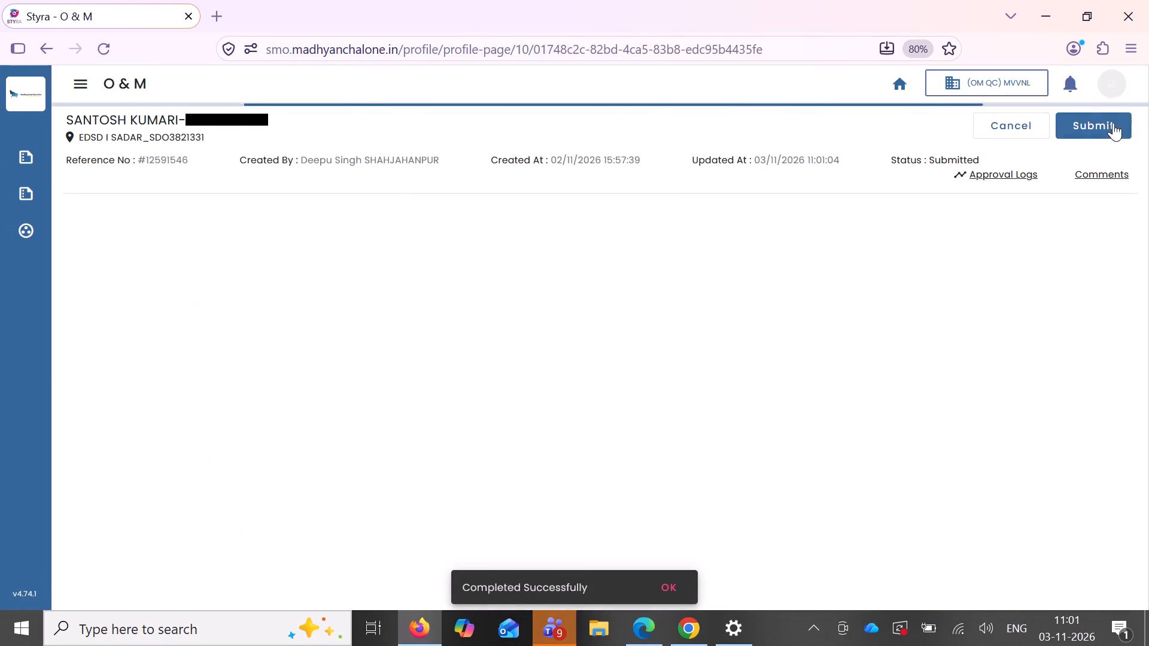
pyautogui.click(1099, 130)
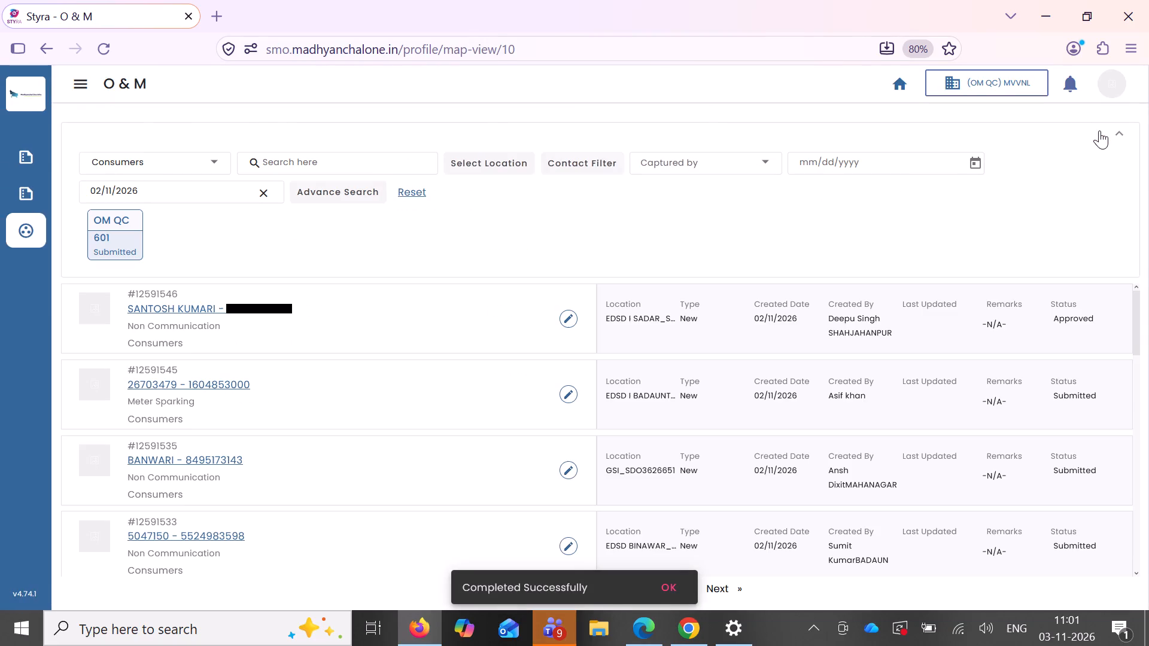